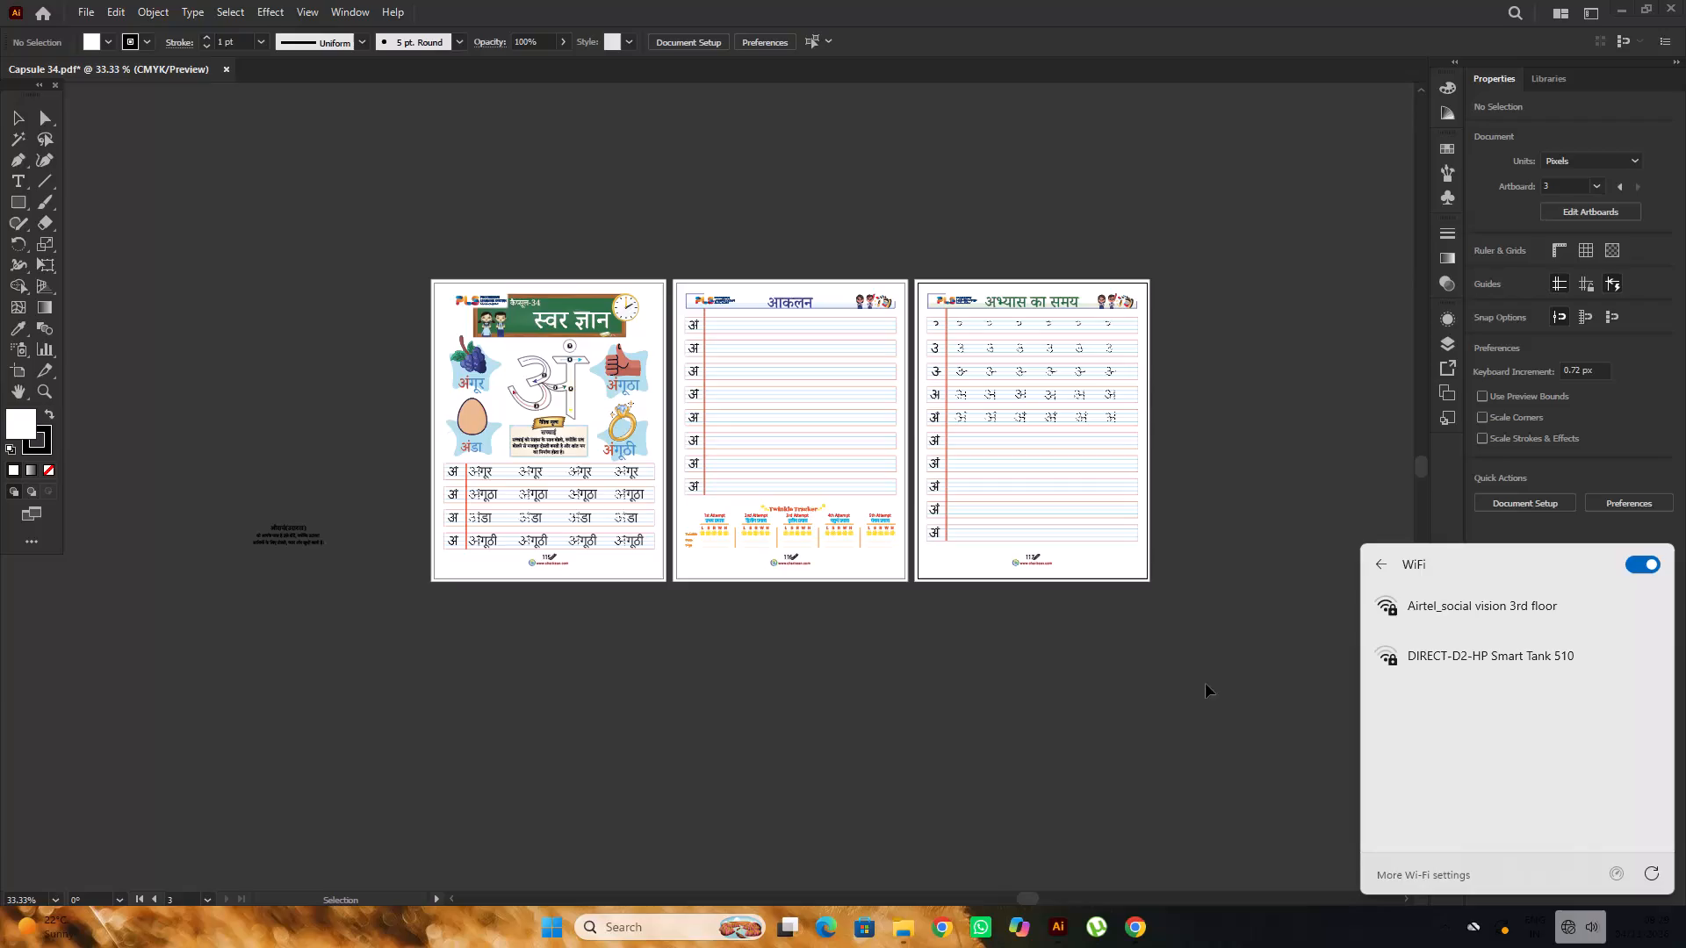
Connect to the Airtel_social vision 3rd floor Wi-Fi network with automatic connection enabled.
{"action": "left_click", "coordinate": [1509, 612]}
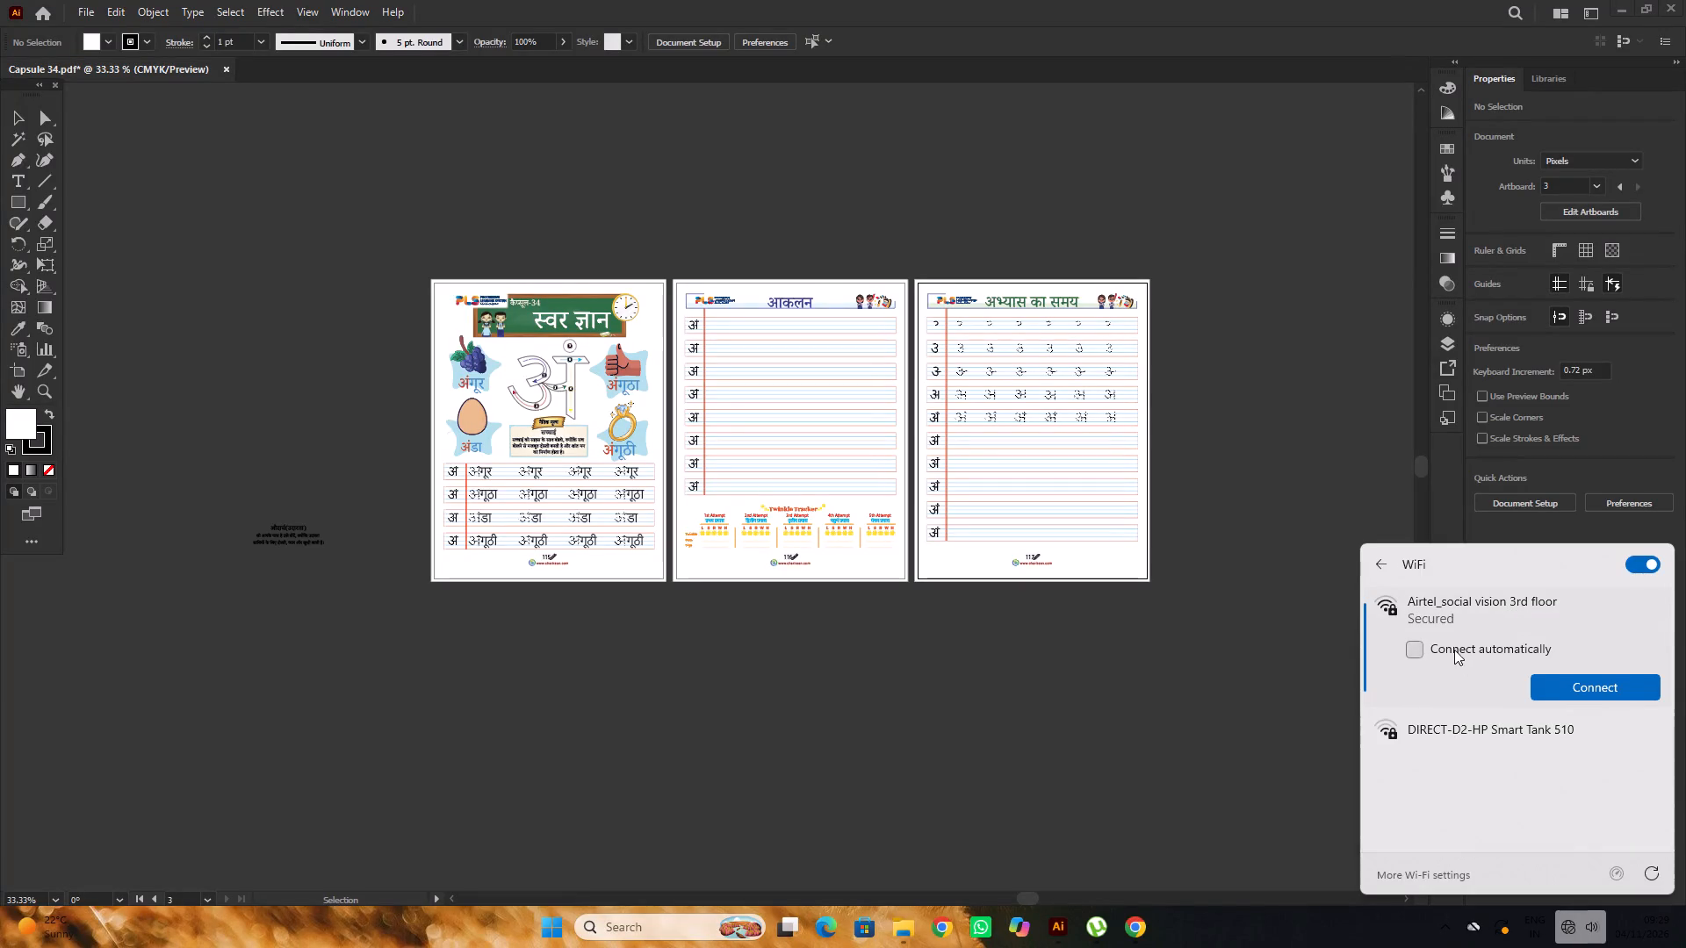
{"action": "left_click", "coordinate": [1454, 650]}
{"action": "left_click", "coordinate": [1594, 696]}
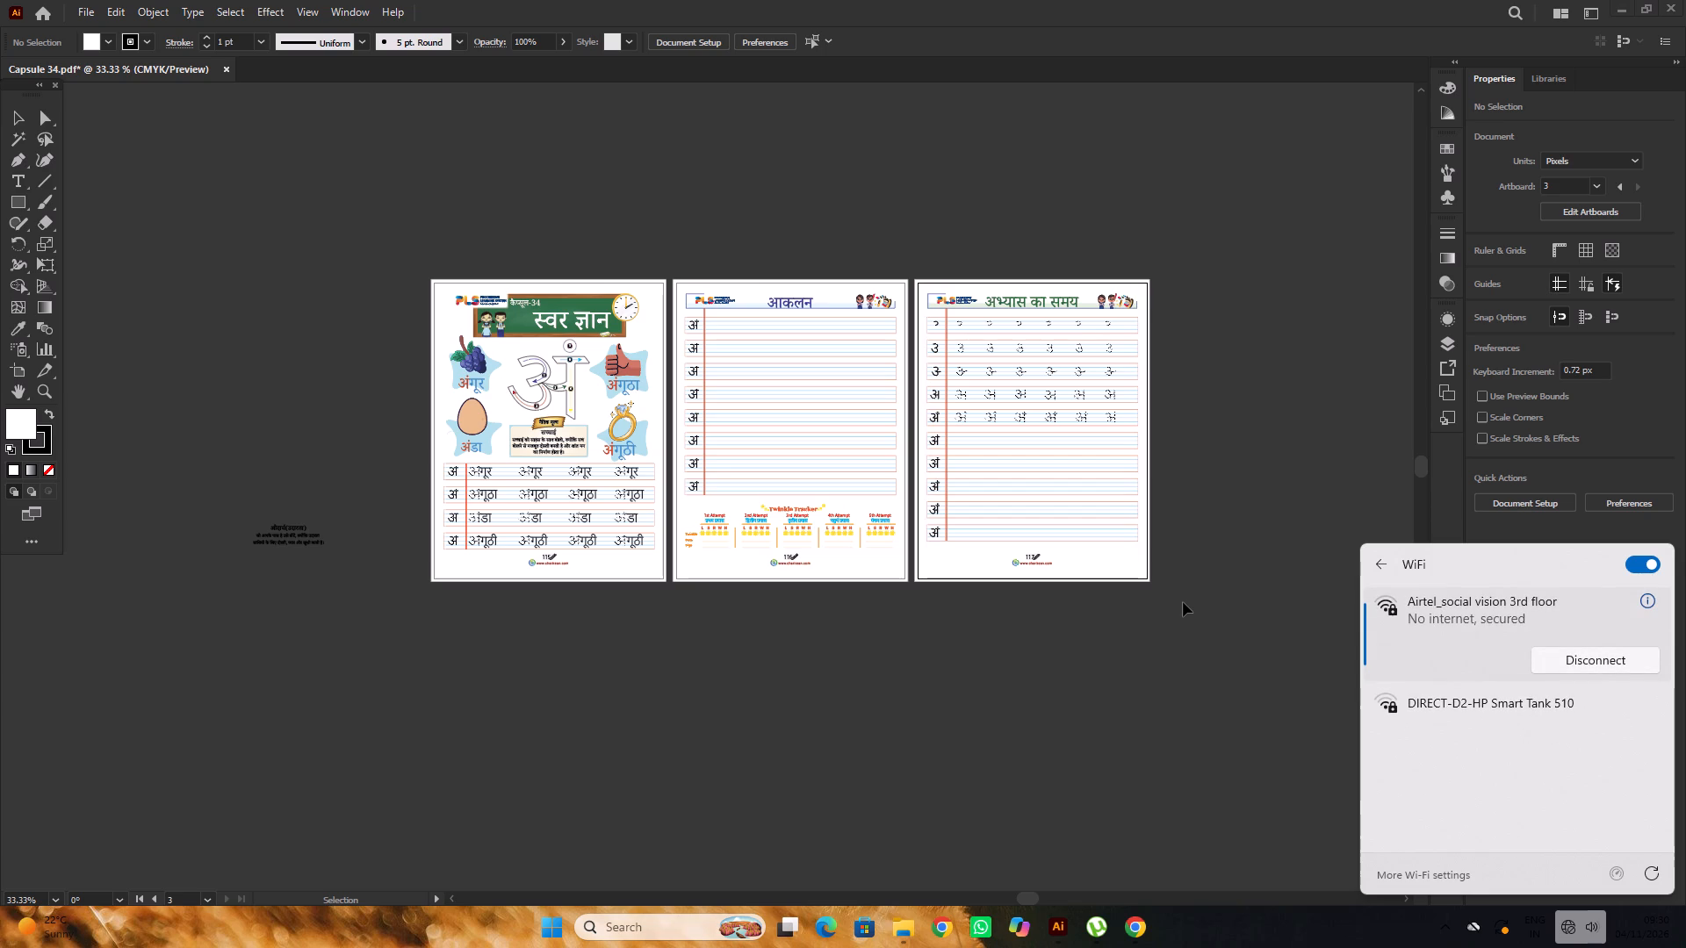
Disconnect from the Airtel_social vision 3rd floor Wi-Fi network and reconnect to it.
{"action": "left_click", "coordinate": [1590, 663]}
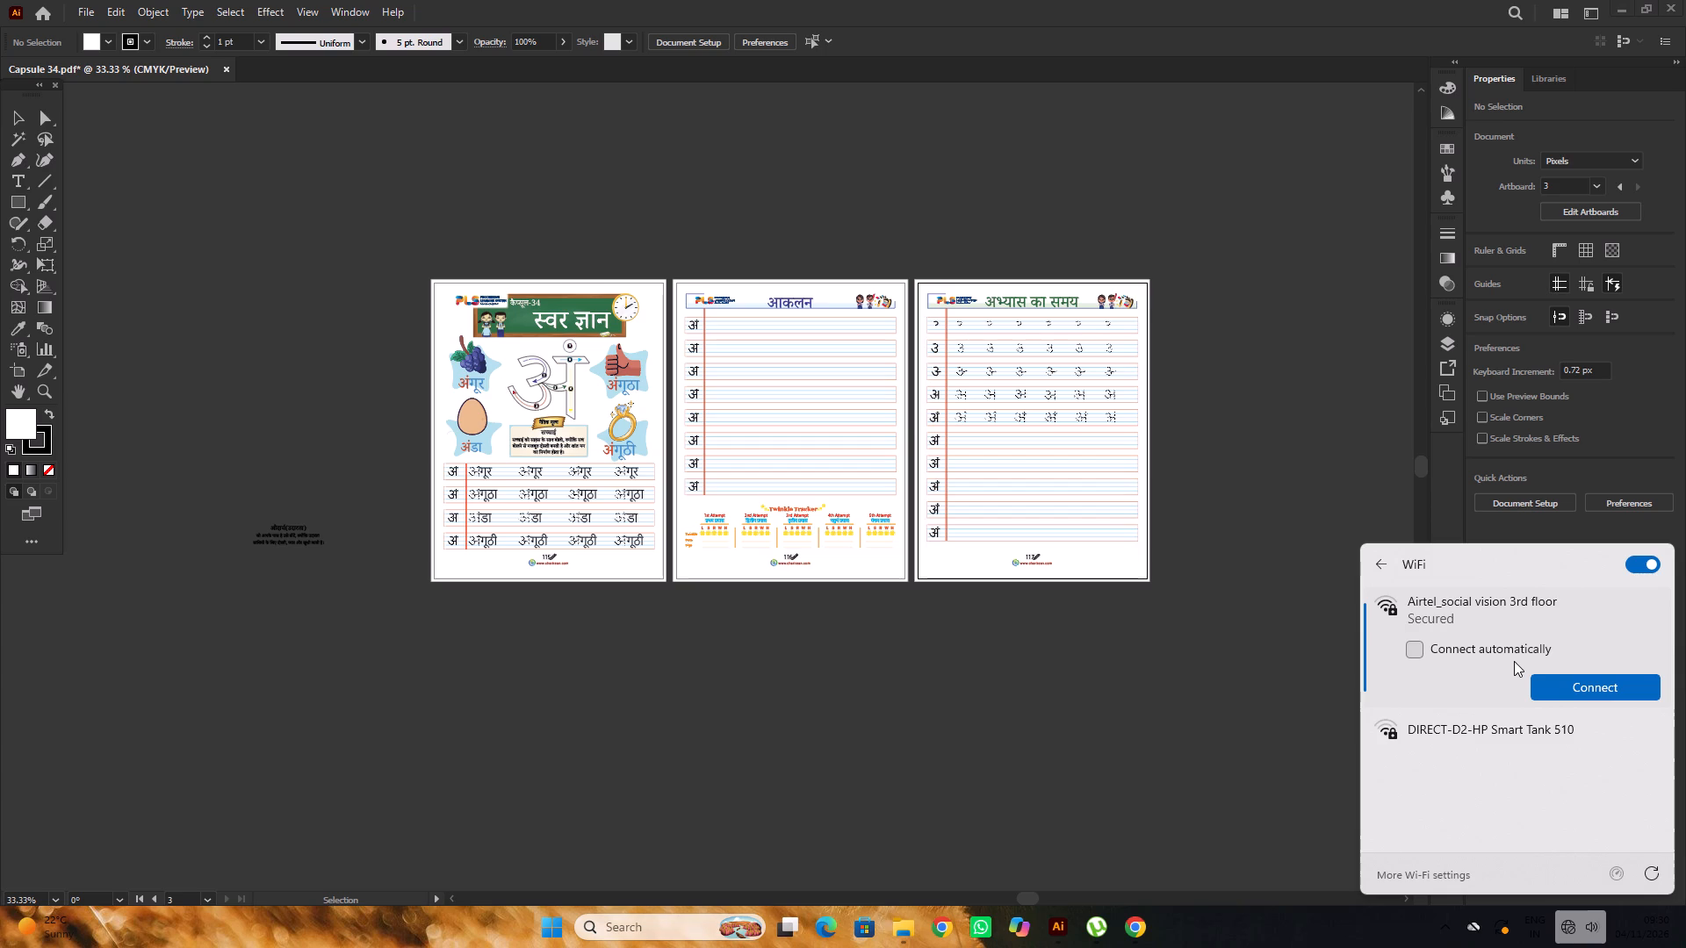
{"action": "left_click", "coordinate": [1565, 689]}
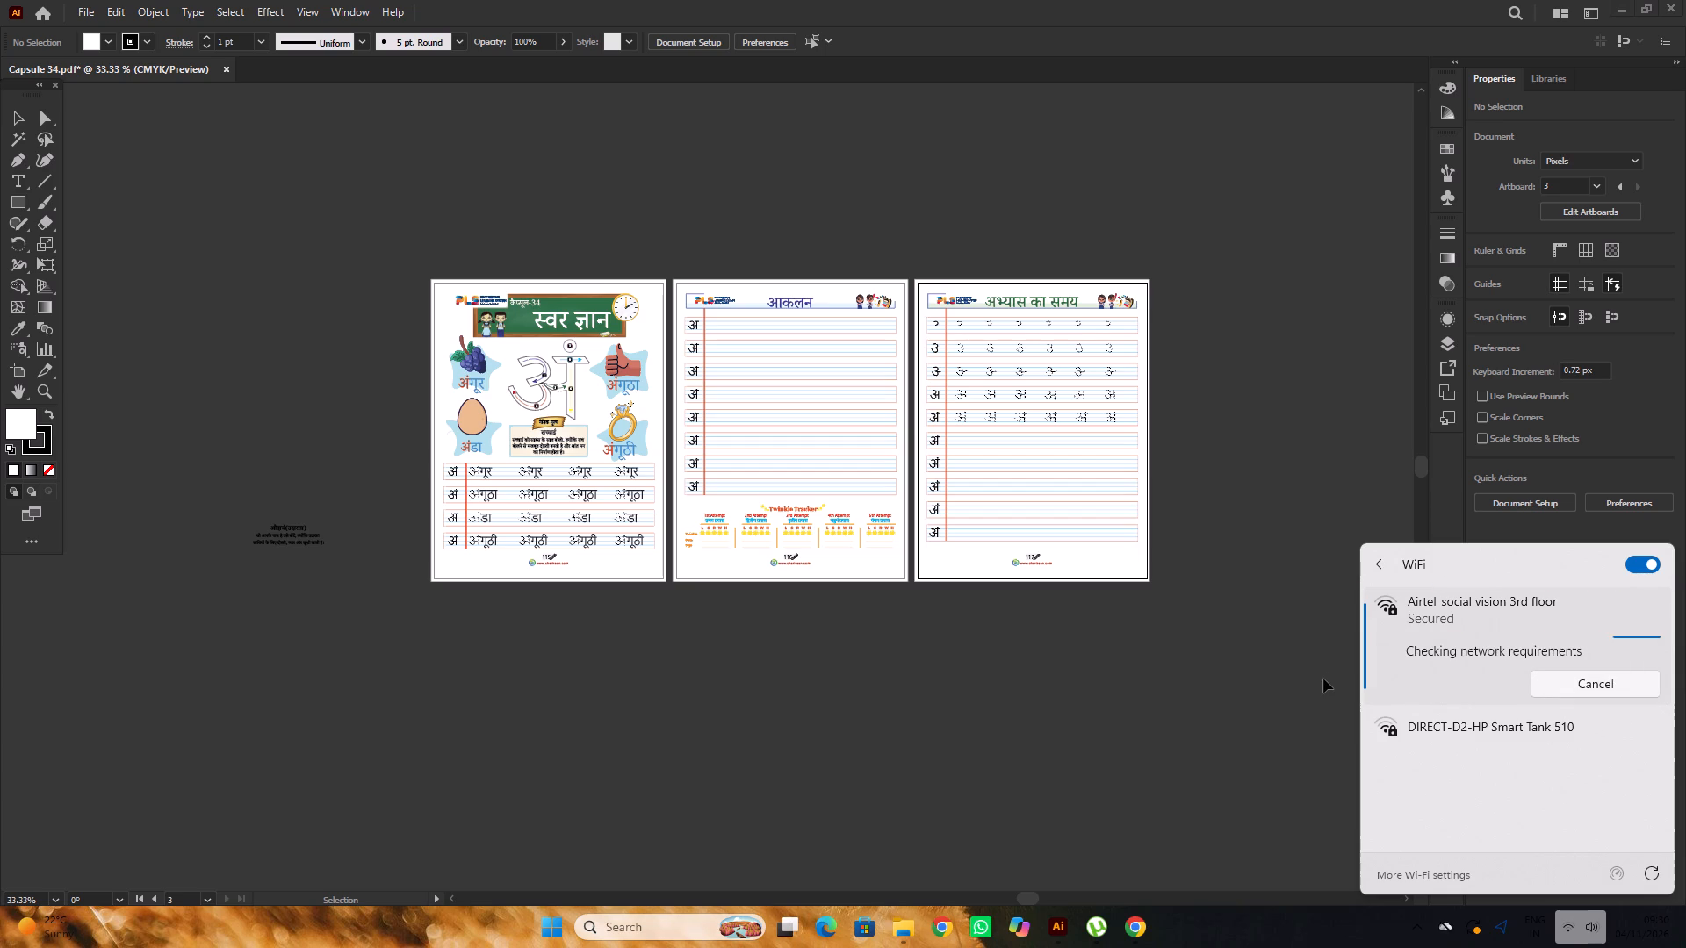
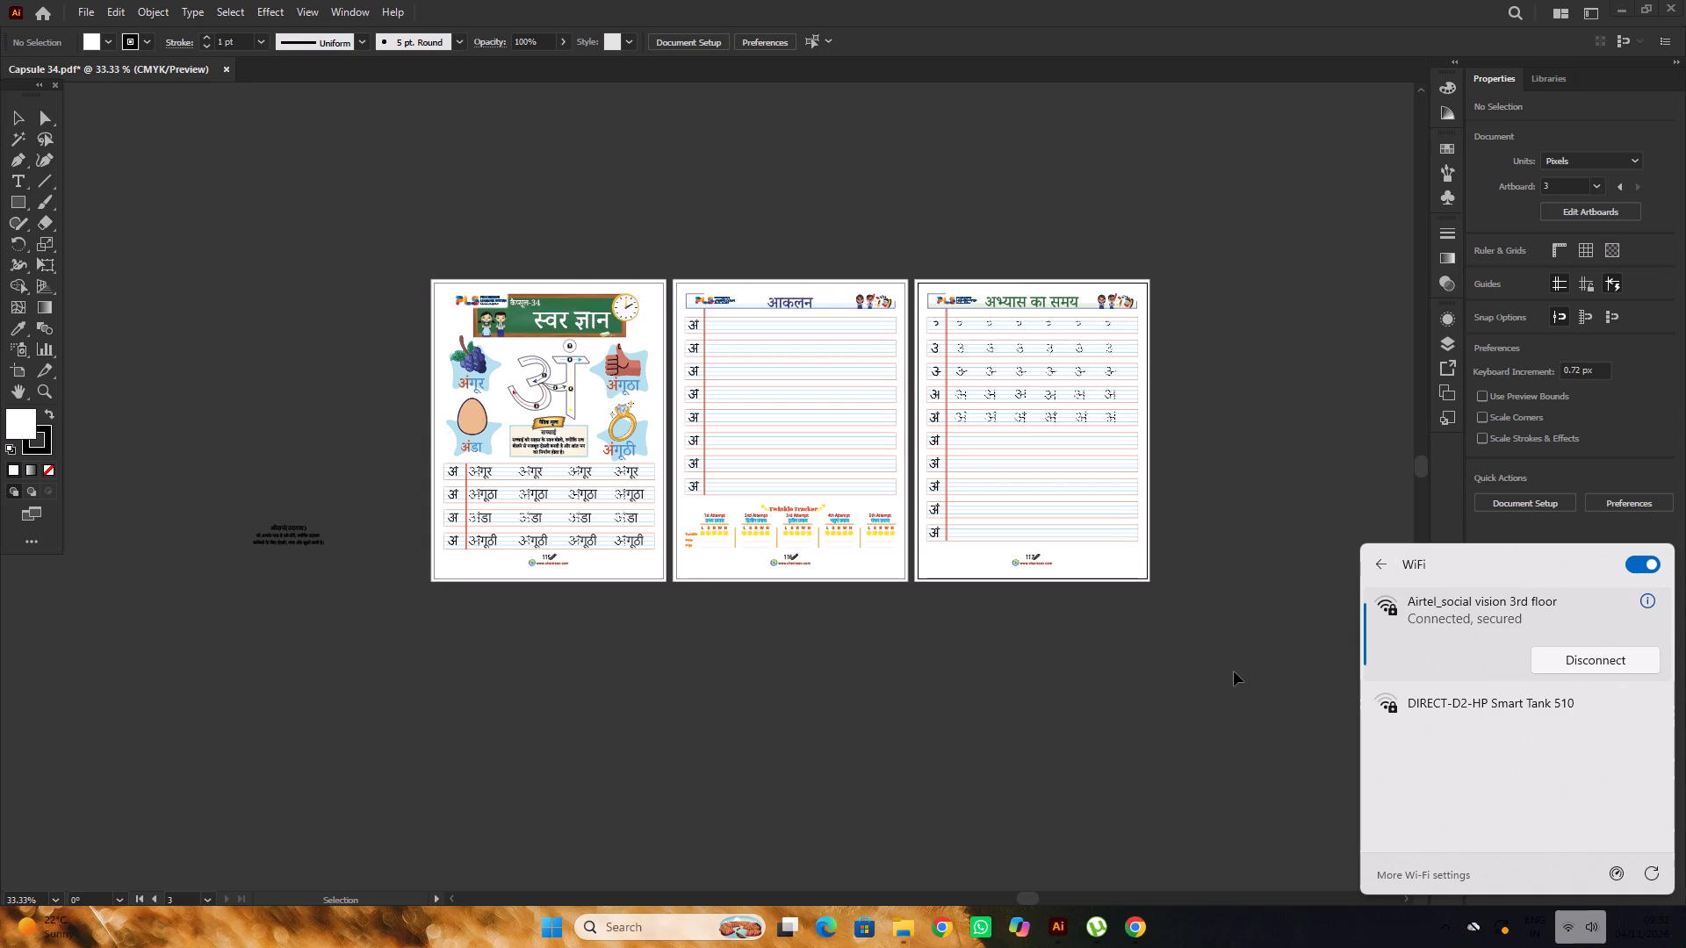
Dismiss the Wi-Fi network list, switch to Google Chrome and open the user profile with the grey S avatar.
{"action": "left_click", "coordinate": [1192, 662]}
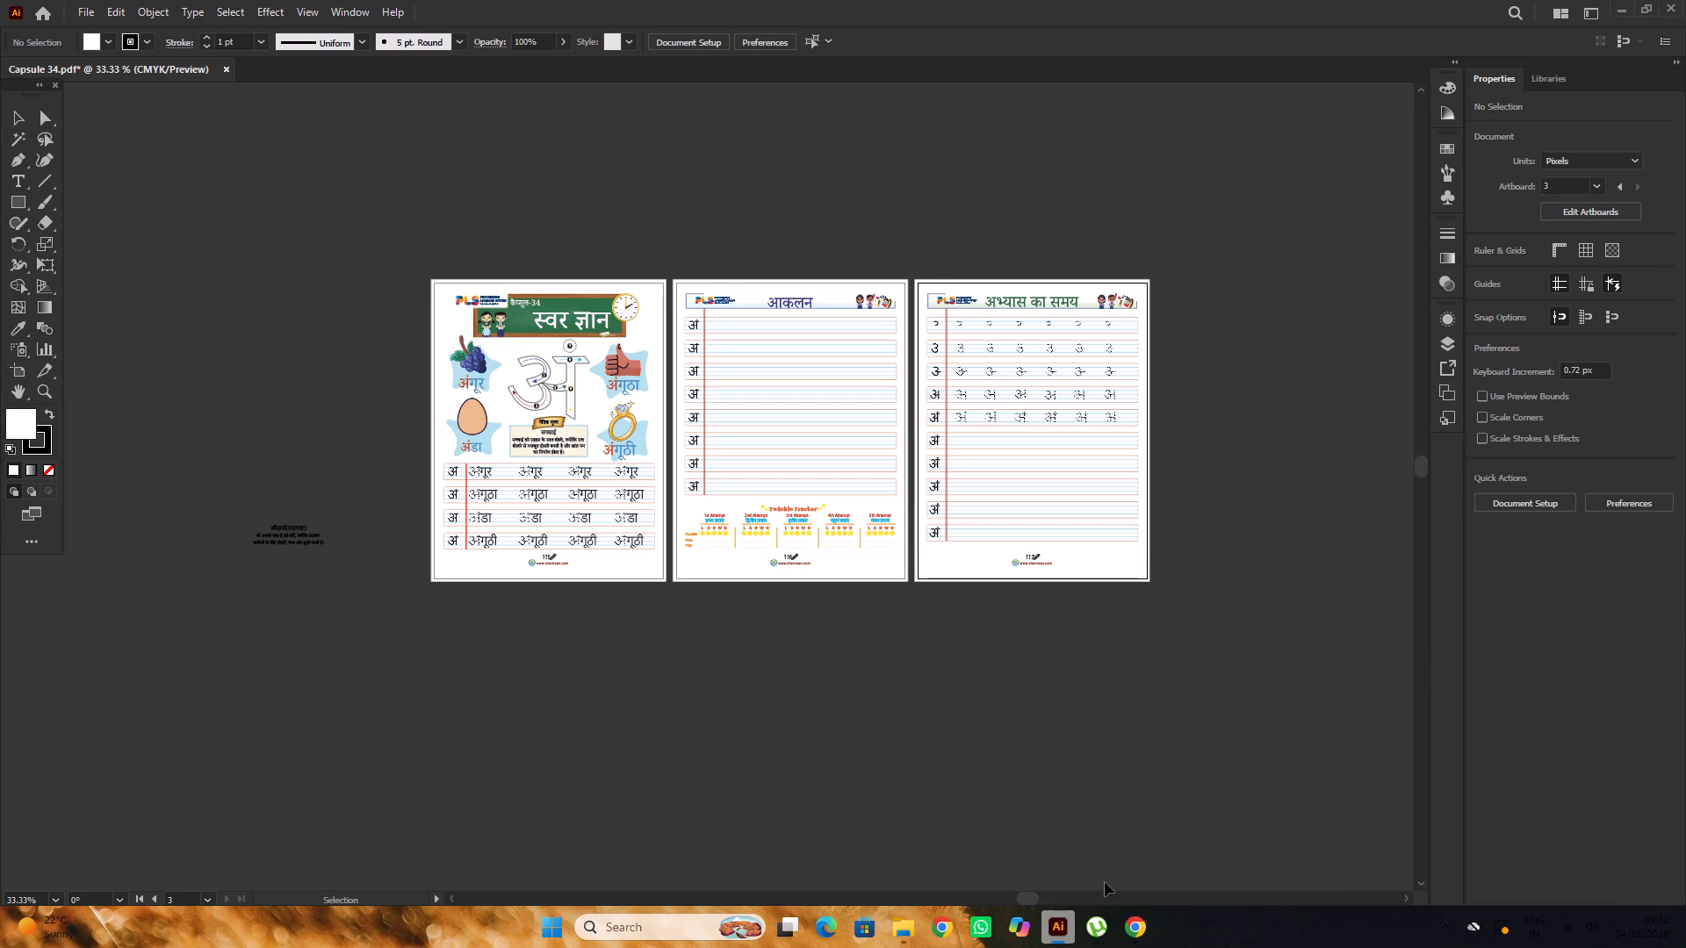
{"action": "left_click", "coordinate": [1135, 922]}
{"action": "left_click", "coordinate": [606, 607]}
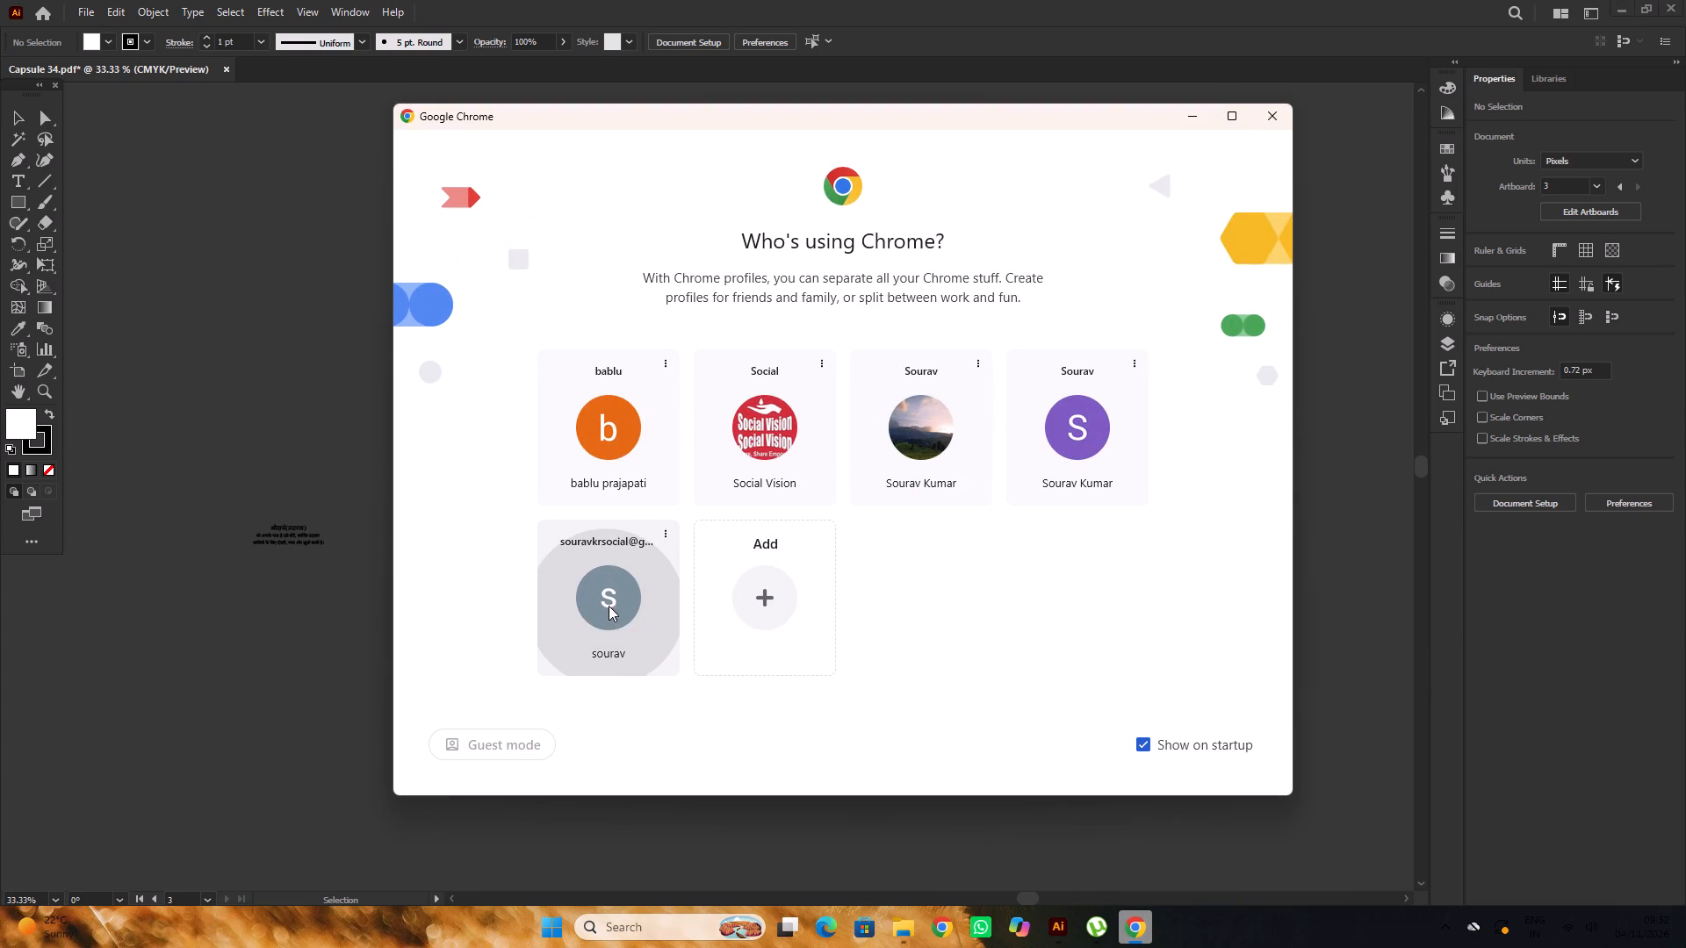
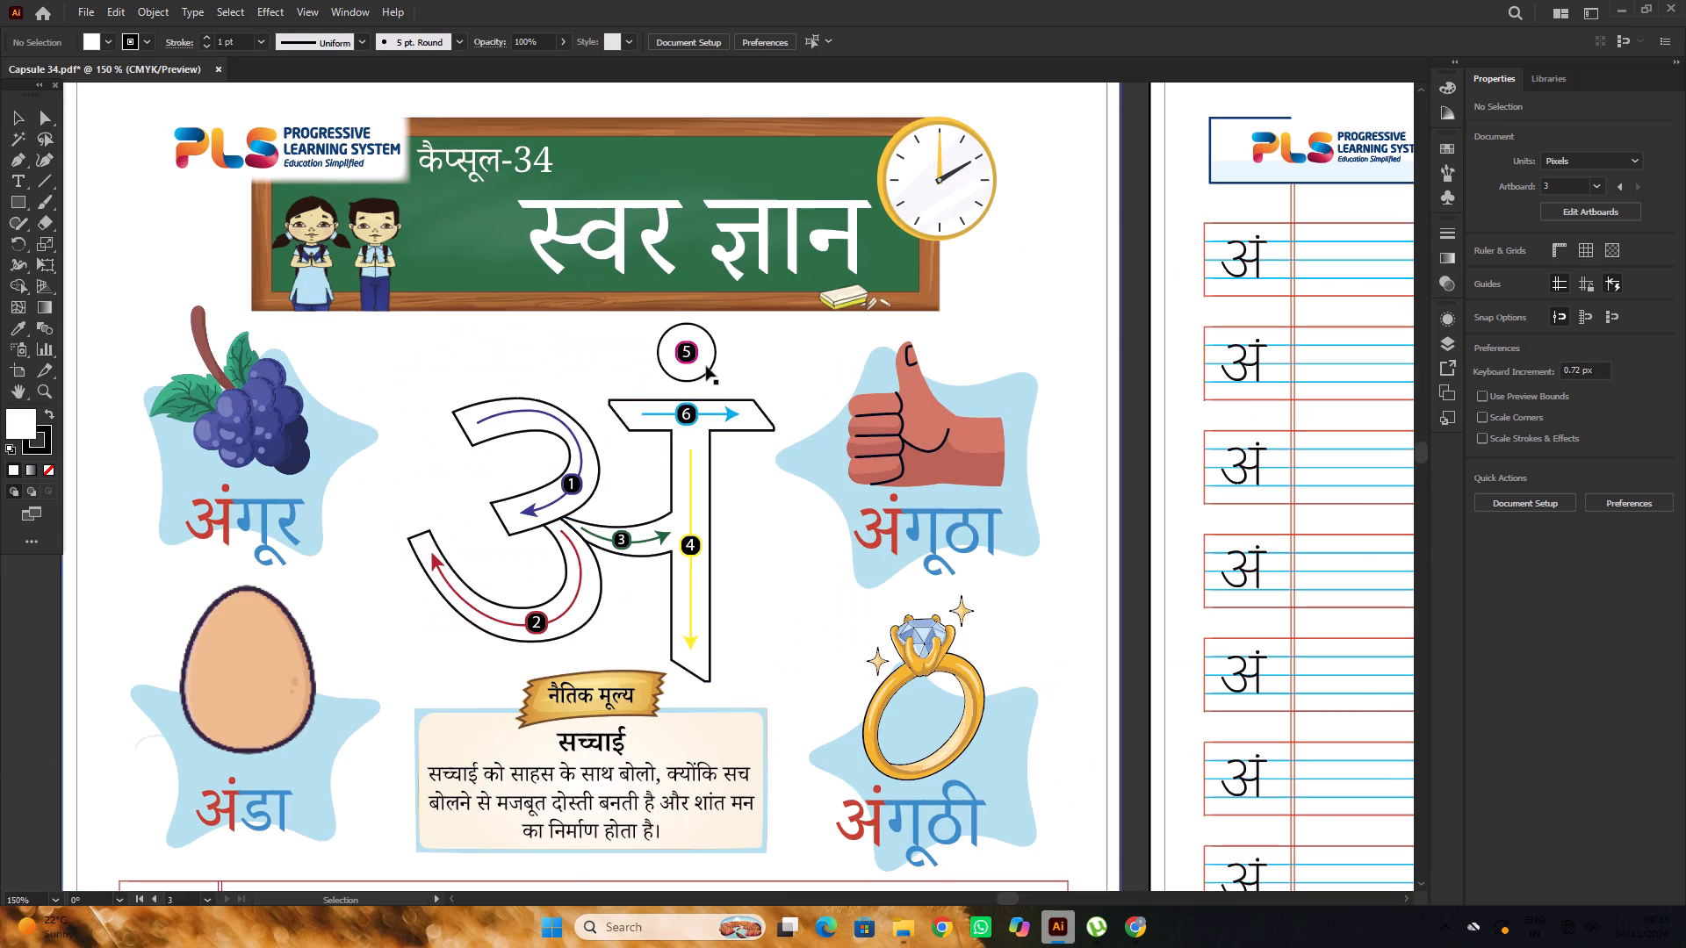
Renumber the stroke-order markers of the tracing letter: 6 in the dot's circle and 5 on the horizontal headline bar.
{"action": "scroll", "coordinate": [702, 365], "scroll_direction": "up", "scroll_amount": 1, "text": "alt"}
{"action": "key", "text": "t"}
{"action": "left_click_drag", "start_coordinate": [683, 353], "coordinate": [673, 363]}
{"action": "key", "text": "6"}
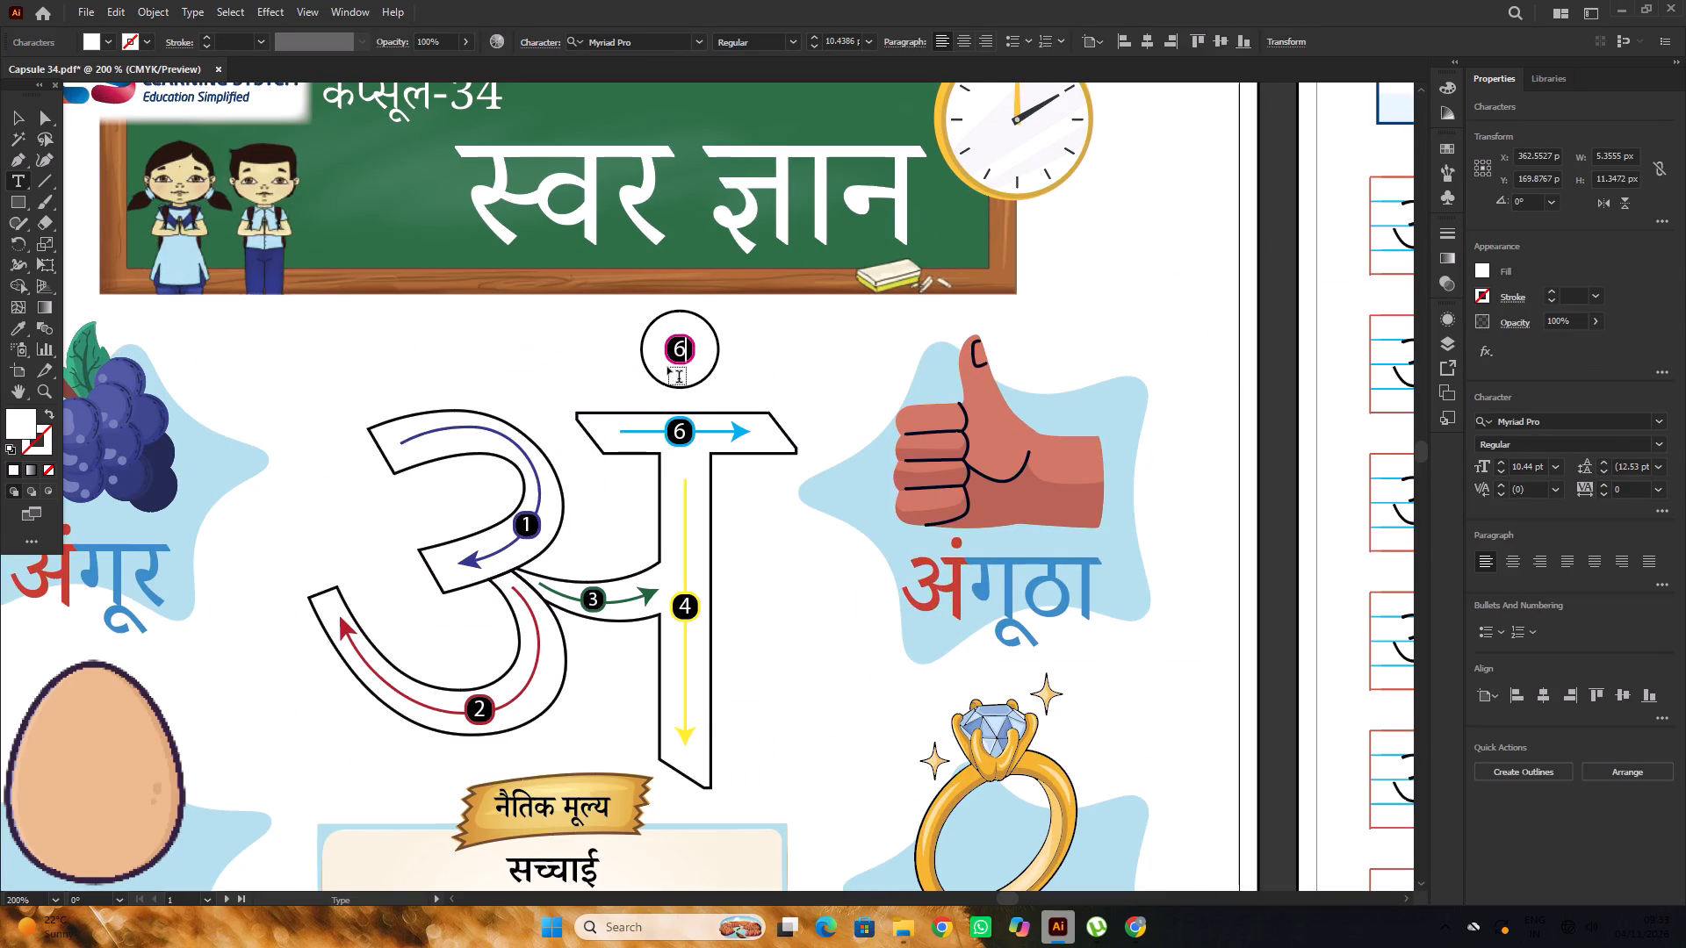
{"action": "left_click", "coordinate": [681, 438]}
{"action": "key", "text": "5"}
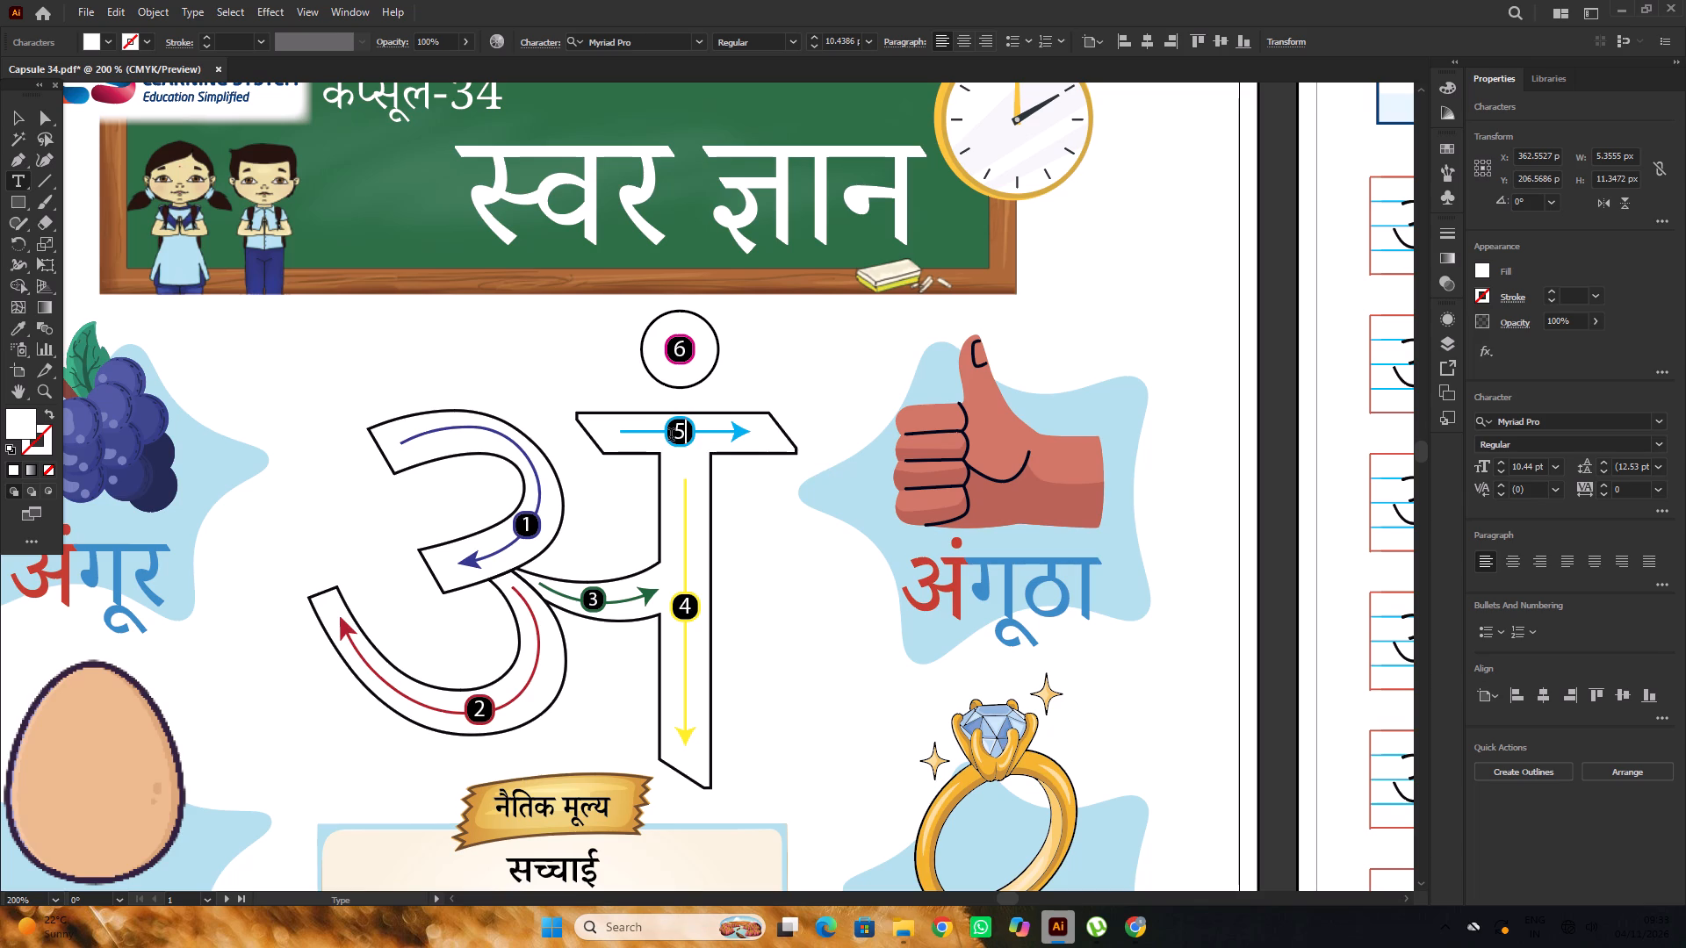
{"action": "scroll", "coordinate": [672, 430], "scroll_direction": "down", "scroll_amount": 10, "text": "alt"}
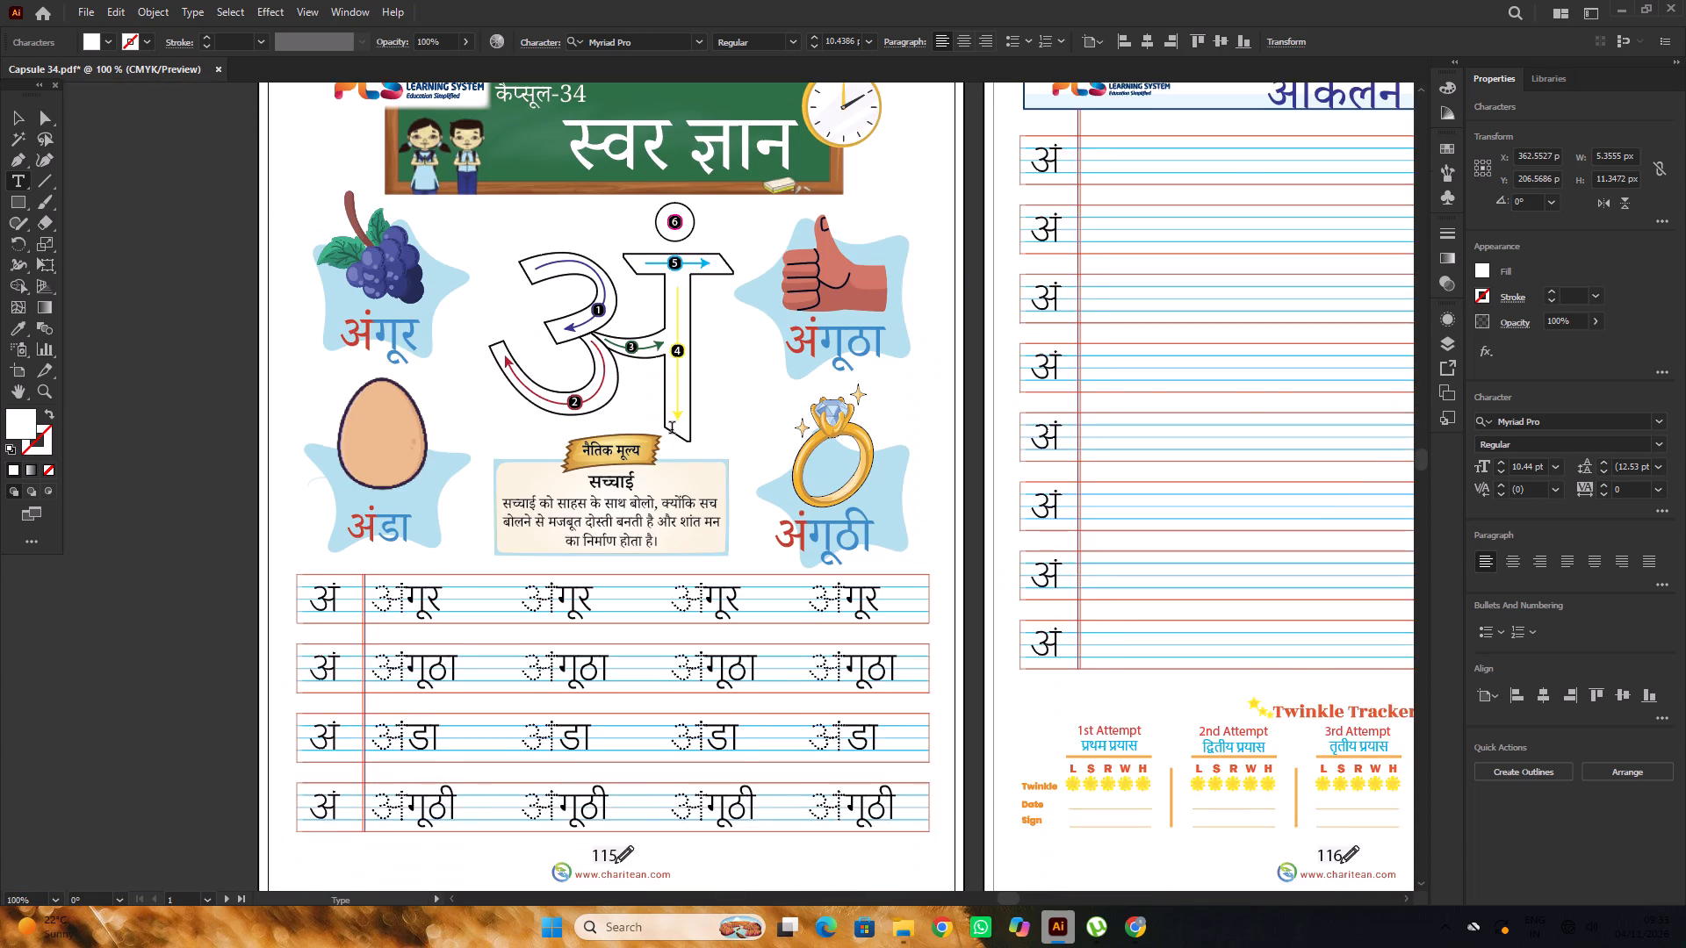
{"action": "scroll", "coordinate": [779, 444], "scroll_direction": "down", "scroll_amount": 2, "text": "alt"}
{"action": "left_click", "coordinate": [14, 119]}
{"action": "left_click", "coordinate": [160, 186]}
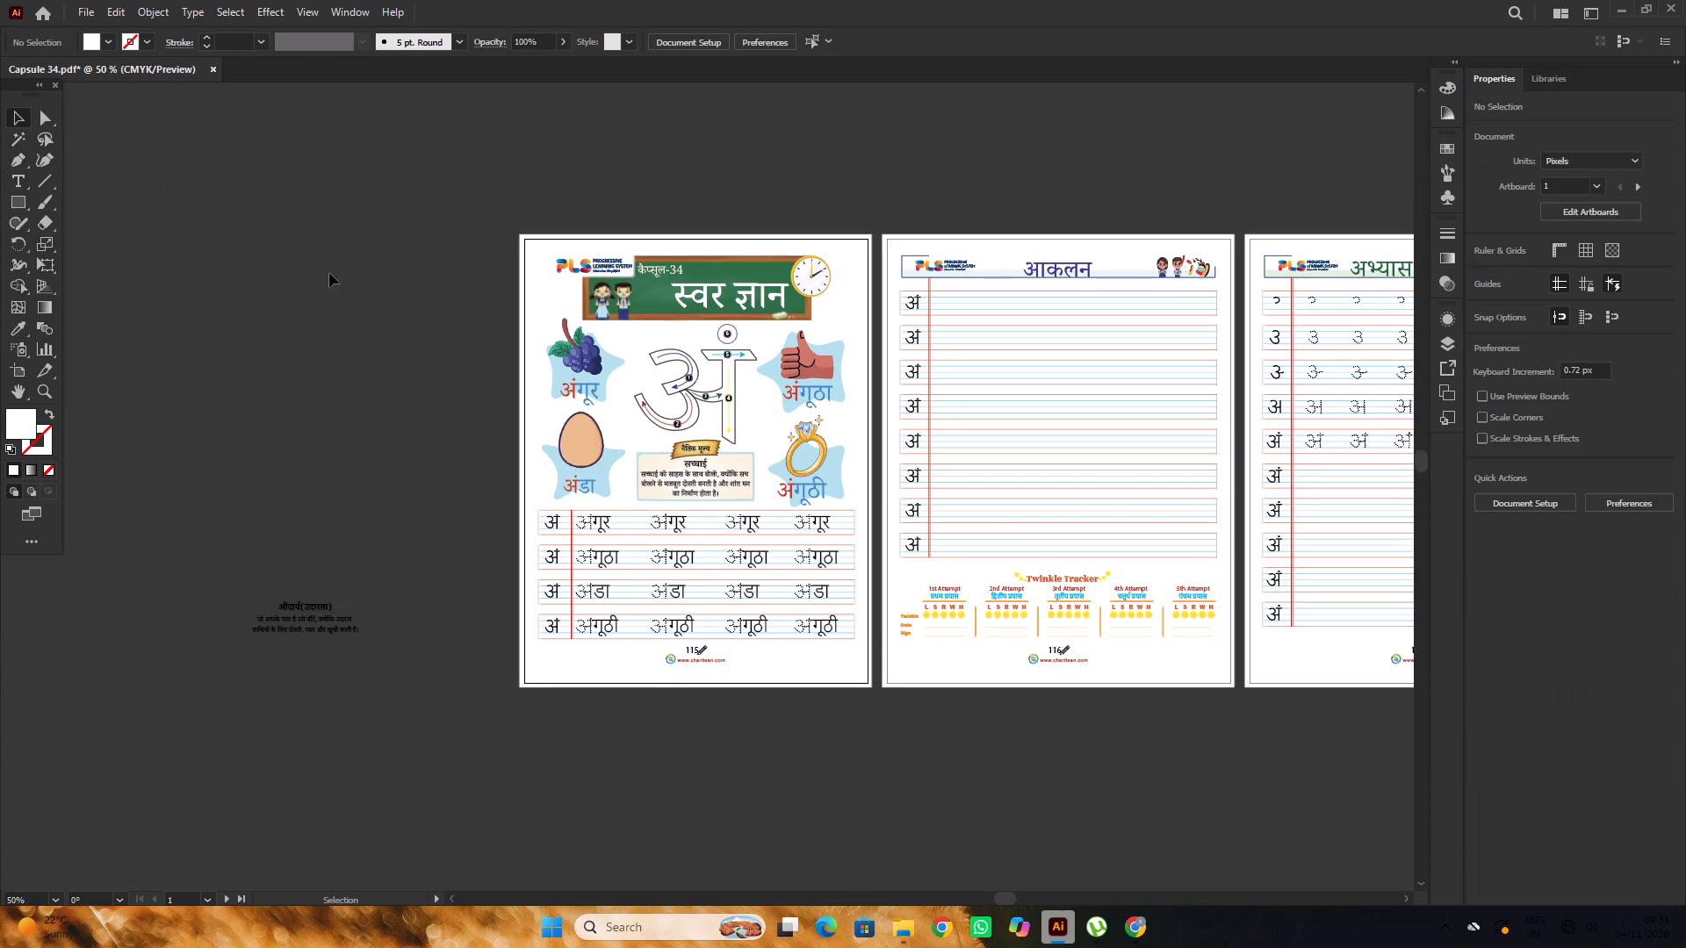
Place a copy of the three-line सच्चाई moral-value paragraph on the empty canvas beside page 115.
{"action": "scroll", "coordinate": [340, 281], "scroll_direction": "down", "scroll_amount": 4}
{"action": "scroll", "coordinate": [669, 407], "scroll_direction": "up", "scroll_amount": 2, "text": "alt"}
{"action": "left_click_drag", "start_coordinate": [734, 378], "coordinate": [477, 440]}
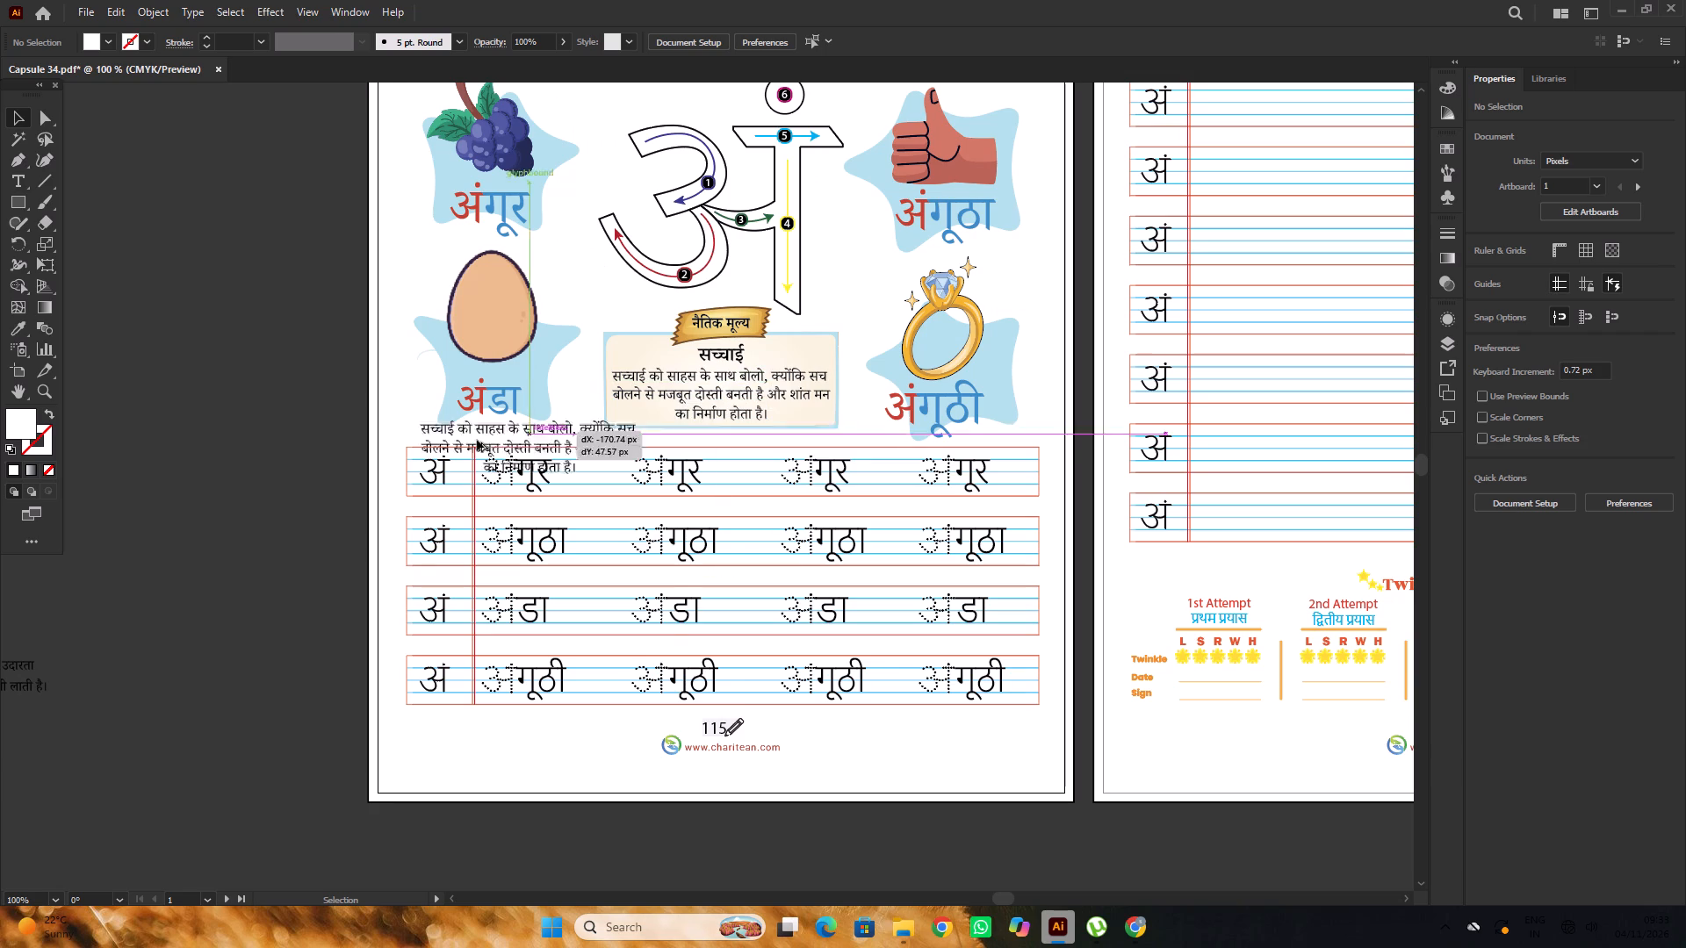
{"action": "left_click_drag", "start_coordinate": [477, 440], "coordinate": [190, 493]}
{"action": "left_click", "coordinate": [274, 420]}
Convert the original सच्चाई paragraph inside page 115's moral-value box to outlines.
{"action": "scroll", "coordinate": [804, 406], "scroll_direction": "up", "scroll_amount": 1, "text": "alt"}
{"action": "left_click", "coordinate": [804, 395]}
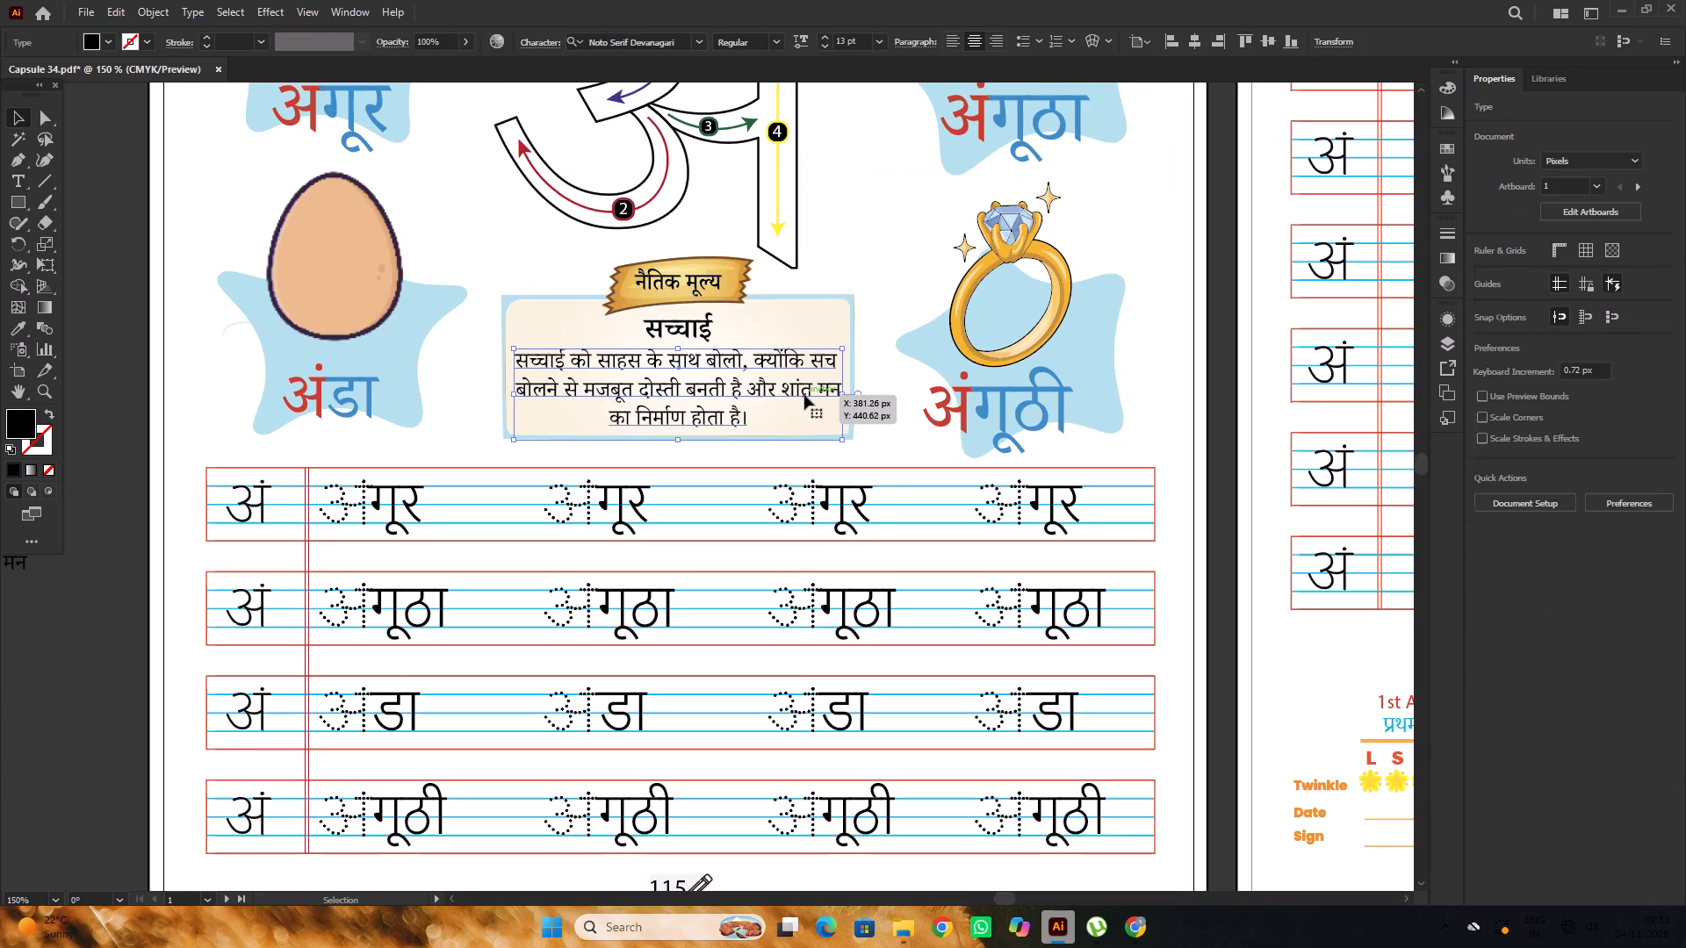
{"action": "key", "text": "ctrl+shift+o"}
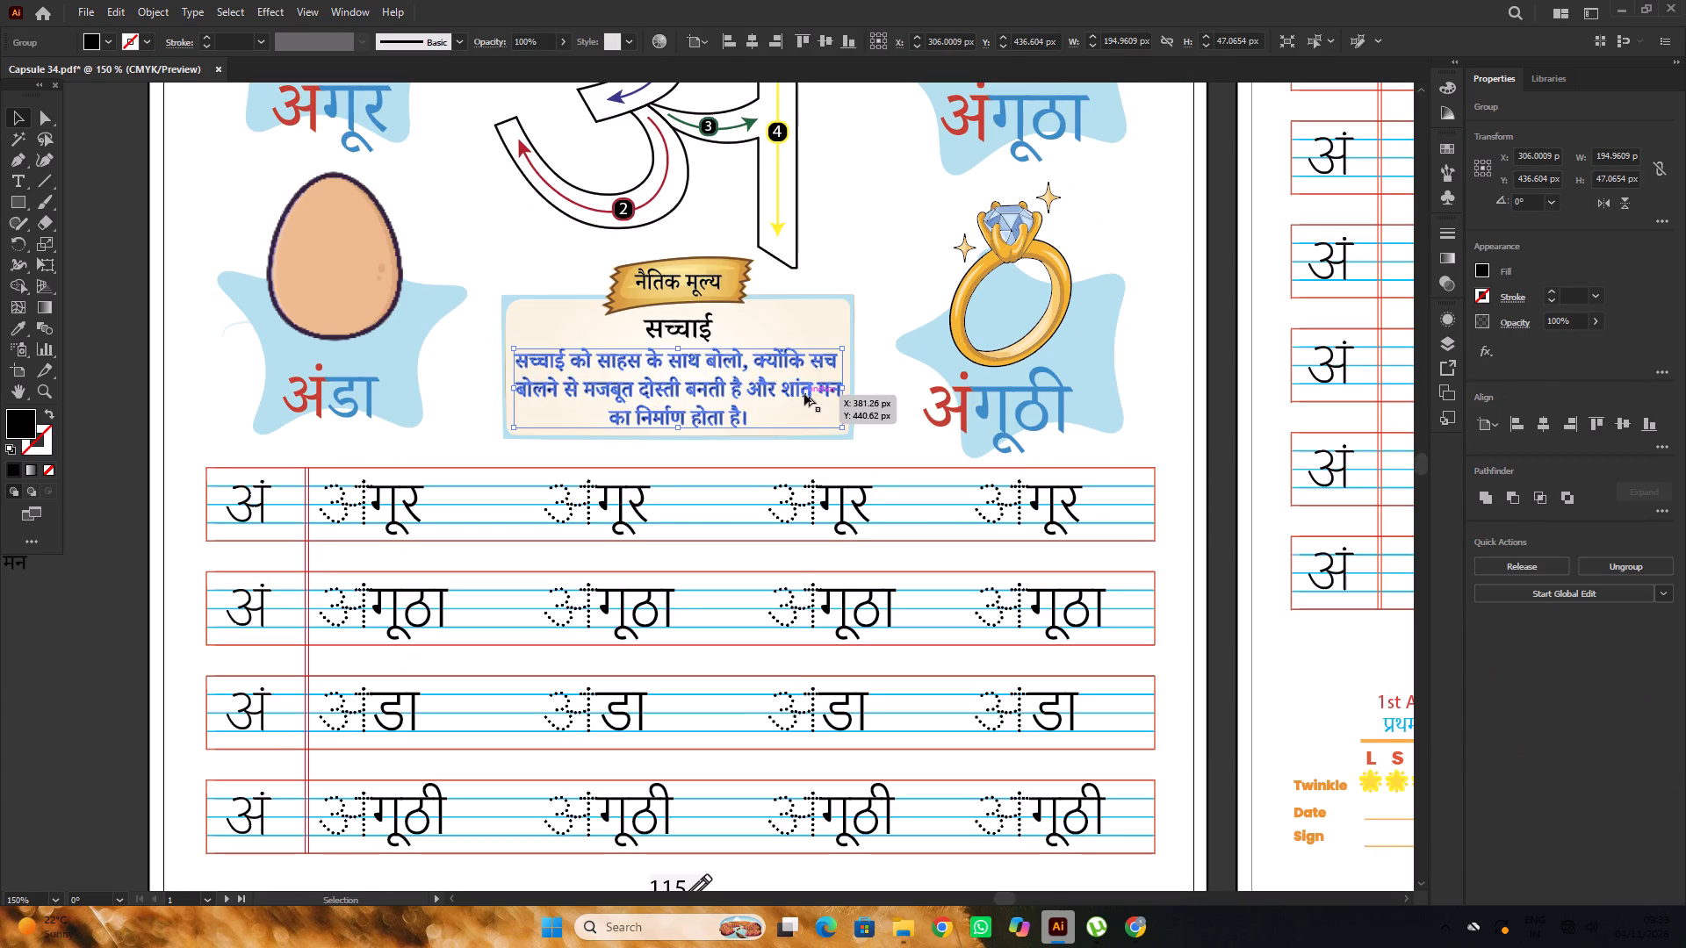
{"action": "scroll", "coordinate": [804, 394], "scroll_direction": "down", "scroll_amount": 2, "text": "alt"}
{"action": "left_click", "coordinate": [414, 238]}
{"action": "scroll", "coordinate": [542, 273], "scroll_direction": "up", "scroll_amount": 1, "text": "alt"}
{"action": "scroll", "coordinate": [537, 270], "scroll_direction": "down", "scroll_amount": 2, "text": "alt"}
{"action": "left_click", "coordinate": [433, 241]}
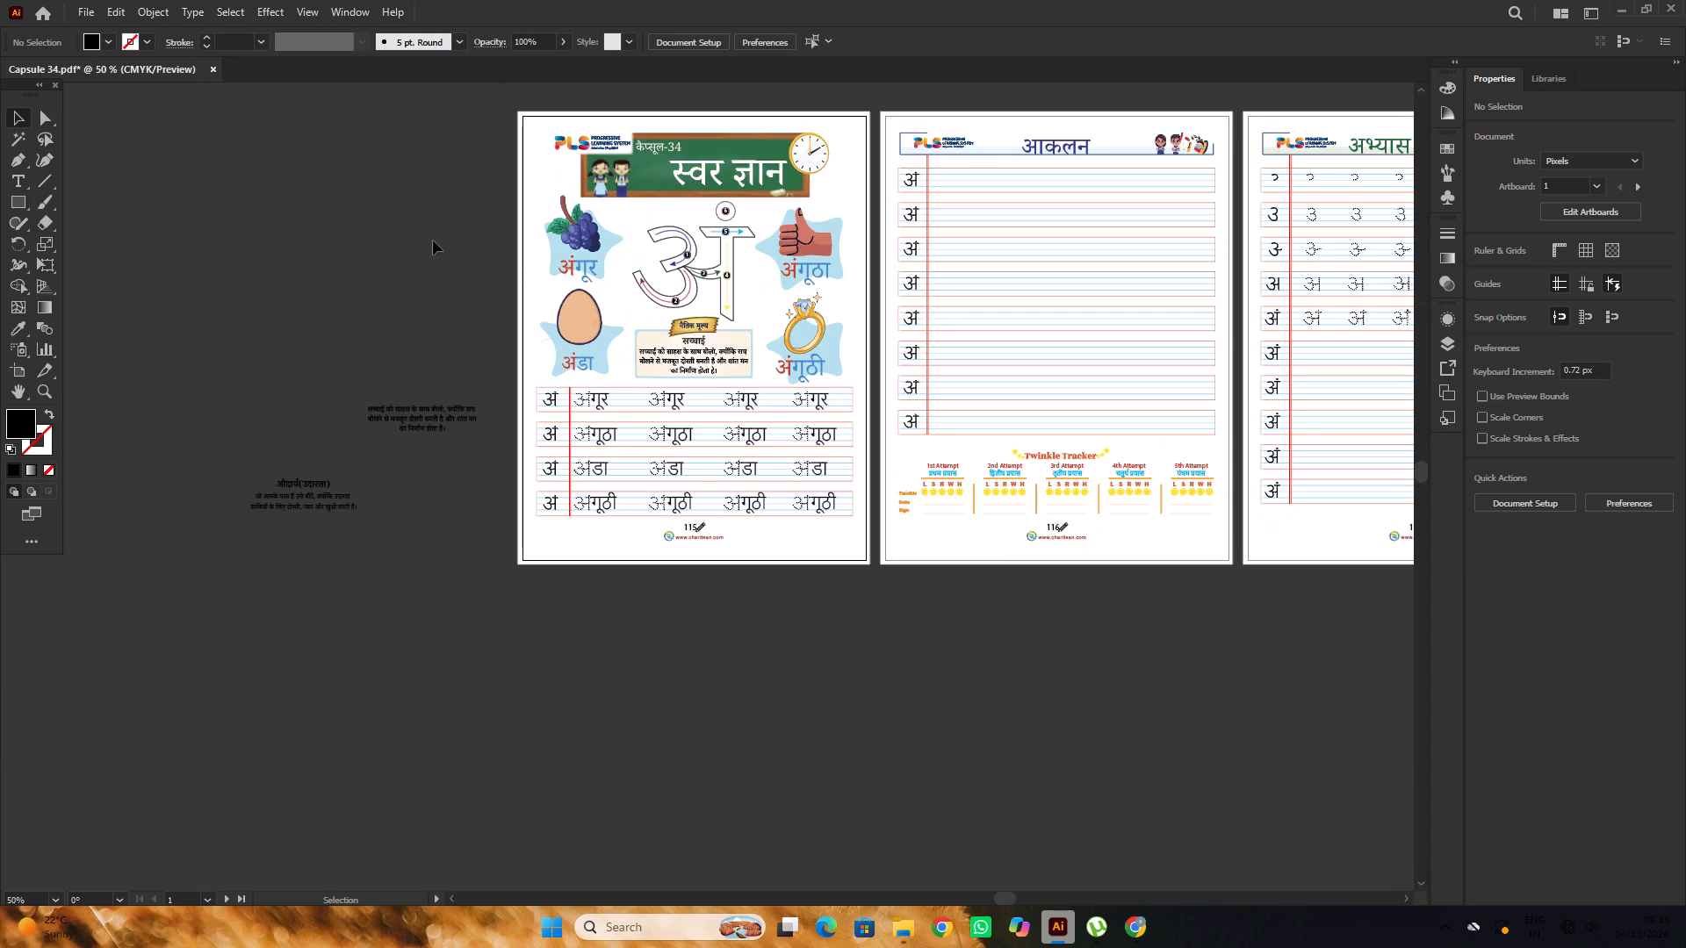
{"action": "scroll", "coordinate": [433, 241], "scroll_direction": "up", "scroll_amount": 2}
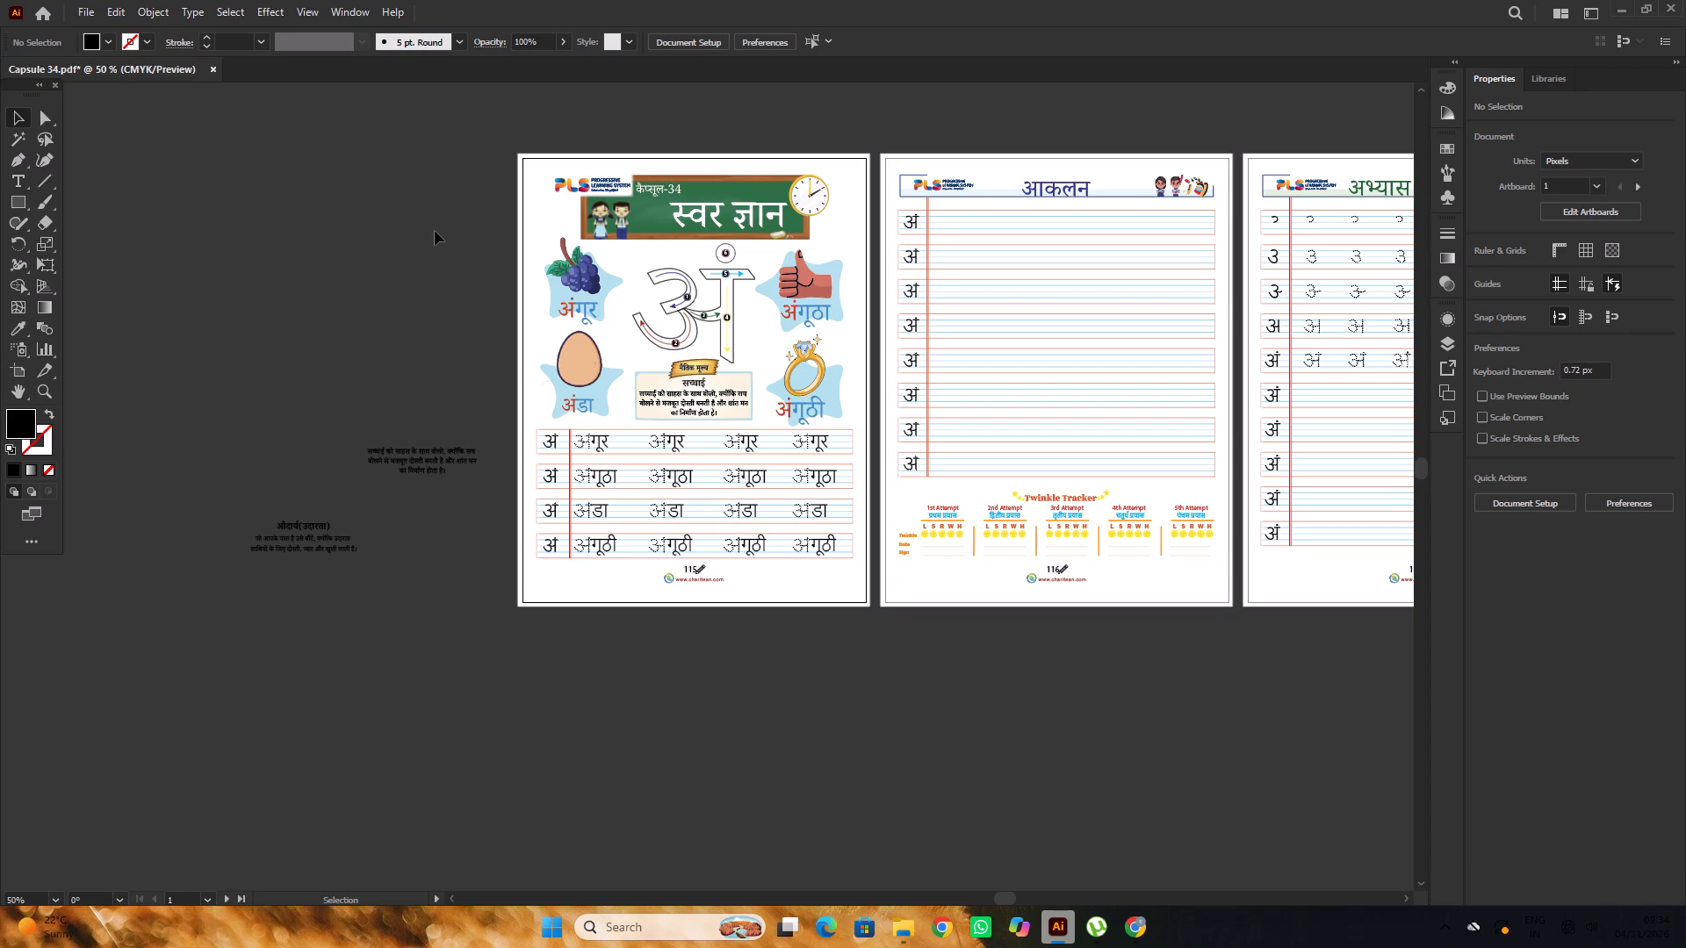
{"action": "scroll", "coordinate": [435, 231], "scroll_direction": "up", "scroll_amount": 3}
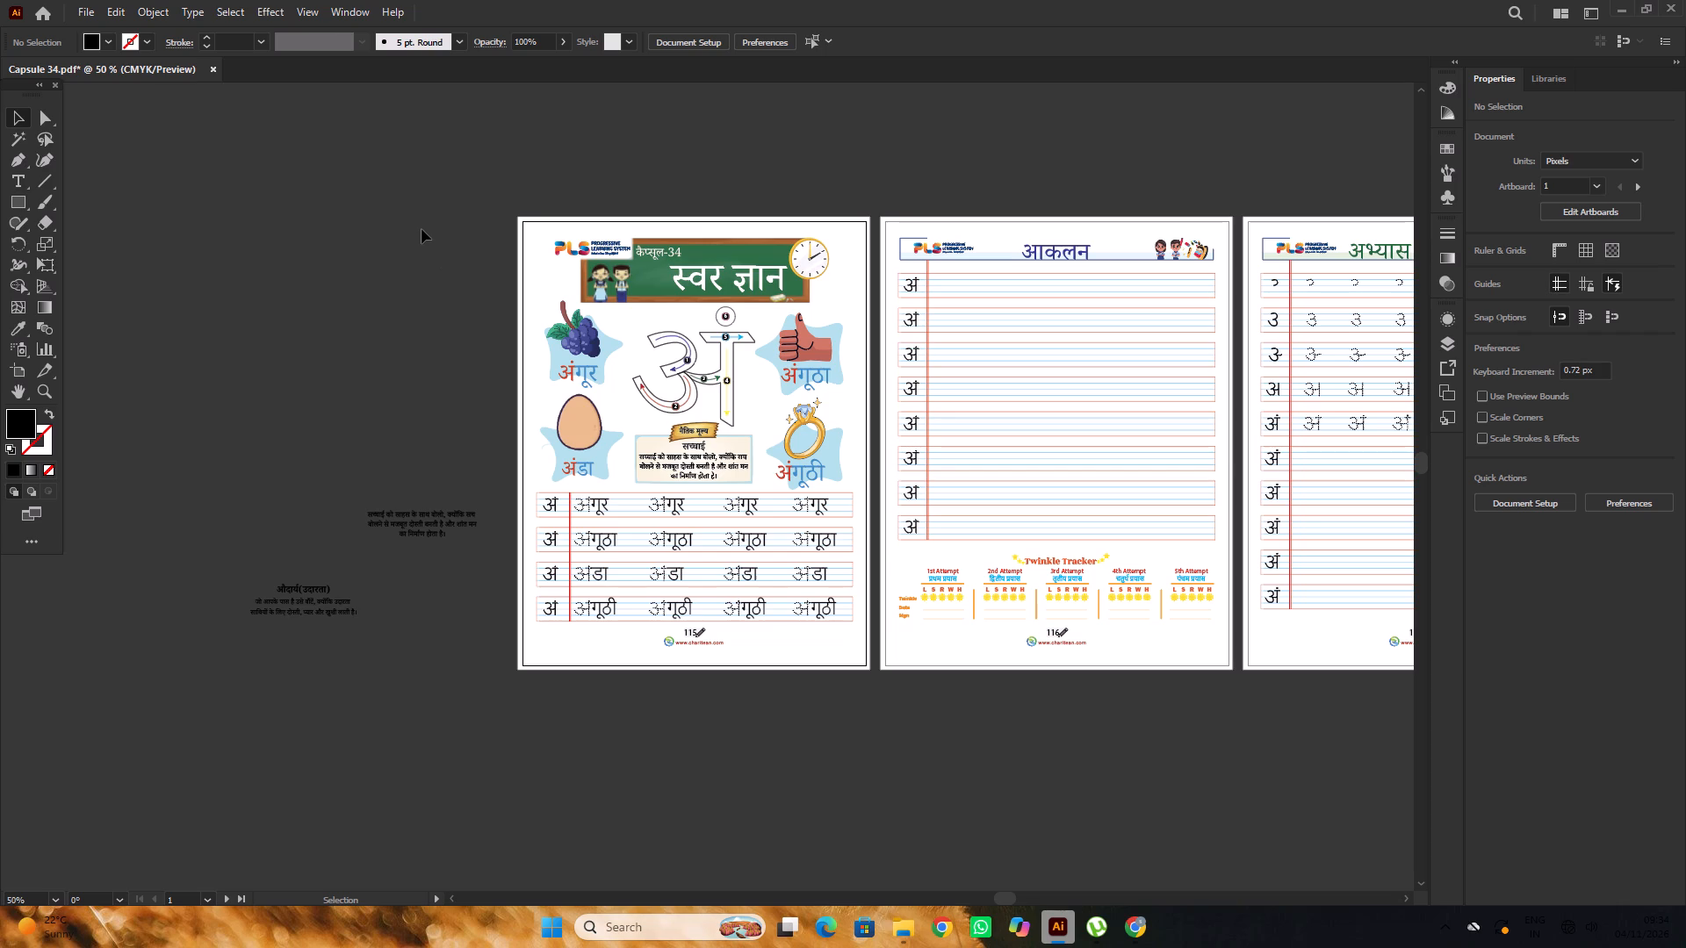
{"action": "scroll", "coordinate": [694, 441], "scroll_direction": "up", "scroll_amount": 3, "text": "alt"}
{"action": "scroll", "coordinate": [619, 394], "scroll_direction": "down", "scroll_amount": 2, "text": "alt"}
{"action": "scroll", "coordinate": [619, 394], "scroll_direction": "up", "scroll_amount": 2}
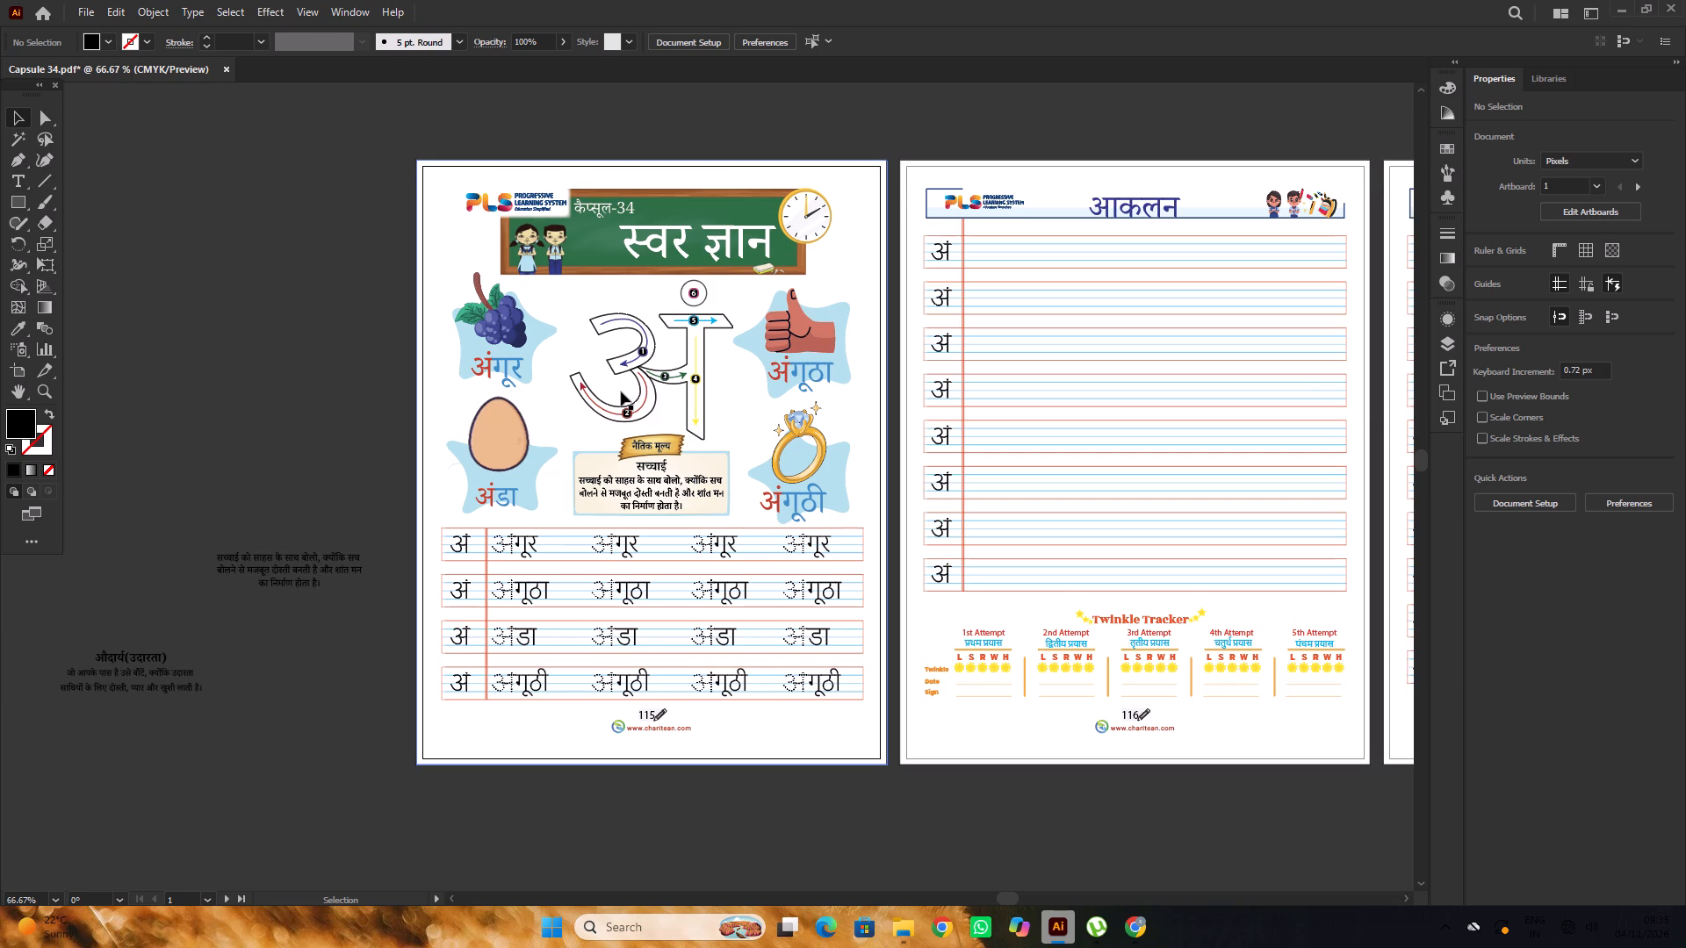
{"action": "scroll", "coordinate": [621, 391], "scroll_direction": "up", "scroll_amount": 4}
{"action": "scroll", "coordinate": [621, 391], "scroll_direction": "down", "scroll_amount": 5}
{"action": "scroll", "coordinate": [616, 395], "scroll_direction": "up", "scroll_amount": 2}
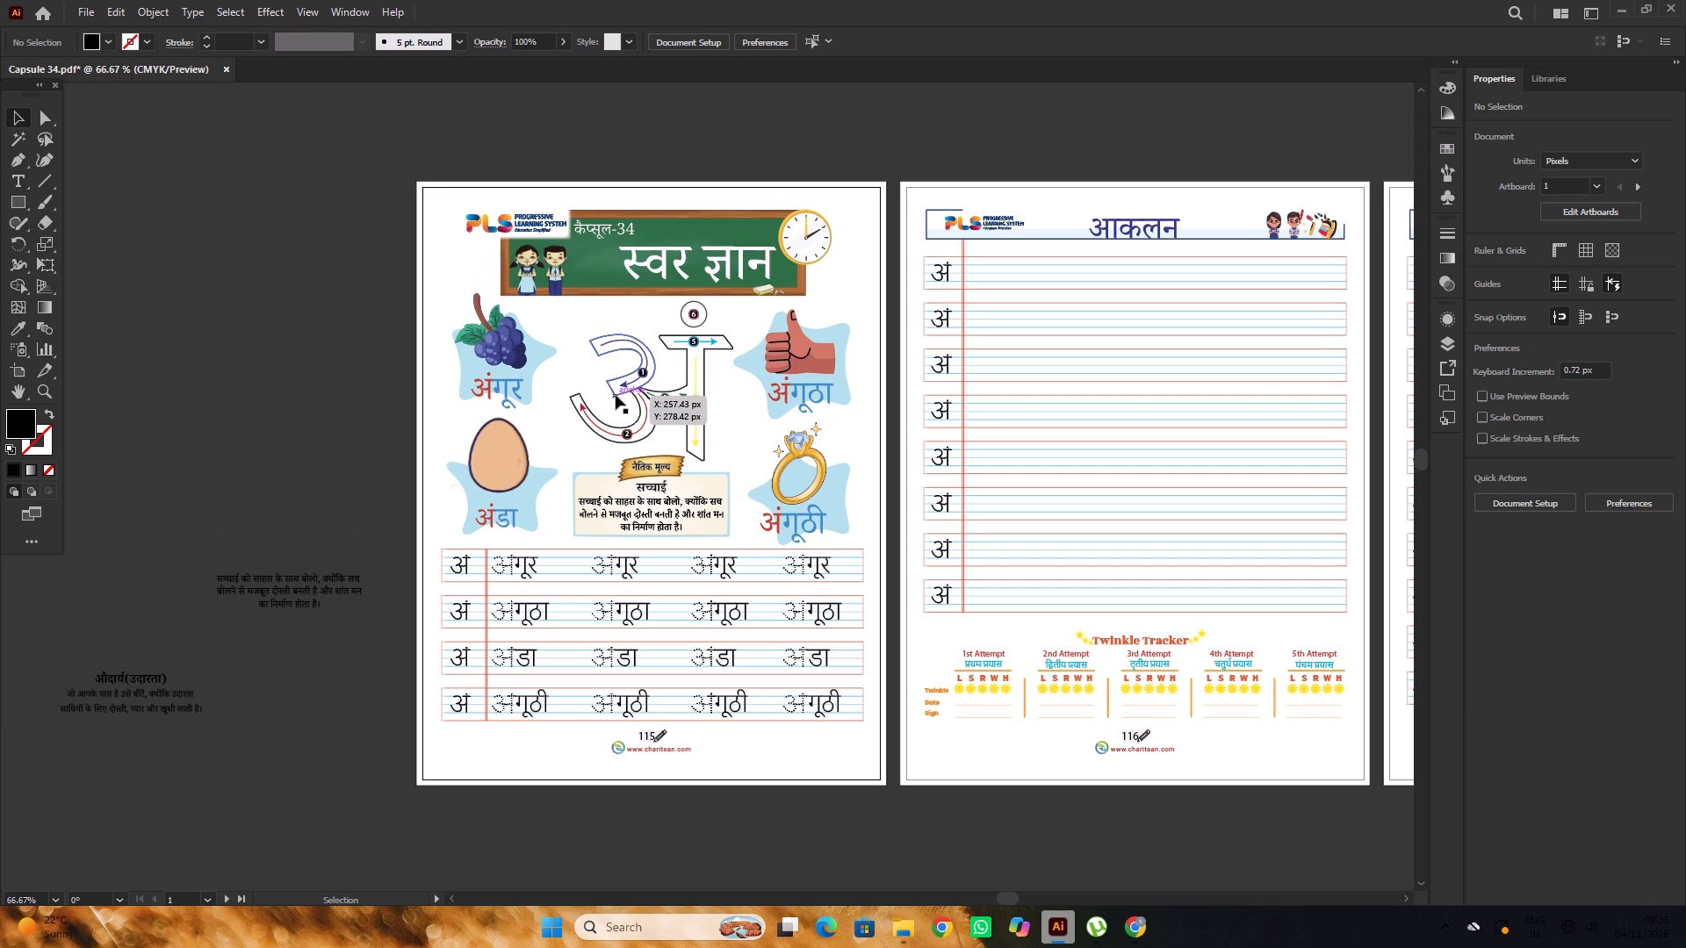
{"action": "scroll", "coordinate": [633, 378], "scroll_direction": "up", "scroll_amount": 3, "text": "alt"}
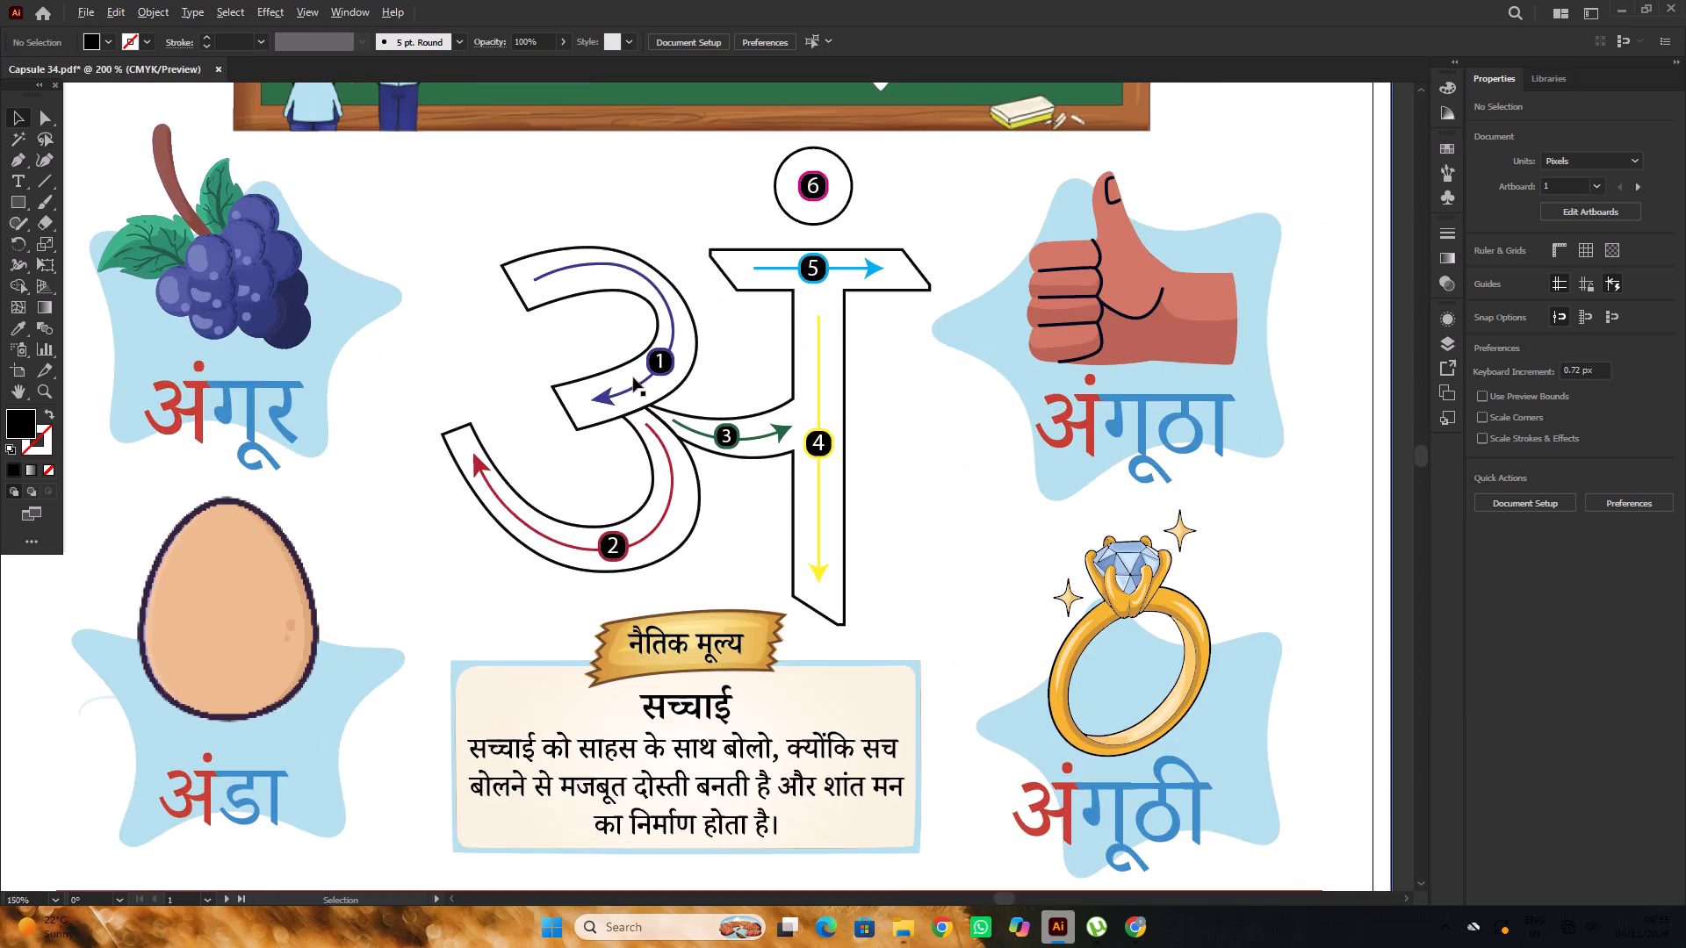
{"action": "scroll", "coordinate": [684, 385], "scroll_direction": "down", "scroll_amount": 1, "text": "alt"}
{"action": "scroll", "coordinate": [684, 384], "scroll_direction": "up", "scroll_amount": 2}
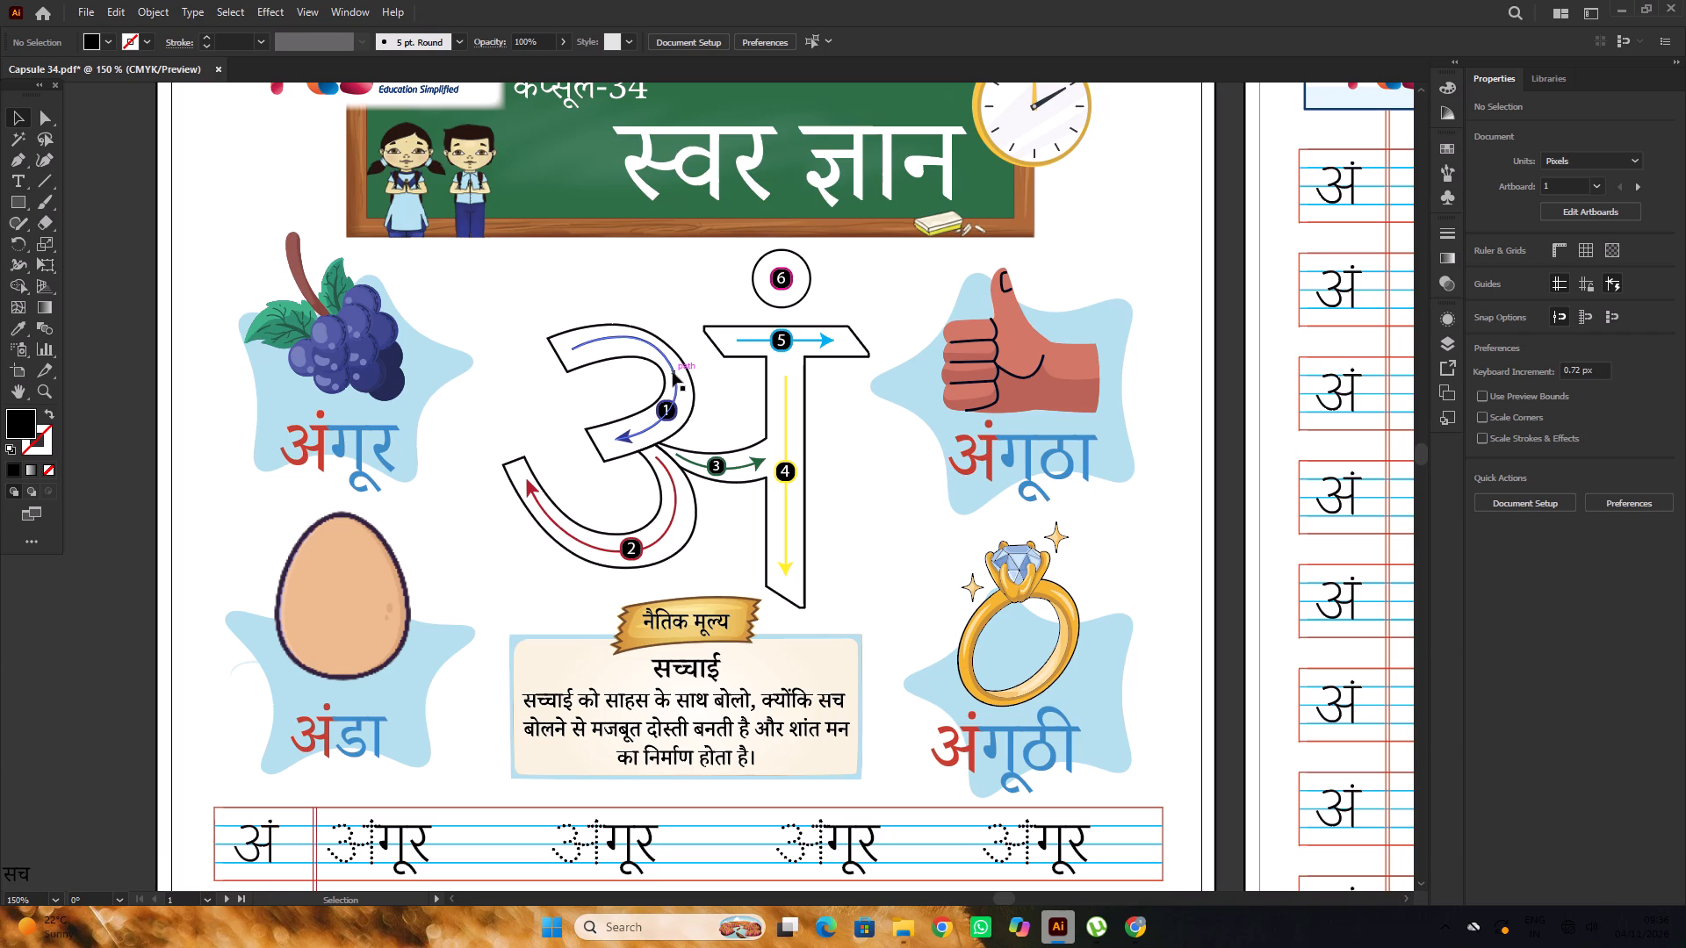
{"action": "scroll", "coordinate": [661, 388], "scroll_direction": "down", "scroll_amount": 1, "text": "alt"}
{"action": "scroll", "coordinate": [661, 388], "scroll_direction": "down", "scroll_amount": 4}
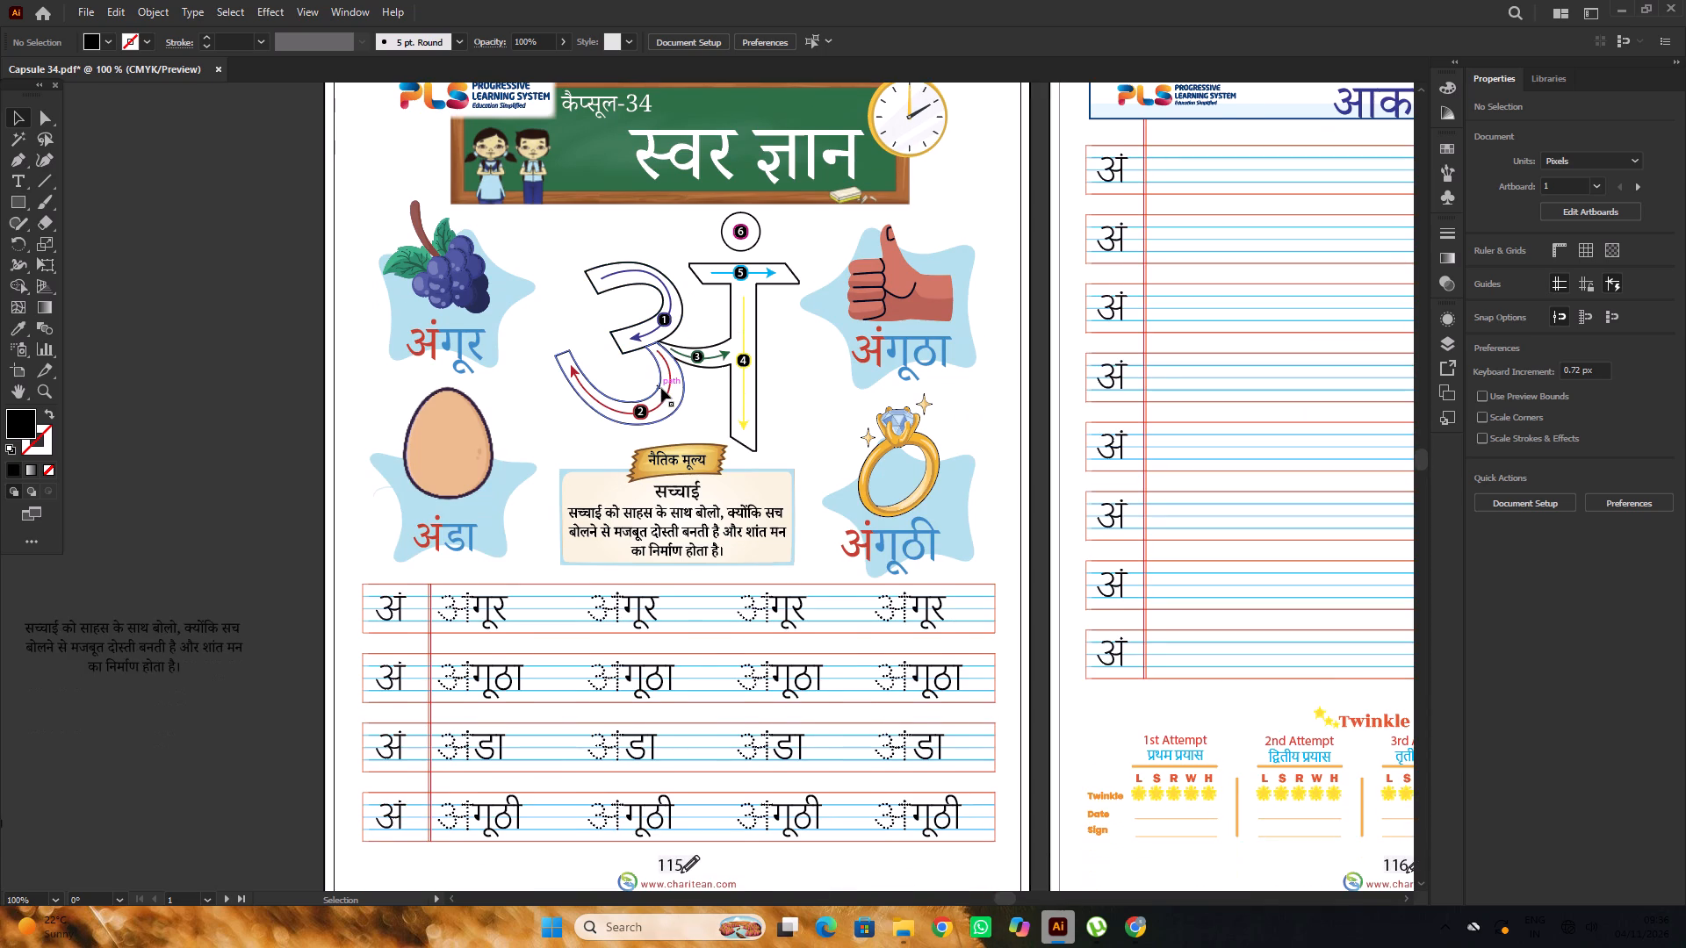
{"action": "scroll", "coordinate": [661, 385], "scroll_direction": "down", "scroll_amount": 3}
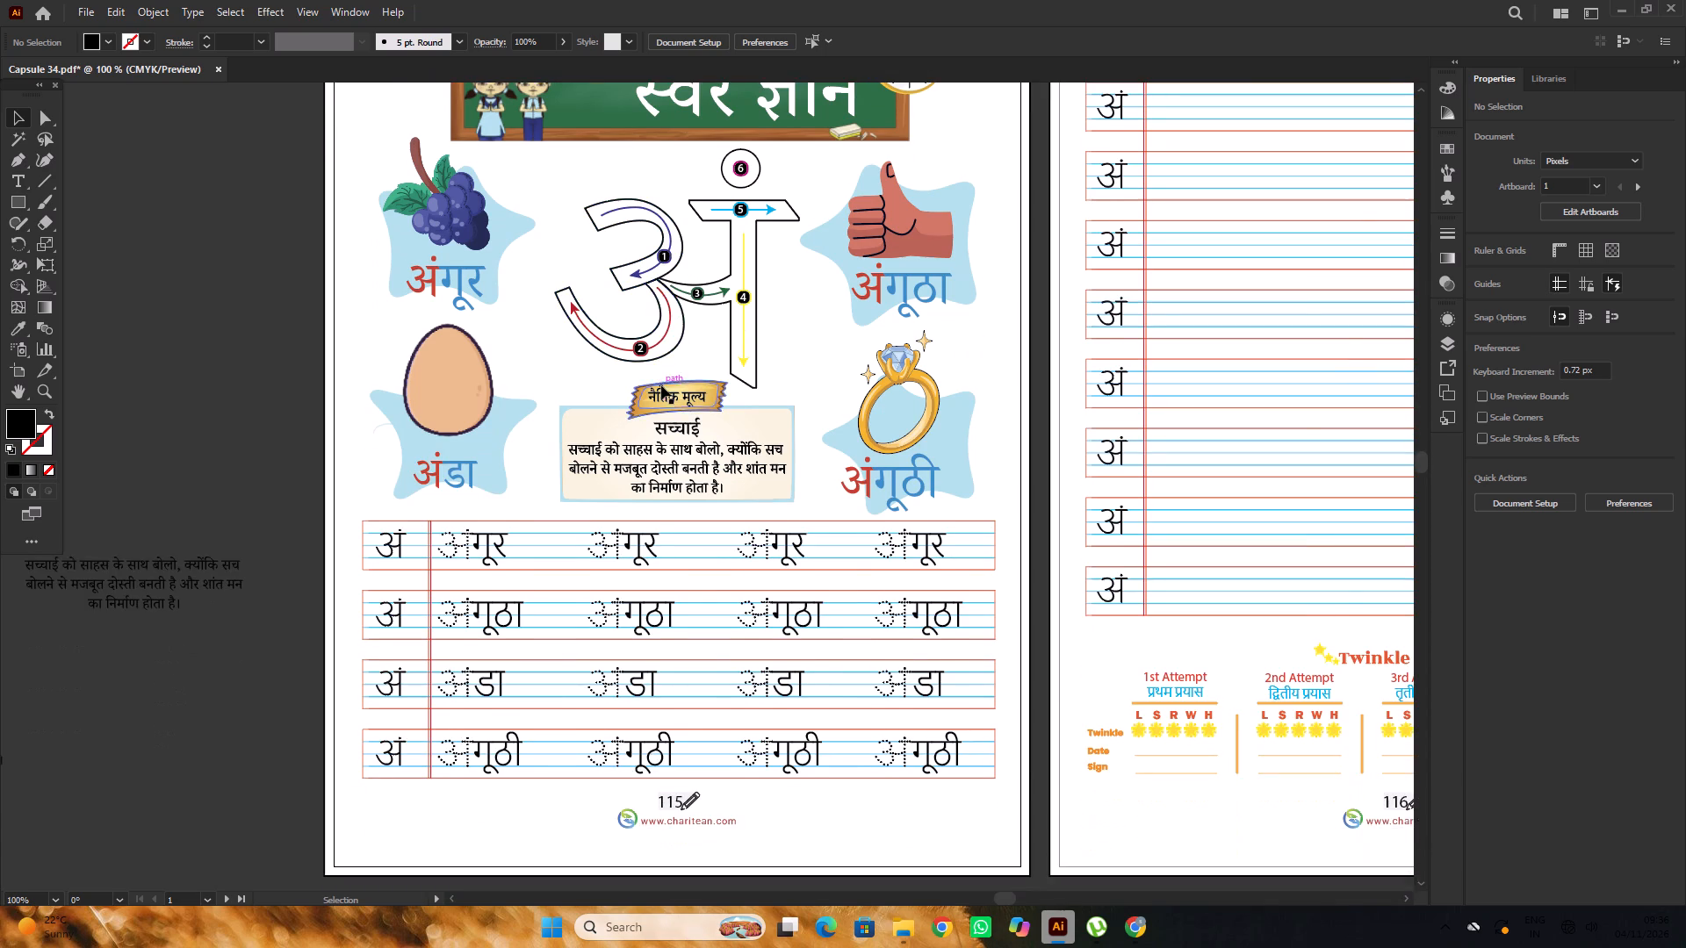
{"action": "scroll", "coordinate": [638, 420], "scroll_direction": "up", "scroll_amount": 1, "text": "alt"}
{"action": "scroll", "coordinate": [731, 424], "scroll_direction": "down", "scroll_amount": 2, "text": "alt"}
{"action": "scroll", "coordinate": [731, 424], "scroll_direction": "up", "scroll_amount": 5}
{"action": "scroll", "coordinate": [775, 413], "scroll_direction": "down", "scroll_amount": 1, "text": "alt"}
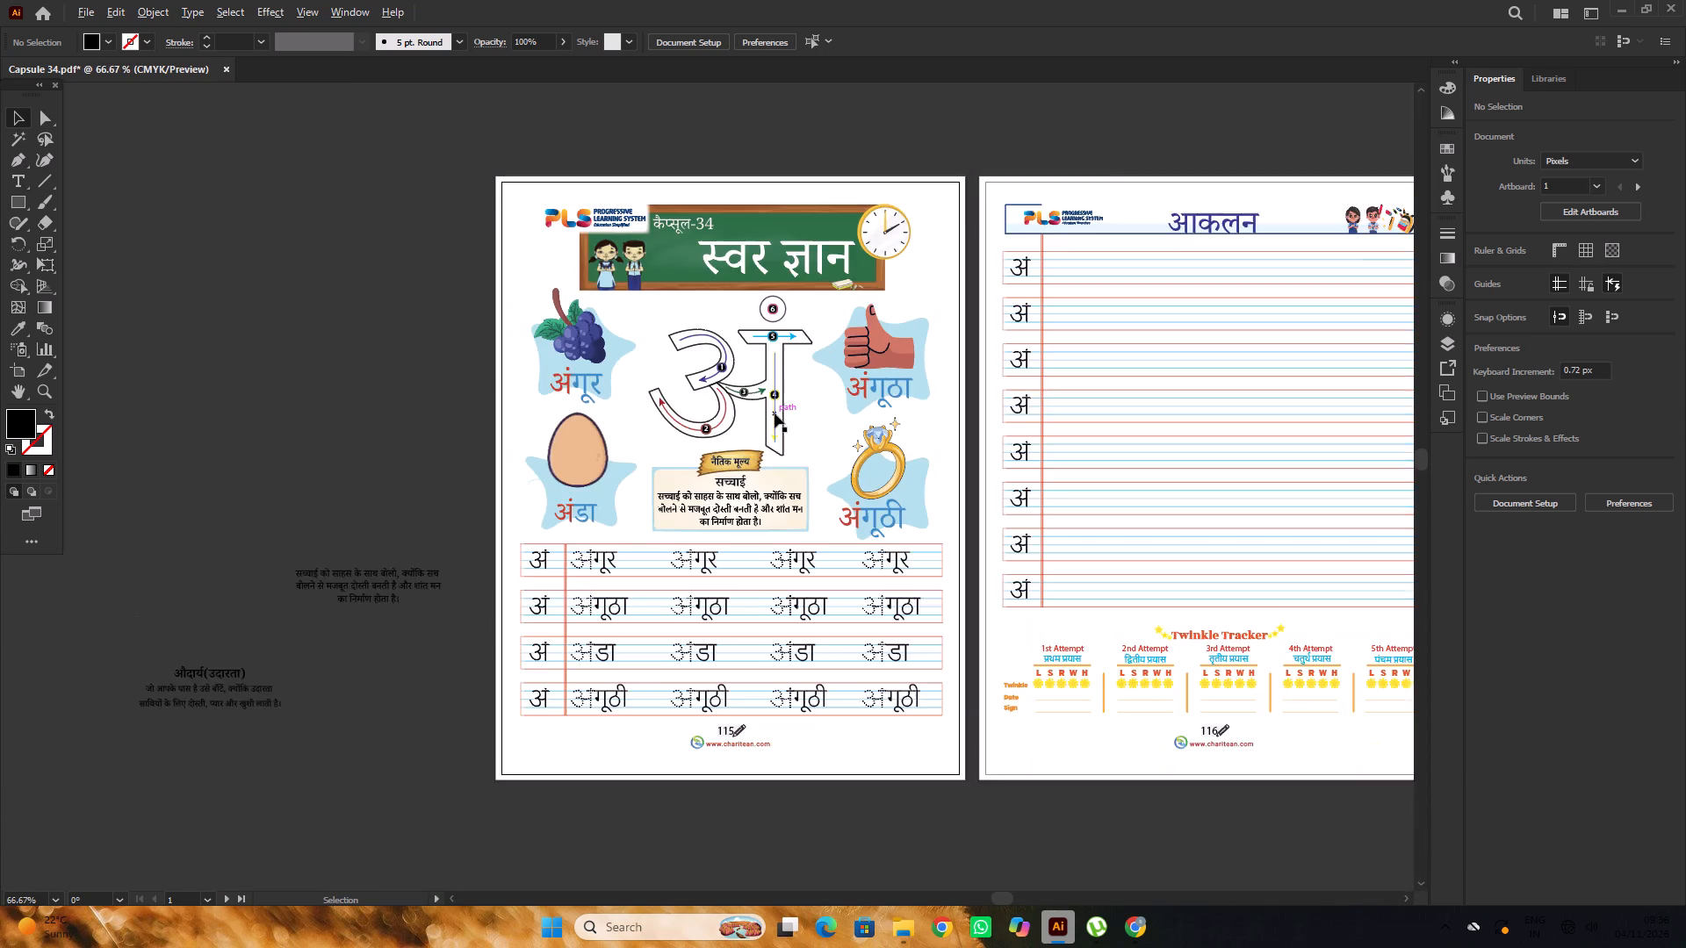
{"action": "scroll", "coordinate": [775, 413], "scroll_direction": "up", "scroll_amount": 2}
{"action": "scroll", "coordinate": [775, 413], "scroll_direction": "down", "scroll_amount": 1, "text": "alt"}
Lock the white, black-outlined background frame of page 115.
{"action": "key", "text": "space"}
{"action": "key", "text": "space"}
{"action": "key", "text": "space"}
{"action": "key", "text": "space"}
{"action": "key", "text": "space"}
{"action": "key", "text": "space"}
{"action": "left_click_drag", "start_coordinate": [882, 381], "coordinate": [795, 392]}
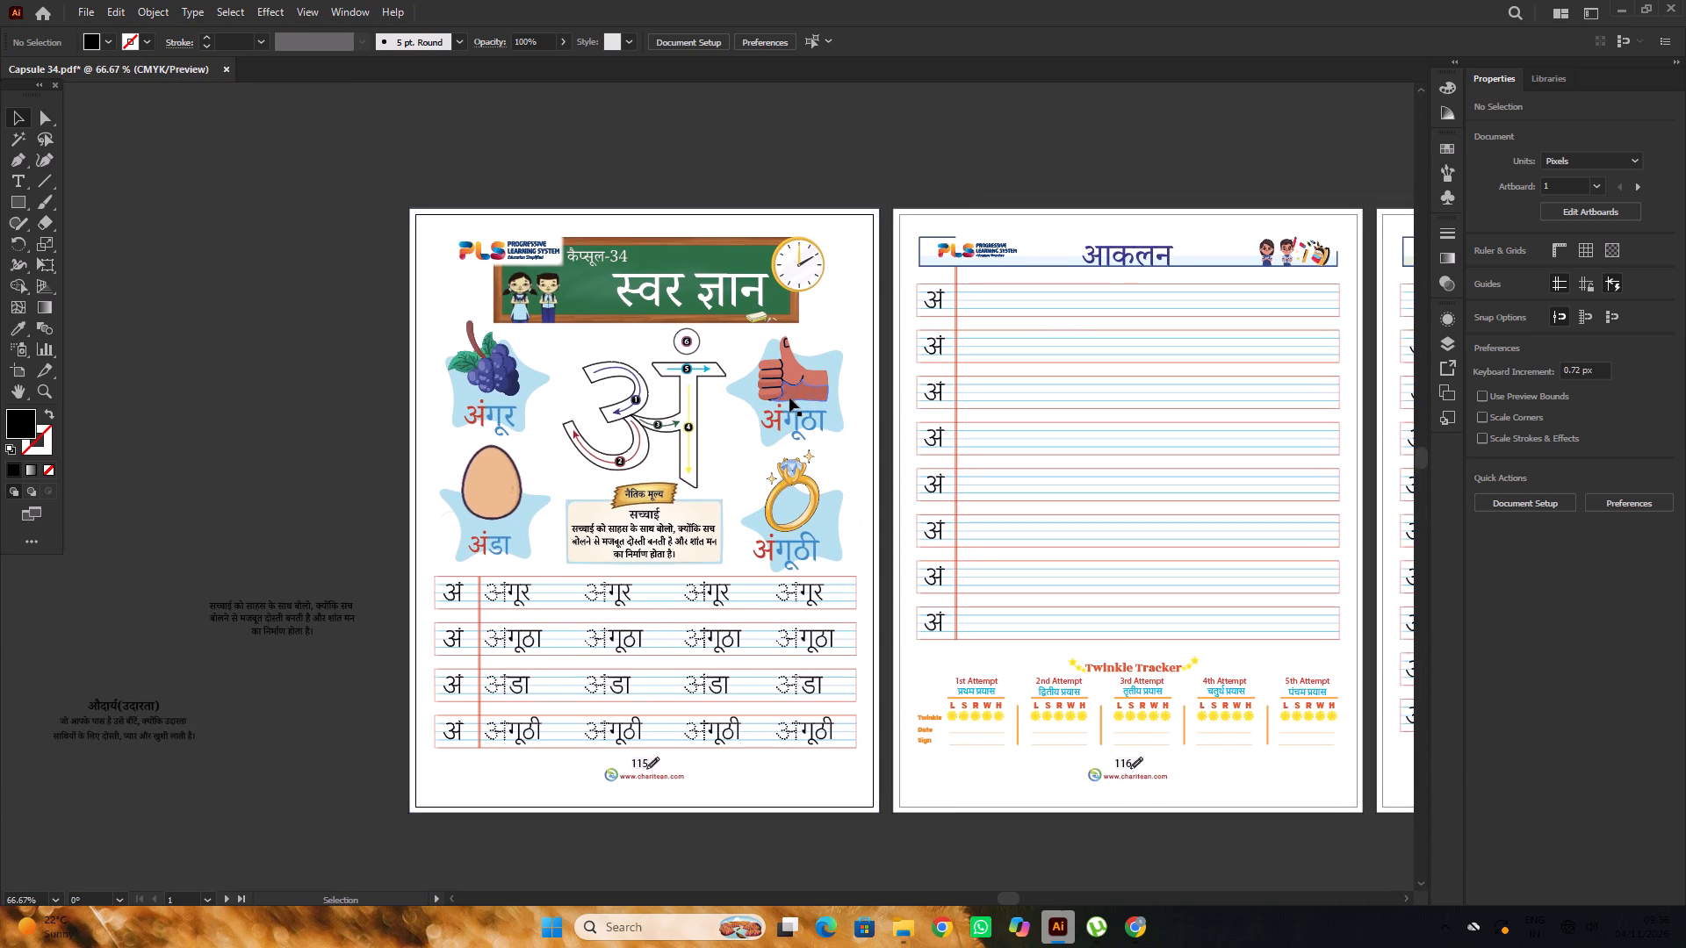
{"action": "scroll", "coordinate": [794, 386], "scroll_direction": "up", "scroll_amount": 3}
{"action": "left_click", "coordinate": [860, 352]}
{"action": "key", "text": "ctrl+2"}
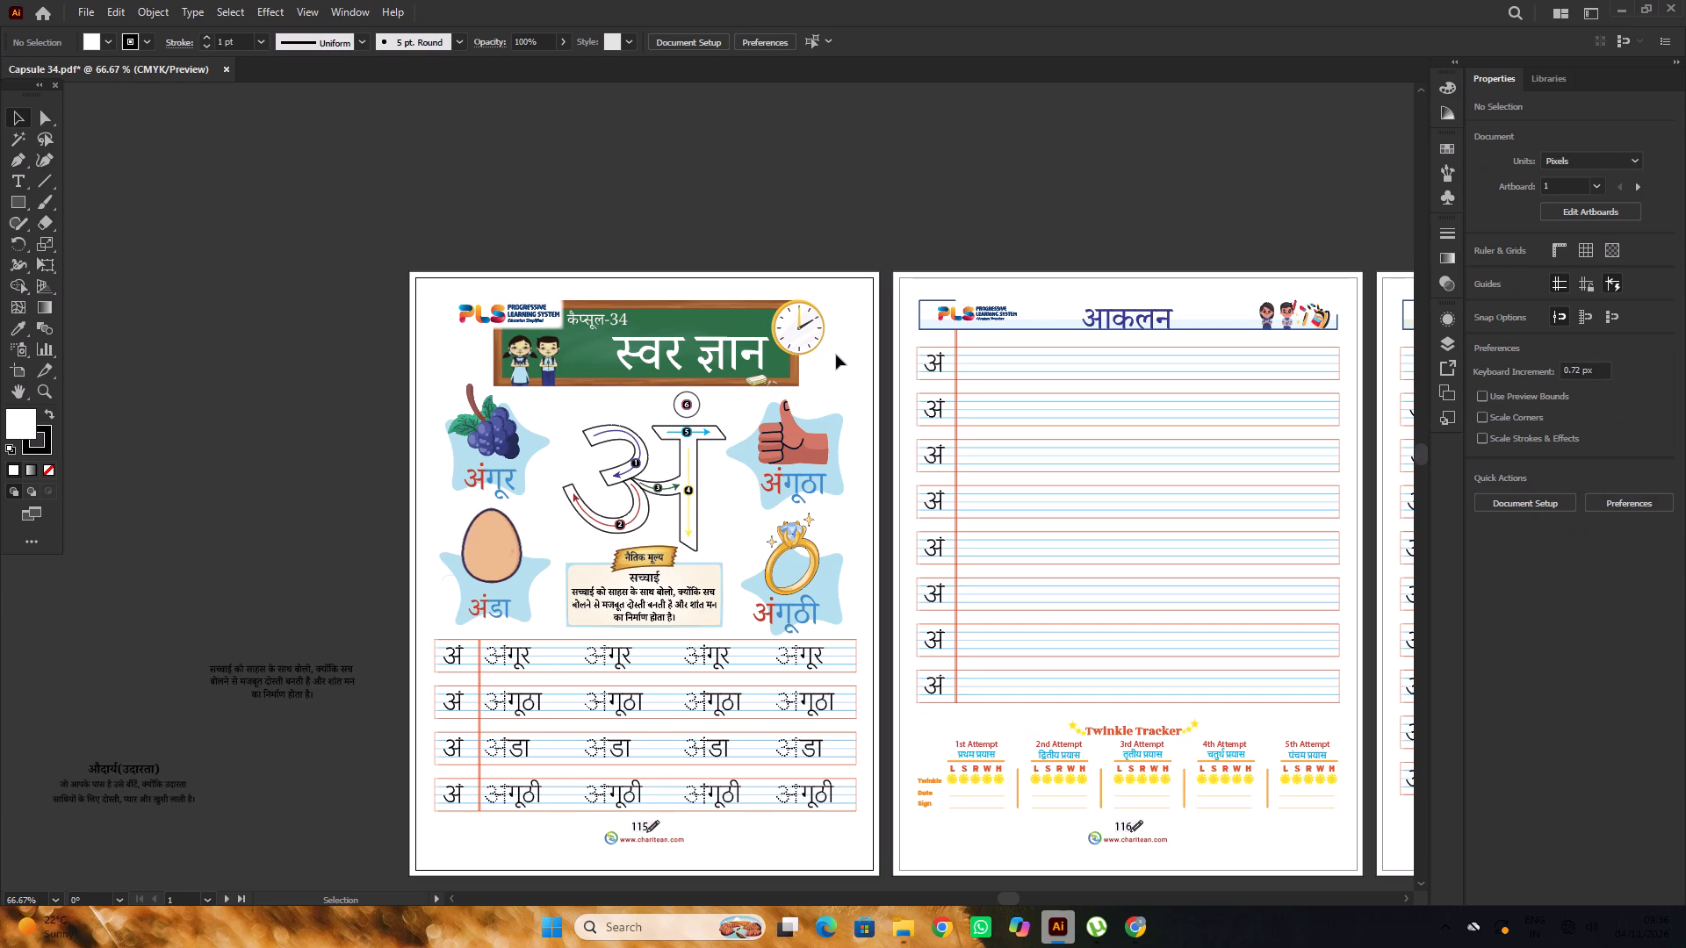
{"action": "scroll", "coordinate": [835, 355], "scroll_direction": "down", "scroll_amount": 3}
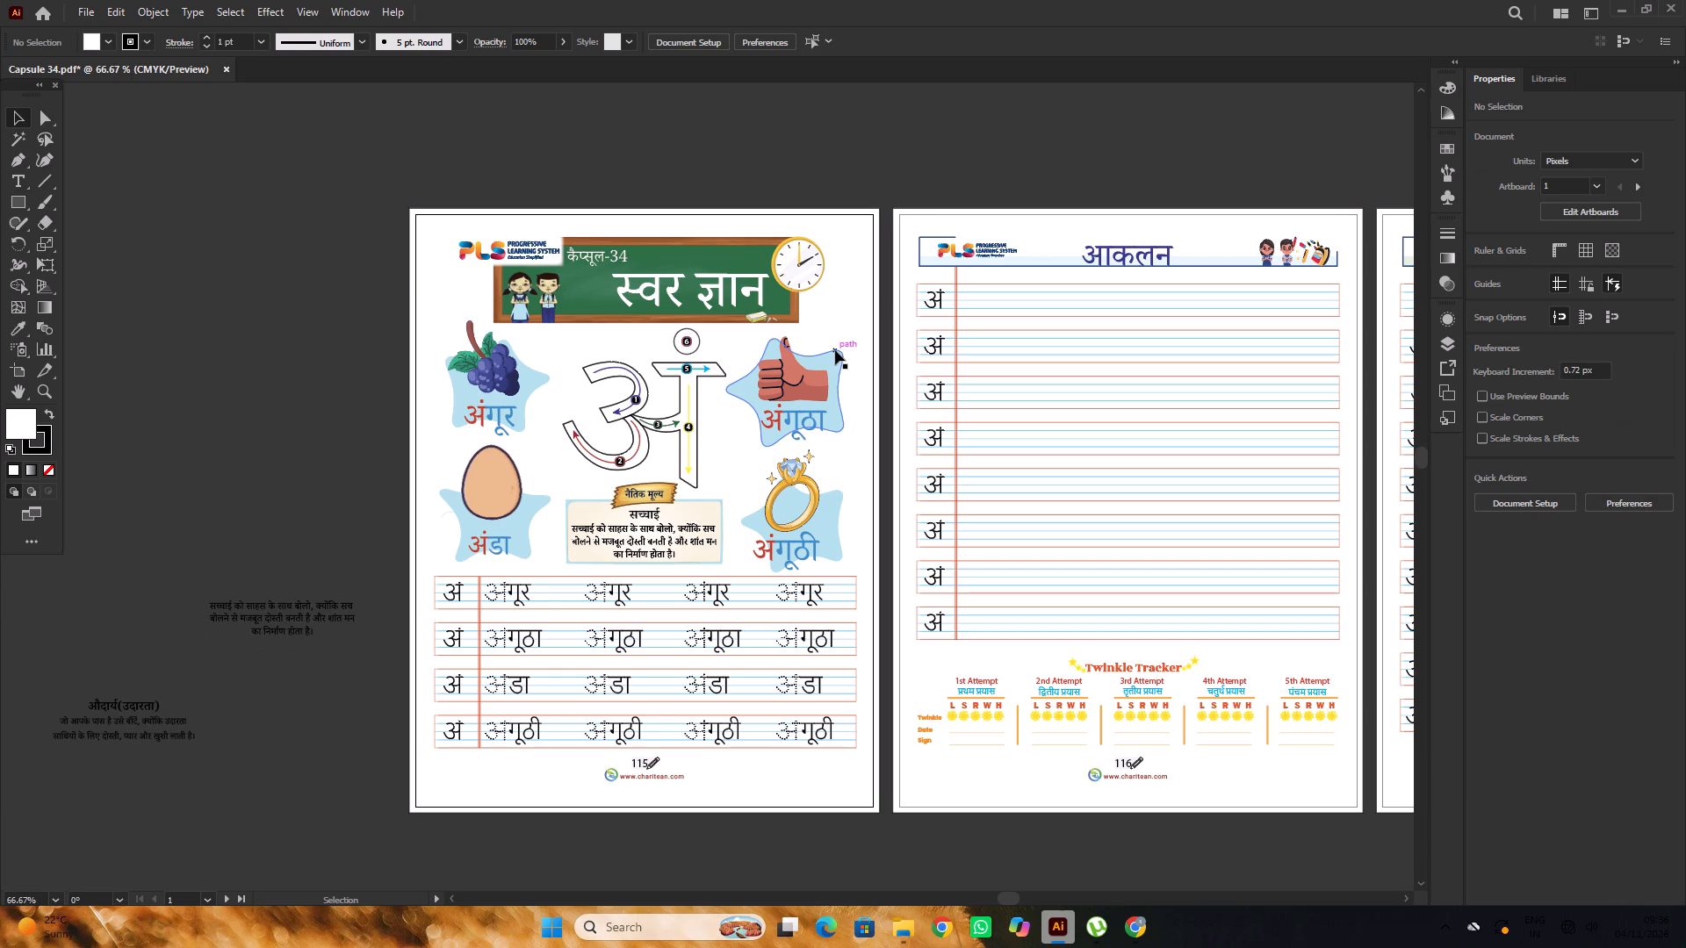
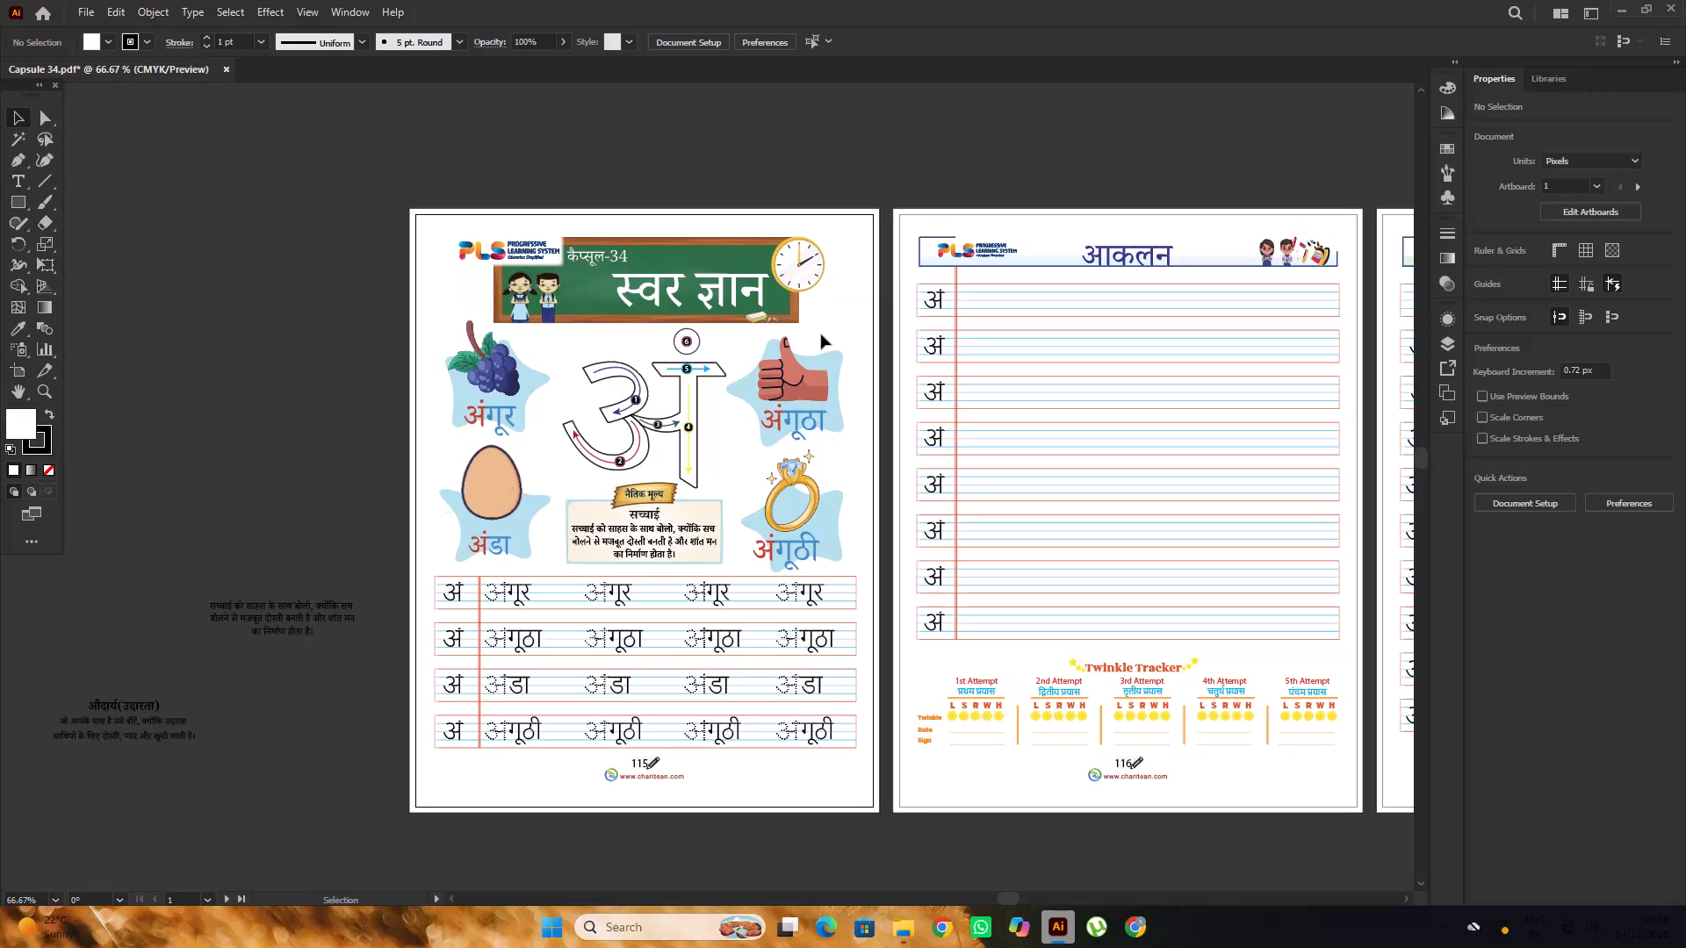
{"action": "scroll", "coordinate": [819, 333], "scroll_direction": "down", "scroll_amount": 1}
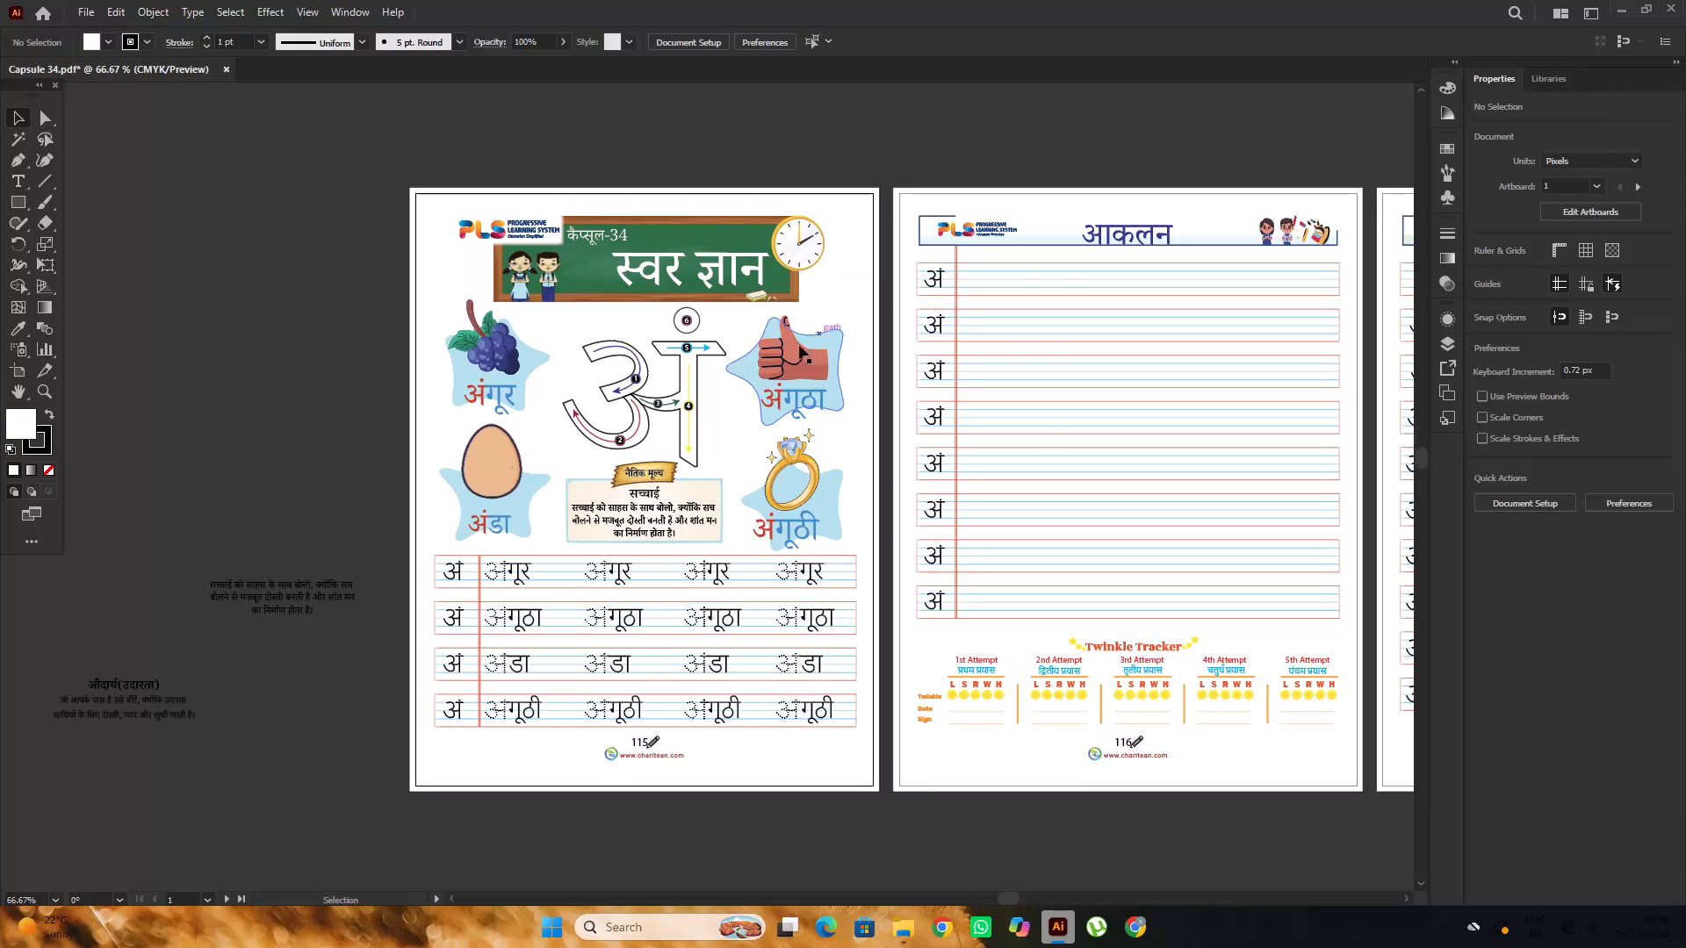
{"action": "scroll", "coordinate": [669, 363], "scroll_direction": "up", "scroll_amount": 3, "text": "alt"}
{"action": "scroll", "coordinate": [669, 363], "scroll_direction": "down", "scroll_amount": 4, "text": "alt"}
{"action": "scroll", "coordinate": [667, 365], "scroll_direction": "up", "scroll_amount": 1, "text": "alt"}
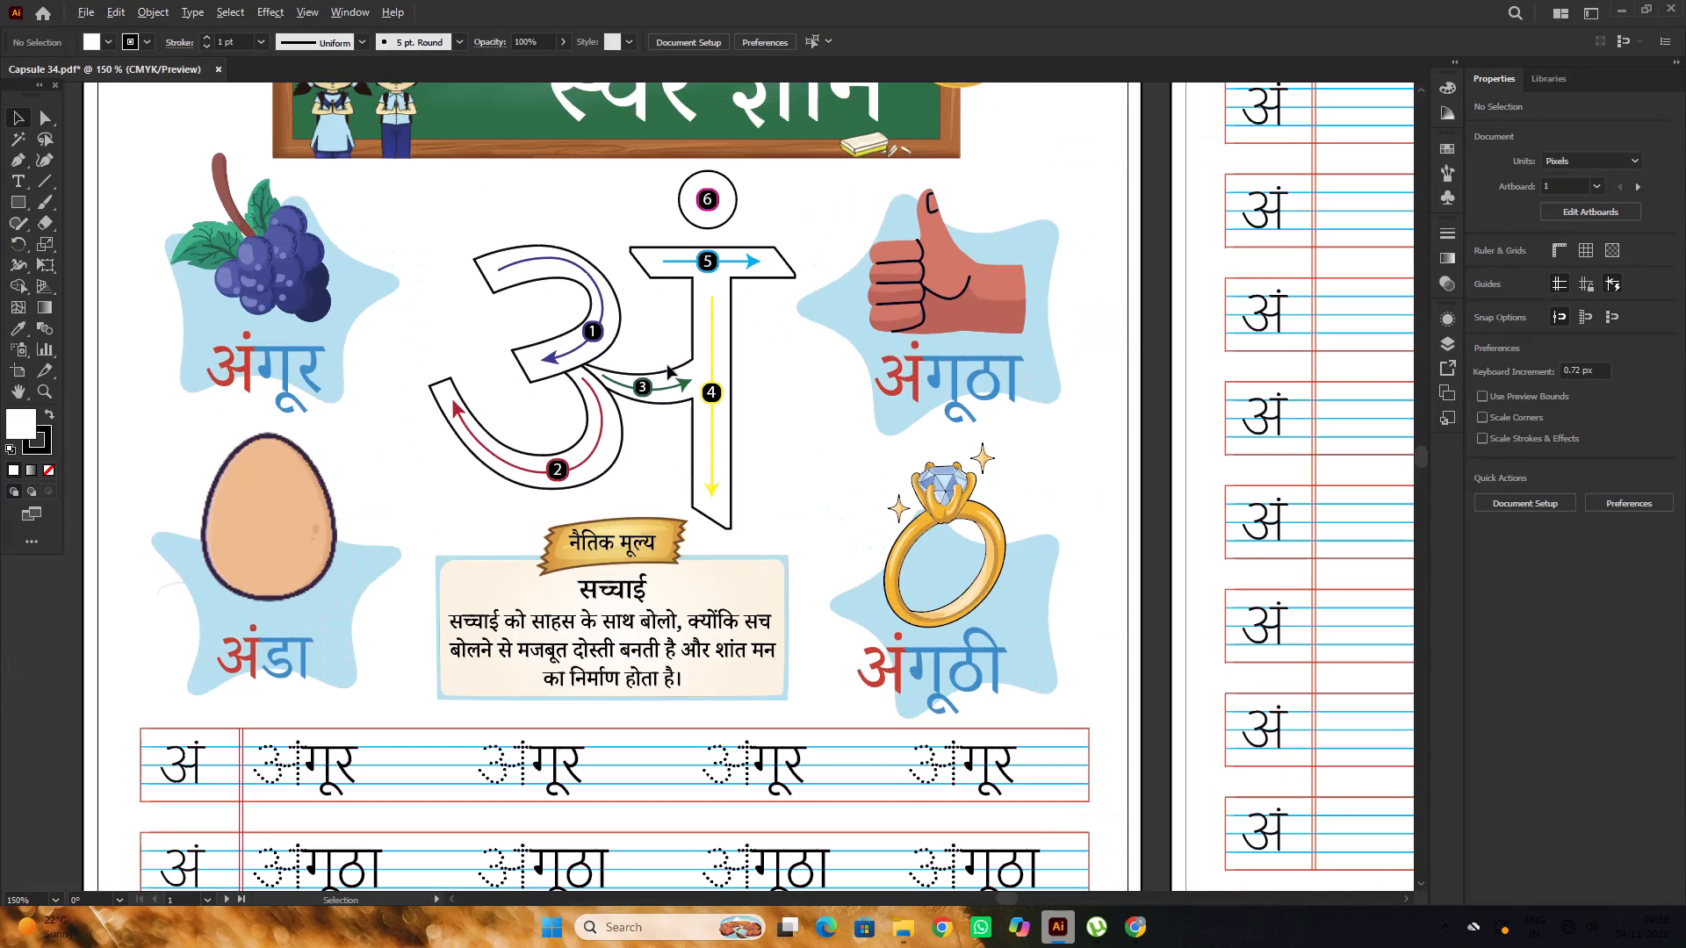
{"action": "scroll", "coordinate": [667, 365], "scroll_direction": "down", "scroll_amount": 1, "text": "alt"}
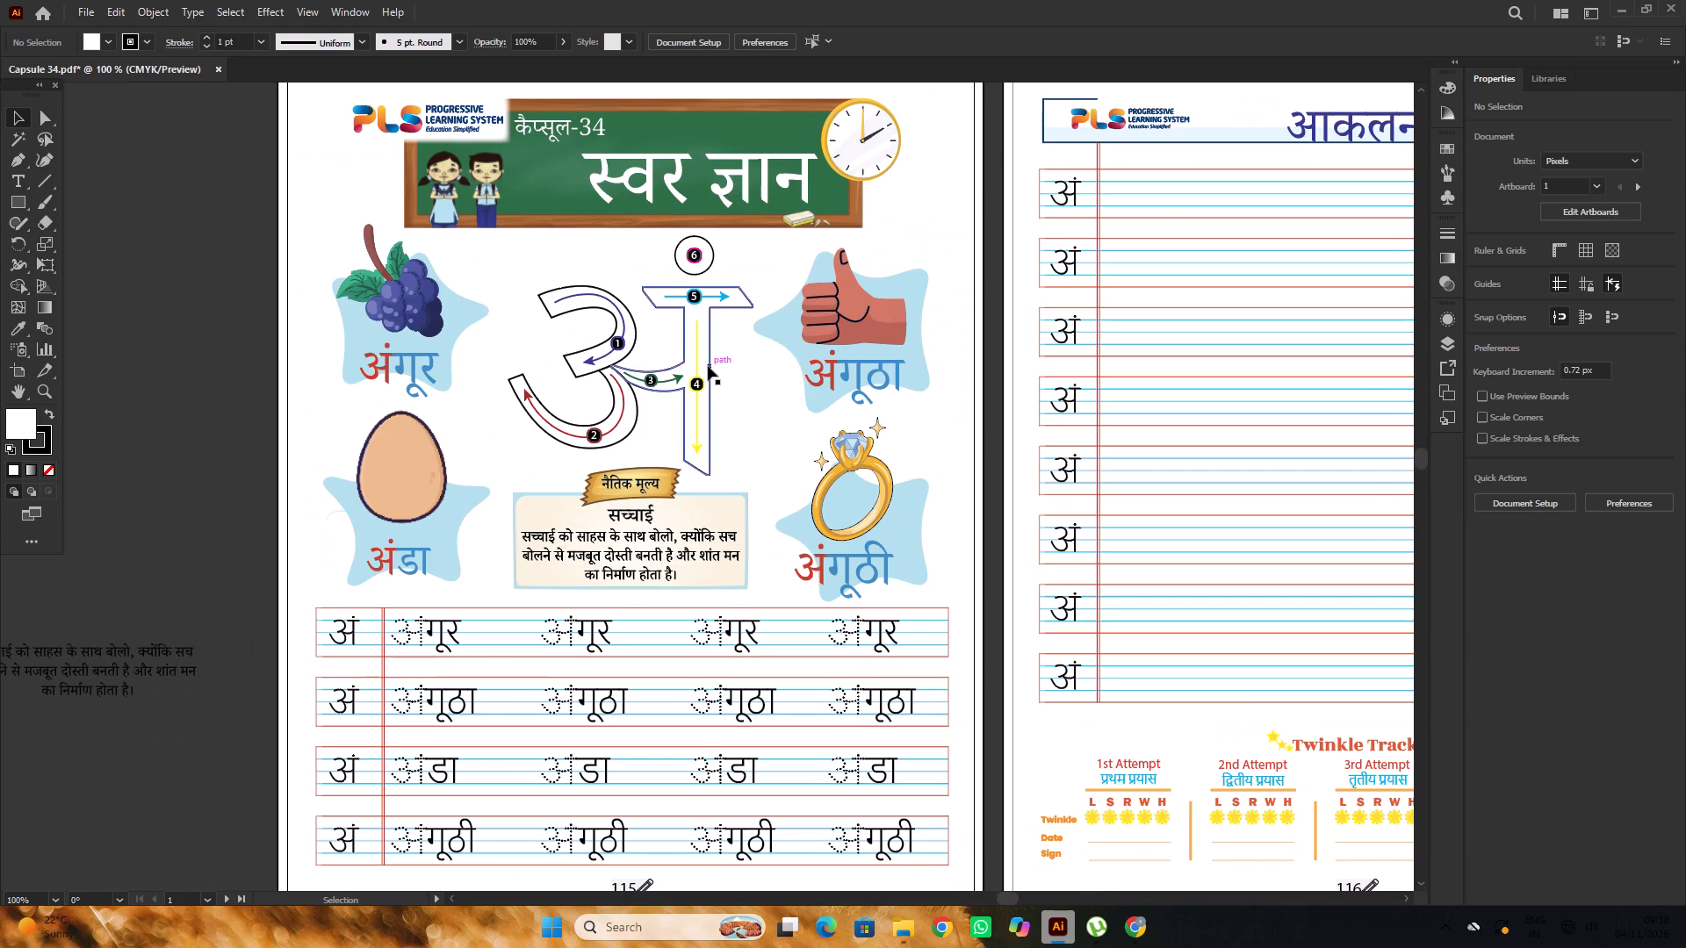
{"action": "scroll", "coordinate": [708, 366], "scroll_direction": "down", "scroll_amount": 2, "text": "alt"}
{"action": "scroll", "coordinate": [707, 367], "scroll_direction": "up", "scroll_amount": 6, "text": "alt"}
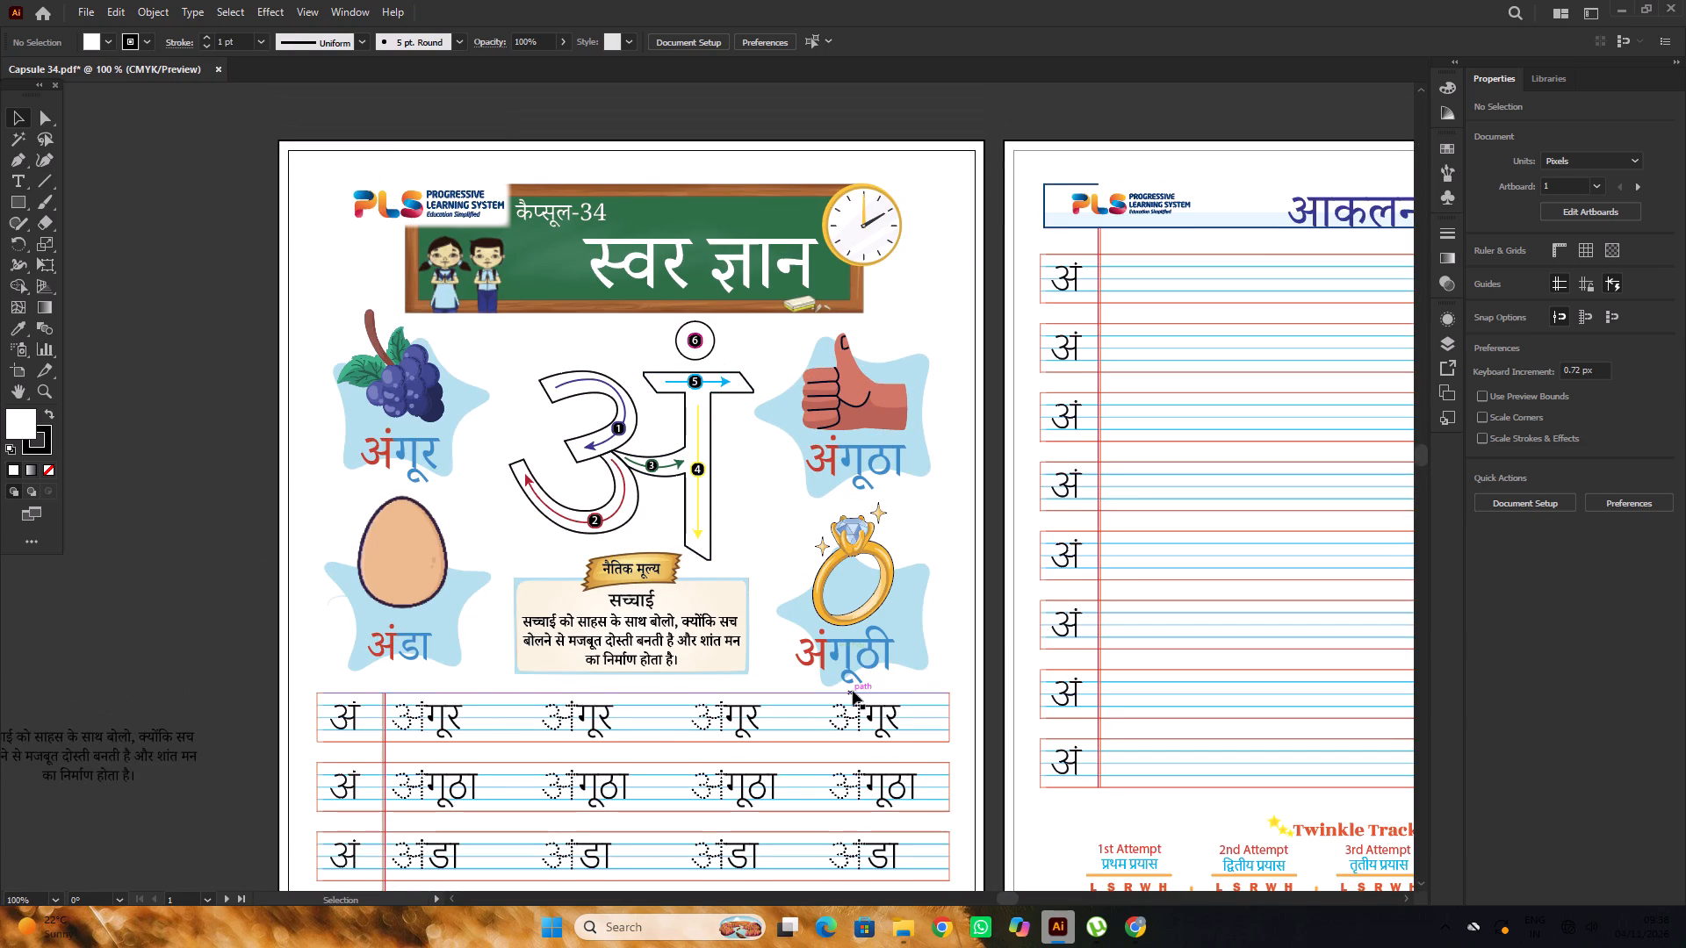
Open the Capsule 31 PDF from the PRINT A 1 folder in Illustrator.
{"action": "left_click", "coordinate": [904, 865]}
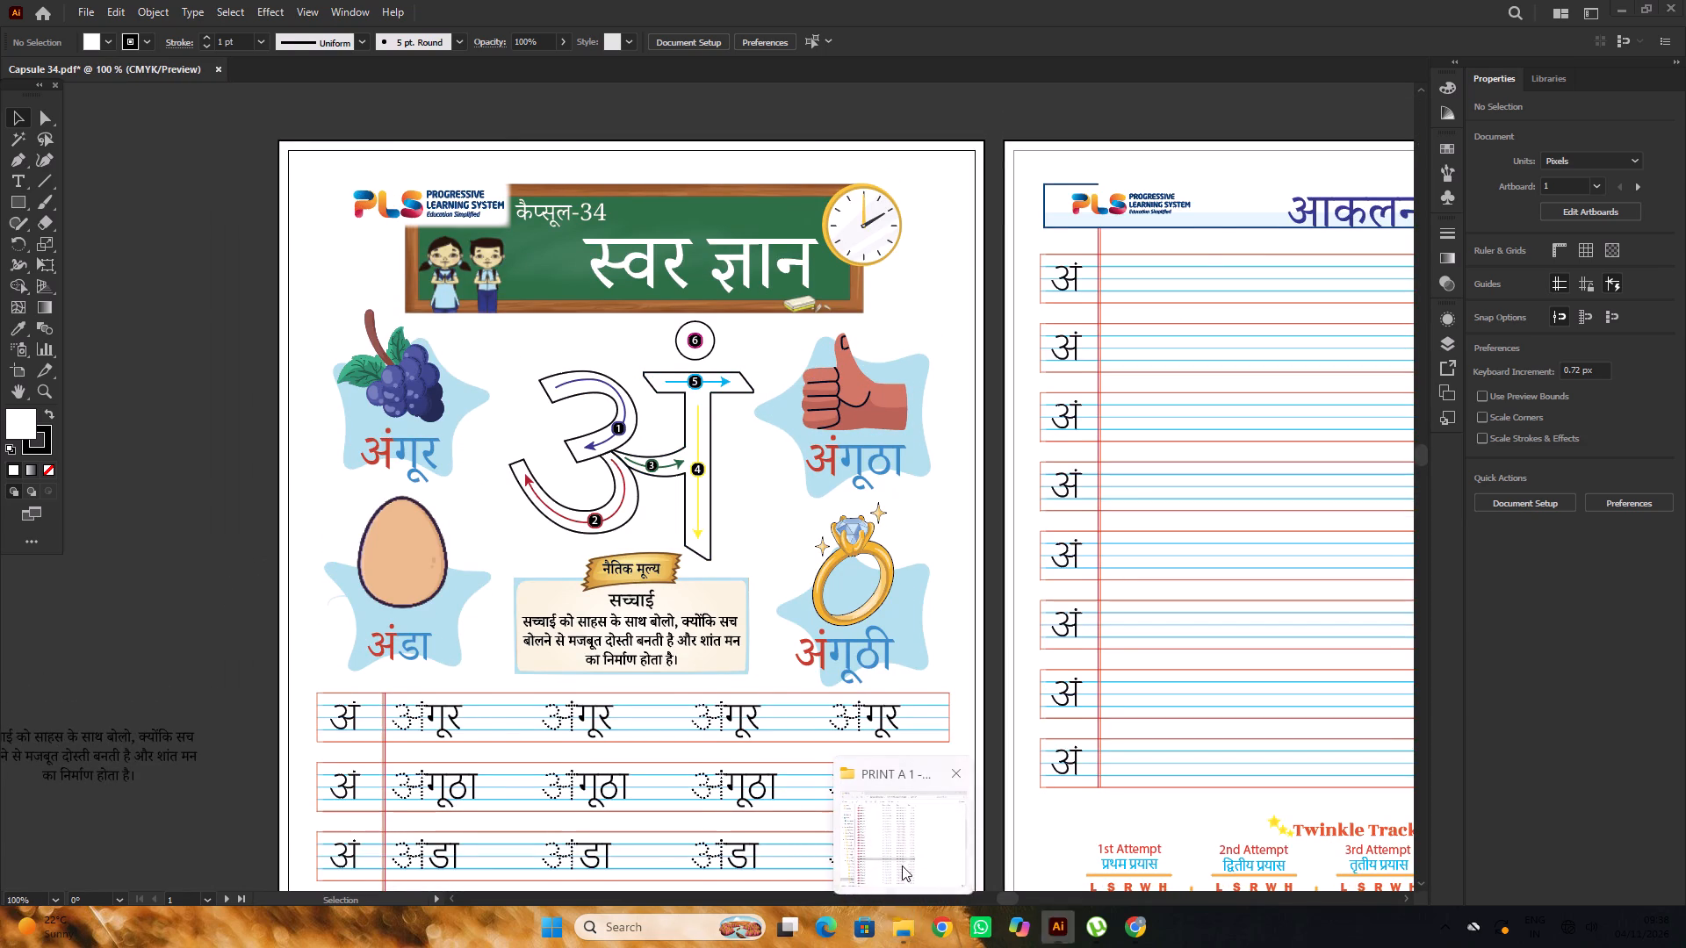
{"action": "double_click", "coordinate": [558, 552]}
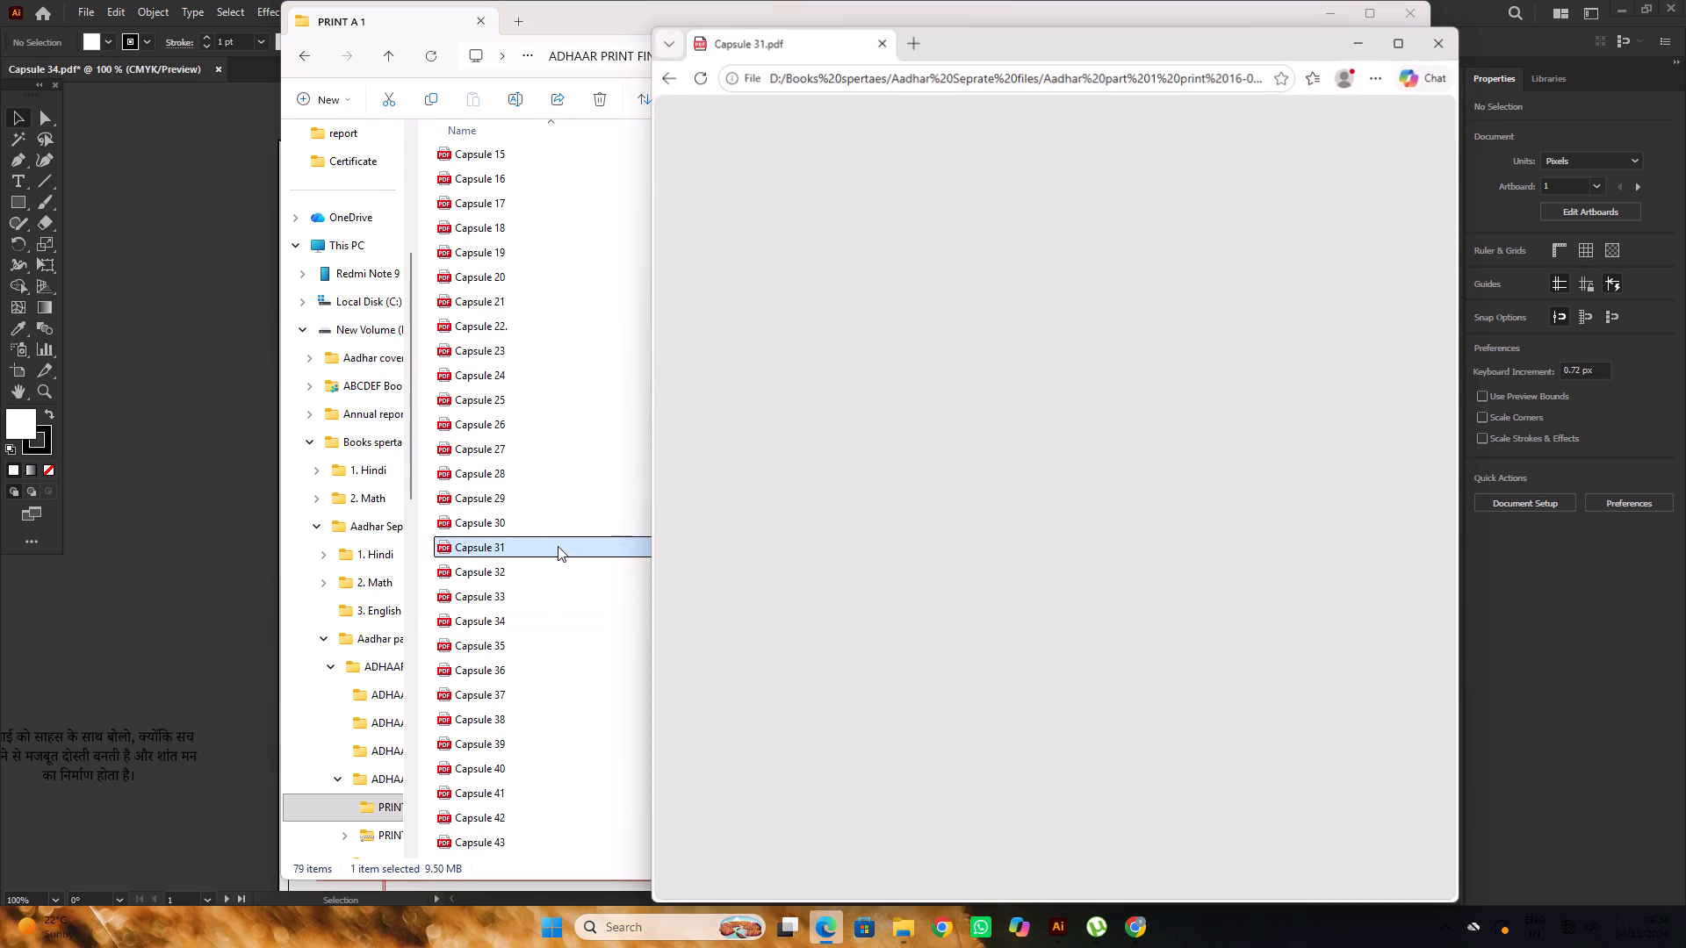
{"action": "left_click", "coordinate": [1432, 37]}
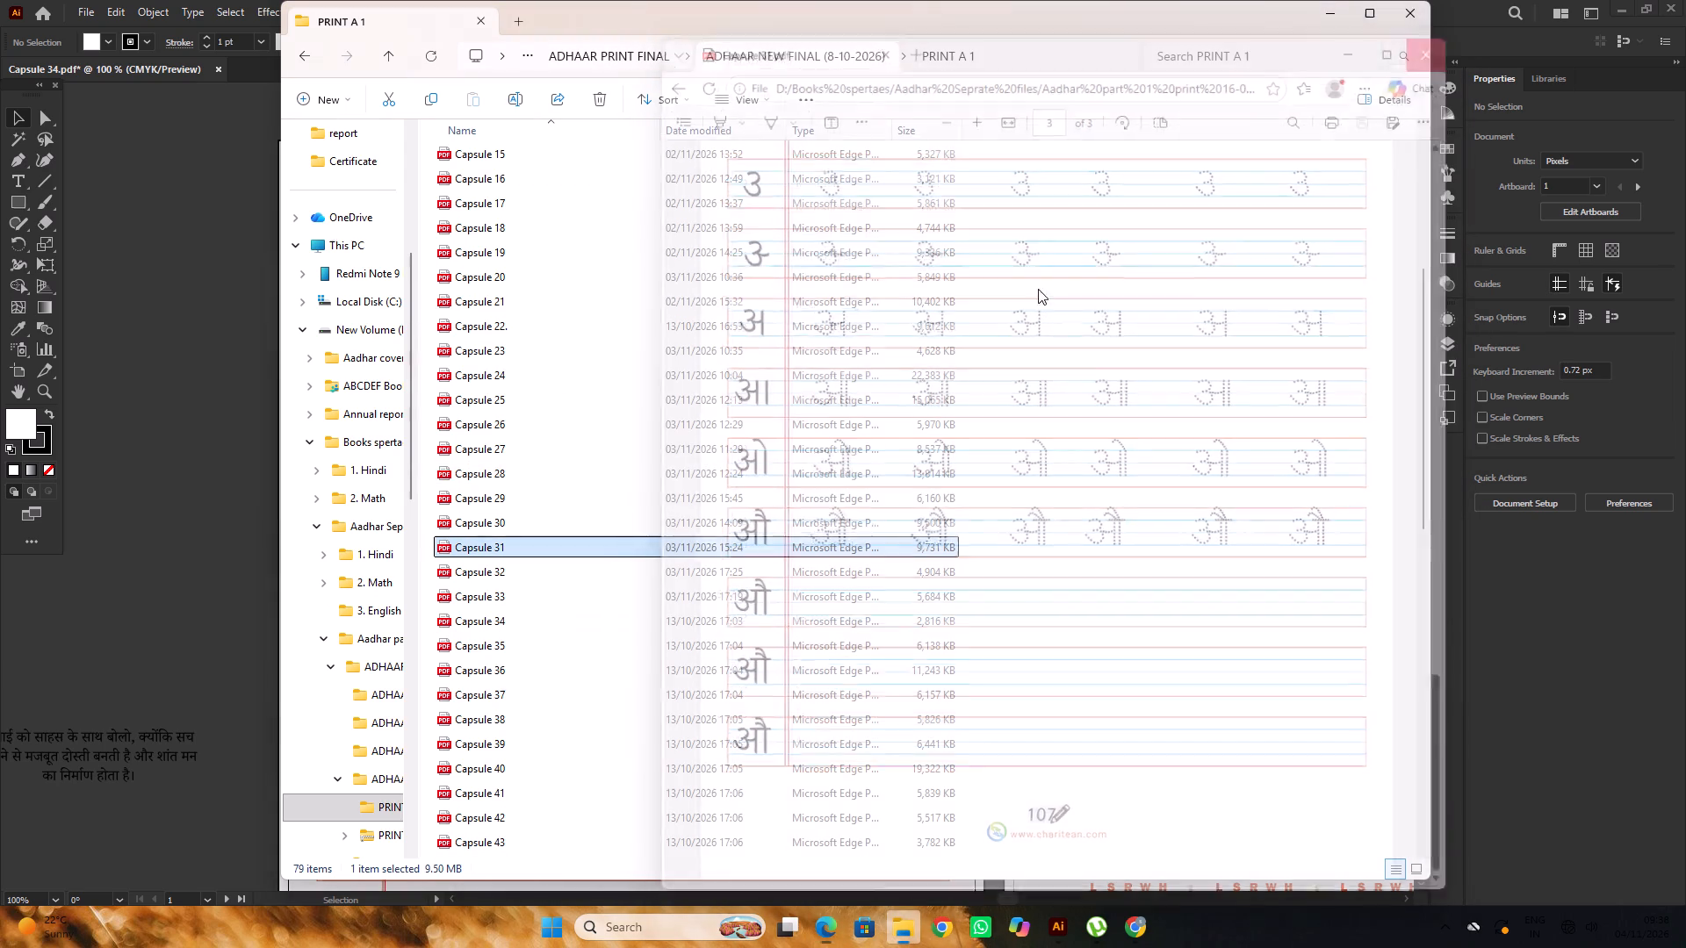
{"action": "right_click", "coordinate": [695, 541]}
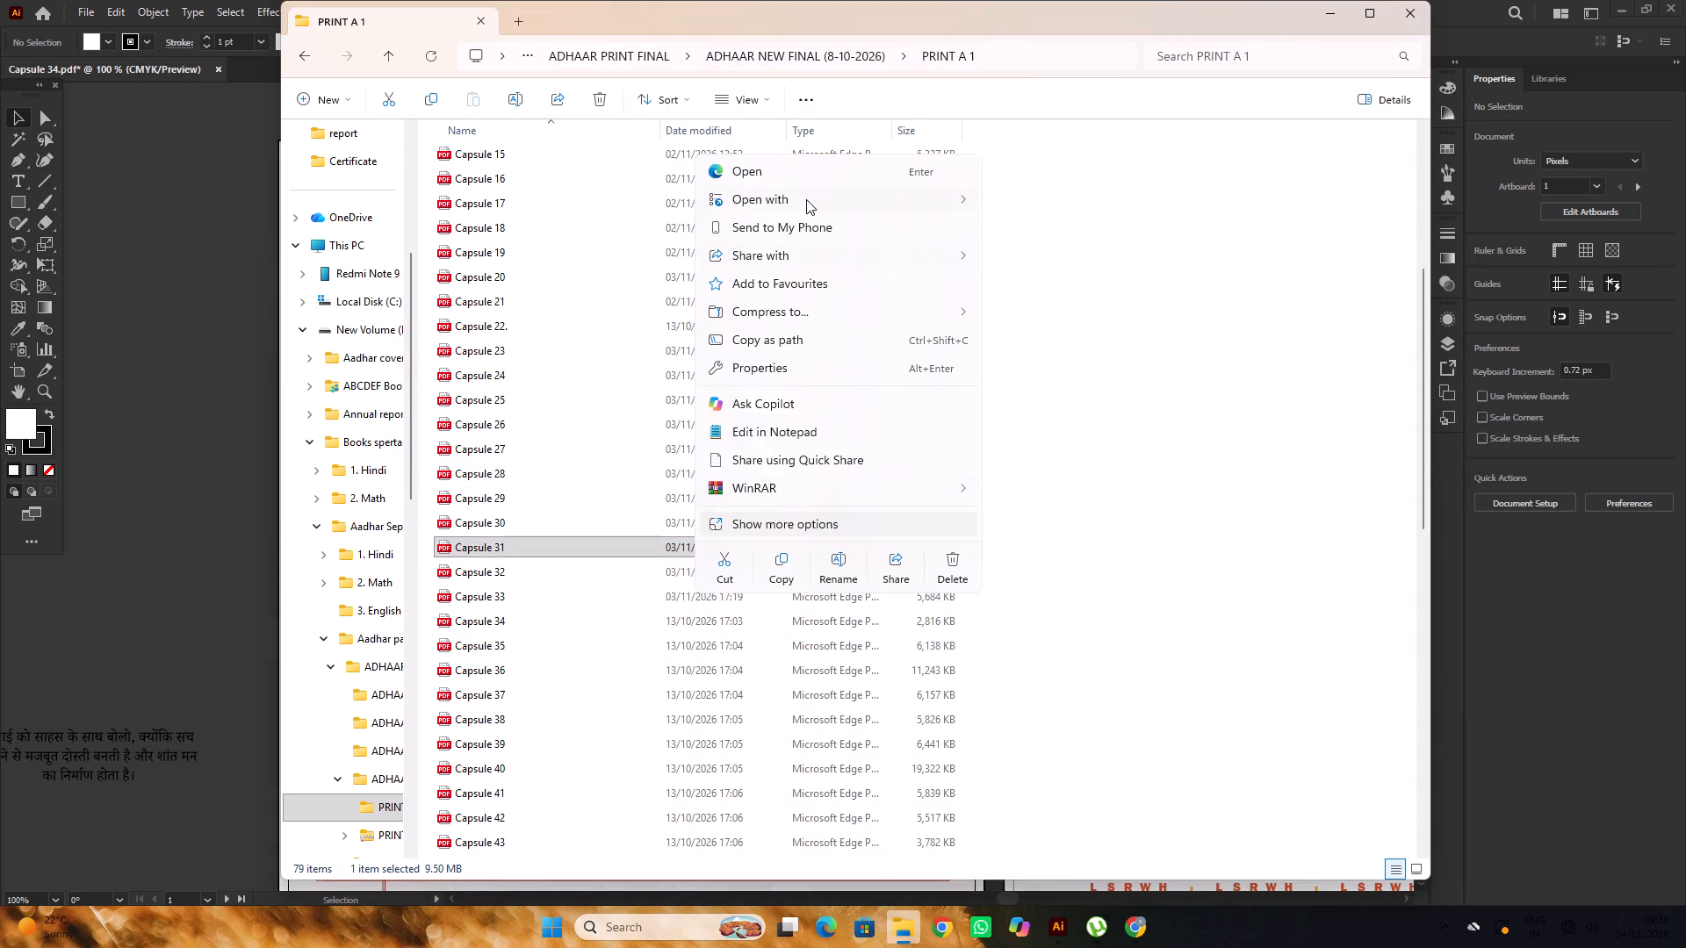
{"action": "left_click", "coordinate": [1053, 202]}
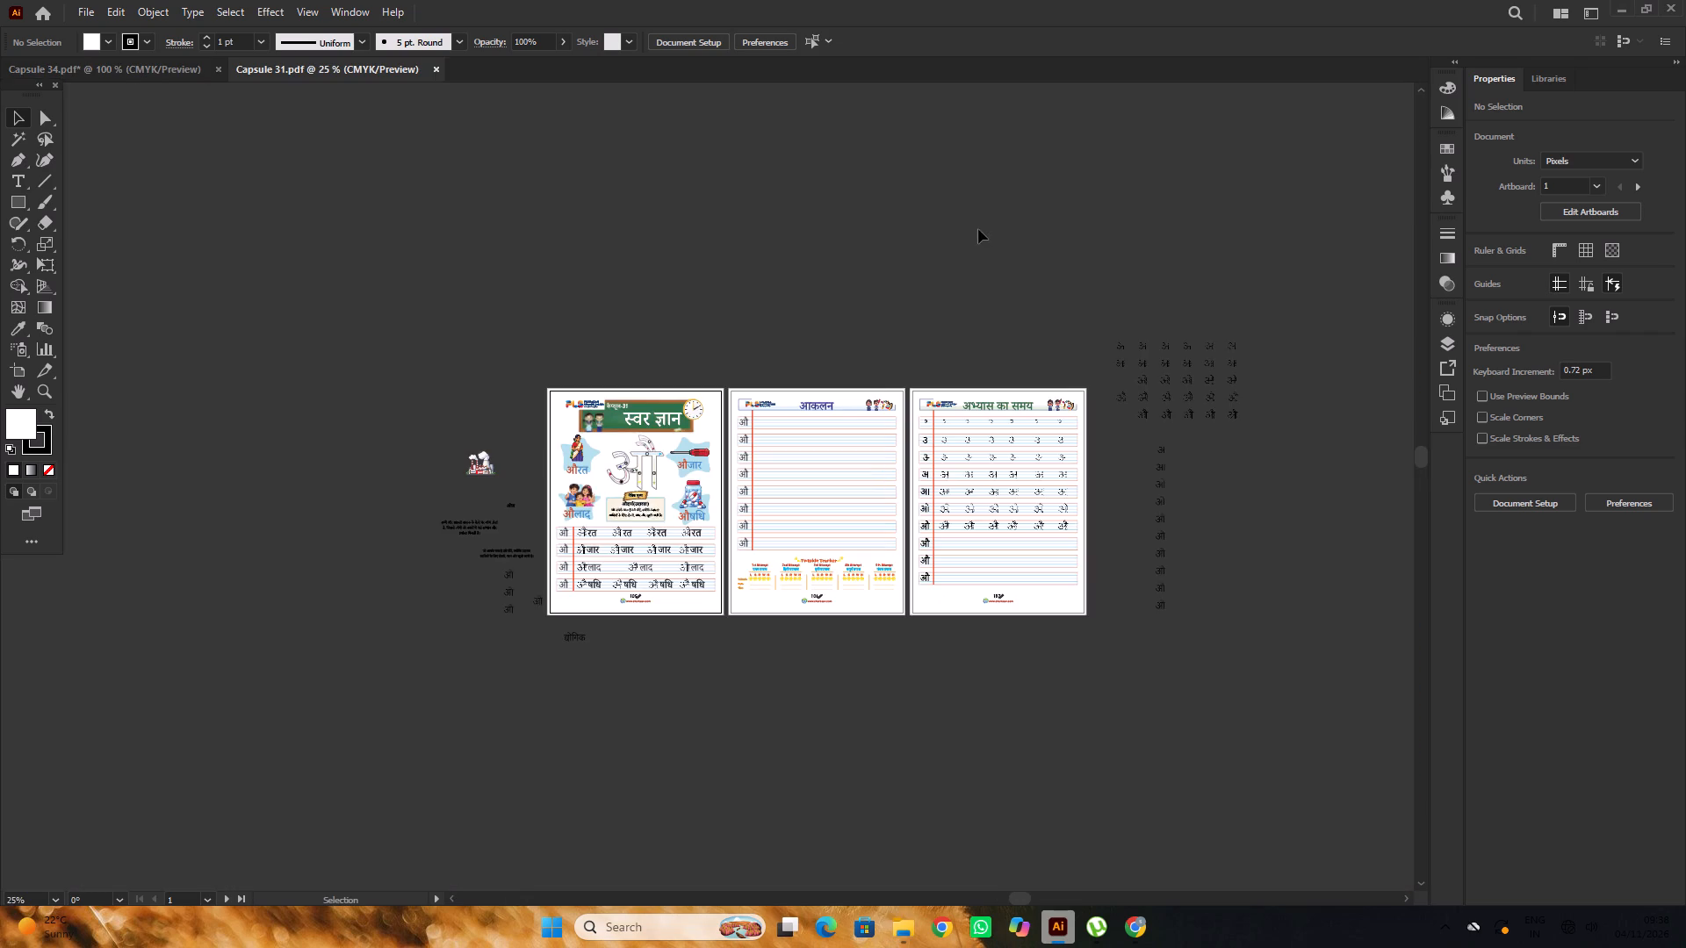
Copy the कैप्सूल-31 label from the chalkboard header on Capsule 31's first page.
{"action": "scroll", "coordinate": [646, 466], "scroll_direction": "up", "scroll_amount": 15, "text": "alt"}
{"action": "scroll", "coordinate": [814, 425], "scroll_direction": "down", "scroll_amount": 2, "text": "alt"}
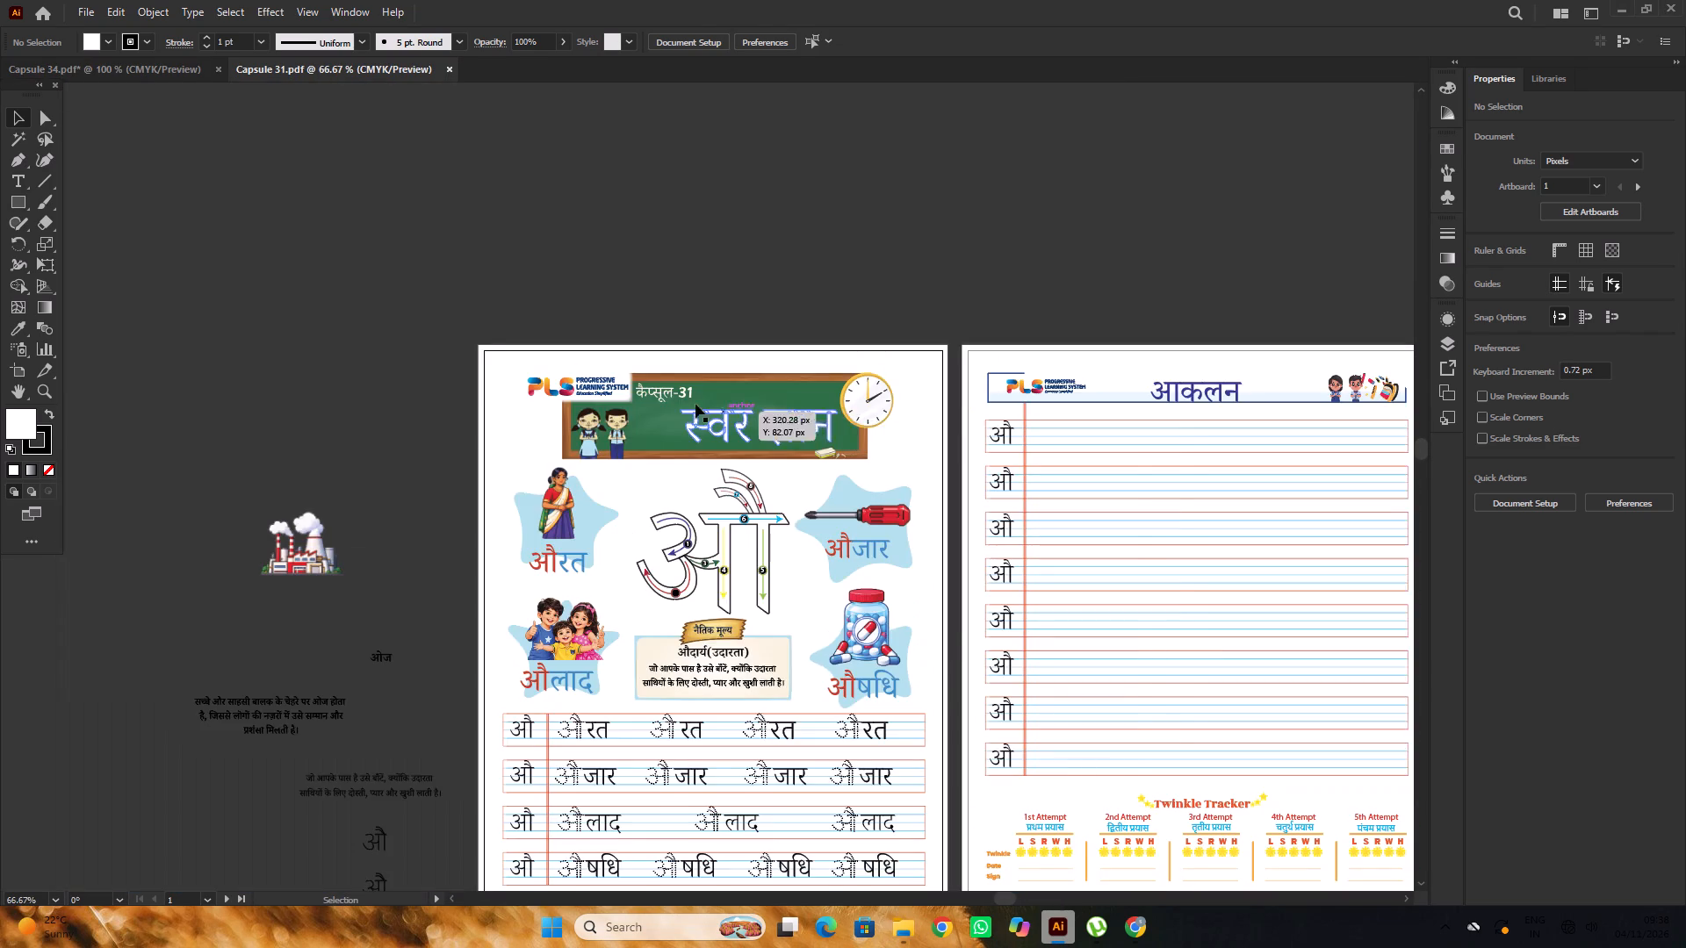
{"action": "scroll", "coordinate": [676, 396], "scroll_direction": "up", "scroll_amount": 1, "text": "alt"}
{"action": "left_click", "coordinate": [668, 390]}
{"action": "key", "text": "ctrl+c"}
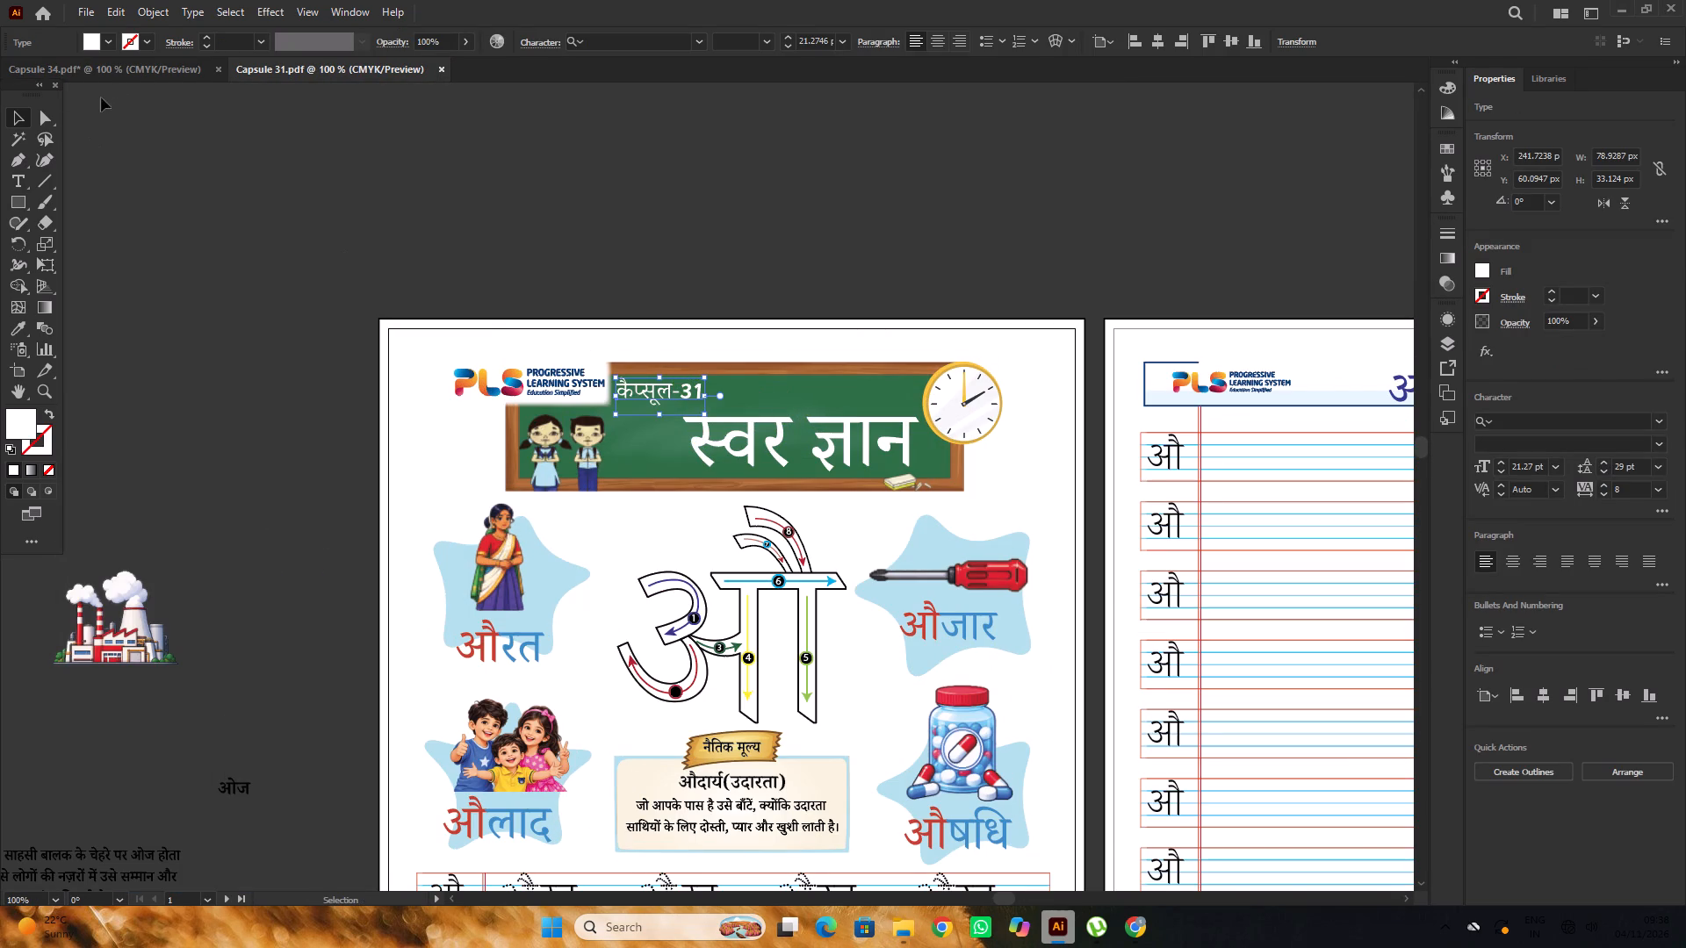
In the Capsule 34 document, move the existing कैप्सूल-34 label off the chalkboard onto the empty canvas above page 115.
{"action": "left_click", "coordinate": [127, 70]}
{"action": "scroll", "coordinate": [674, 320], "scroll_direction": "up", "scroll_amount": 4}
{"action": "scroll", "coordinate": [674, 312], "scroll_direction": "down", "scroll_amount": 3, "text": "alt"}
{"action": "scroll", "coordinate": [674, 312], "scroll_direction": "up", "scroll_amount": 2}
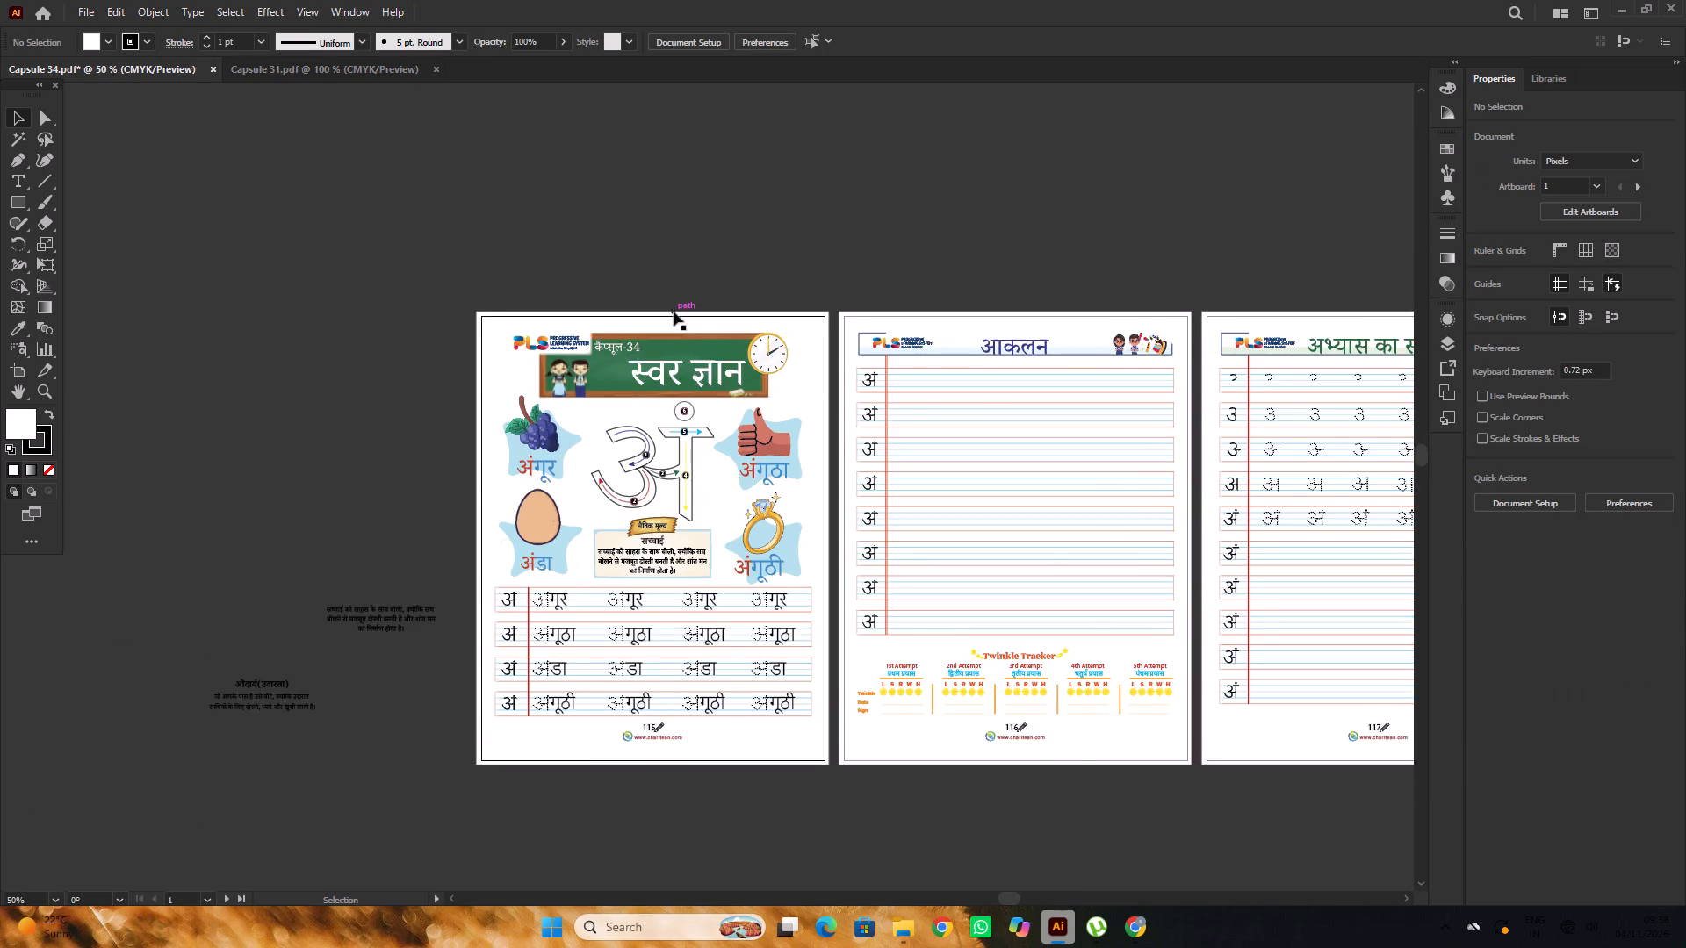
{"action": "scroll", "coordinate": [674, 312], "scroll_direction": "up", "scroll_amount": 3}
{"action": "scroll", "coordinate": [590, 340], "scroll_direction": "down", "scroll_amount": 1, "text": "alt"}
{"action": "left_click_drag", "start_coordinate": [587, 360], "coordinate": [594, 212]}
{"action": "left_click", "coordinate": [756, 225]}
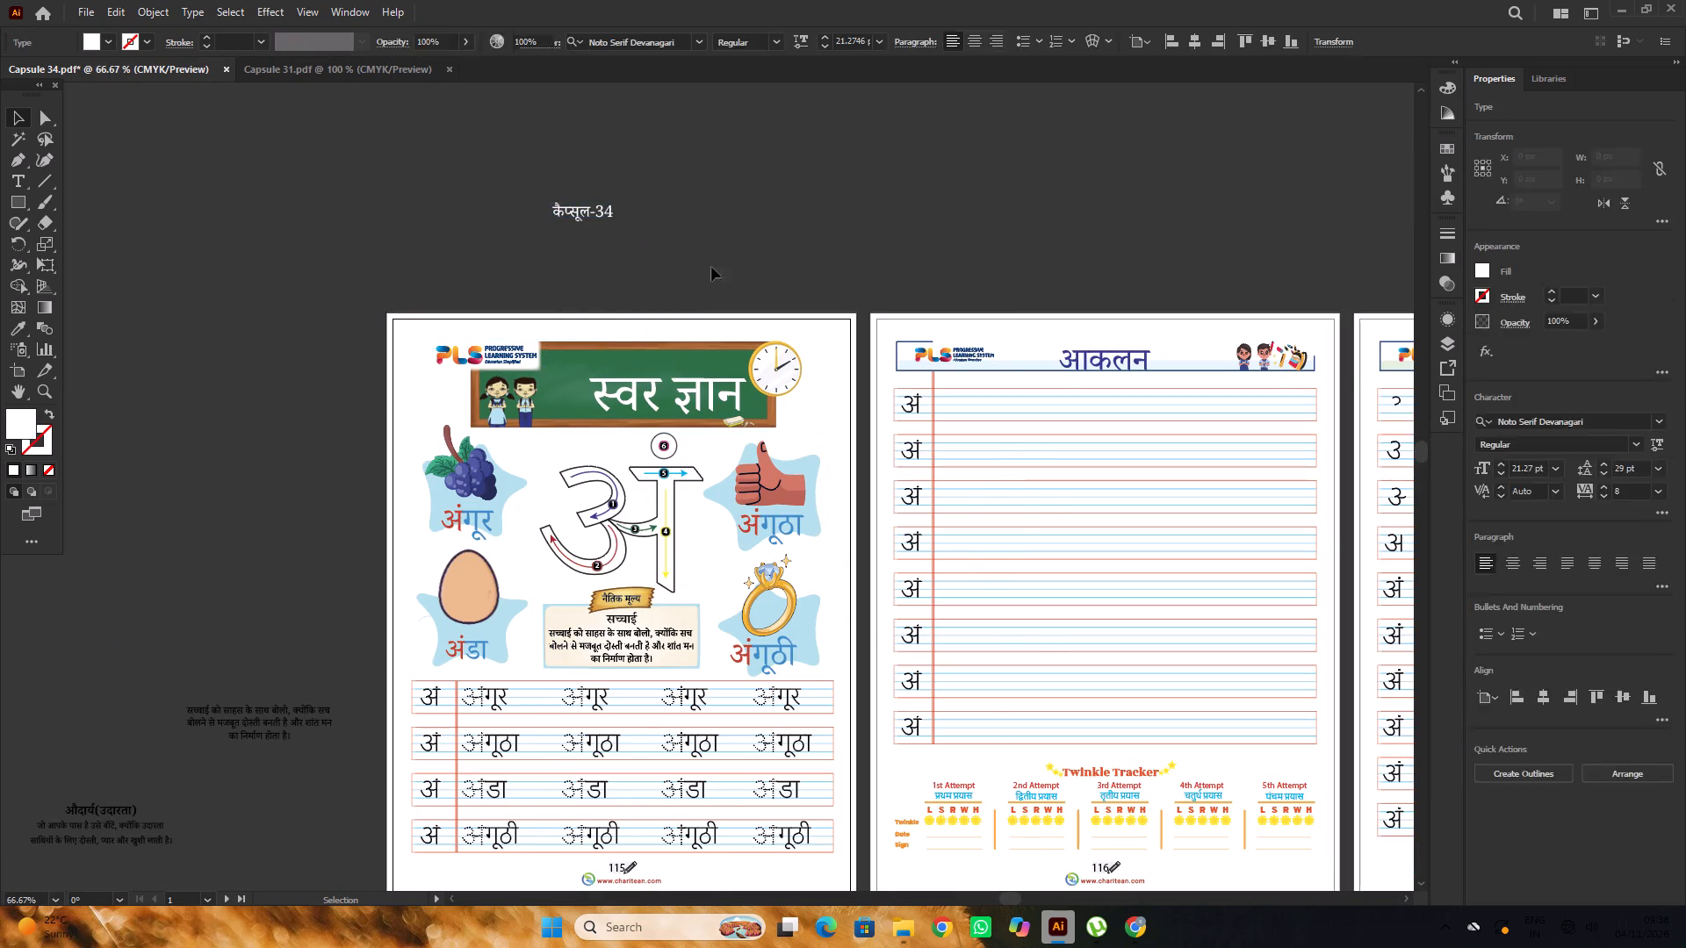
Paste the copied कैप्सूल-31 label in place on page 115's chalkboard header.
{"action": "scroll", "coordinate": [683, 294], "scroll_direction": "up", "scroll_amount": 1, "text": "alt"}
{"action": "left_click", "coordinate": [638, 384]}
{"action": "key", "text": "ctrl+f"}
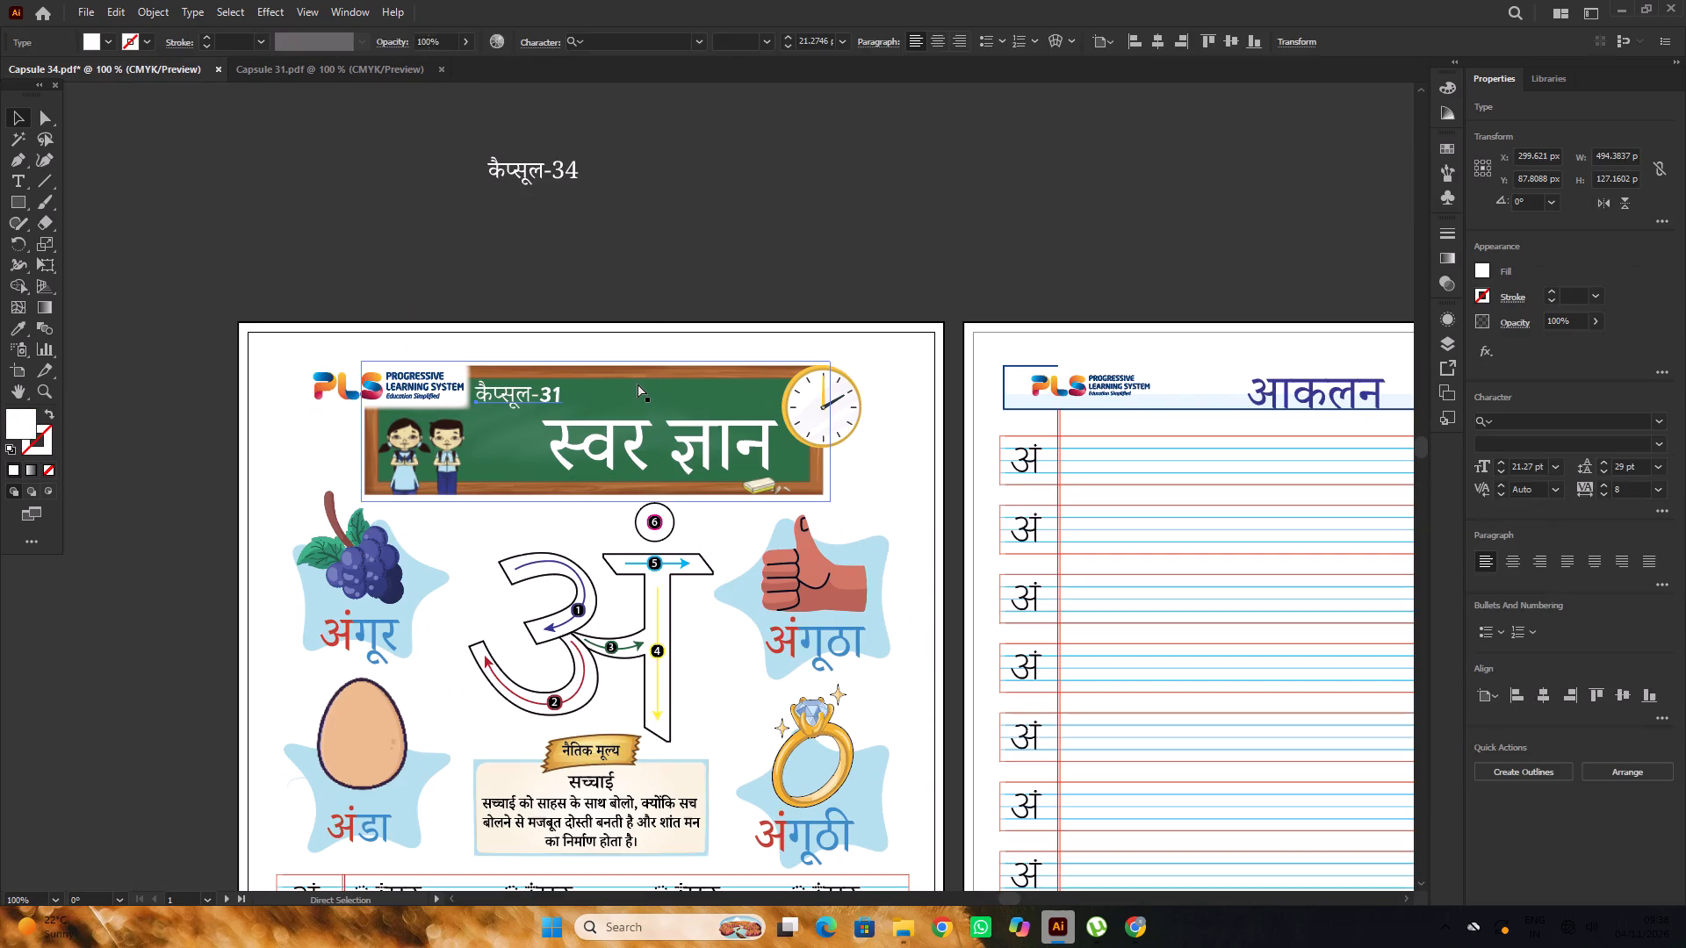
{"action": "left_click", "coordinate": [681, 254]}
Change the pasted chalkboard label's number to 34 so it reads कैप्सूल-34.
{"action": "scroll", "coordinate": [539, 414], "scroll_direction": "up", "scroll_amount": 2, "text": "alt"}
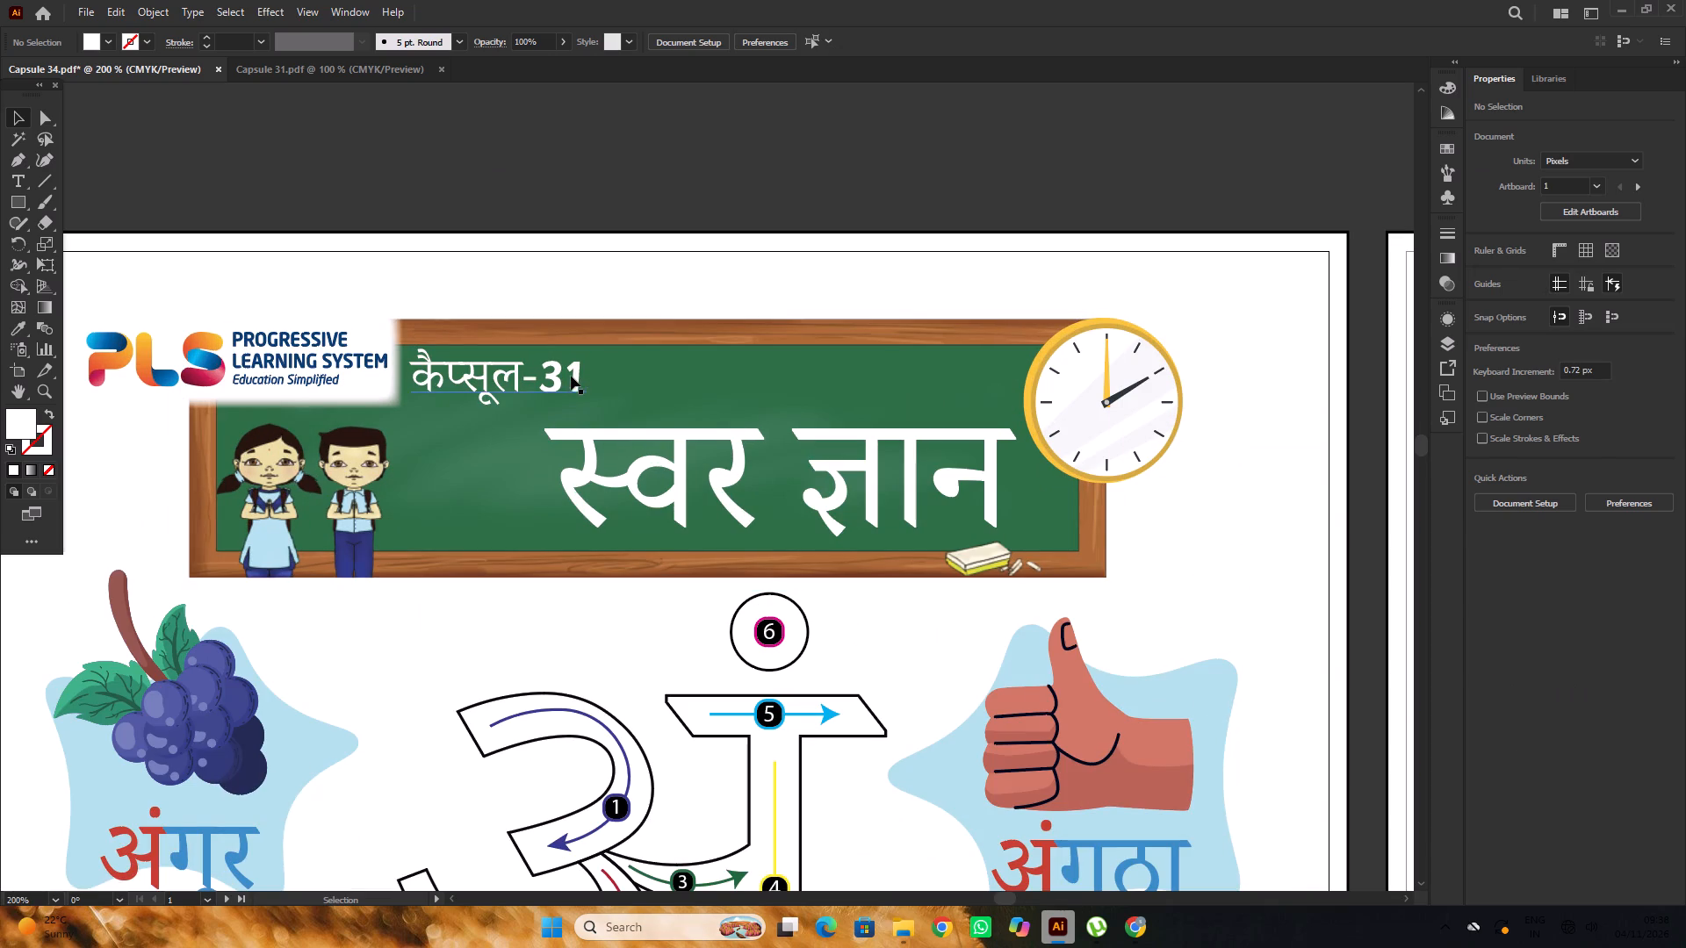
{"action": "key", "text": "t"}
{"action": "left_click_drag", "start_coordinate": [557, 385], "coordinate": [600, 382]}
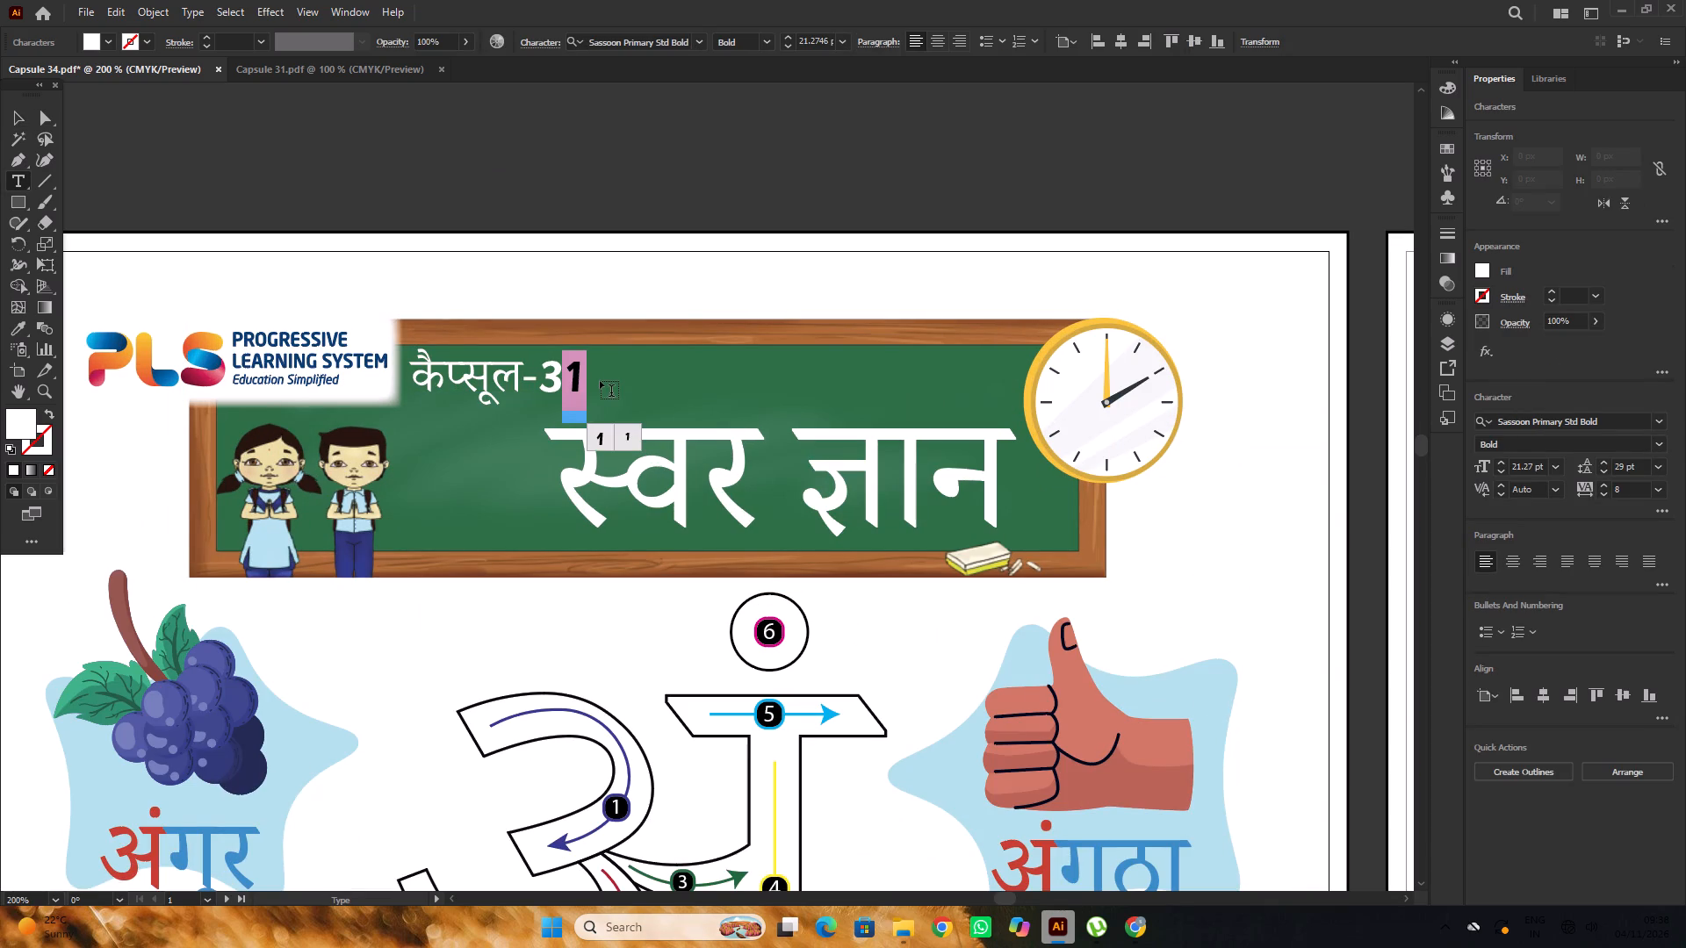
{"action": "key", "text": "4"}
{"action": "scroll", "coordinate": [513, 349], "scroll_direction": "down", "scroll_amount": 4, "text": "alt"}
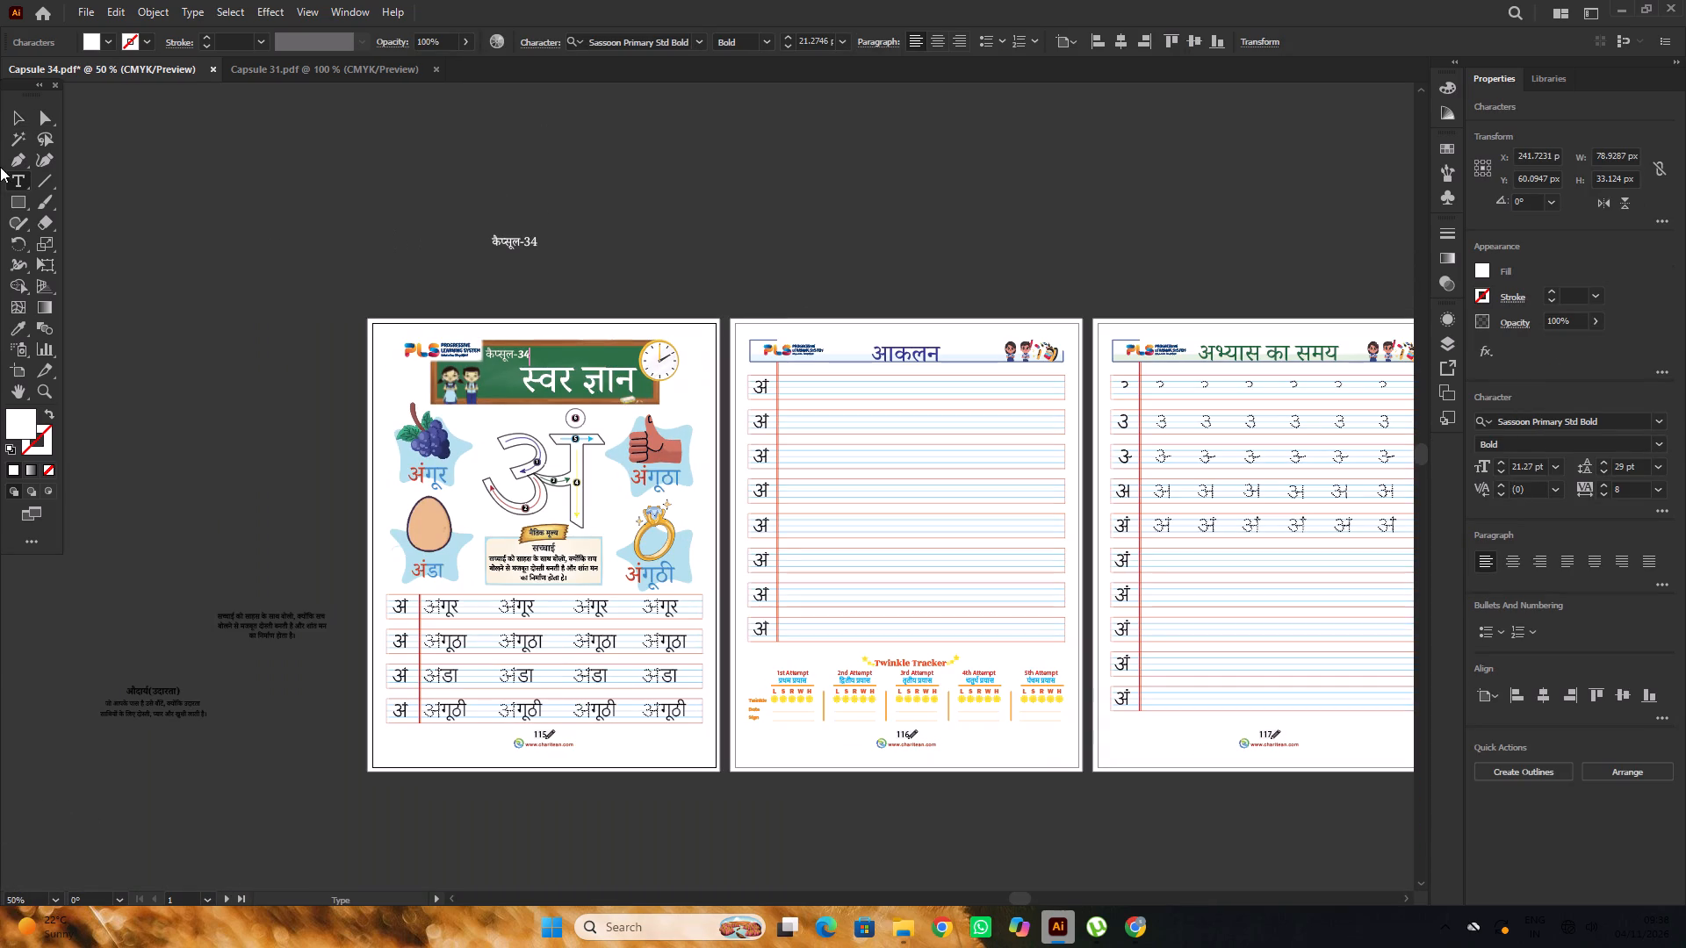
{"action": "left_click", "coordinate": [21, 120]}
{"action": "left_click", "coordinate": [234, 206]}
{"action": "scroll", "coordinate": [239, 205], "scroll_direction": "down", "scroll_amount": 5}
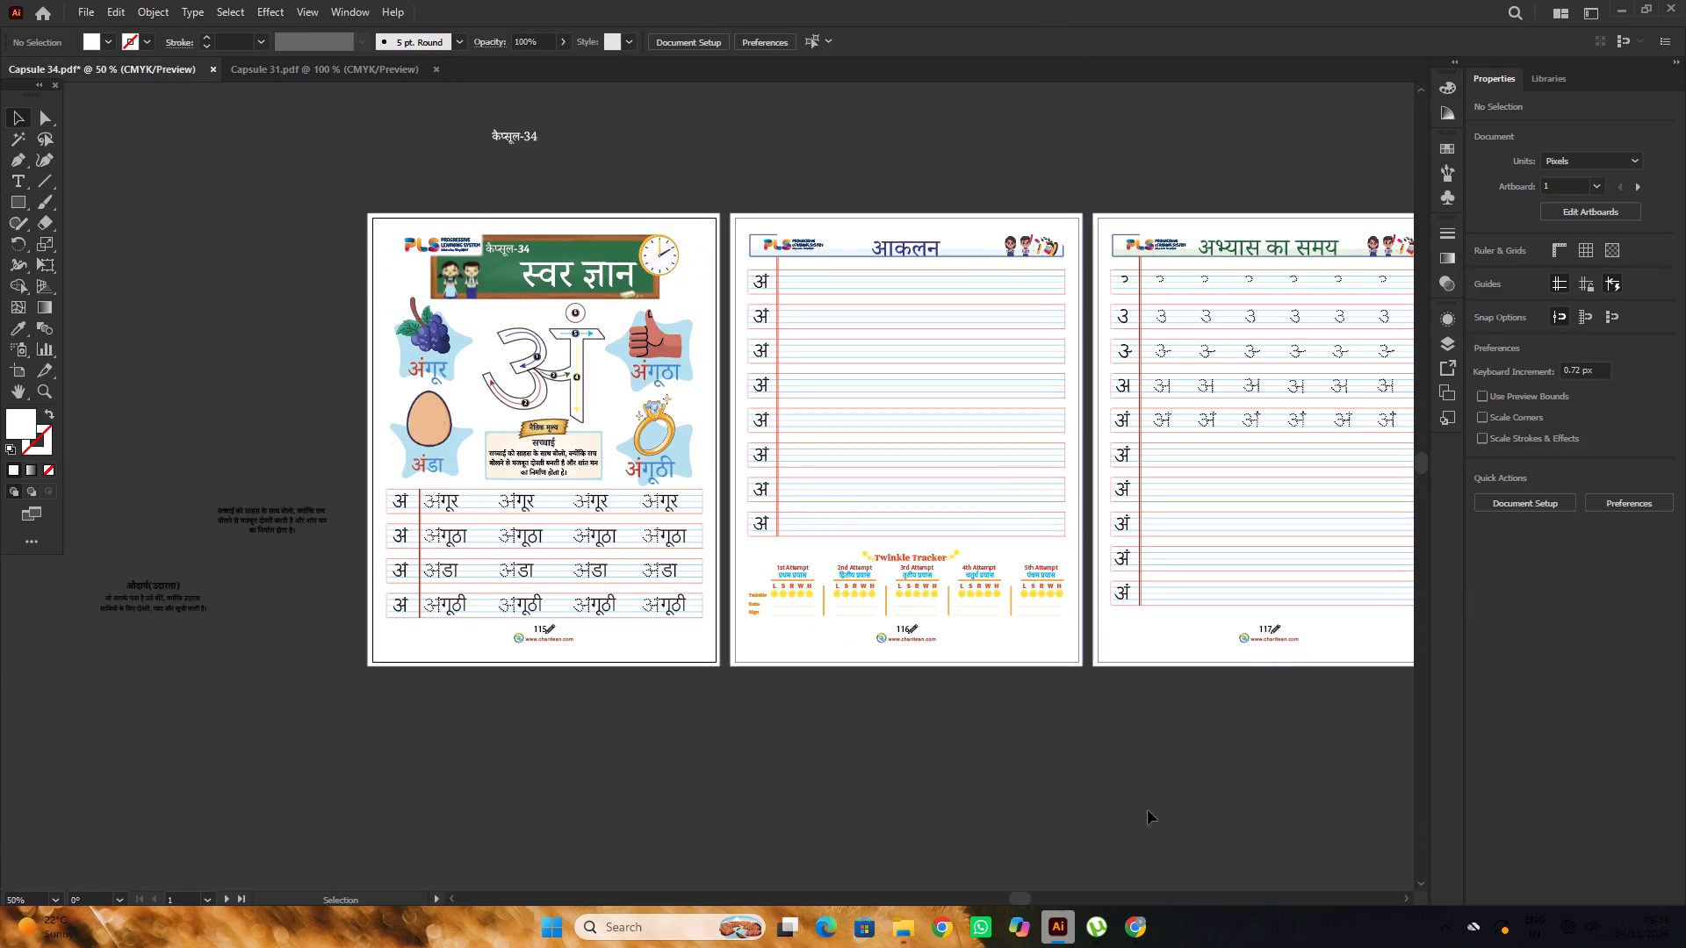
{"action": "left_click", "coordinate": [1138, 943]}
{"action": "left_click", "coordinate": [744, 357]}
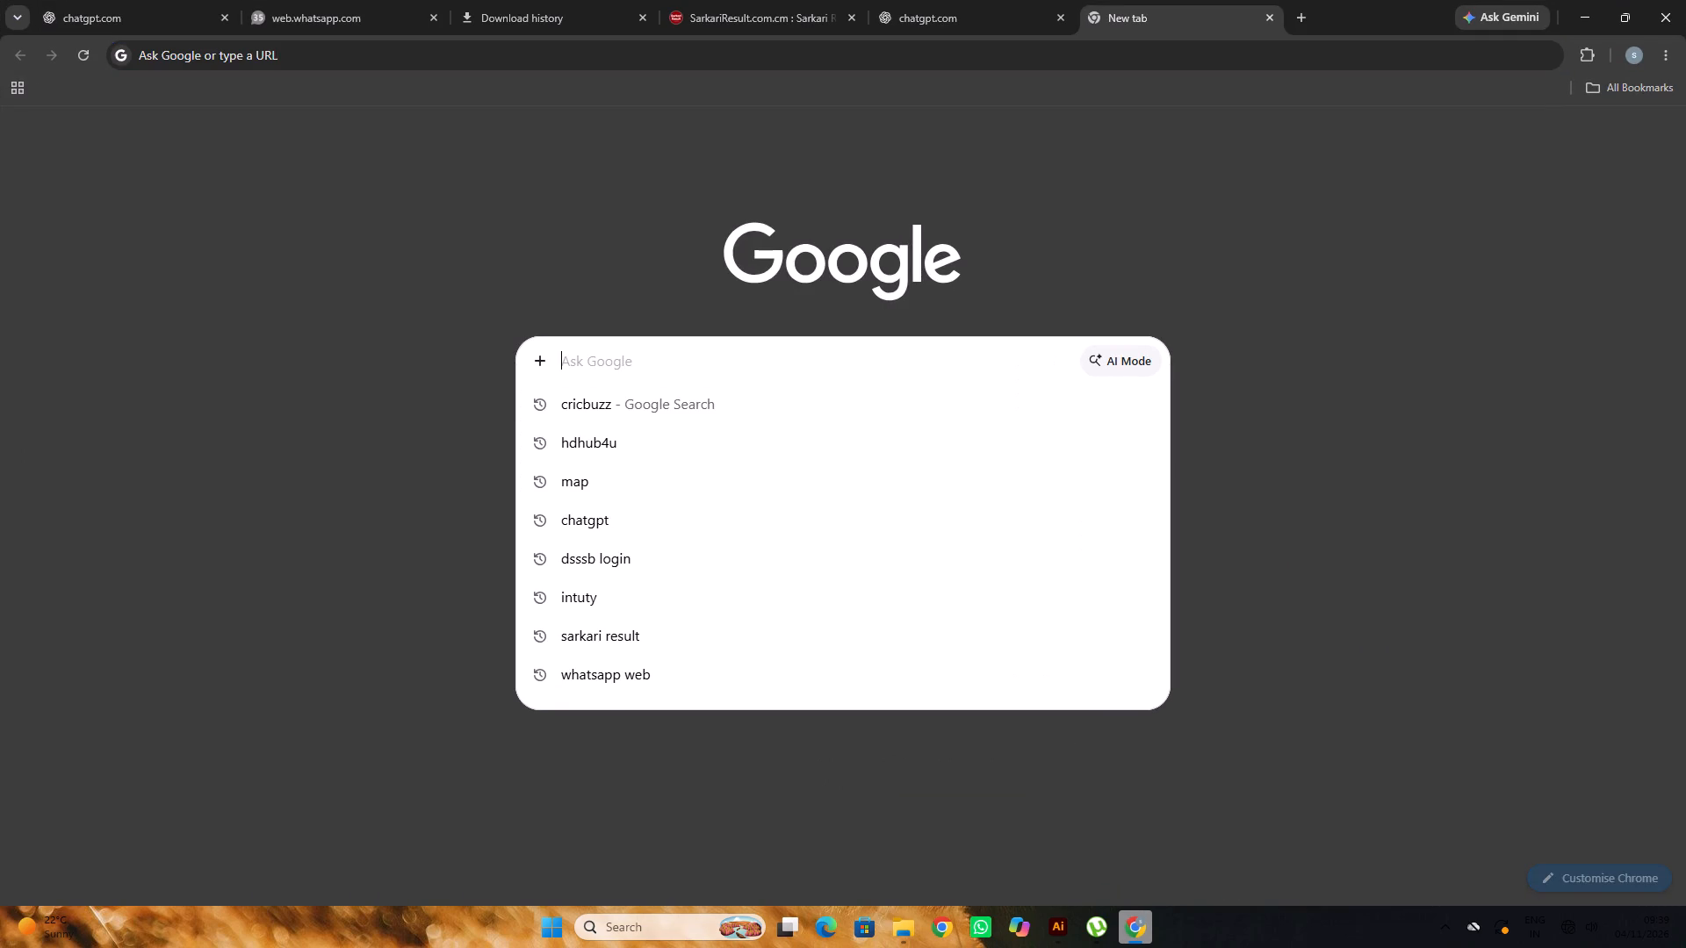
Search Google for cricbuzz using the recent search suggestion.
{"action": "left_click", "coordinate": [625, 405]}
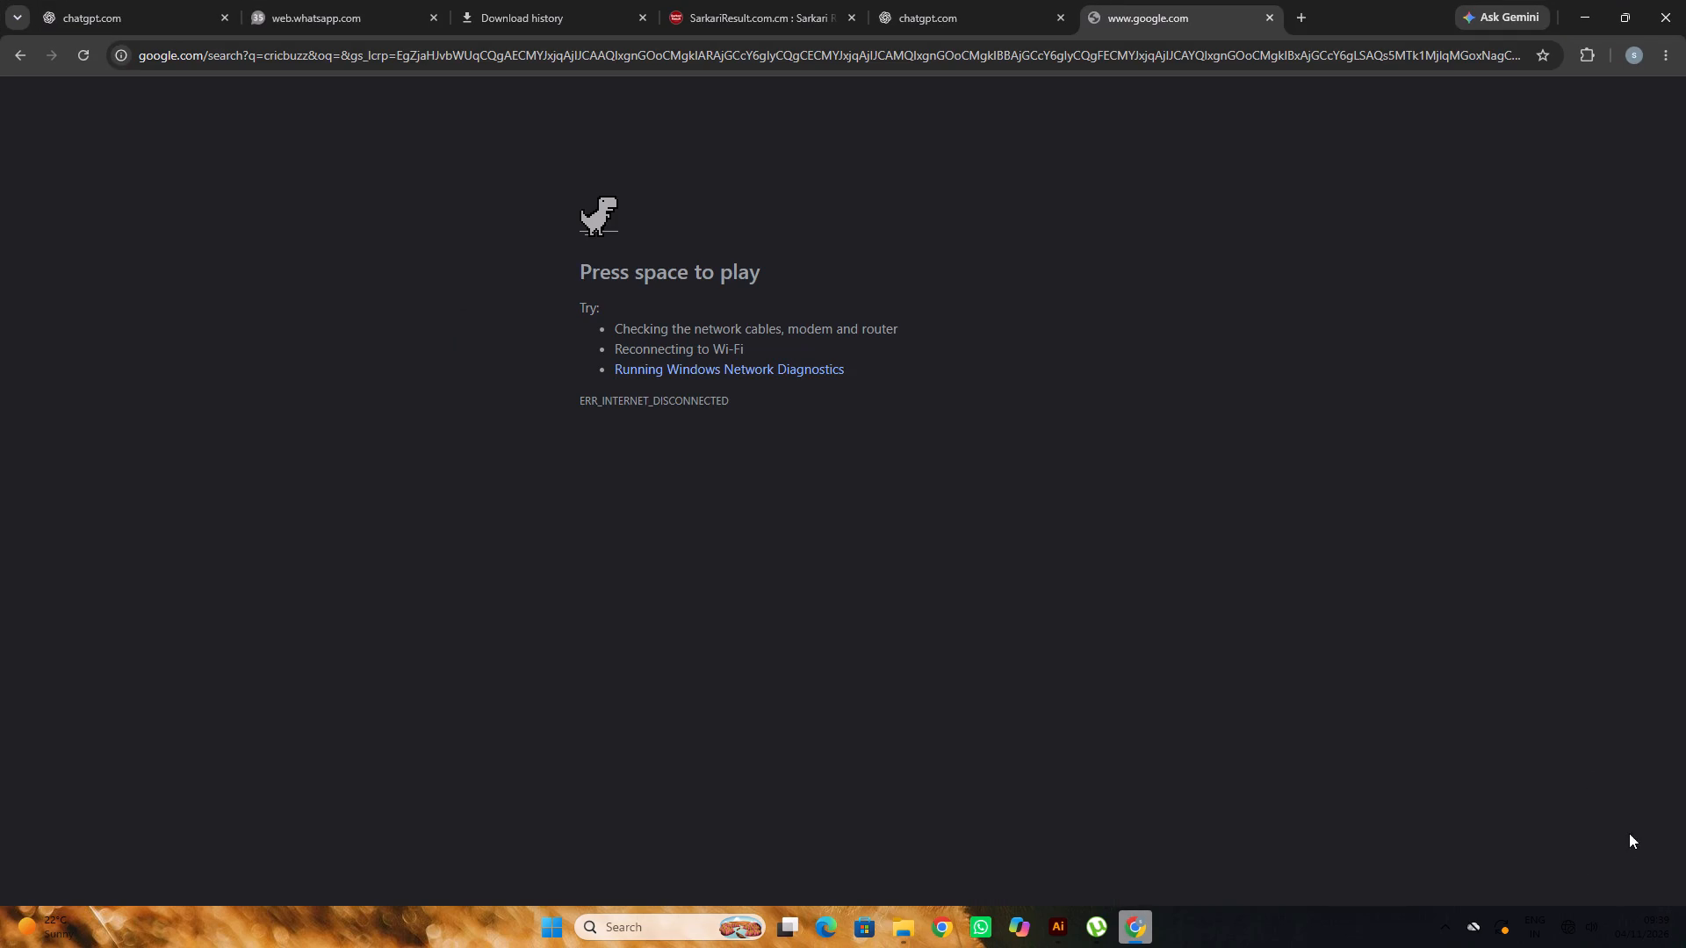
Try to connect the computer to the Airtel_social vision 3rd floor Wi-Fi network, selecting it again for a second attempt.
{"action": "left_click", "coordinate": [1574, 934]}
{"action": "left_click", "coordinate": [1442, 640]}
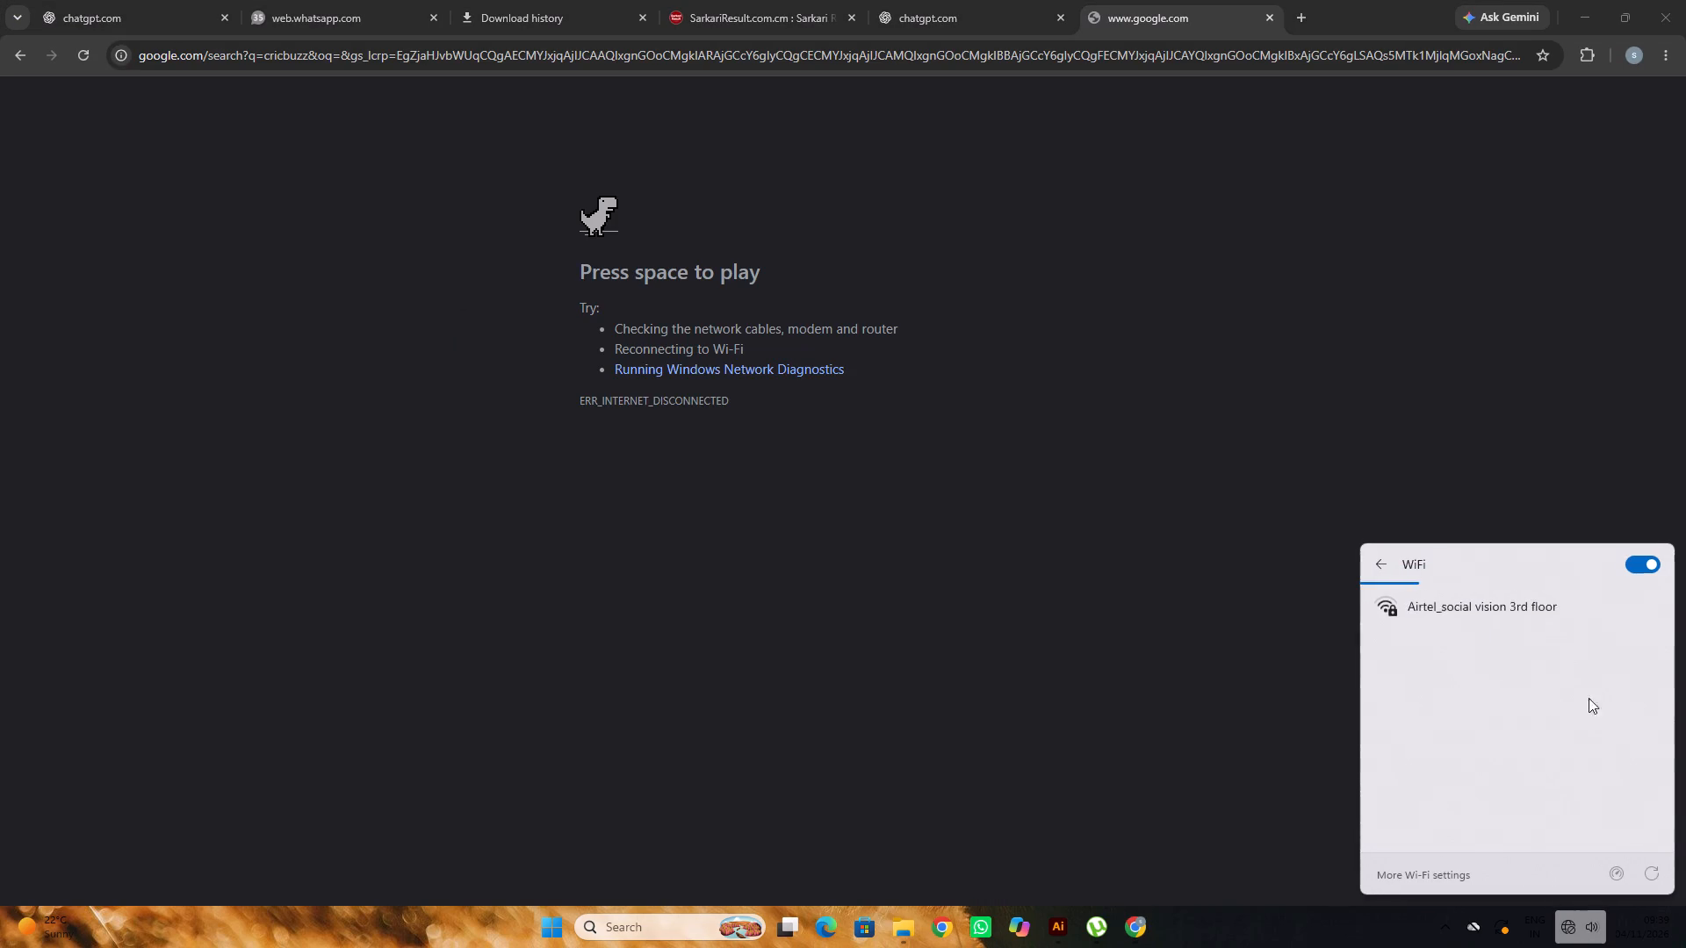
{"action": "left_click", "coordinate": [1560, 610]}
{"action": "left_click", "coordinate": [1581, 692]}
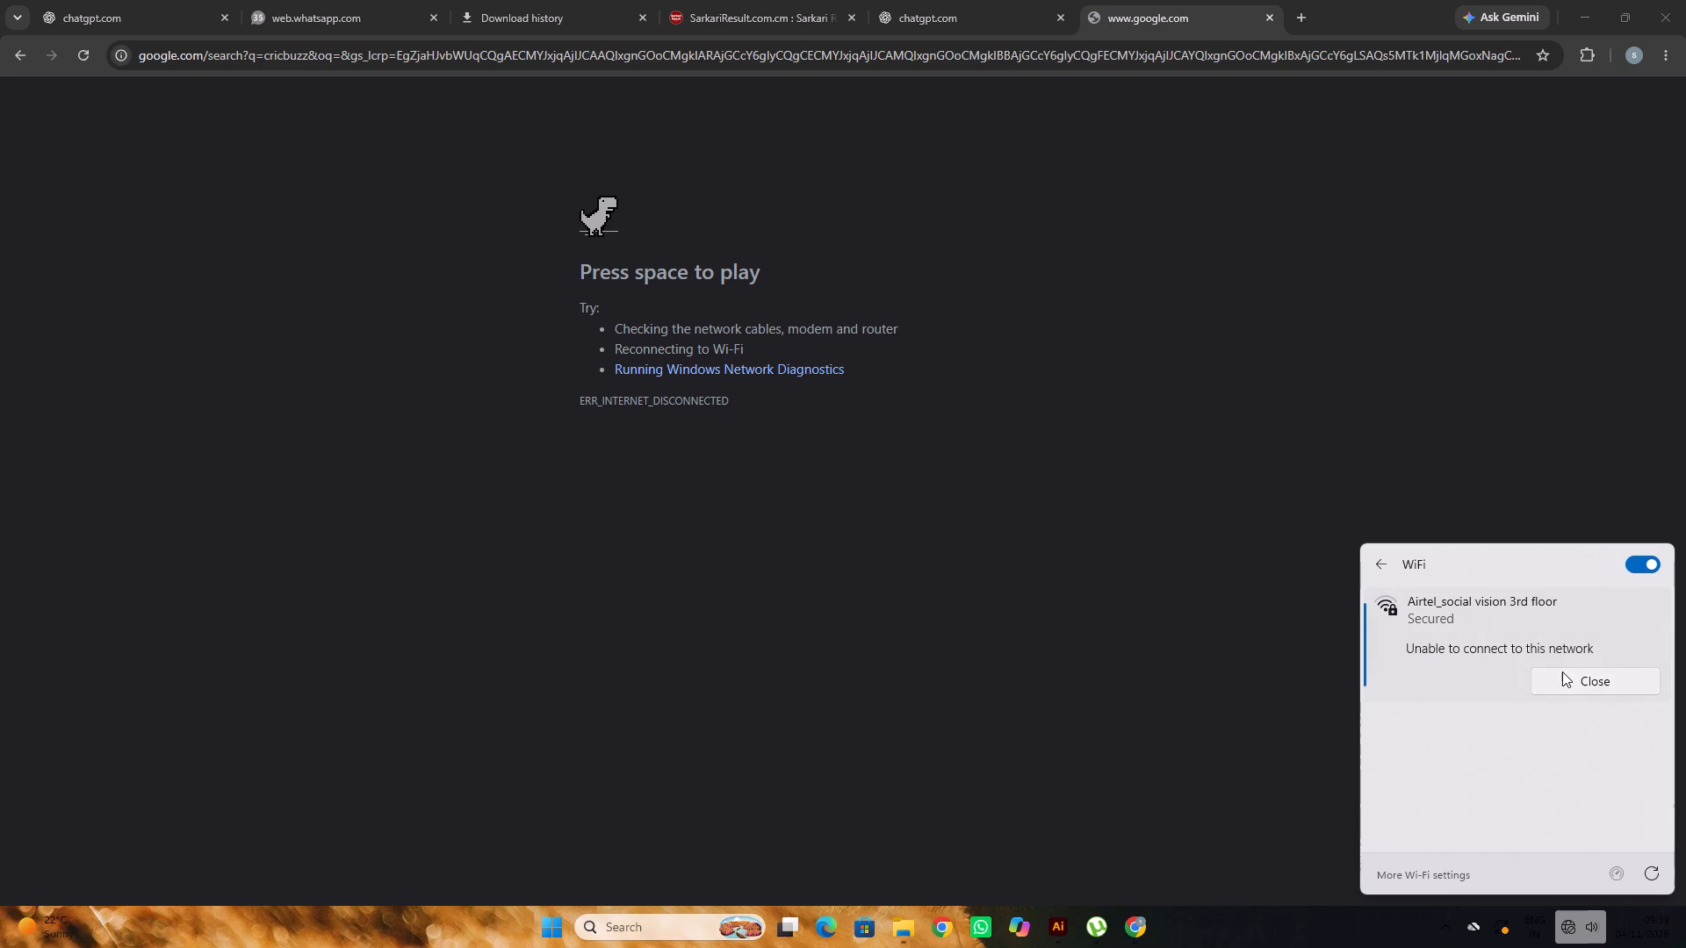
{"action": "left_click", "coordinate": [1562, 676]}
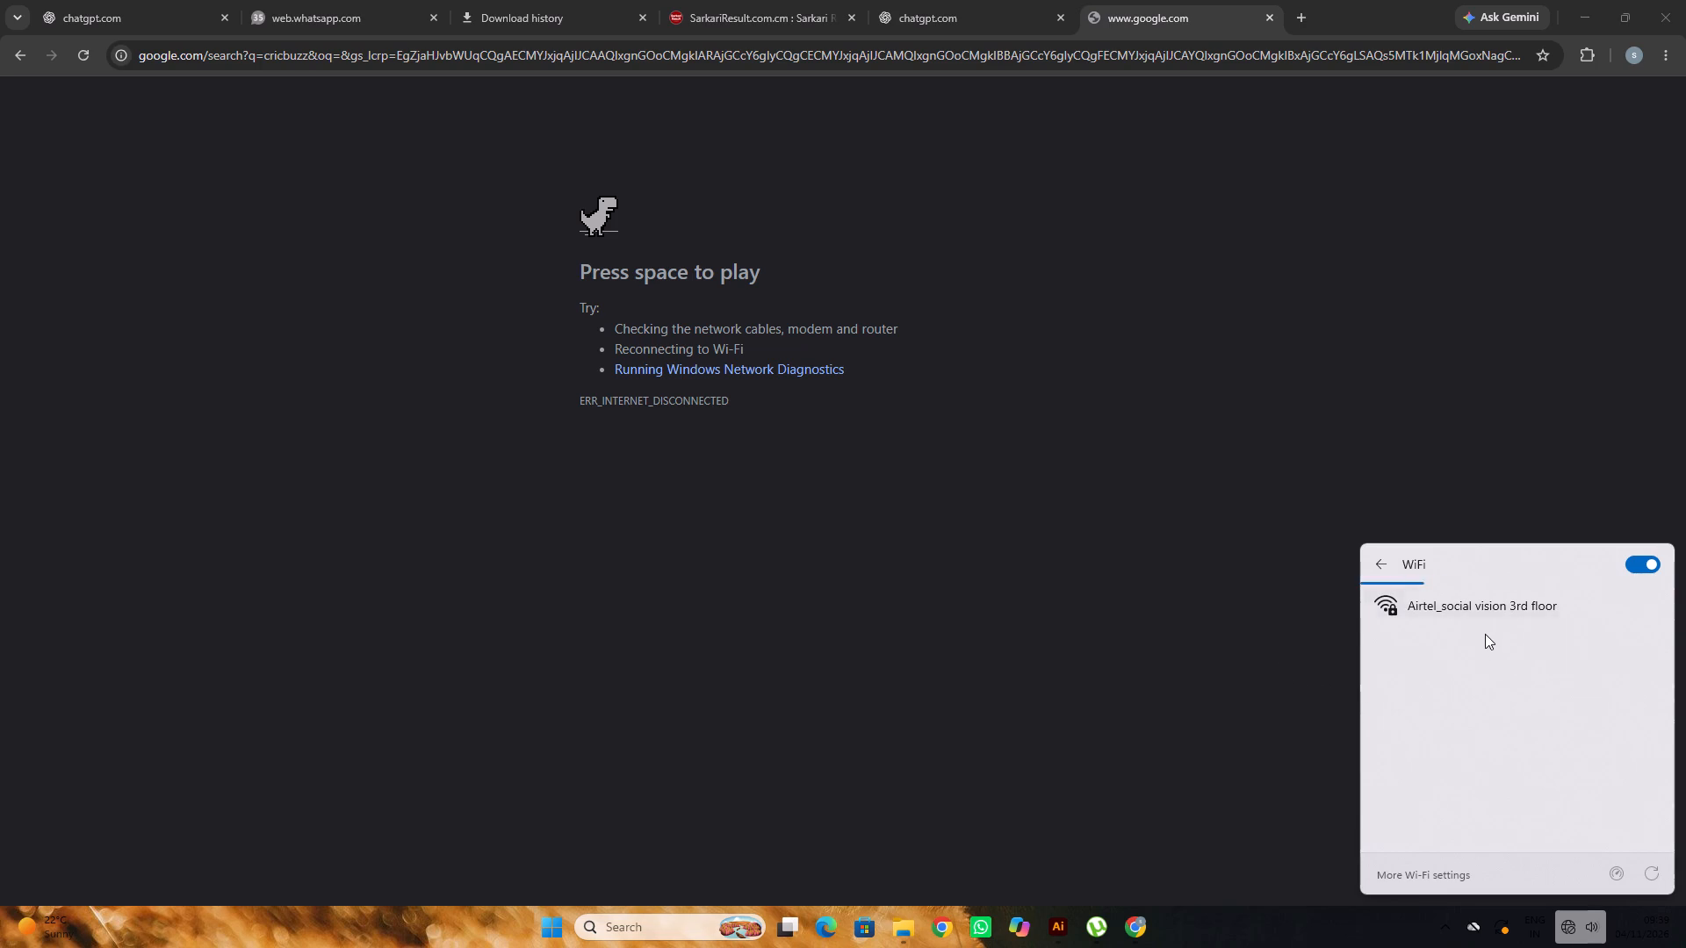
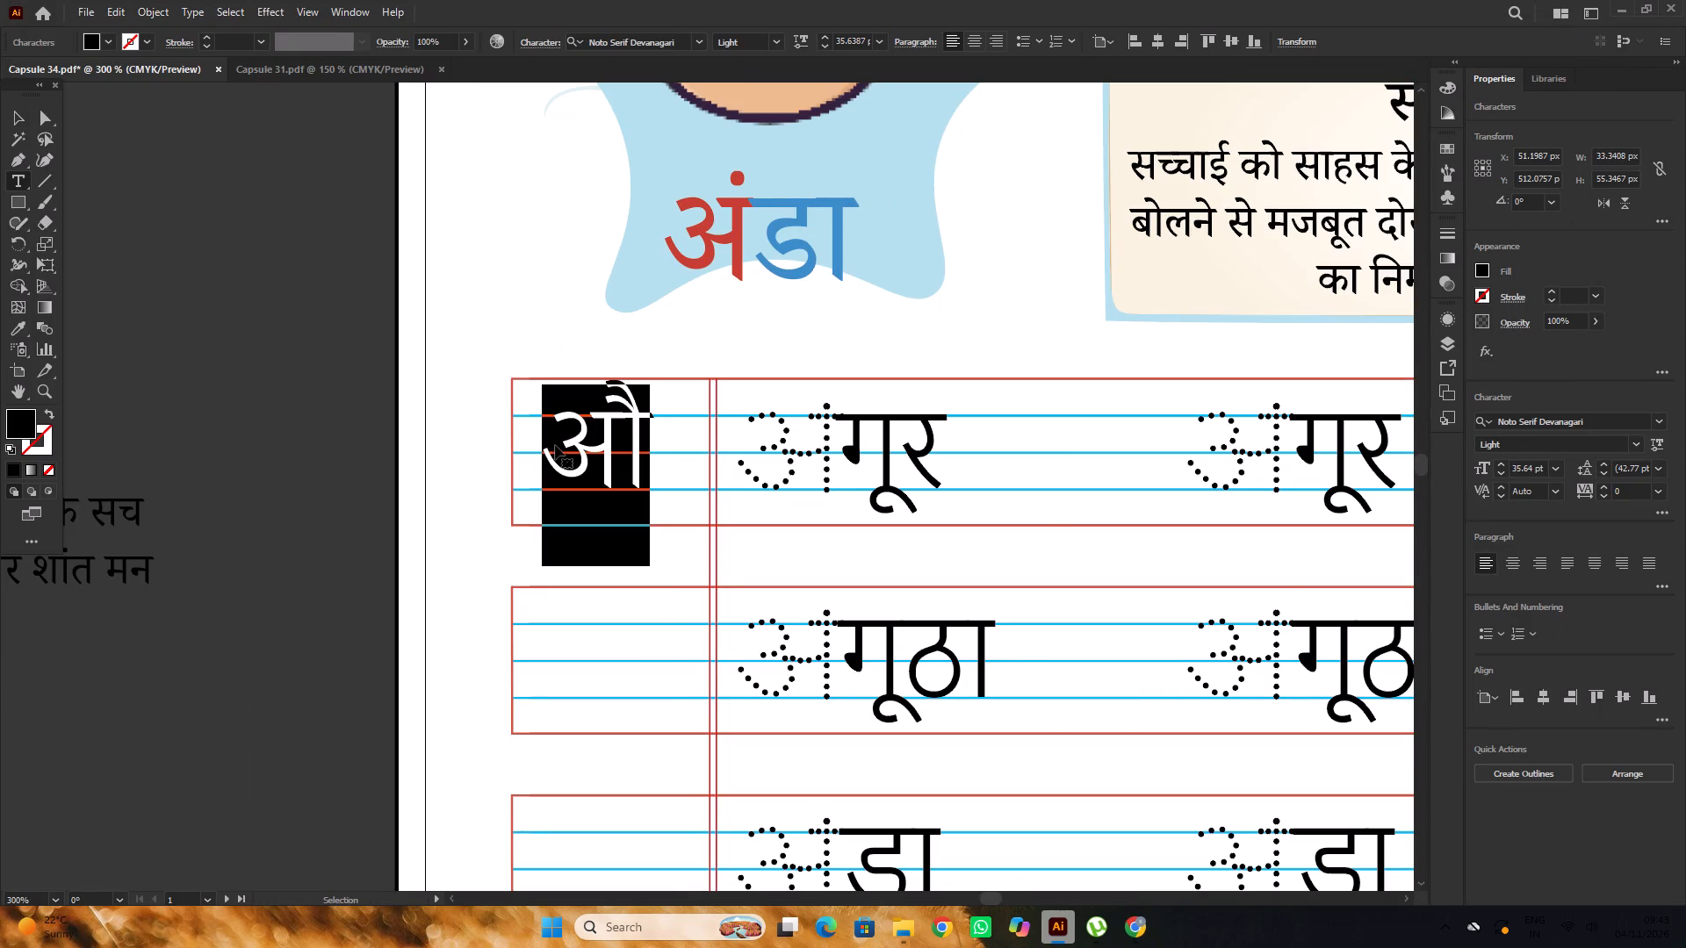
{"action": "key", "text": "ctrl+v"}
{"action": "scroll", "coordinate": [600, 419], "scroll_direction": "down", "scroll_amount": 2, "text": "alt"}
{"action": "left_click", "coordinate": [15, 116]}
{"action": "left_click", "coordinate": [254, 229]}
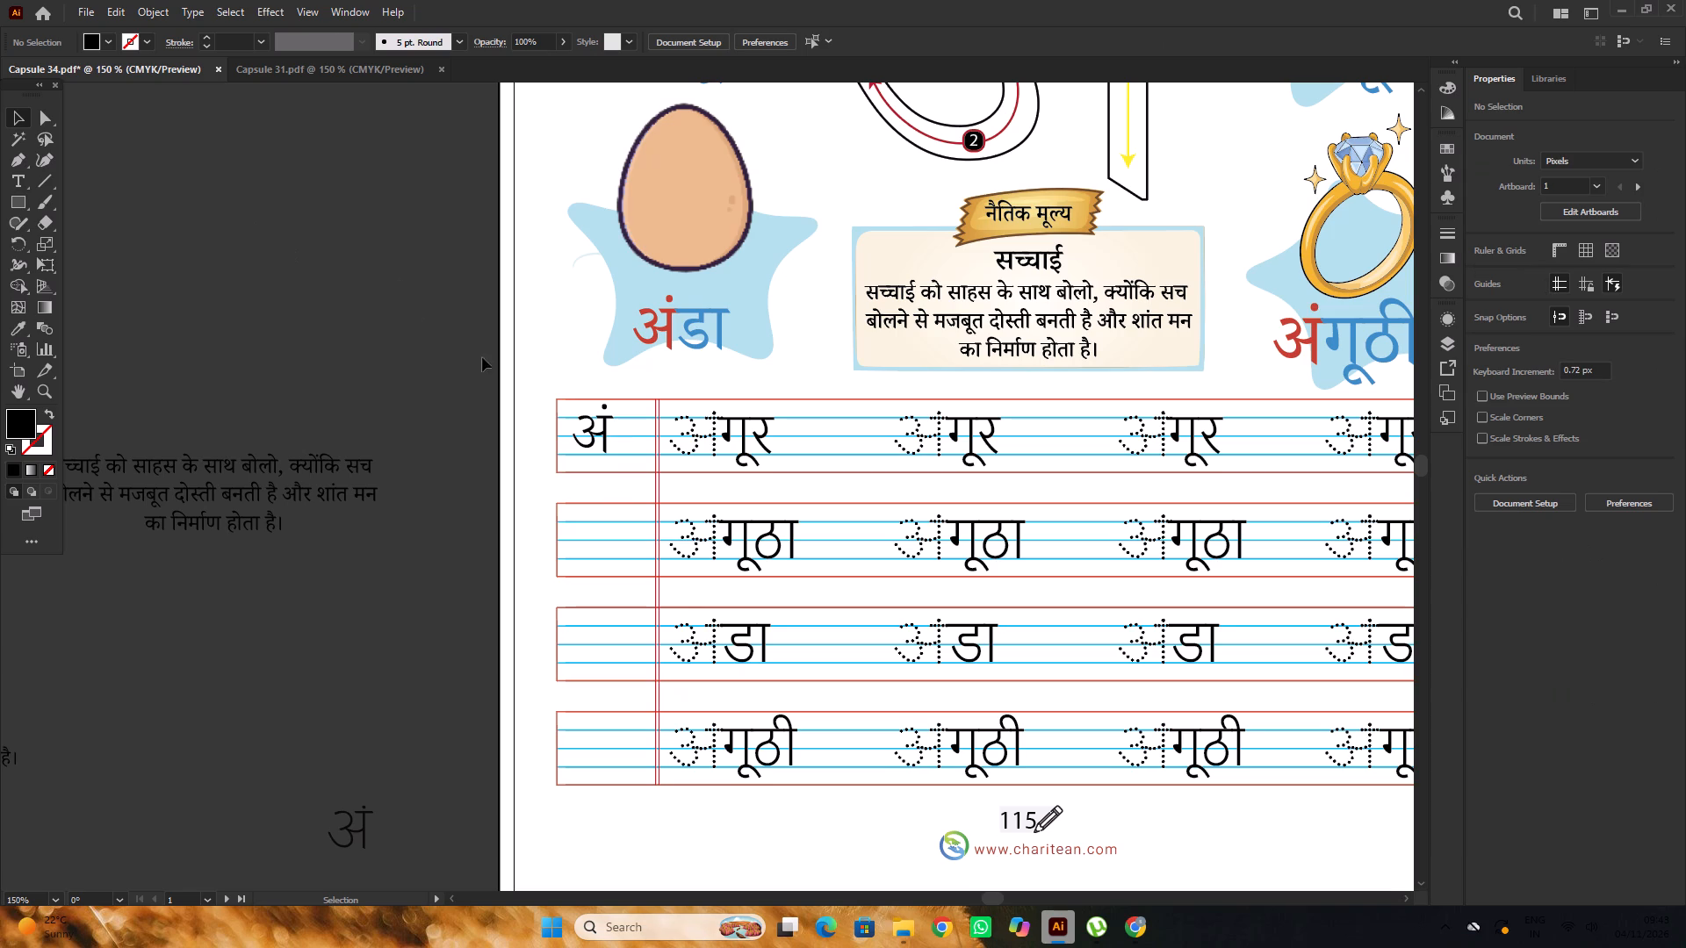
Shift the first-row अं slightly right within its cell and enlarge it to about 36 pt to fit the ruled lines.
{"action": "scroll", "coordinate": [623, 425], "scroll_direction": "up", "scroll_amount": 5, "text": "alt"}
{"action": "left_click_drag", "start_coordinate": [565, 441], "coordinate": [566, 441]}
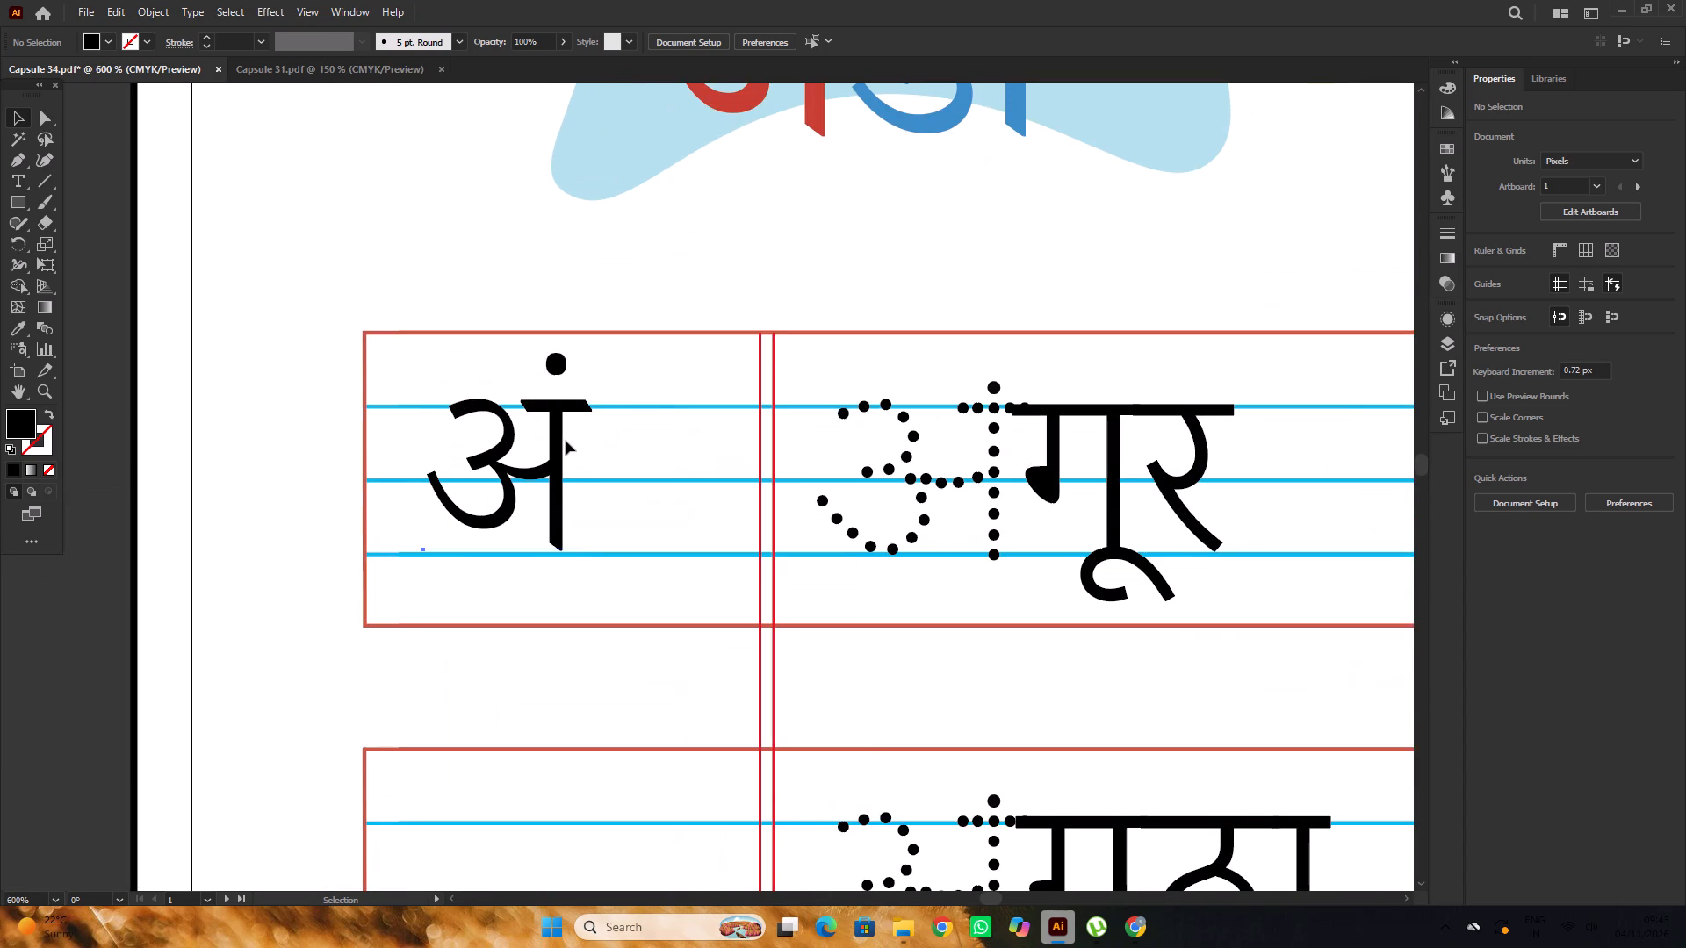
{"action": "left_click_drag", "start_coordinate": [566, 441], "coordinate": [593, 443]}
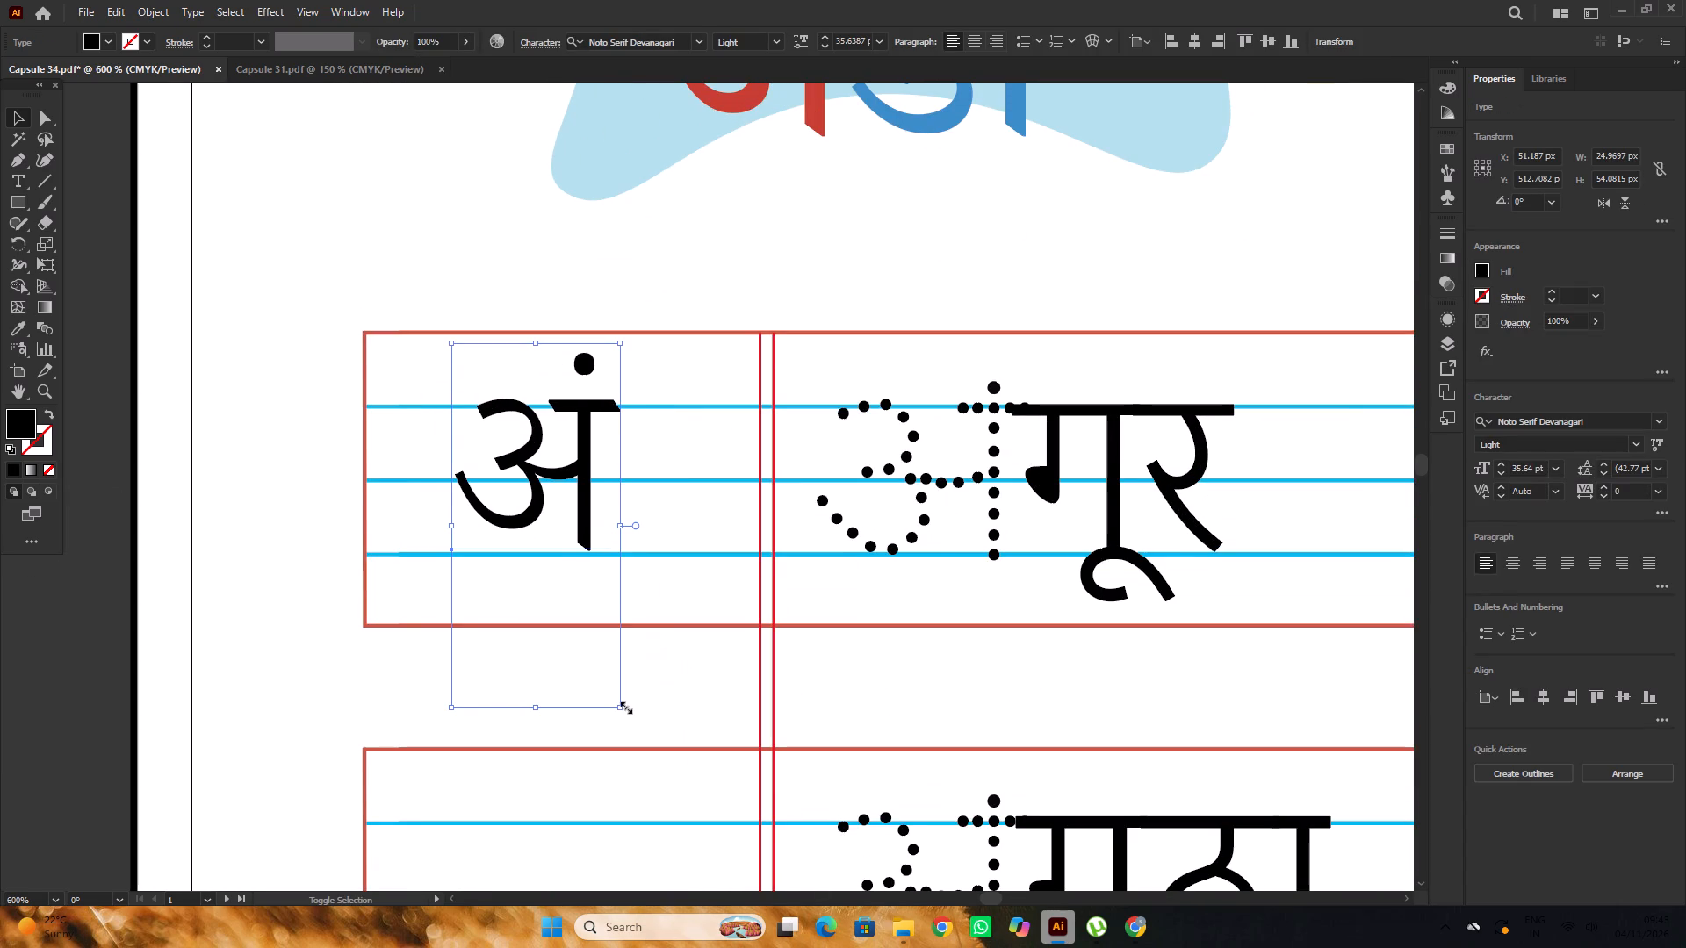
{"action": "left_click", "coordinate": [624, 706], "text": "shift"}
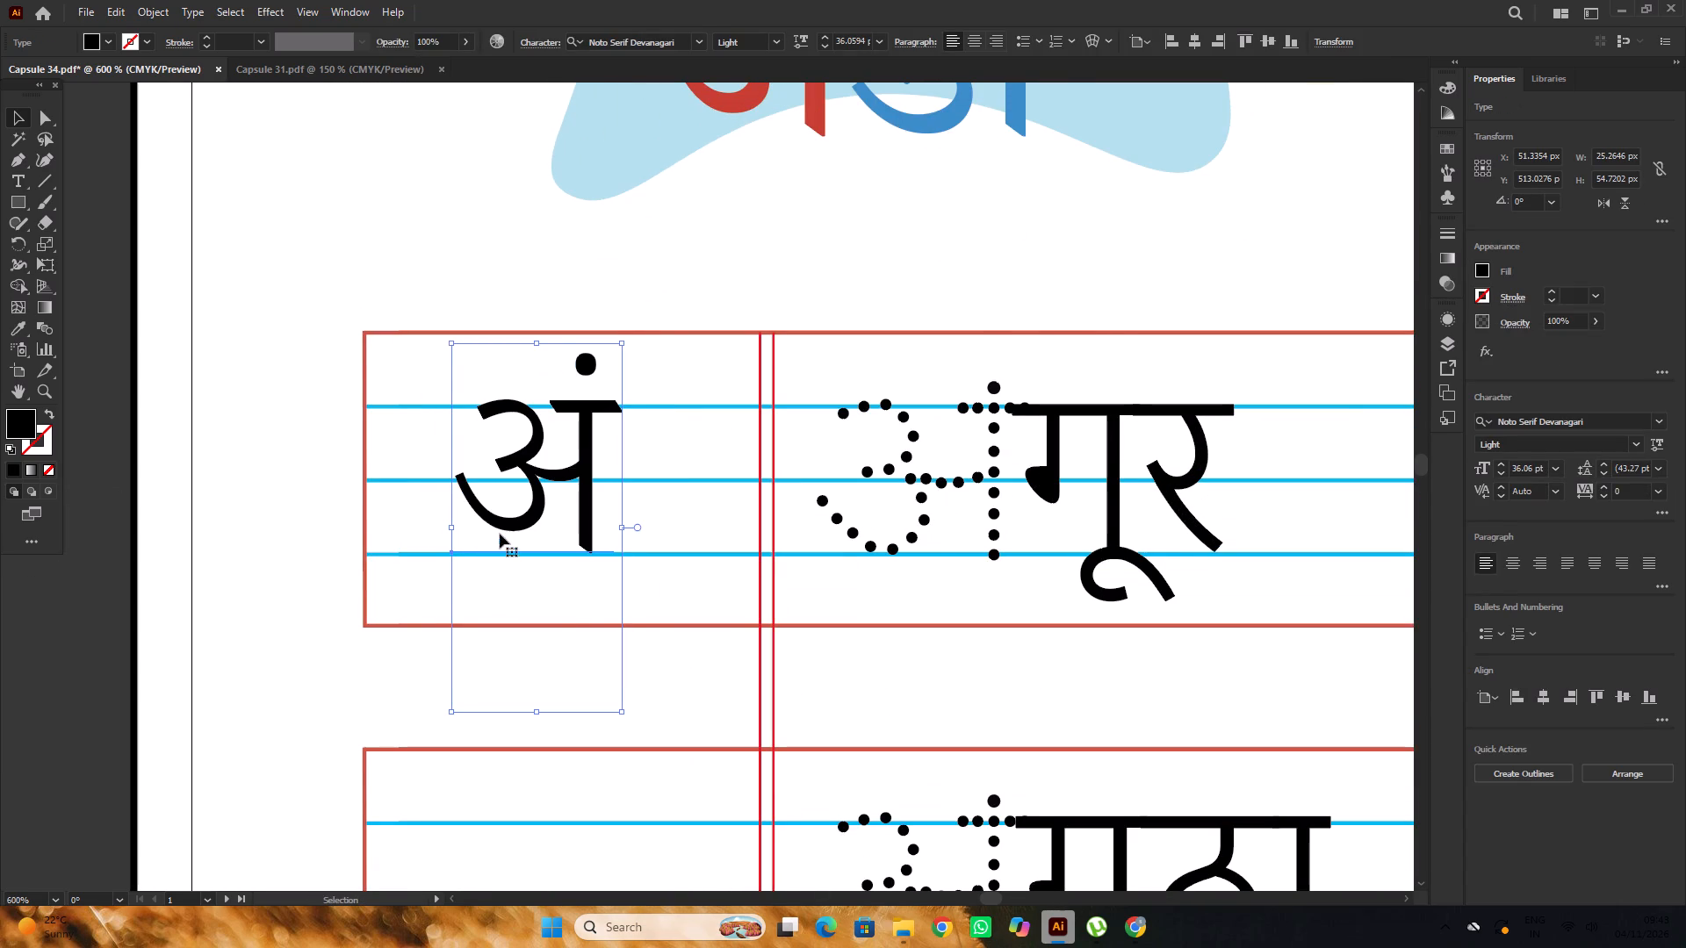
{"action": "scroll", "coordinate": [509, 445], "scroll_direction": "down", "scroll_amount": 3, "text": "alt"}
{"action": "left_click", "coordinate": [366, 387]}
Duplicate the first-row अं straight down into the first cell of the अंगूठा practice row.
{"action": "scroll", "coordinate": [368, 385], "scroll_direction": "down", "scroll_amount": 6}
{"action": "scroll", "coordinate": [516, 399], "scroll_direction": "up", "scroll_amount": 1}
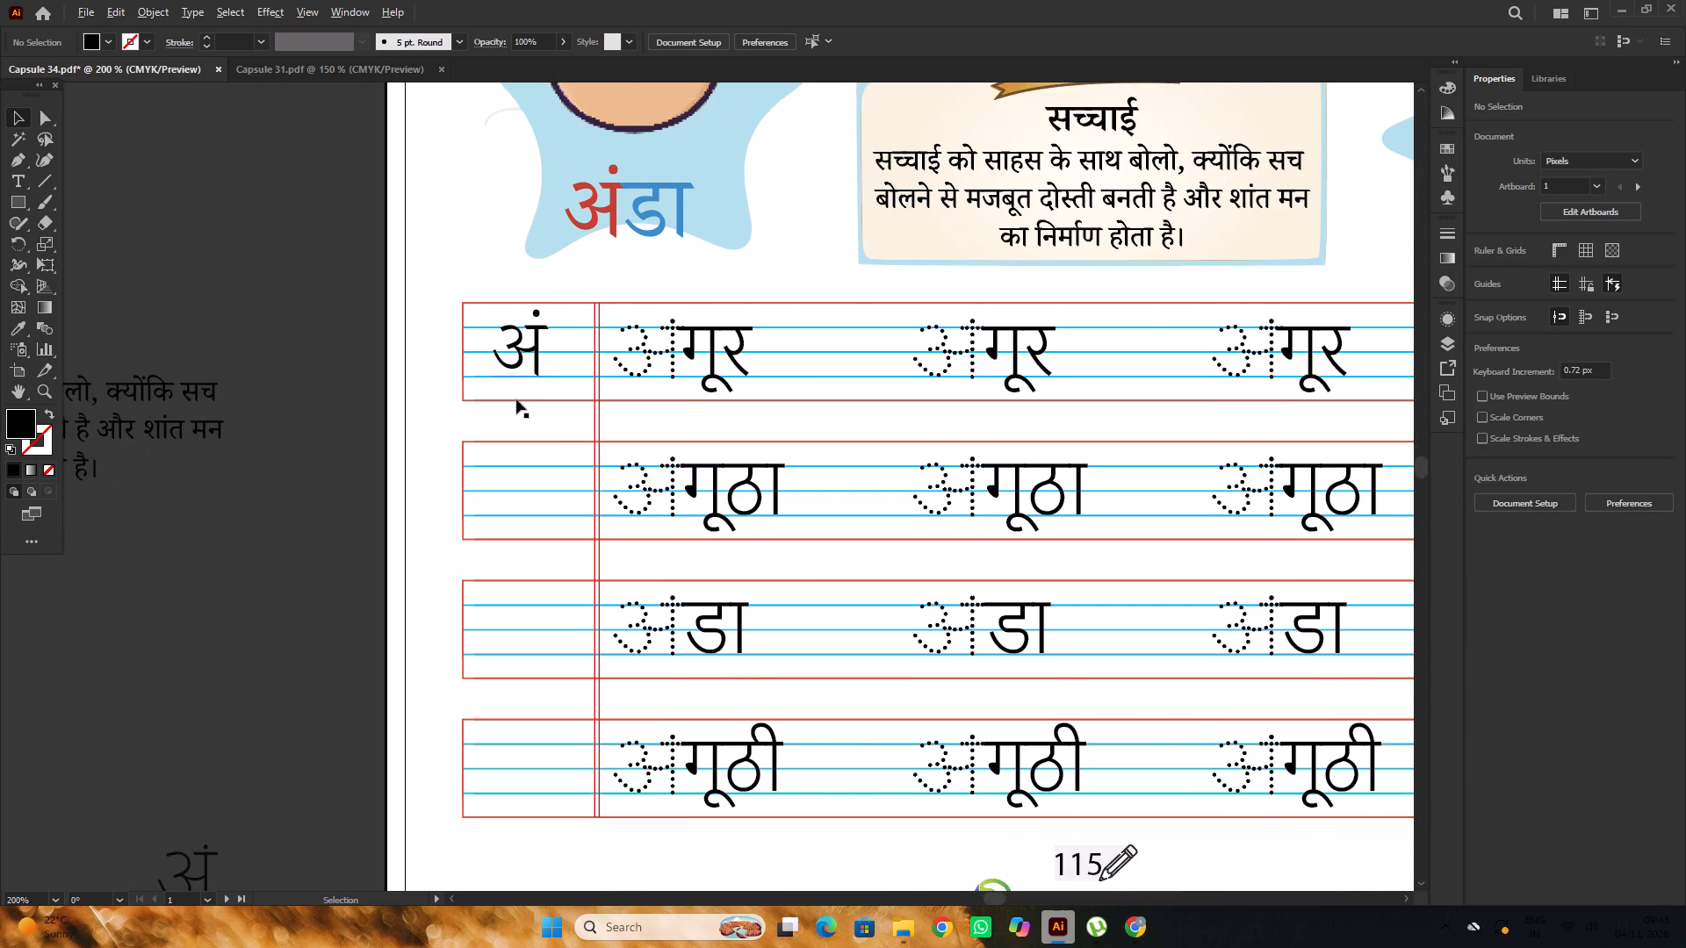
{"action": "scroll", "coordinate": [516, 399], "scroll_direction": "up", "scroll_amount": 1}
{"action": "left_click_drag", "start_coordinate": [547, 332], "coordinate": [530, 541], "text": "alt"}
{"action": "scroll", "coordinate": [536, 494], "scroll_direction": "down", "scroll_amount": 3, "text": "alt"}
{"action": "left_click", "coordinate": [458, 377]}
Duplicate the second-row अं straight down into the first cell of the अंडा practice row, seated on its ruled lines.
{"action": "scroll", "coordinate": [458, 377], "scroll_direction": "down", "scroll_amount": 6}
{"action": "scroll", "coordinate": [515, 409], "scroll_direction": "up", "scroll_amount": 3, "text": "alt"}
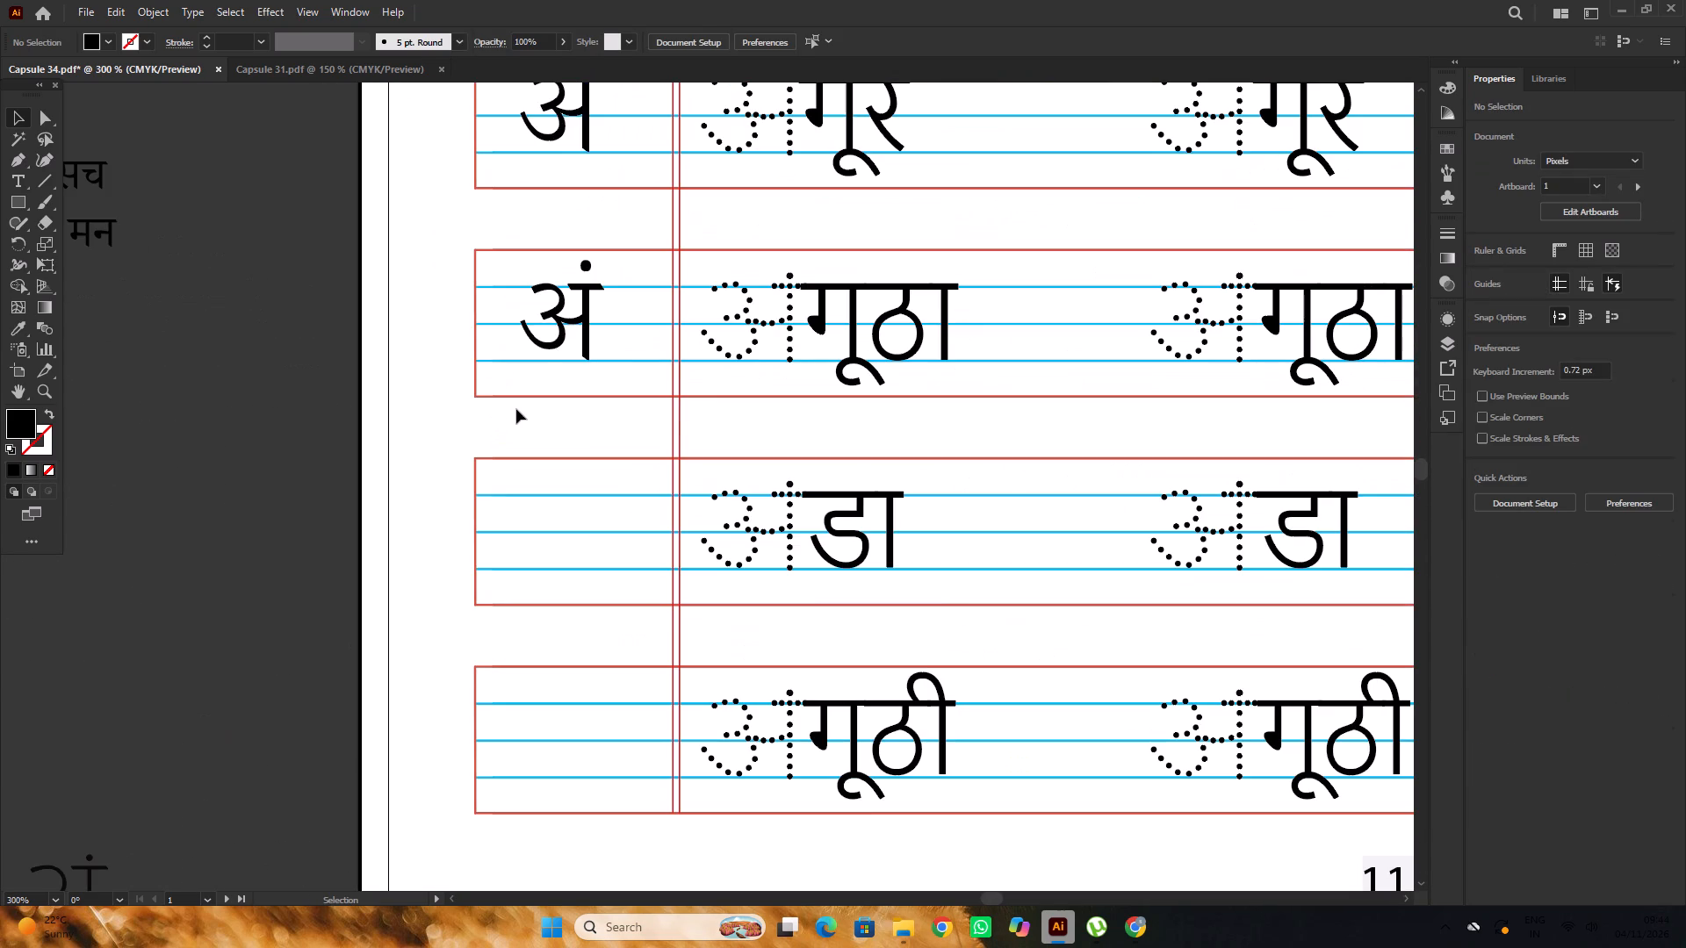
{"action": "scroll", "coordinate": [554, 351], "scroll_direction": "down", "scroll_amount": 4}
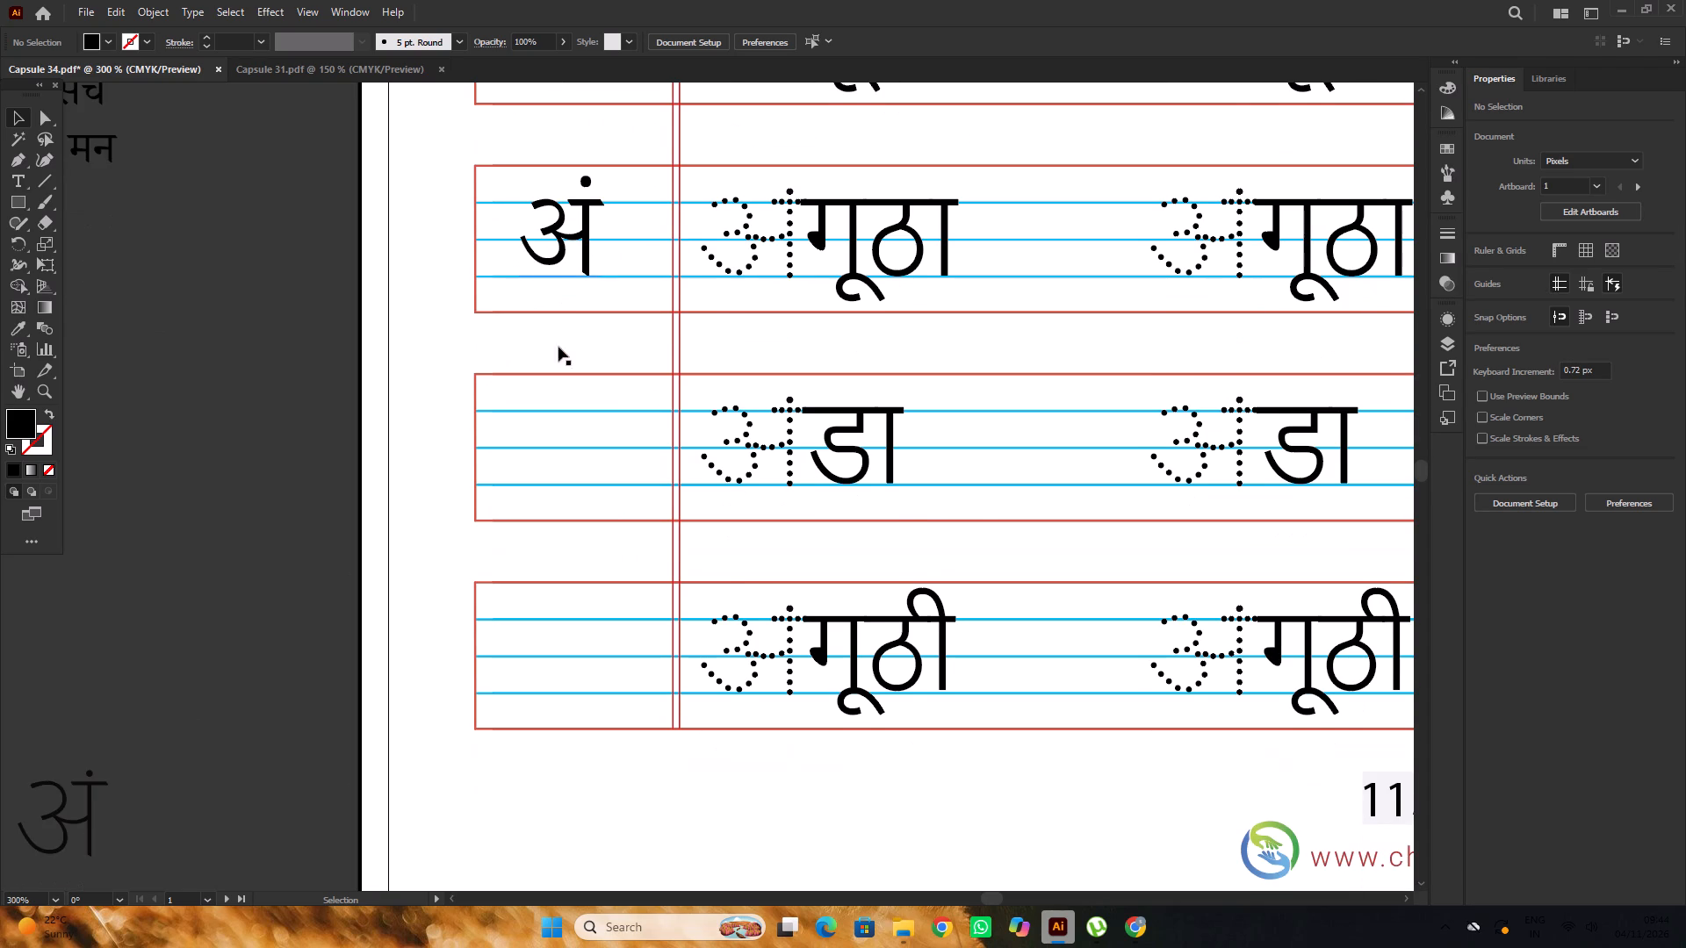
{"action": "scroll", "coordinate": [579, 232], "scroll_direction": "up", "scroll_amount": 1}
{"action": "left_click_drag", "start_coordinate": [583, 252], "coordinate": [573, 474], "text": "alt"}
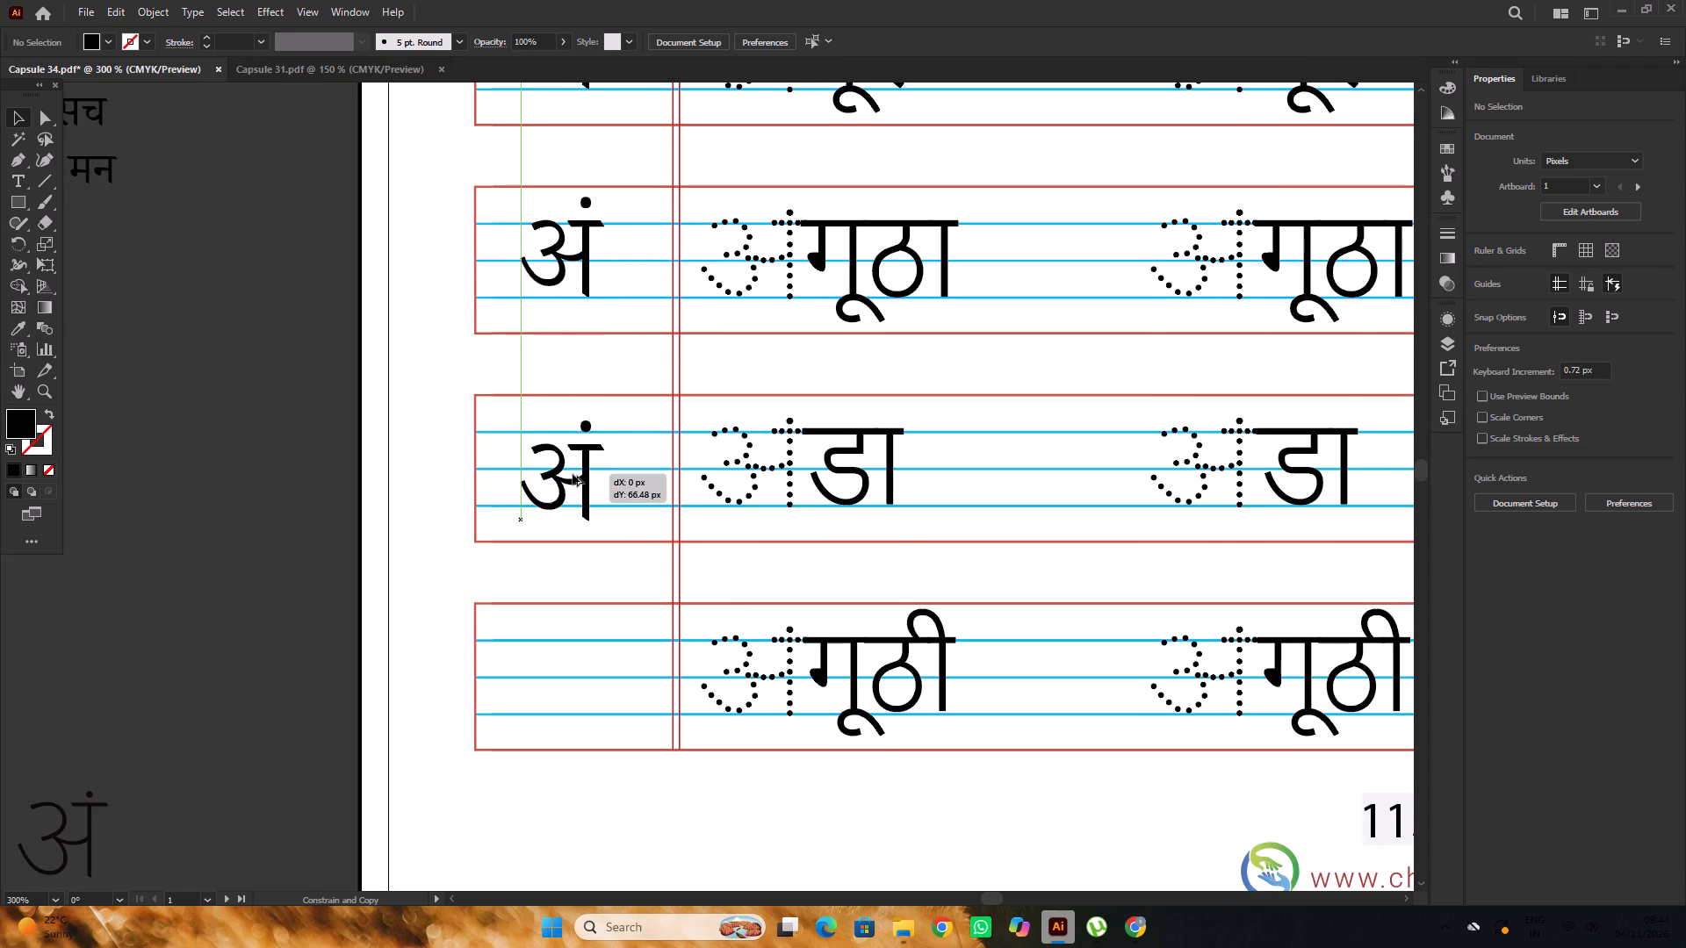
{"action": "left_click_drag", "start_coordinate": [573, 474], "coordinate": [575, 459], "text": "alt"}
Duplicate the third-row अं straight down into the first cell of the अंगूठी practice row, seated on its ruled lines.
{"action": "scroll", "coordinate": [585, 385], "scroll_direction": "down", "scroll_amount": 4}
{"action": "scroll", "coordinate": [586, 384], "scroll_direction": "up", "scroll_amount": 2, "text": "alt"}
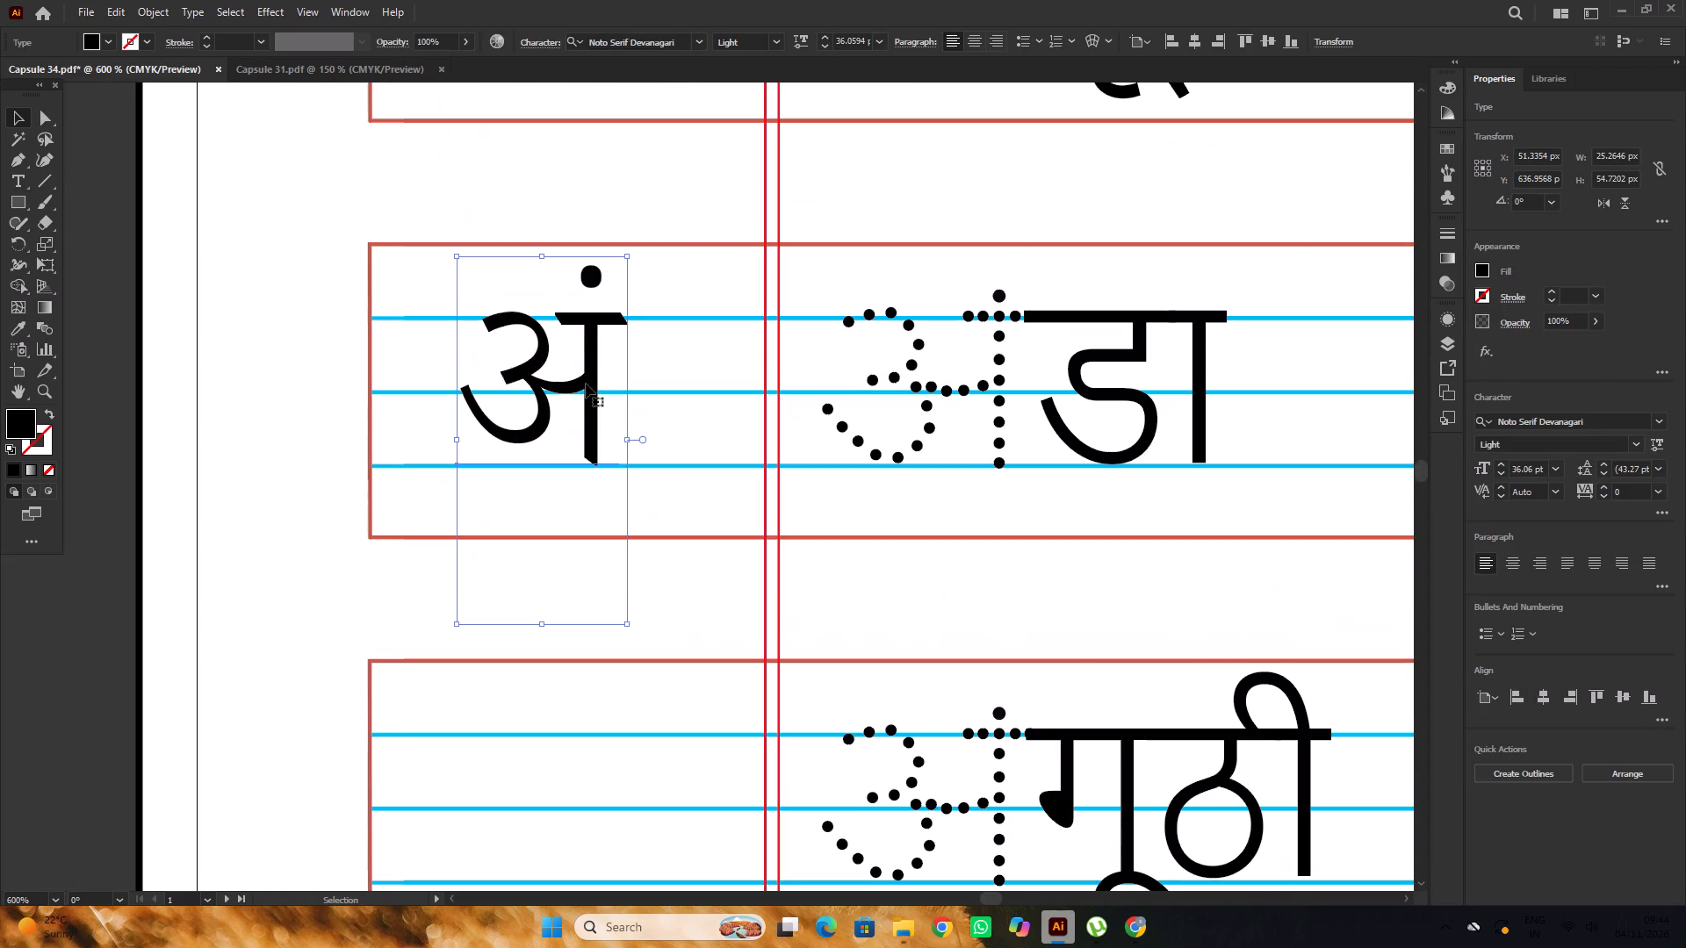
{"action": "scroll", "coordinate": [587, 380], "scroll_direction": "down", "scroll_amount": 5, "text": "alt"}
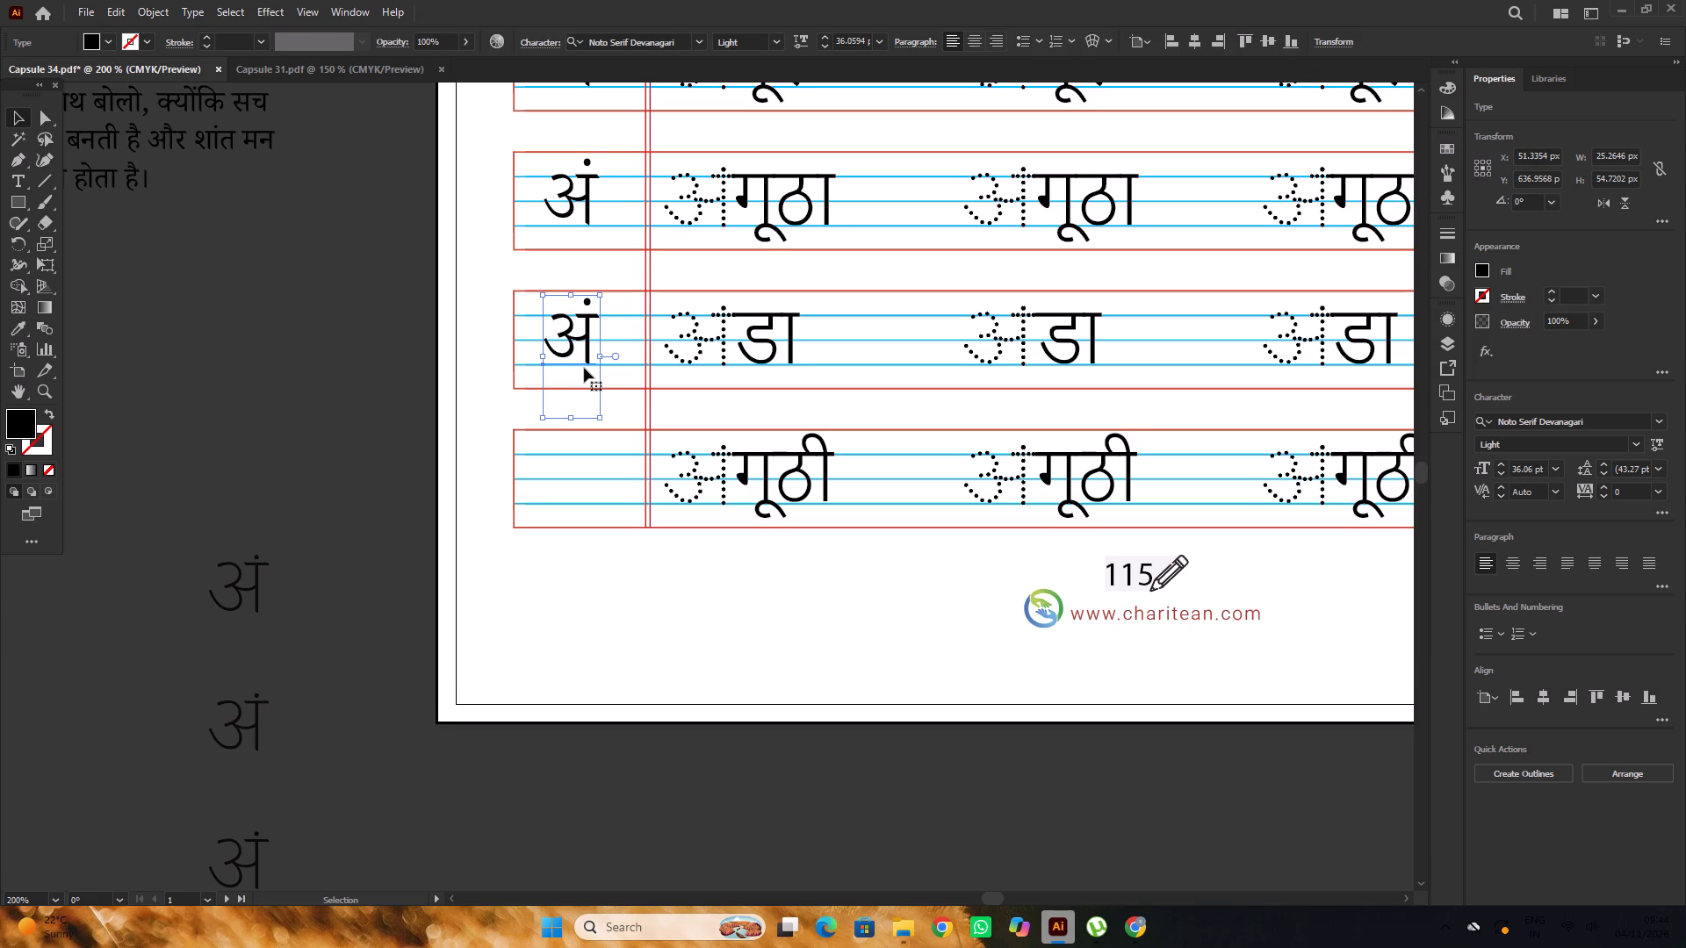
{"action": "scroll", "coordinate": [609, 305], "scroll_direction": "down", "scroll_amount": 3}
{"action": "scroll", "coordinate": [621, 277], "scroll_direction": "up", "scroll_amount": 1, "text": "alt"}
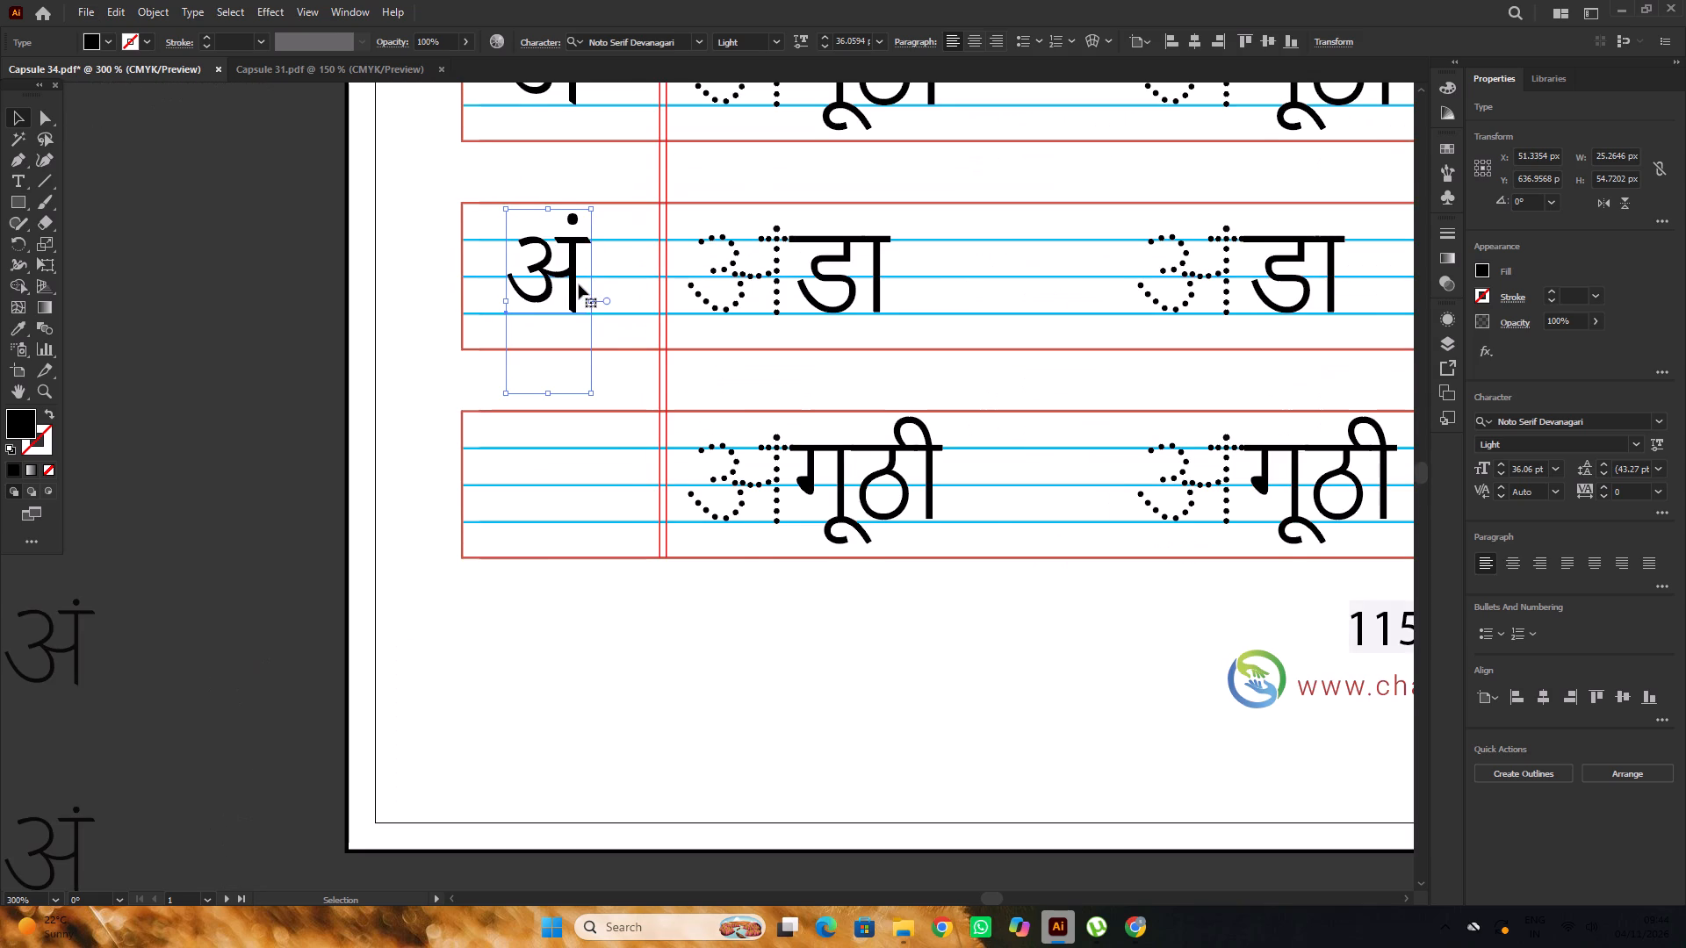
{"action": "scroll", "coordinate": [579, 284], "scroll_direction": "up", "scroll_amount": 2}
{"action": "left_click_drag", "start_coordinate": [564, 292], "coordinate": [558, 571], "text": "alt"}
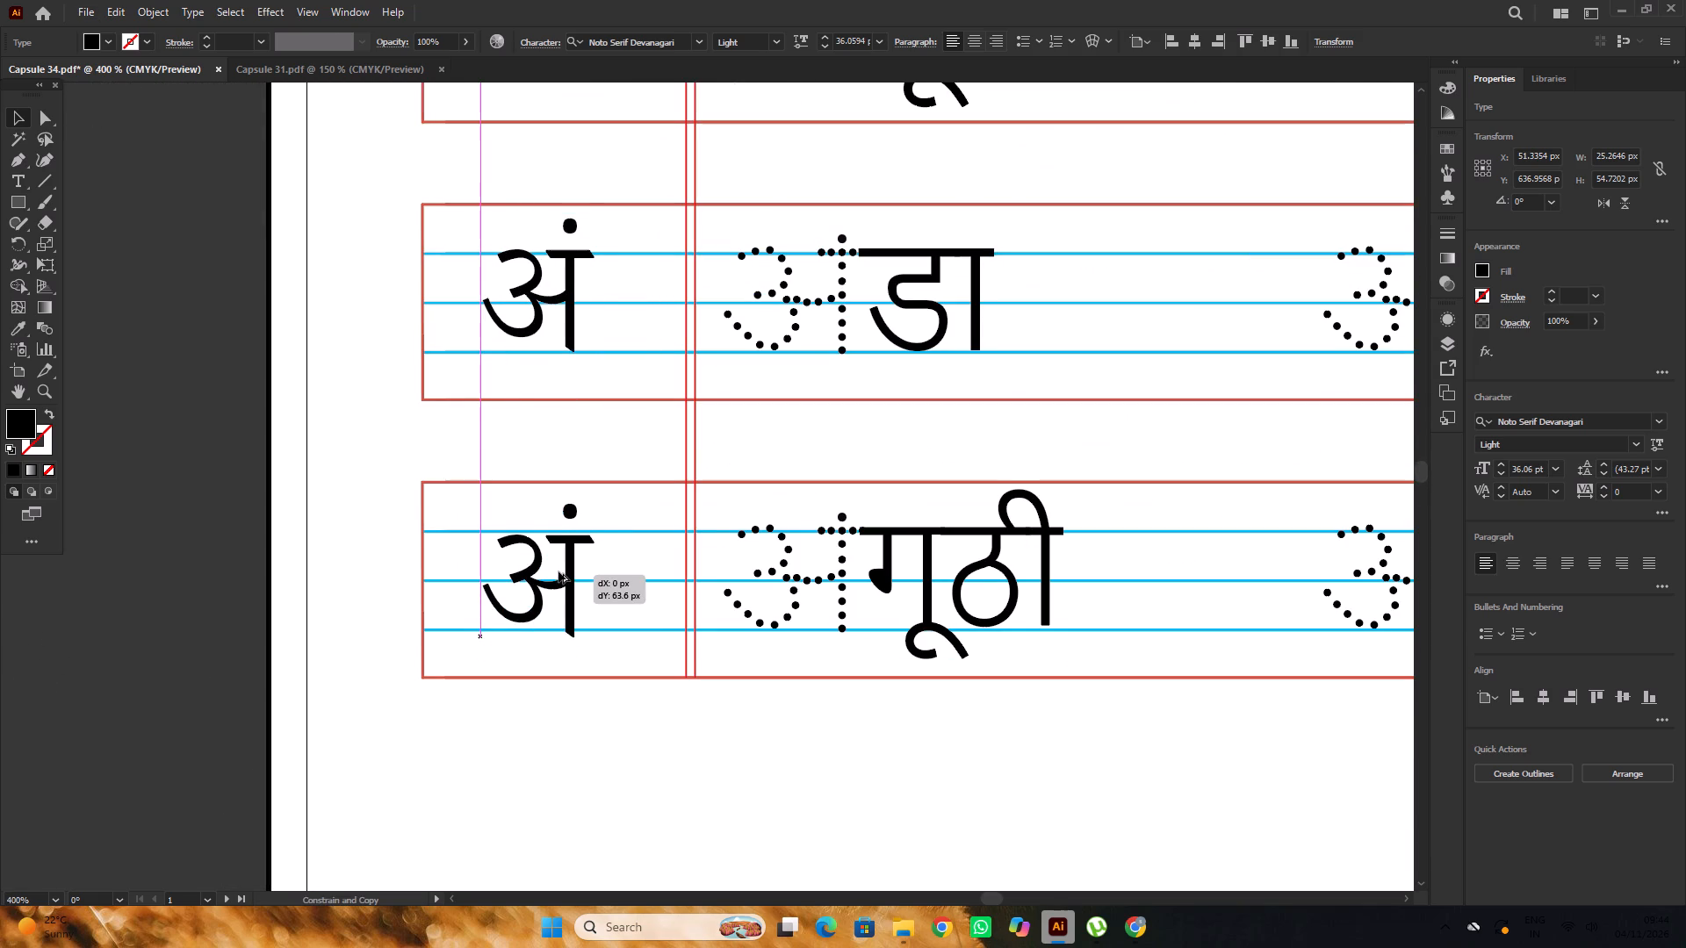
{"action": "left_click_drag", "start_coordinate": [558, 571], "coordinate": [557, 569], "text": "alt"}
{"action": "scroll", "coordinate": [455, 471], "scroll_direction": "down", "scroll_amount": 6, "text": "alt"}
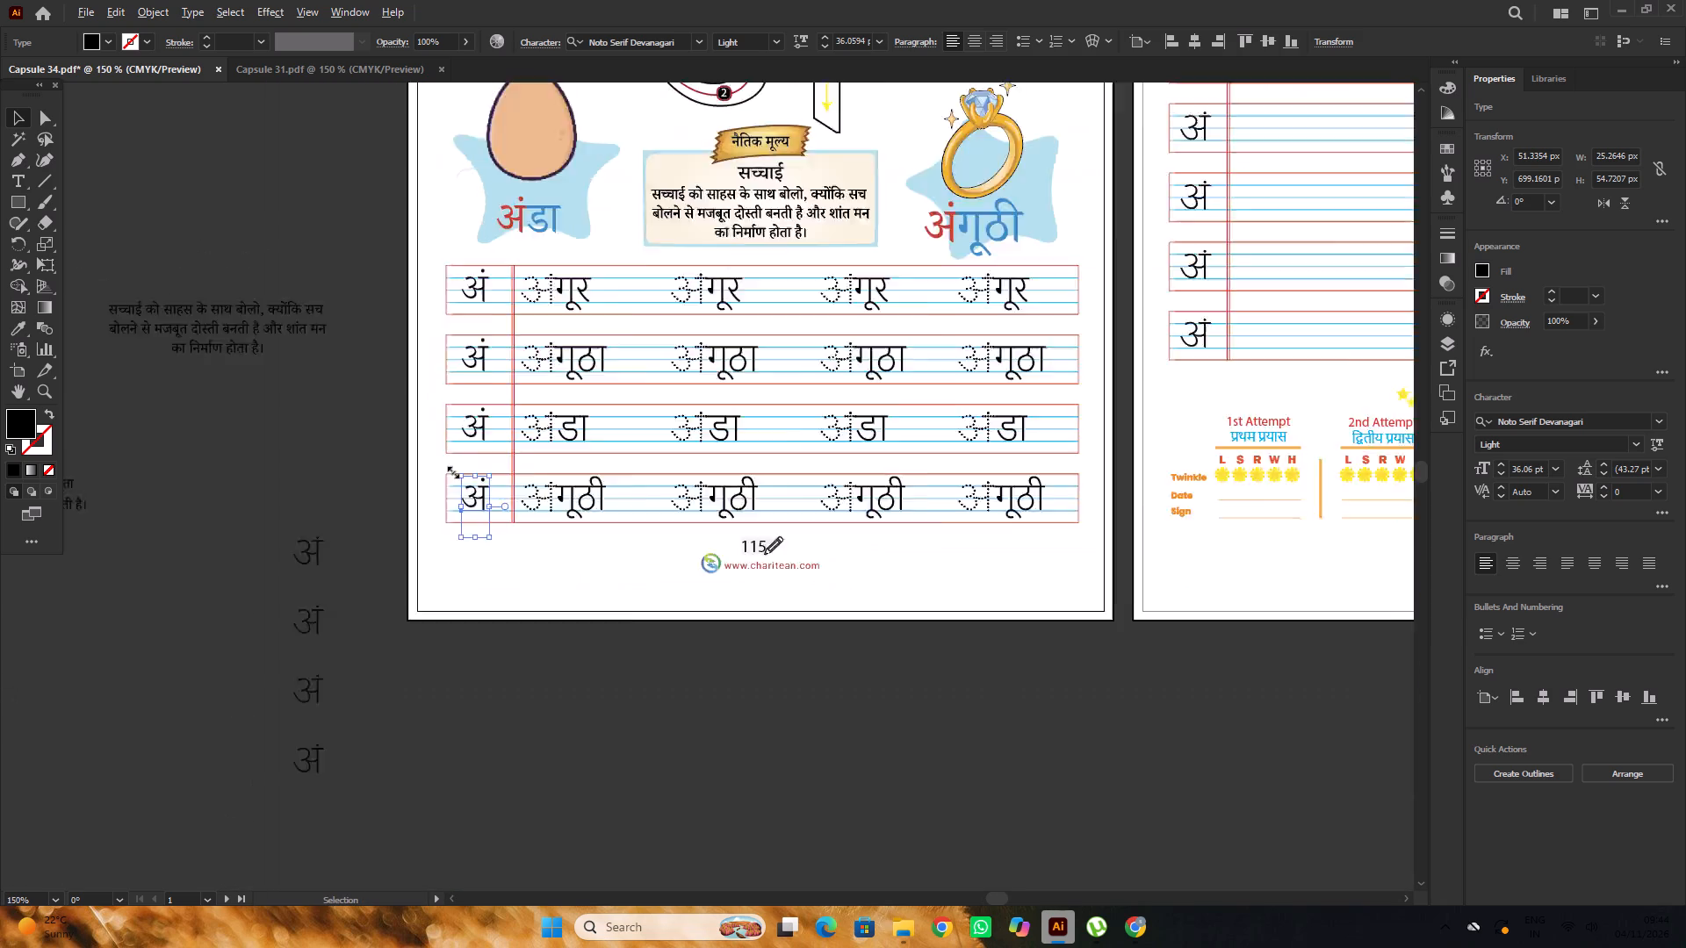
{"action": "scroll", "coordinate": [451, 470], "scroll_direction": "down", "scroll_amount": 2, "text": "alt"}
{"action": "left_click", "coordinate": [655, 638]}
Set the first-column word endings गूर, गूठा, डा and गूठी in page 115's practice rows to Noto Serif Devanagari Light.
{"action": "key", "text": "space"}
{"action": "left_click_drag", "start_coordinate": [625, 569], "coordinate": [697, 643]}
{"action": "scroll", "coordinate": [606, 449], "scroll_direction": "up", "scroll_amount": 1, "text": "alt"}
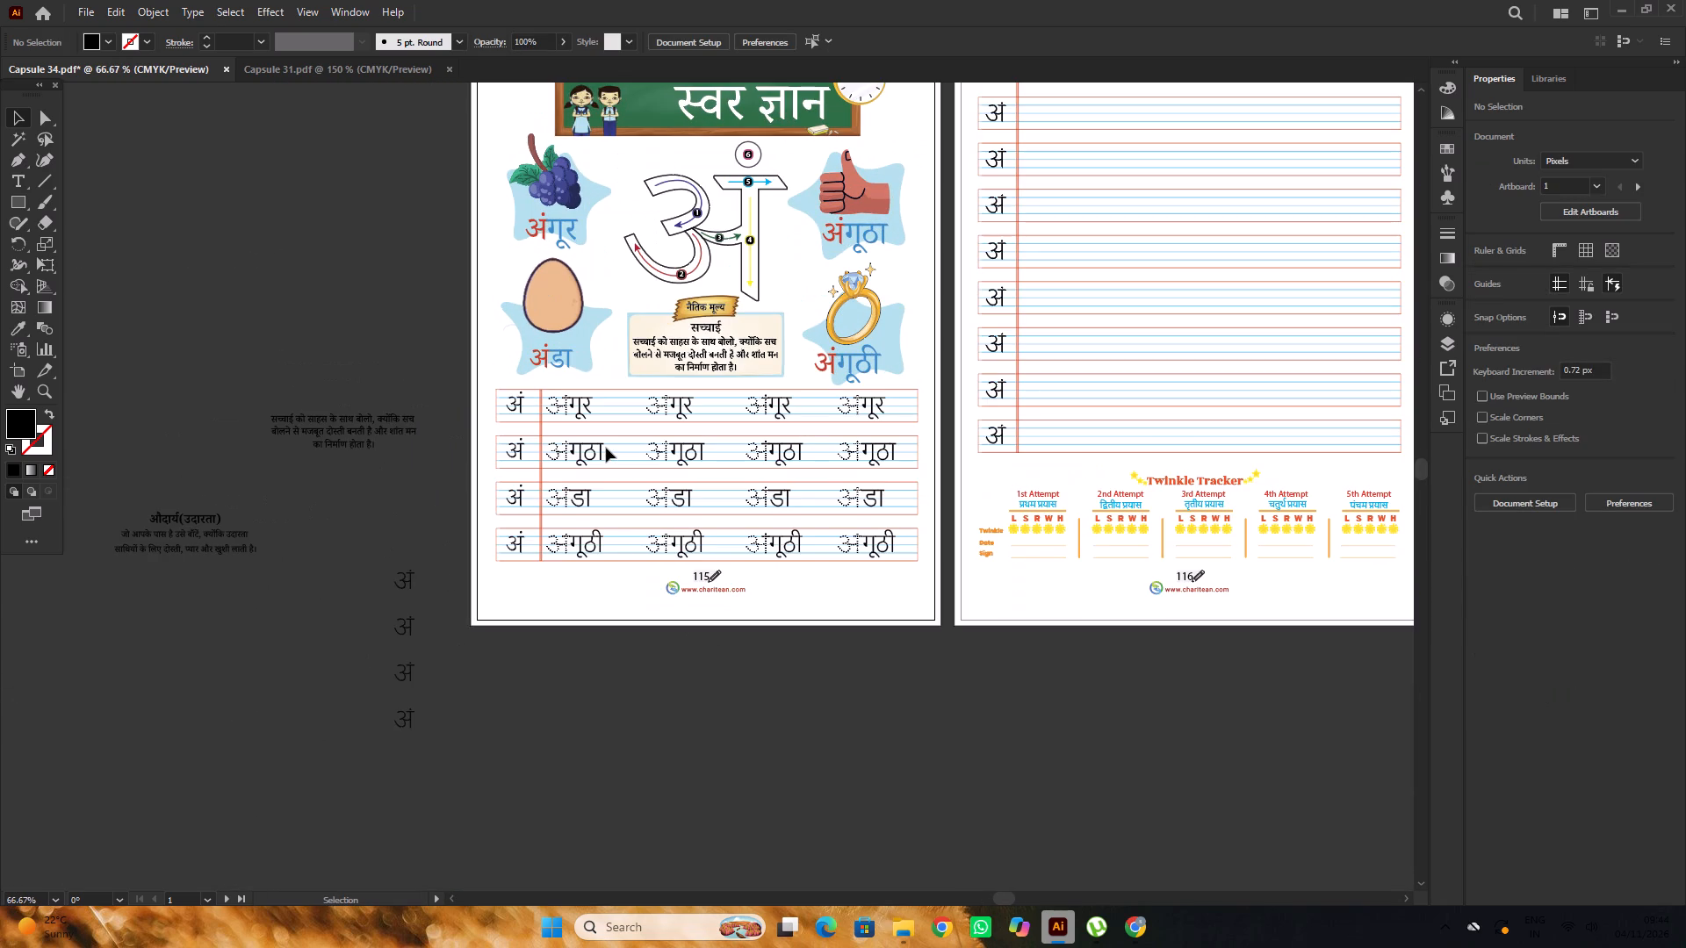
{"action": "scroll", "coordinate": [606, 445], "scroll_direction": "up", "scroll_amount": 1, "text": "alt"}
{"action": "left_click", "coordinate": [559, 391]}
{"action": "scroll", "coordinate": [580, 435], "scroll_direction": "up", "scroll_amount": 3, "text": "alt"}
{"action": "scroll", "coordinate": [568, 427], "scroll_direction": "down", "scroll_amount": 2, "text": "alt"}
{"action": "left_click", "coordinate": [578, 475], "text": "shift"}
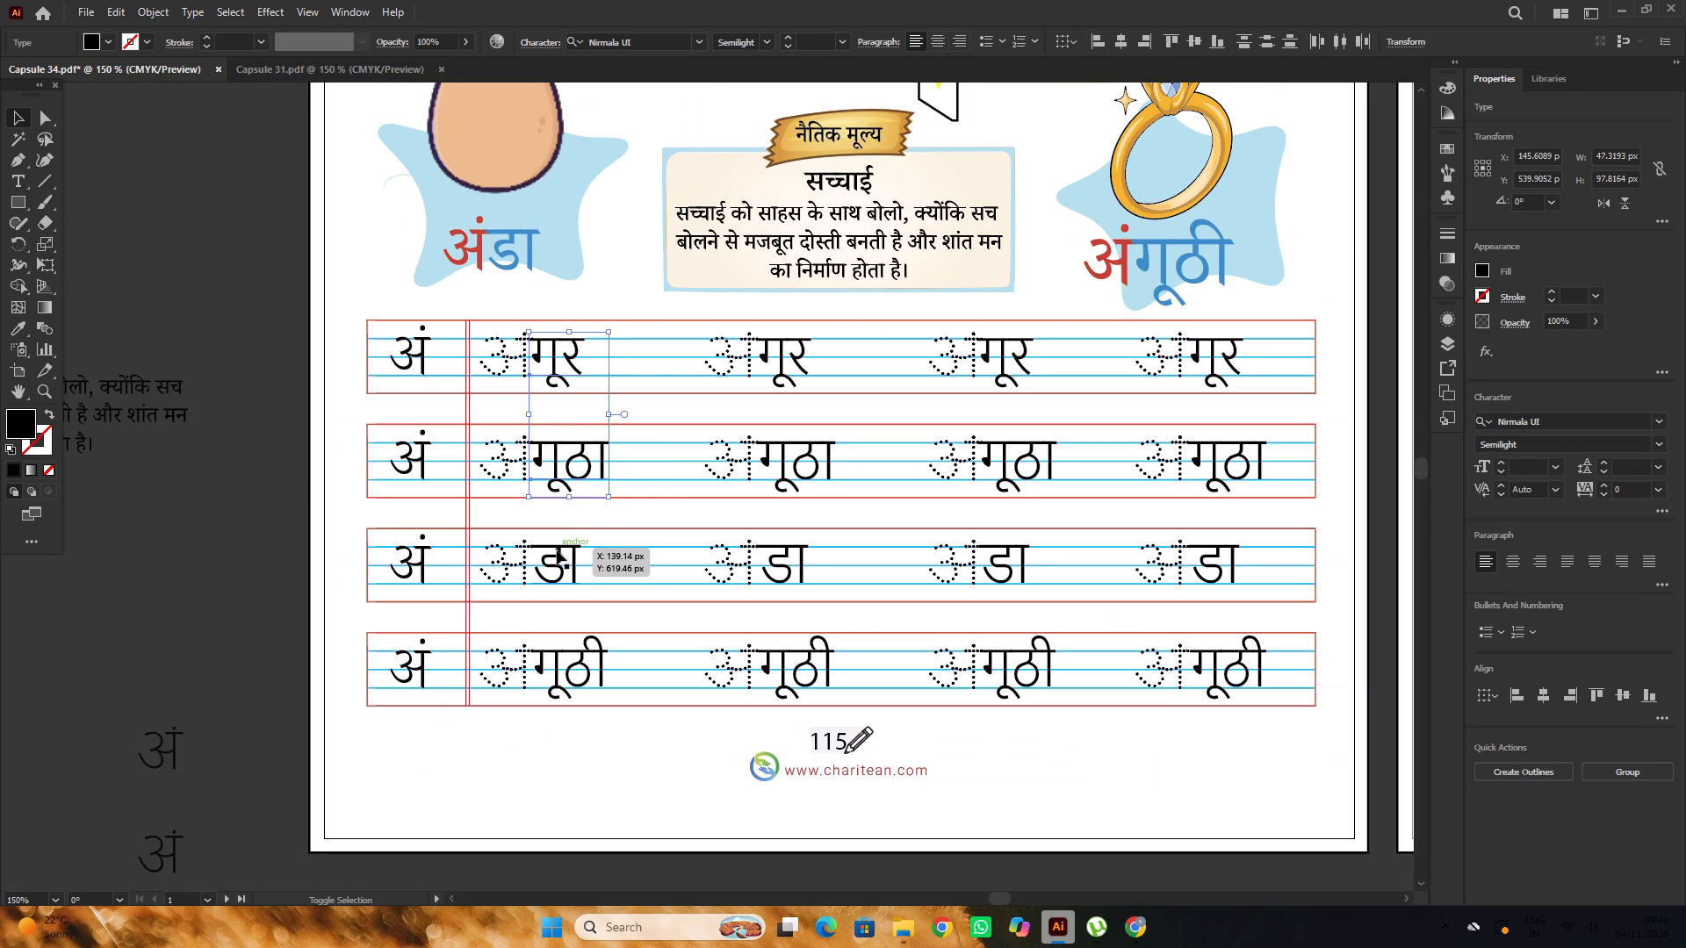
{"action": "left_click", "coordinate": [557, 574], "text": "shift"}
{"action": "left_click", "coordinate": [585, 677], "text": "shift"}
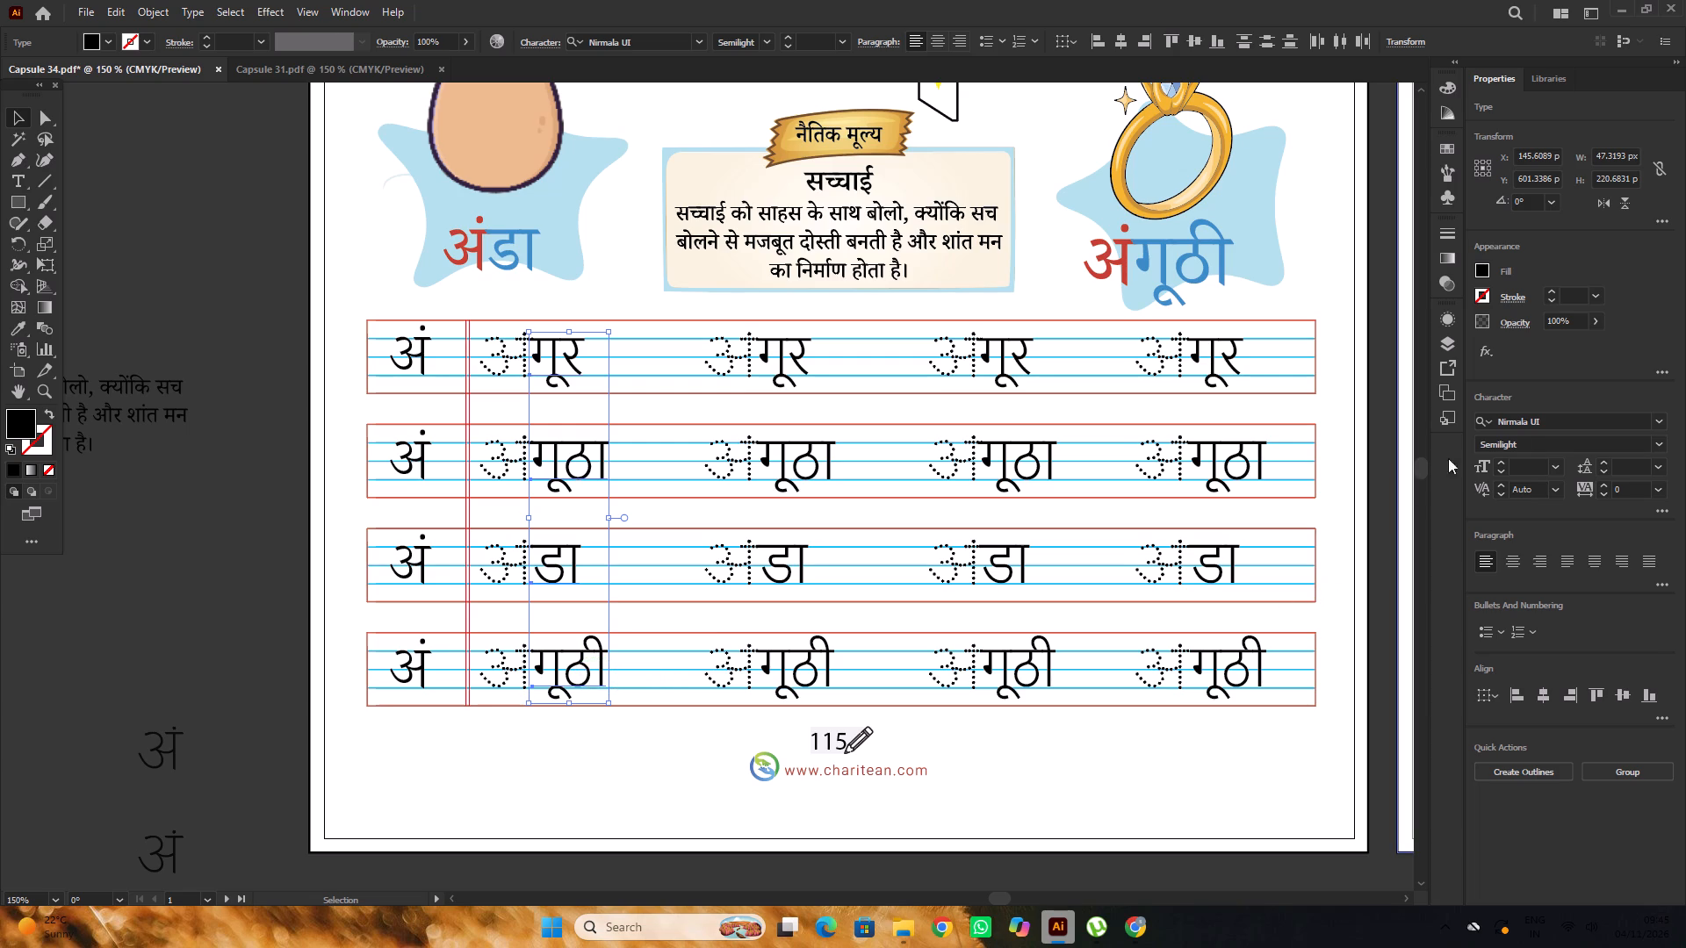
{"action": "left_click", "coordinate": [1564, 428]}
{"action": "key", "text": "n"}
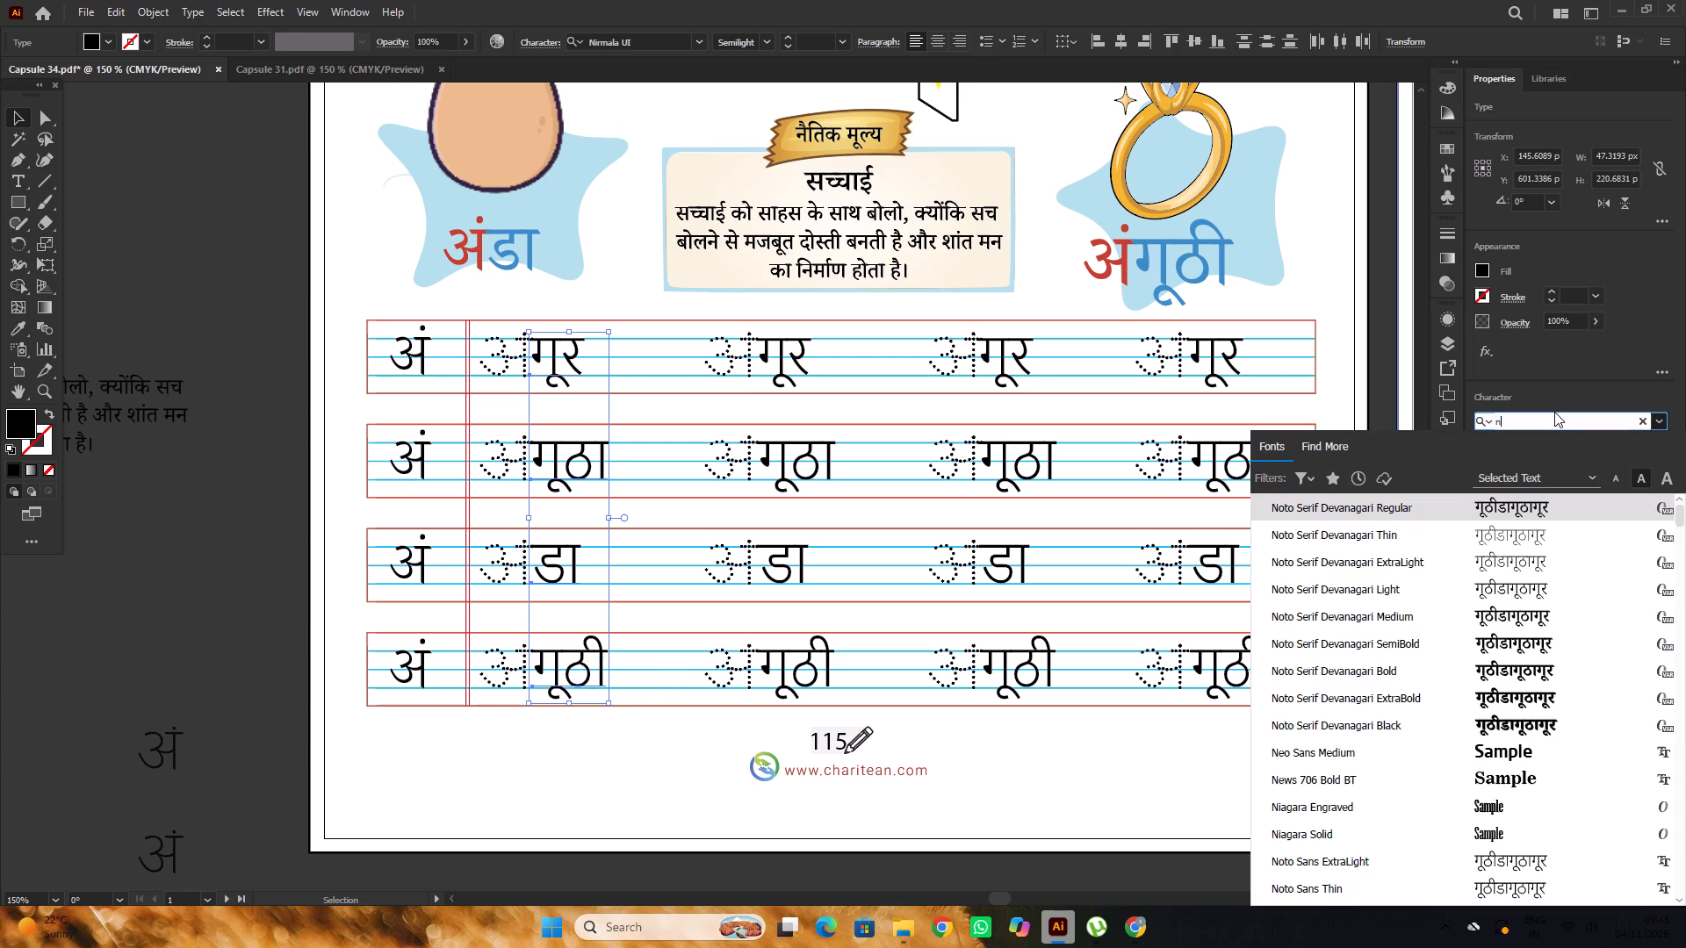
{"action": "key", "text": "o"}
{"action": "type", "text": "to"}
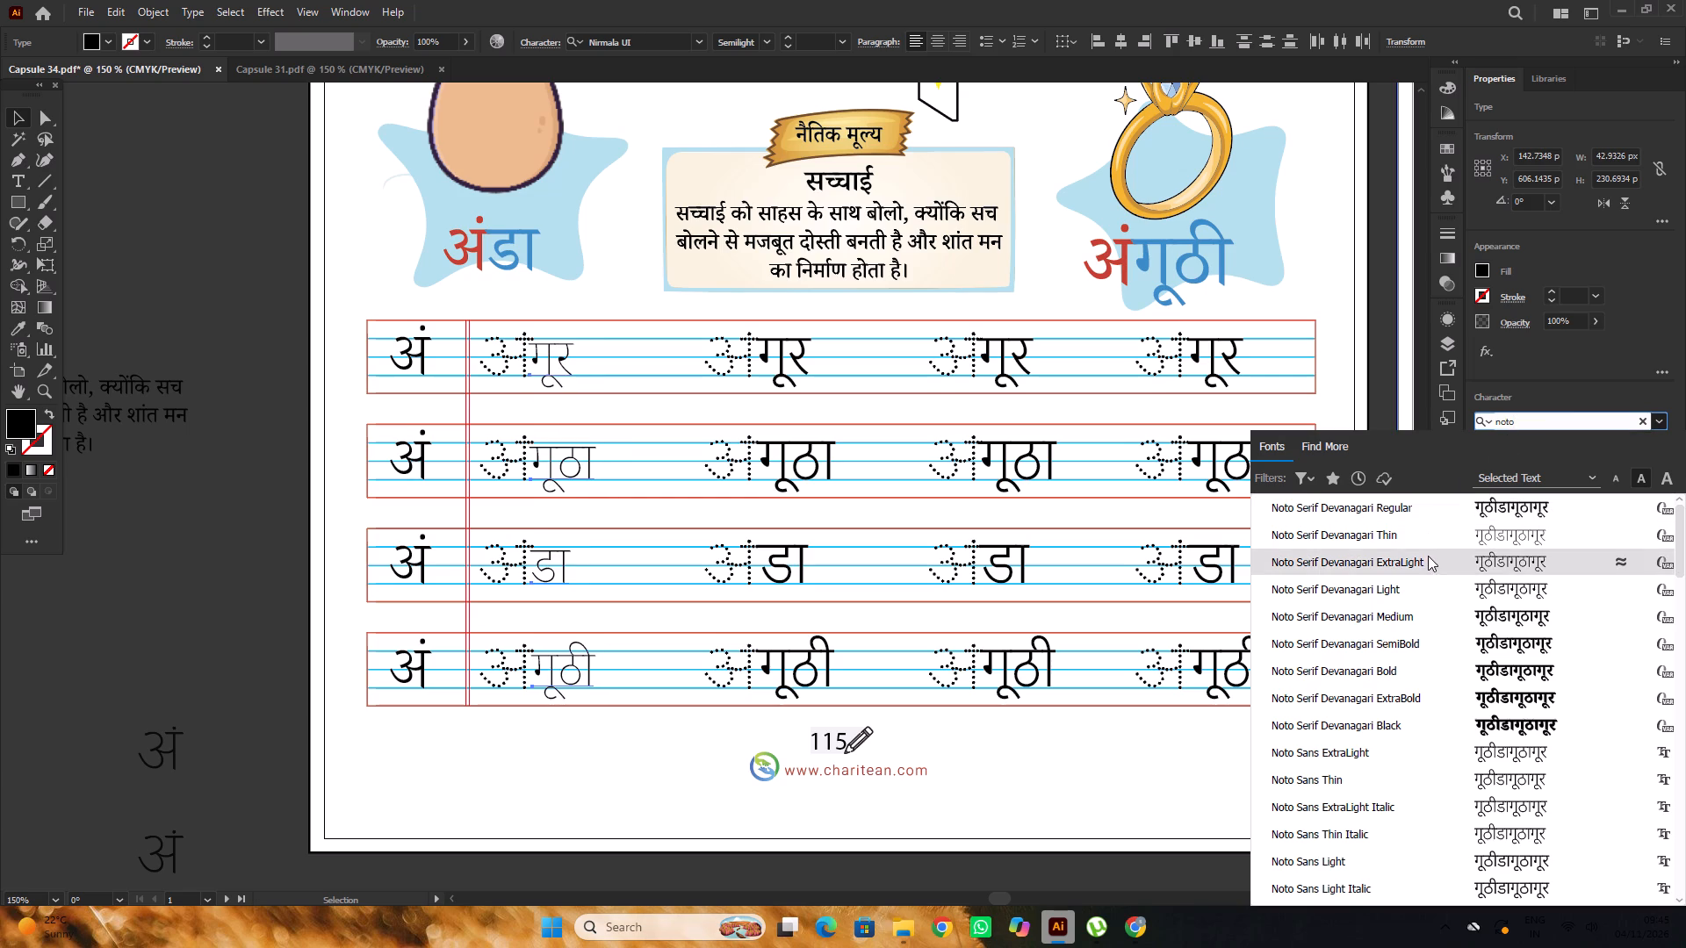
{"action": "left_click", "coordinate": [1410, 596]}
{"action": "left_click", "coordinate": [301, 363]}
Move the first-row गूर up beside its dotted अं and enlarge it to about 34 pt.
{"action": "scroll", "coordinate": [491, 377], "scroll_direction": "up", "scroll_amount": 5, "text": "alt"}
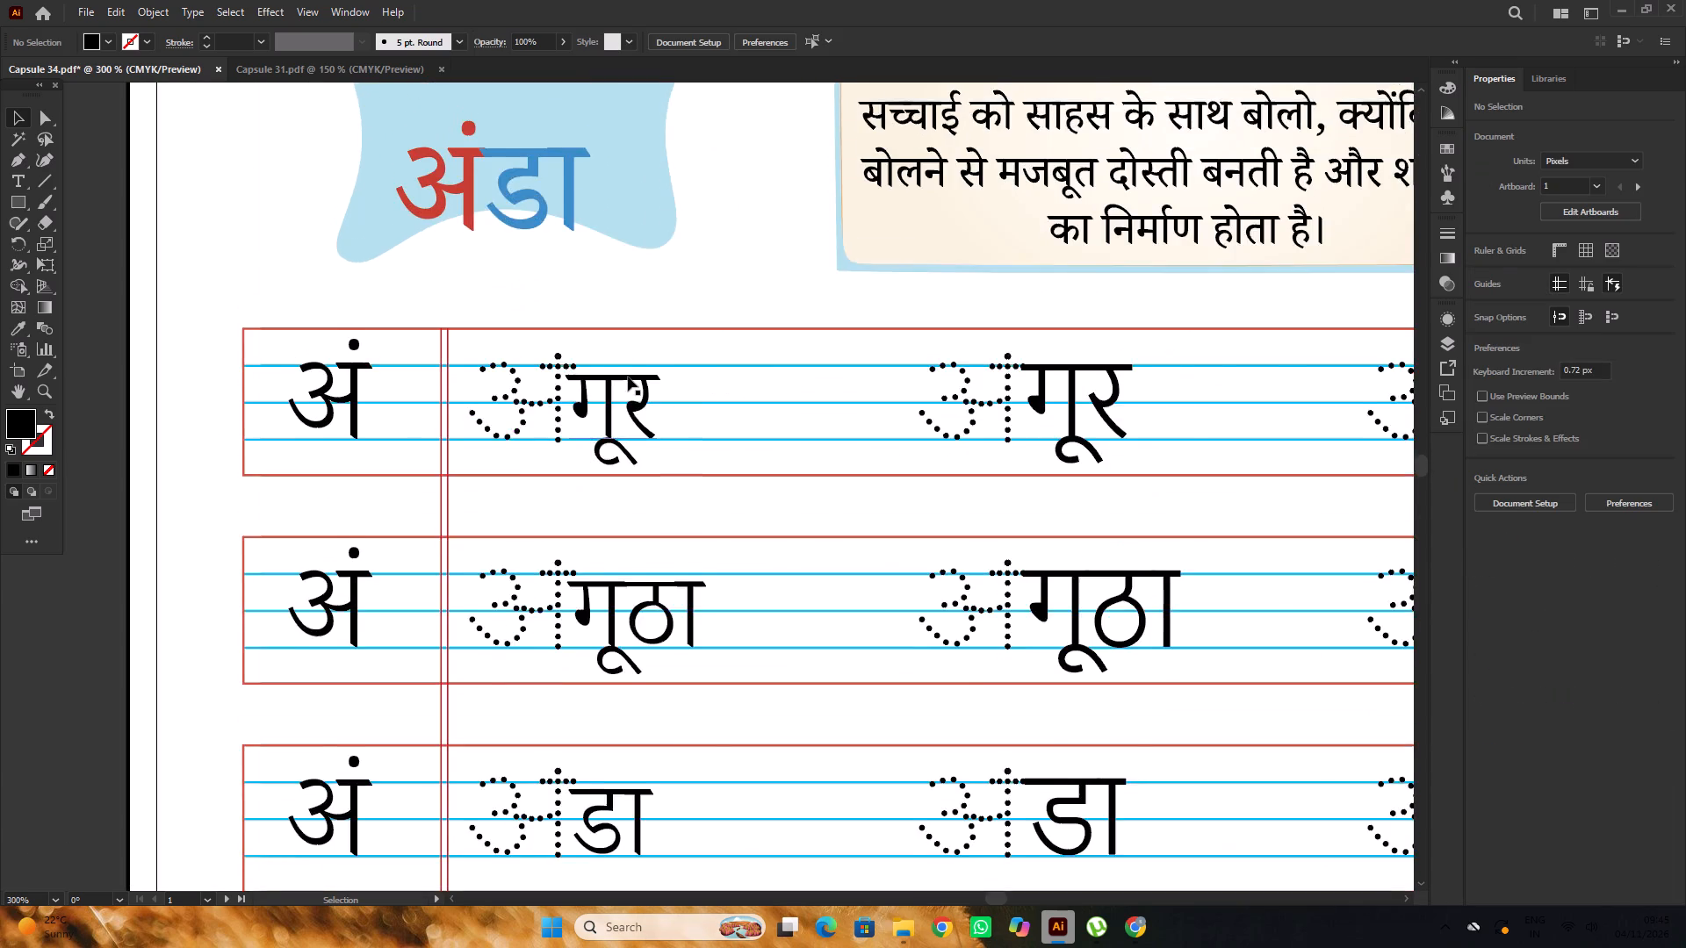
{"action": "scroll", "coordinate": [628, 377], "scroll_direction": "up", "scroll_amount": 2, "text": "alt"}
{"action": "left_click_drag", "start_coordinate": [676, 406], "coordinate": [710, 385]}
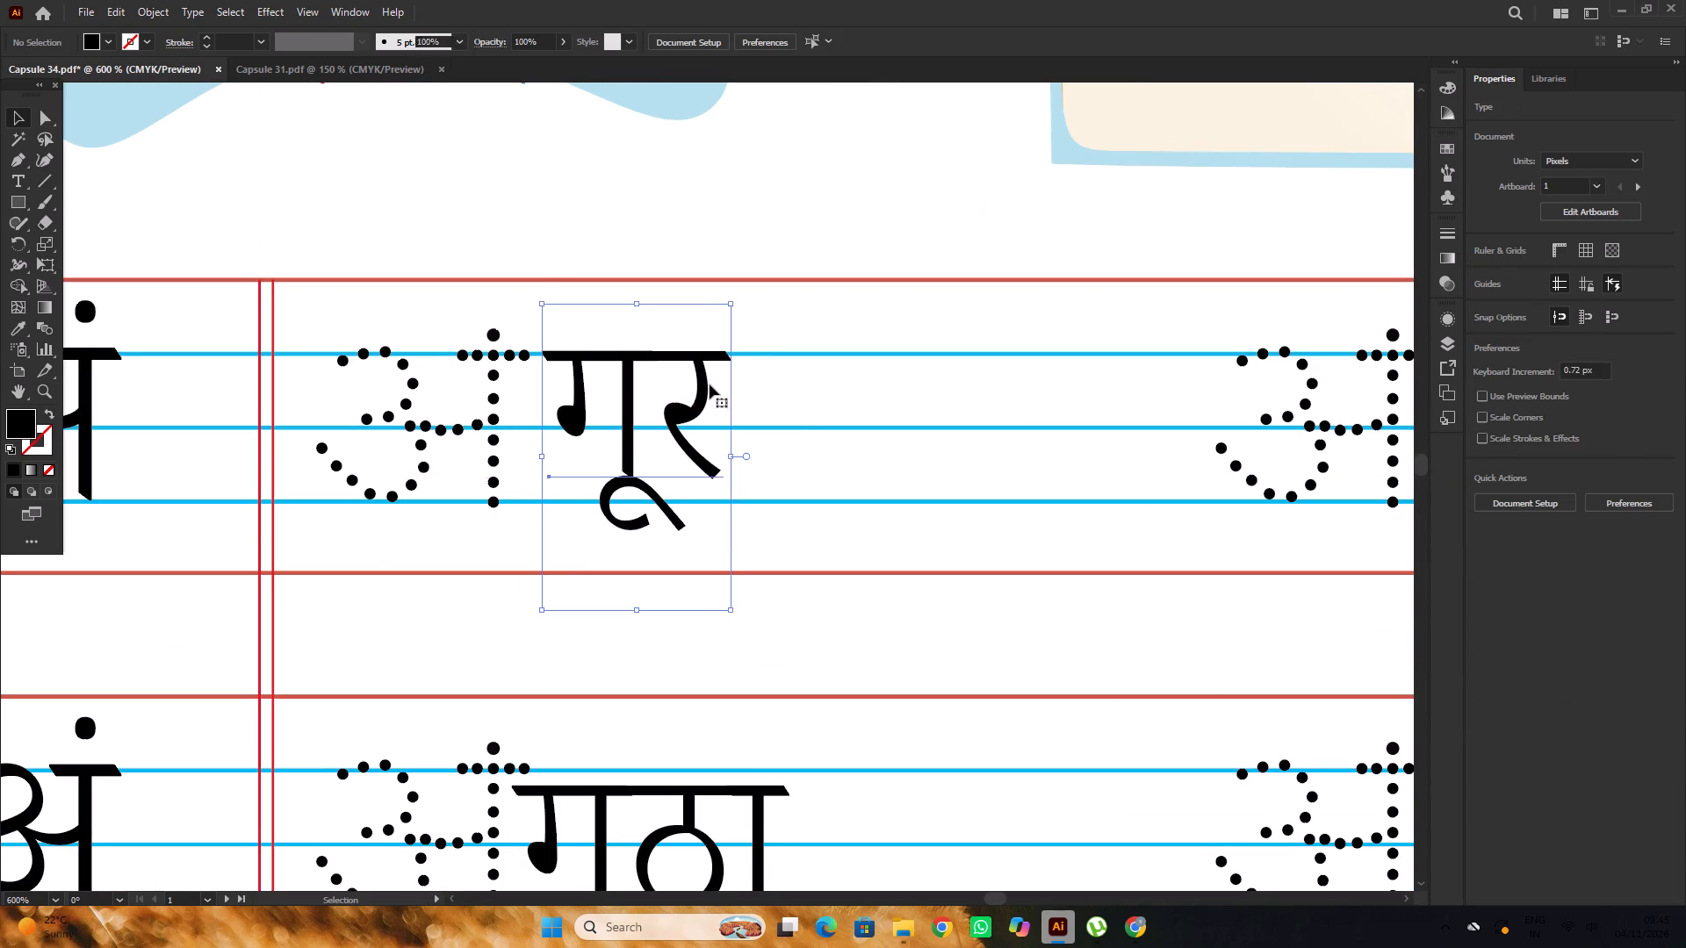
{"action": "left_click_drag", "start_coordinate": [731, 610], "coordinate": [767, 662], "text": "shift"}
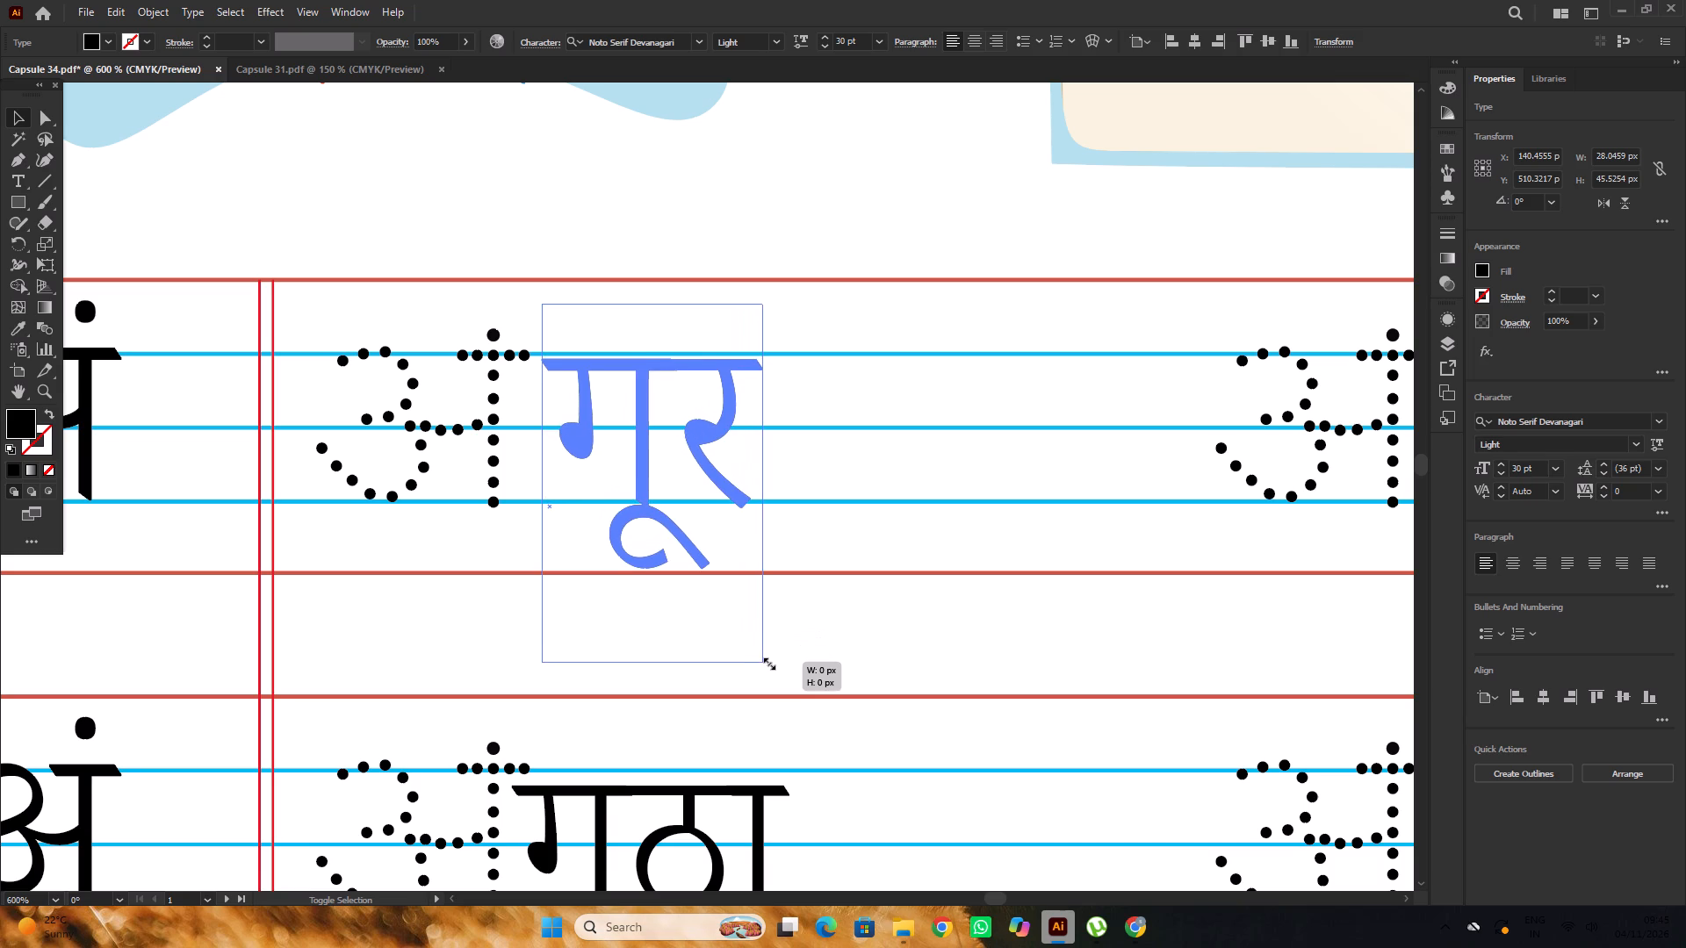
{"action": "left_click_drag", "start_coordinate": [767, 662], "coordinate": [761, 650], "text": "shift"}
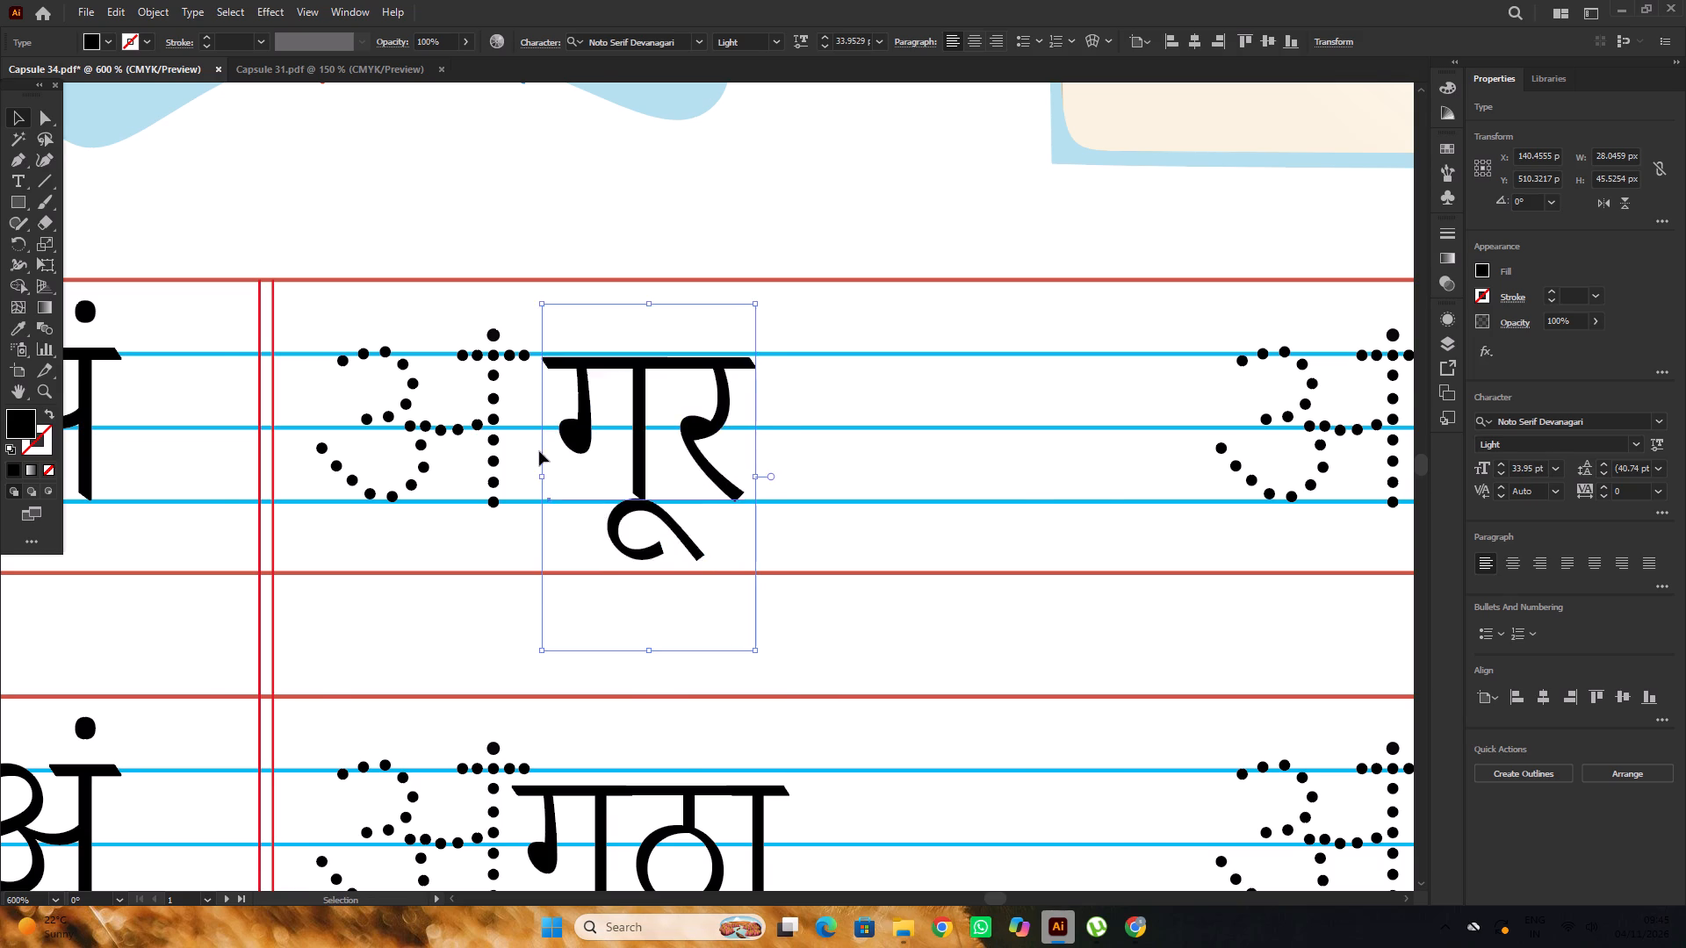
Nudge the enlarged first-row गूर slightly up and away from its dotted अं so its headline sits on the ruled line.
{"action": "scroll", "coordinate": [539, 451], "scroll_direction": "down", "scroll_amount": 2, "text": "alt"}
{"action": "scroll", "coordinate": [590, 416], "scroll_direction": "up", "scroll_amount": 2, "text": "alt"}
{"action": "left_click_drag", "start_coordinate": [608, 408], "coordinate": [613, 395]}
{"action": "scroll", "coordinate": [612, 394], "scroll_direction": "down", "scroll_amount": 6, "text": "alt"}
{"action": "left_click", "coordinate": [385, 355]}
{"action": "scroll", "coordinate": [652, 467], "scroll_direction": "down", "scroll_amount": 4}
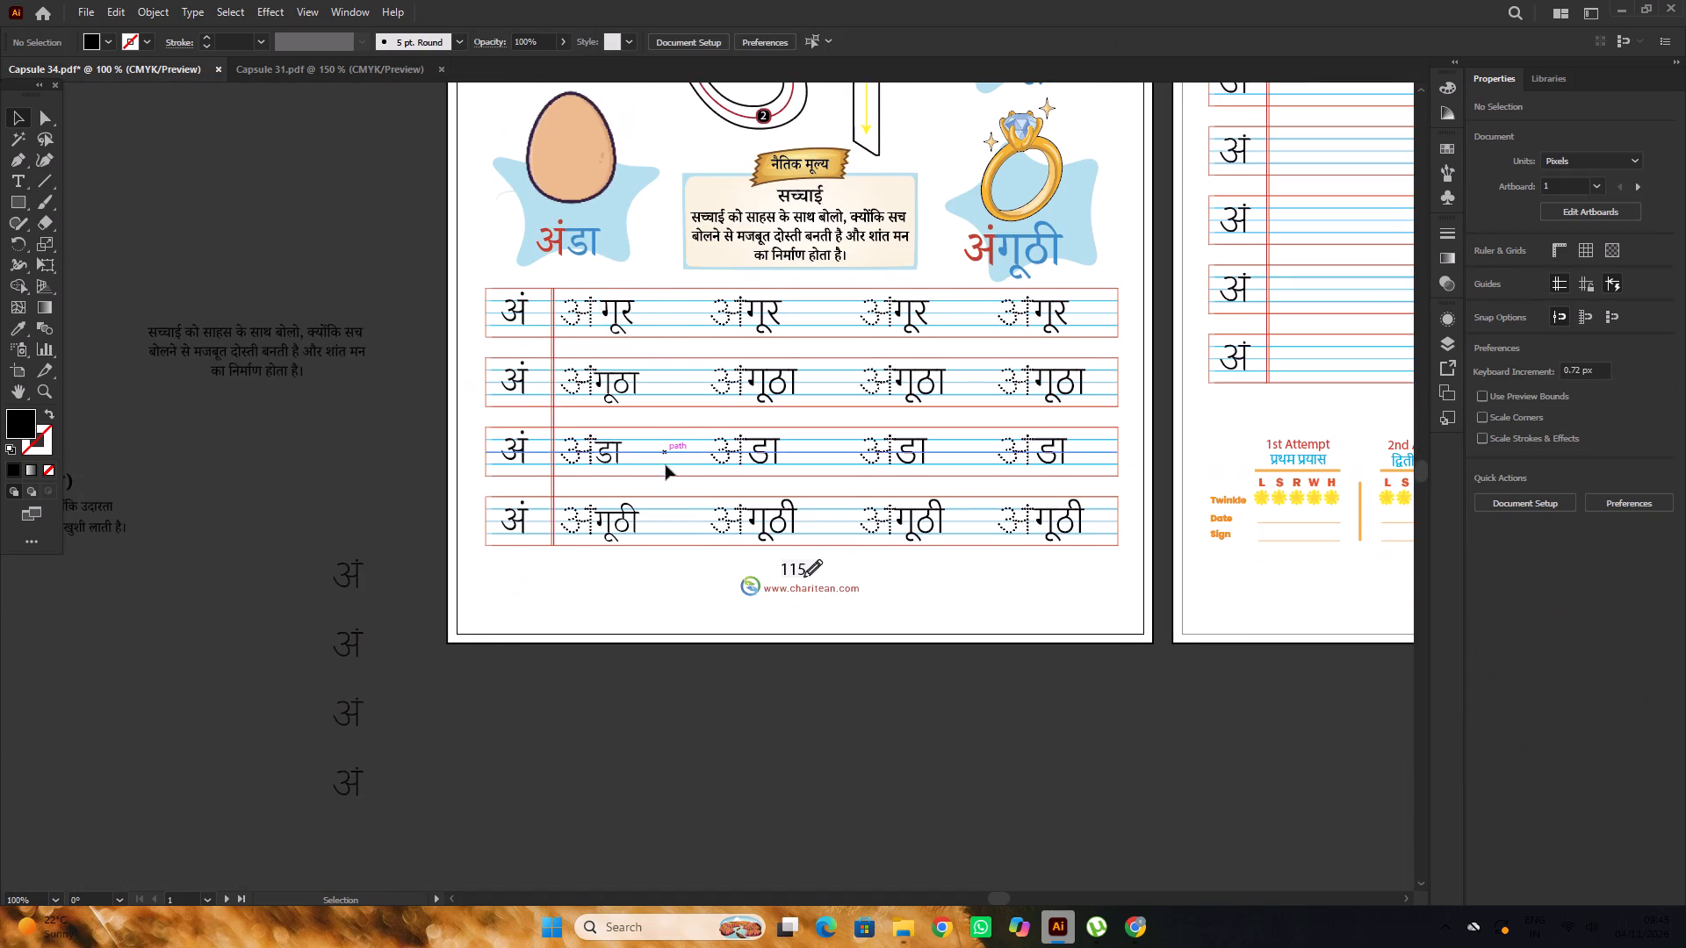
Move the first-column गूठा in the second row up beside its dotted अं, enlarge it to about 34 pt and seat its headline on the ruled line.
{"action": "scroll", "coordinate": [609, 414], "scroll_direction": "up", "scroll_amount": 3, "text": "alt"}
{"action": "scroll", "coordinate": [622, 390], "scroll_direction": "up", "scroll_amount": 3}
{"action": "scroll", "coordinate": [626, 399], "scroll_direction": "up", "scroll_amount": 1, "text": "alt"}
{"action": "left_click_drag", "start_coordinate": [638, 381], "coordinate": [648, 375]}
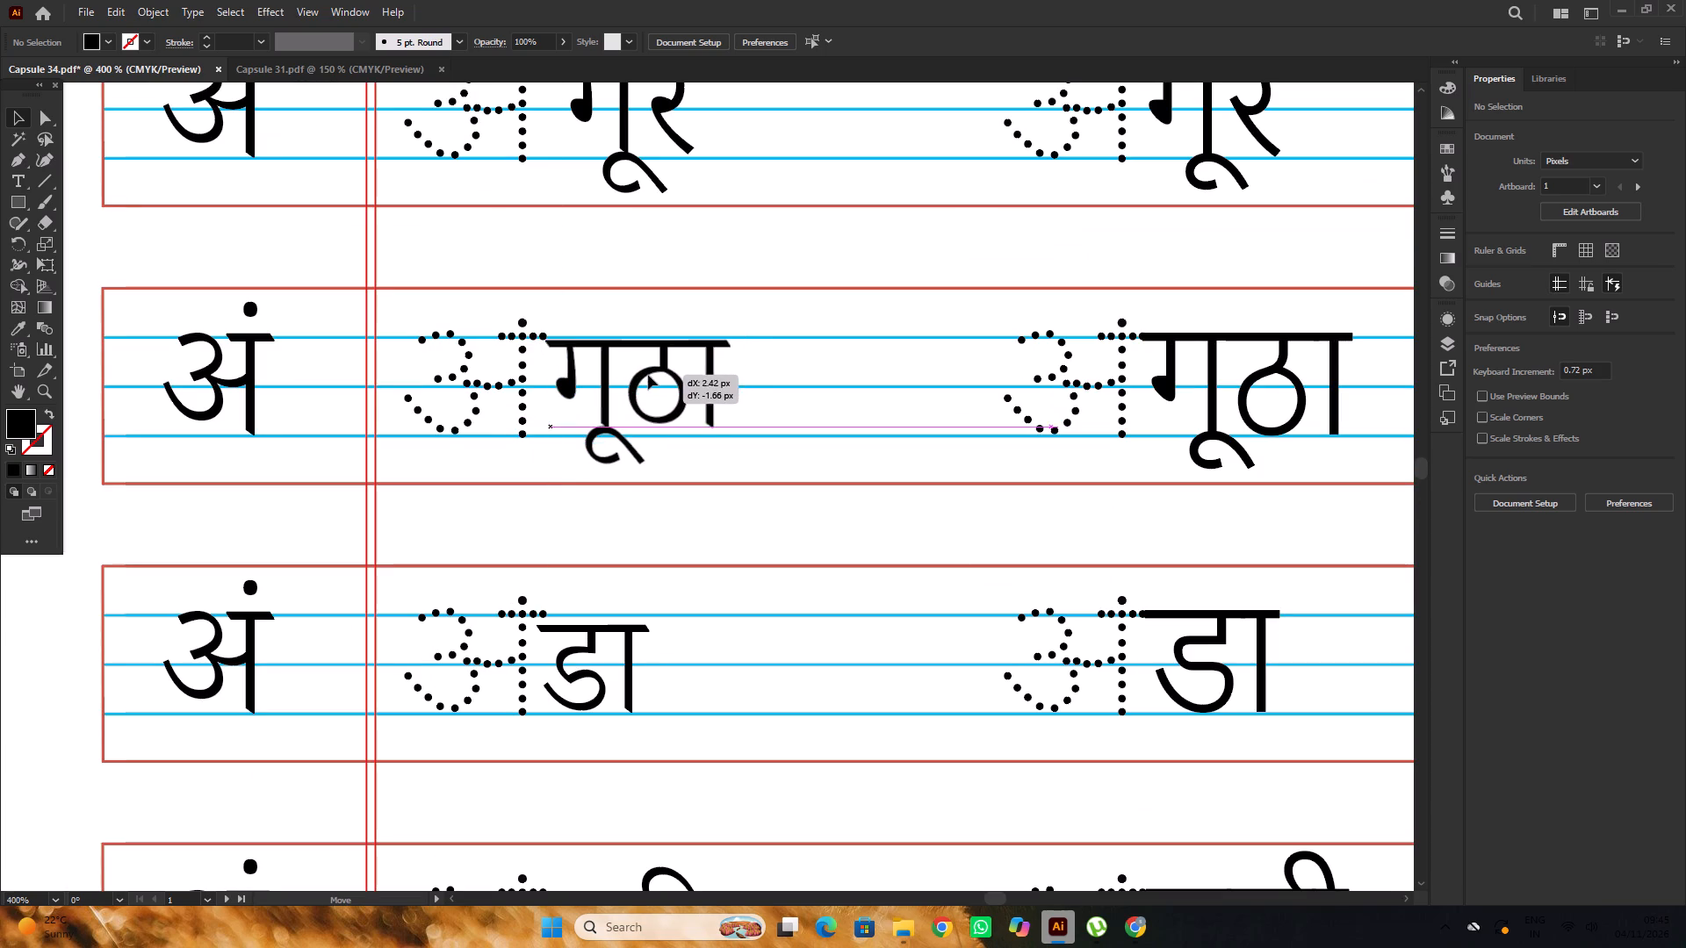
{"action": "left_click_drag", "start_coordinate": [648, 375], "coordinate": [658, 370]}
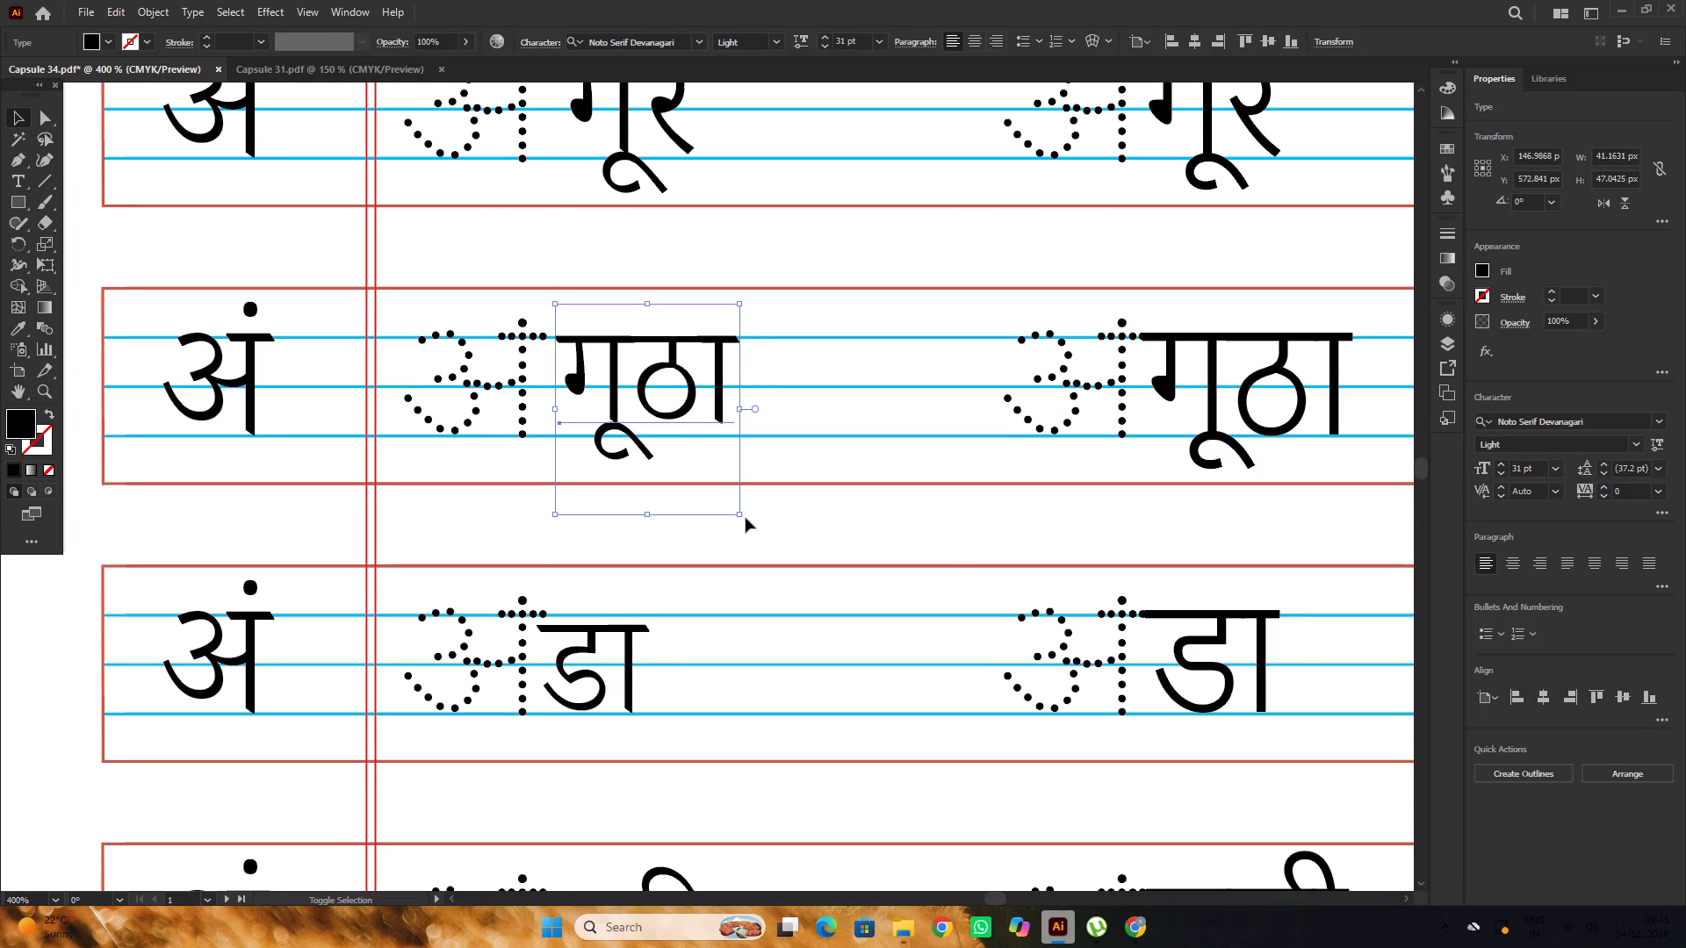
{"action": "left_click_drag", "start_coordinate": [740, 513], "coordinate": [760, 538], "text": "shift"}
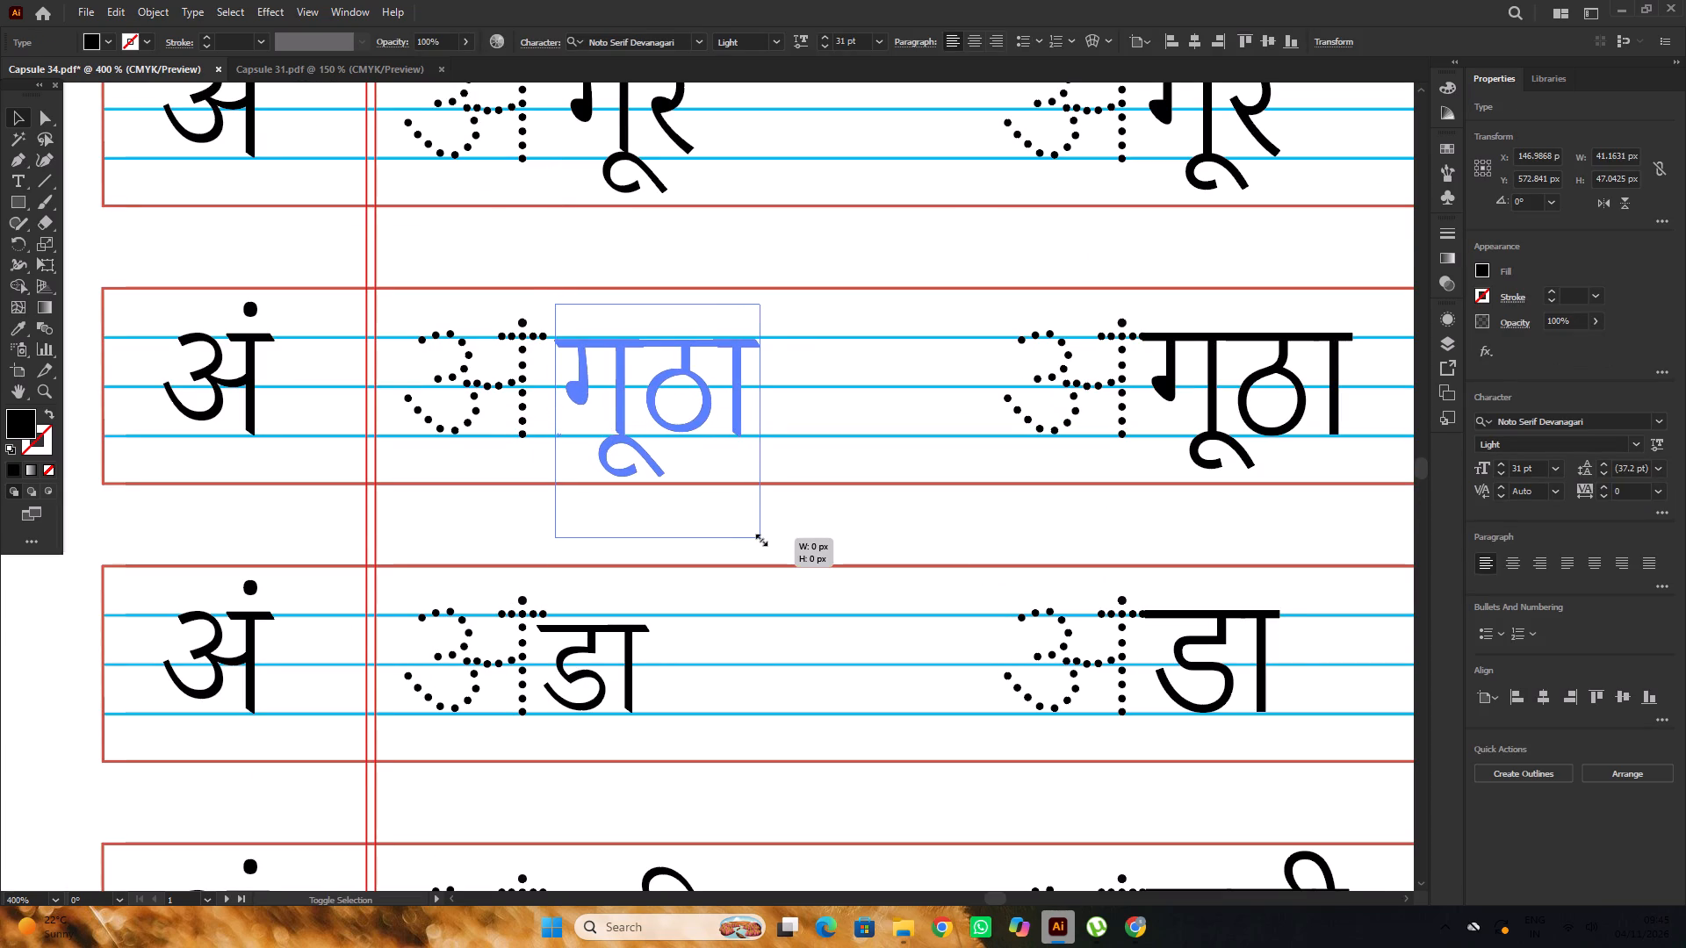
{"action": "left_click_drag", "start_coordinate": [760, 538], "coordinate": [752, 523], "text": "shift"}
{"action": "scroll", "coordinate": [675, 348], "scroll_direction": "up", "scroll_amount": 3}
{"action": "left_click", "coordinate": [684, 394]}
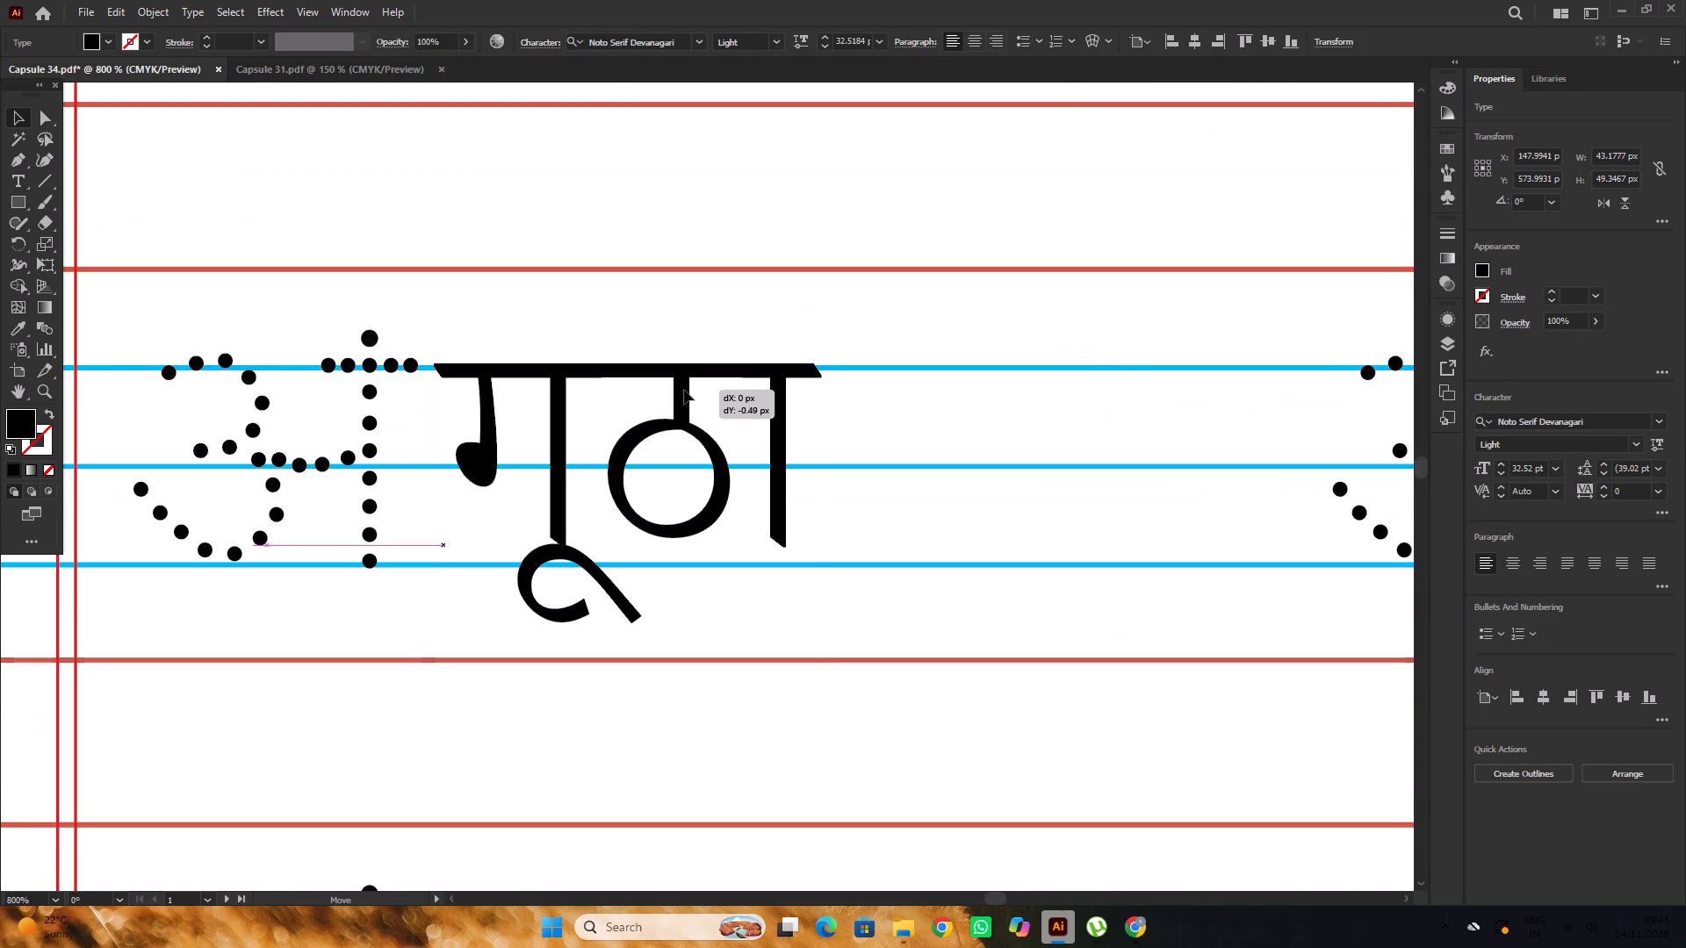
{"action": "scroll", "coordinate": [682, 385], "scroll_direction": "down", "scroll_amount": 6, "text": "alt"}
{"action": "scroll", "coordinate": [712, 440], "scroll_direction": "up", "scroll_amount": 3, "text": "alt"}
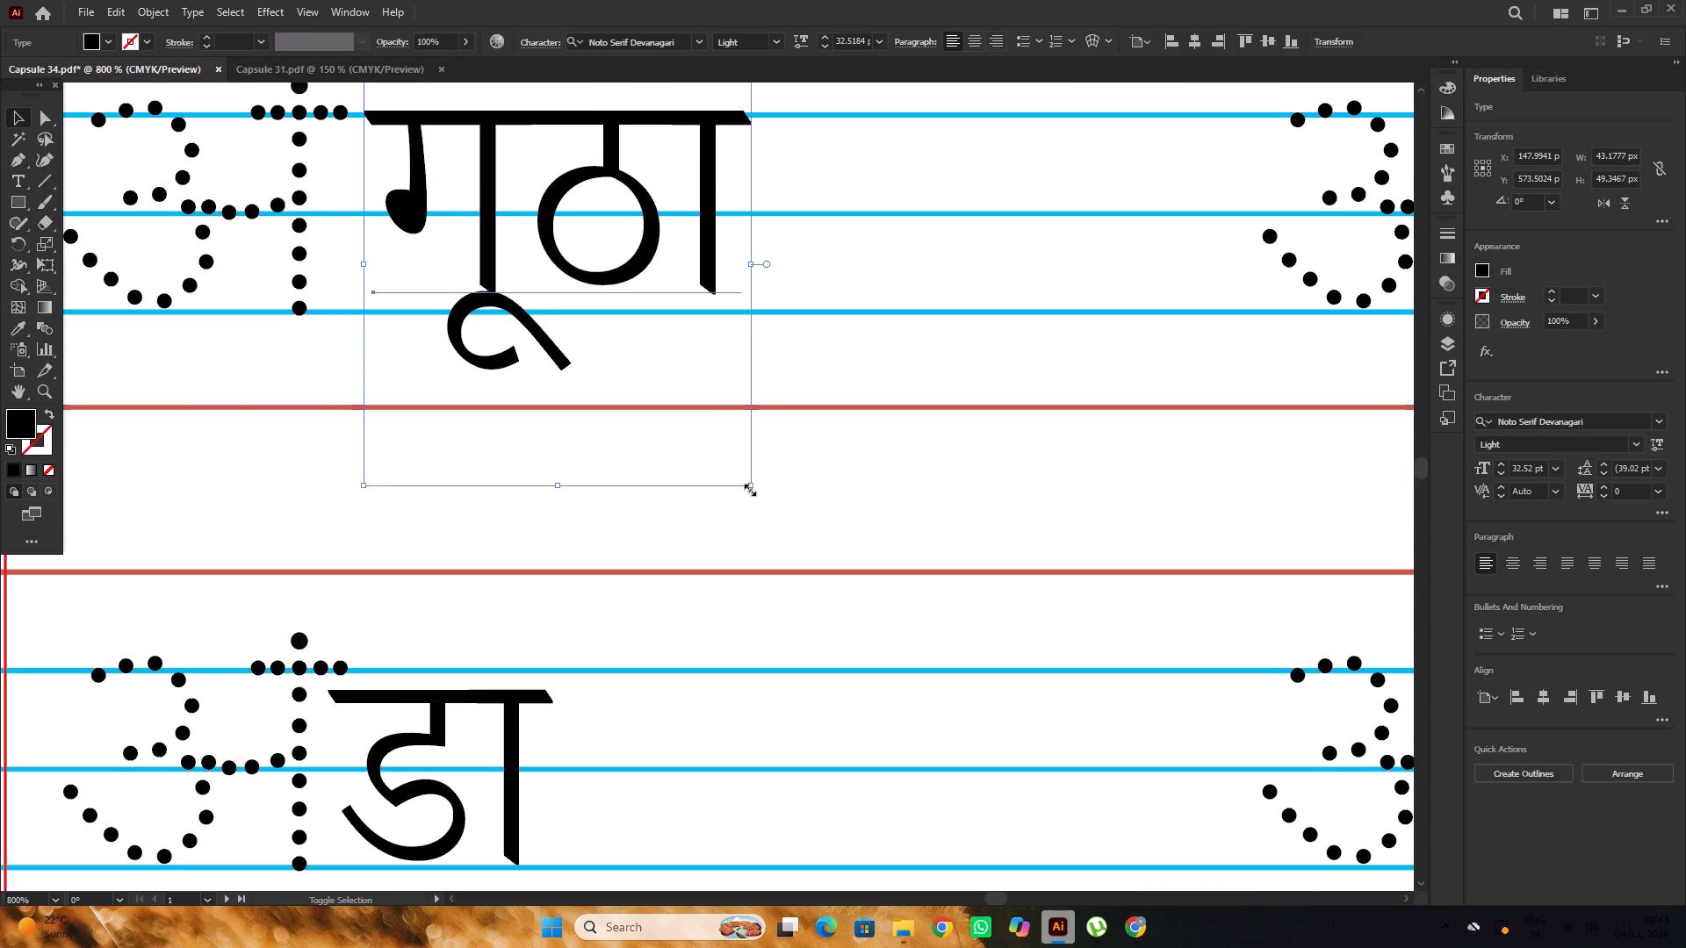
{"action": "left_click_drag", "start_coordinate": [748, 488], "coordinate": [771, 530], "text": "shift"}
{"action": "scroll", "coordinate": [683, 340], "scroll_direction": "up", "scroll_amount": 4}
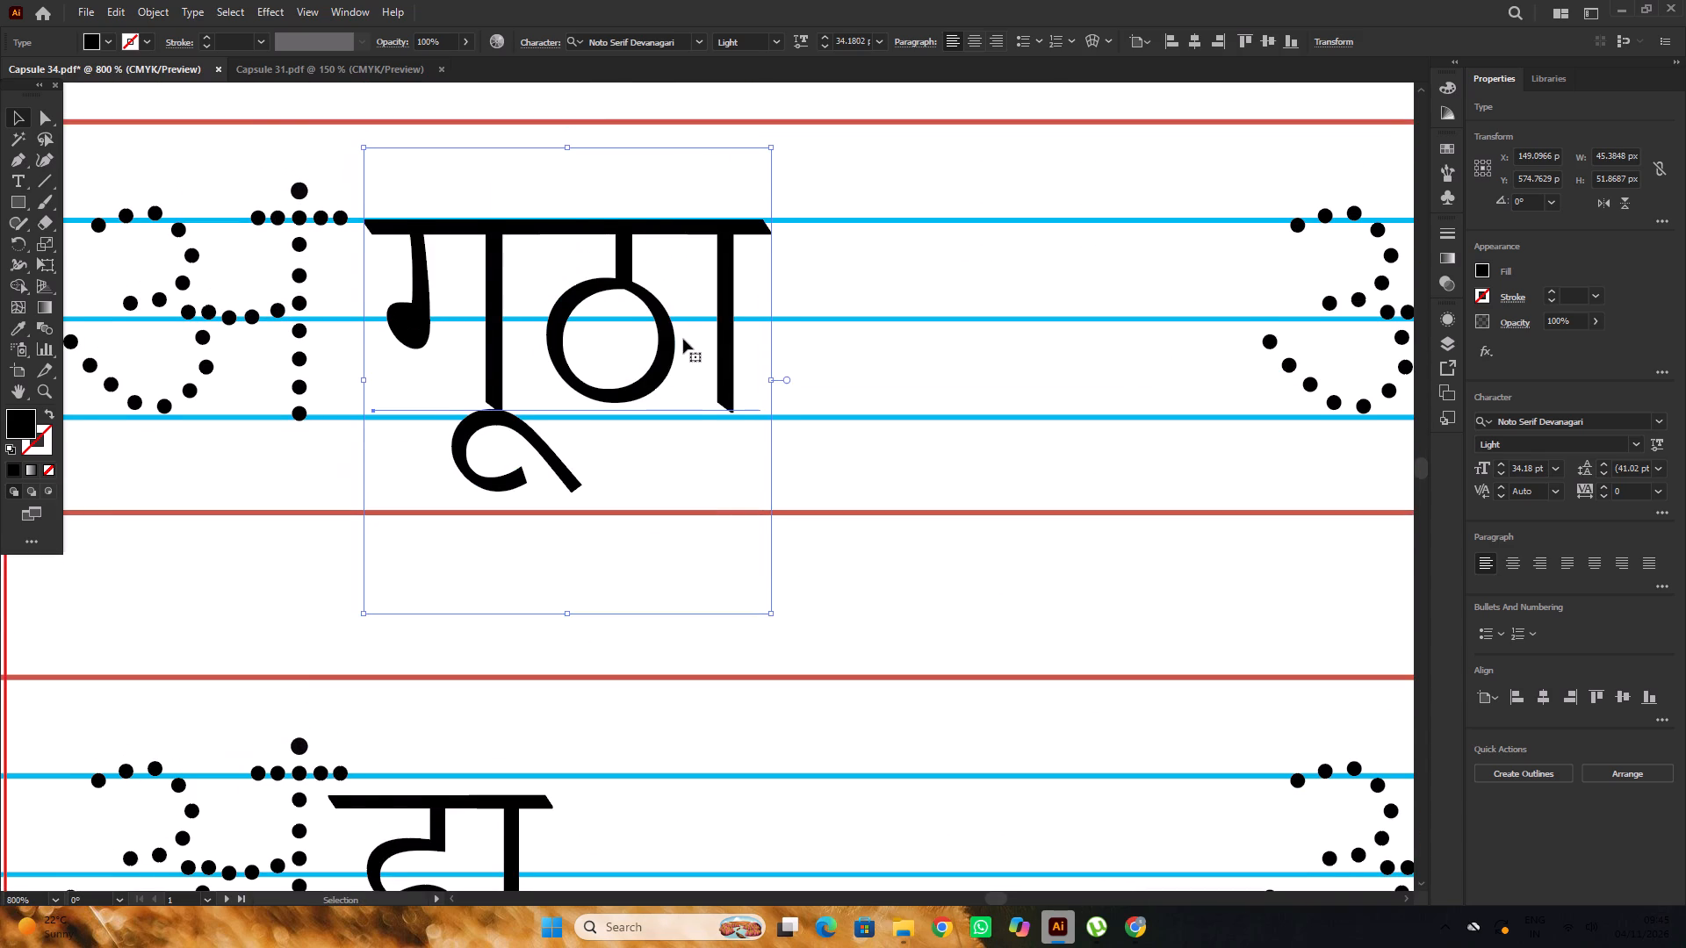
{"action": "scroll", "coordinate": [683, 339], "scroll_direction": "up", "scroll_amount": 3}
{"action": "left_click", "coordinate": [652, 344]}
{"action": "scroll", "coordinate": [653, 337], "scroll_direction": "down", "scroll_amount": 4, "text": "alt"}
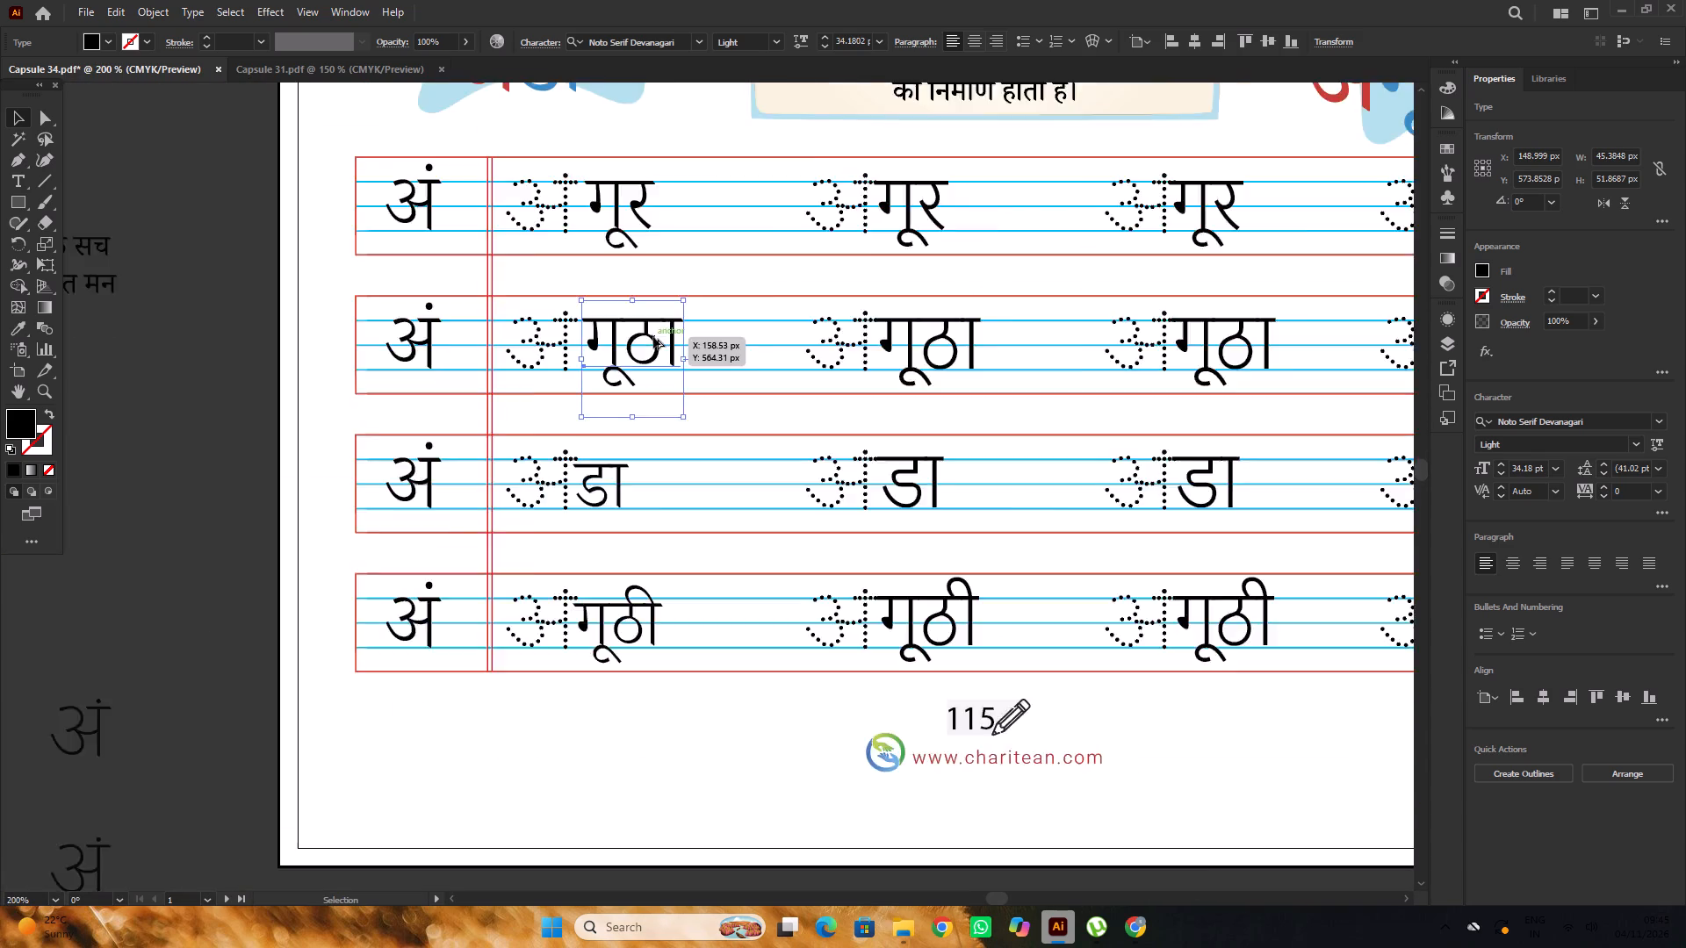
{"action": "scroll", "coordinate": [653, 337], "scroll_direction": "down", "scroll_amount": 3, "text": "alt"}
{"action": "left_click", "coordinate": [421, 230]}
Move the first-column डा in the third row up beside its dotted अं and enlarge it to about 33.6 pt.
{"action": "scroll", "coordinate": [607, 351], "scroll_direction": "down", "scroll_amount": 2}
{"action": "scroll", "coordinate": [611, 349], "scroll_direction": "up", "scroll_amount": 6, "text": "alt"}
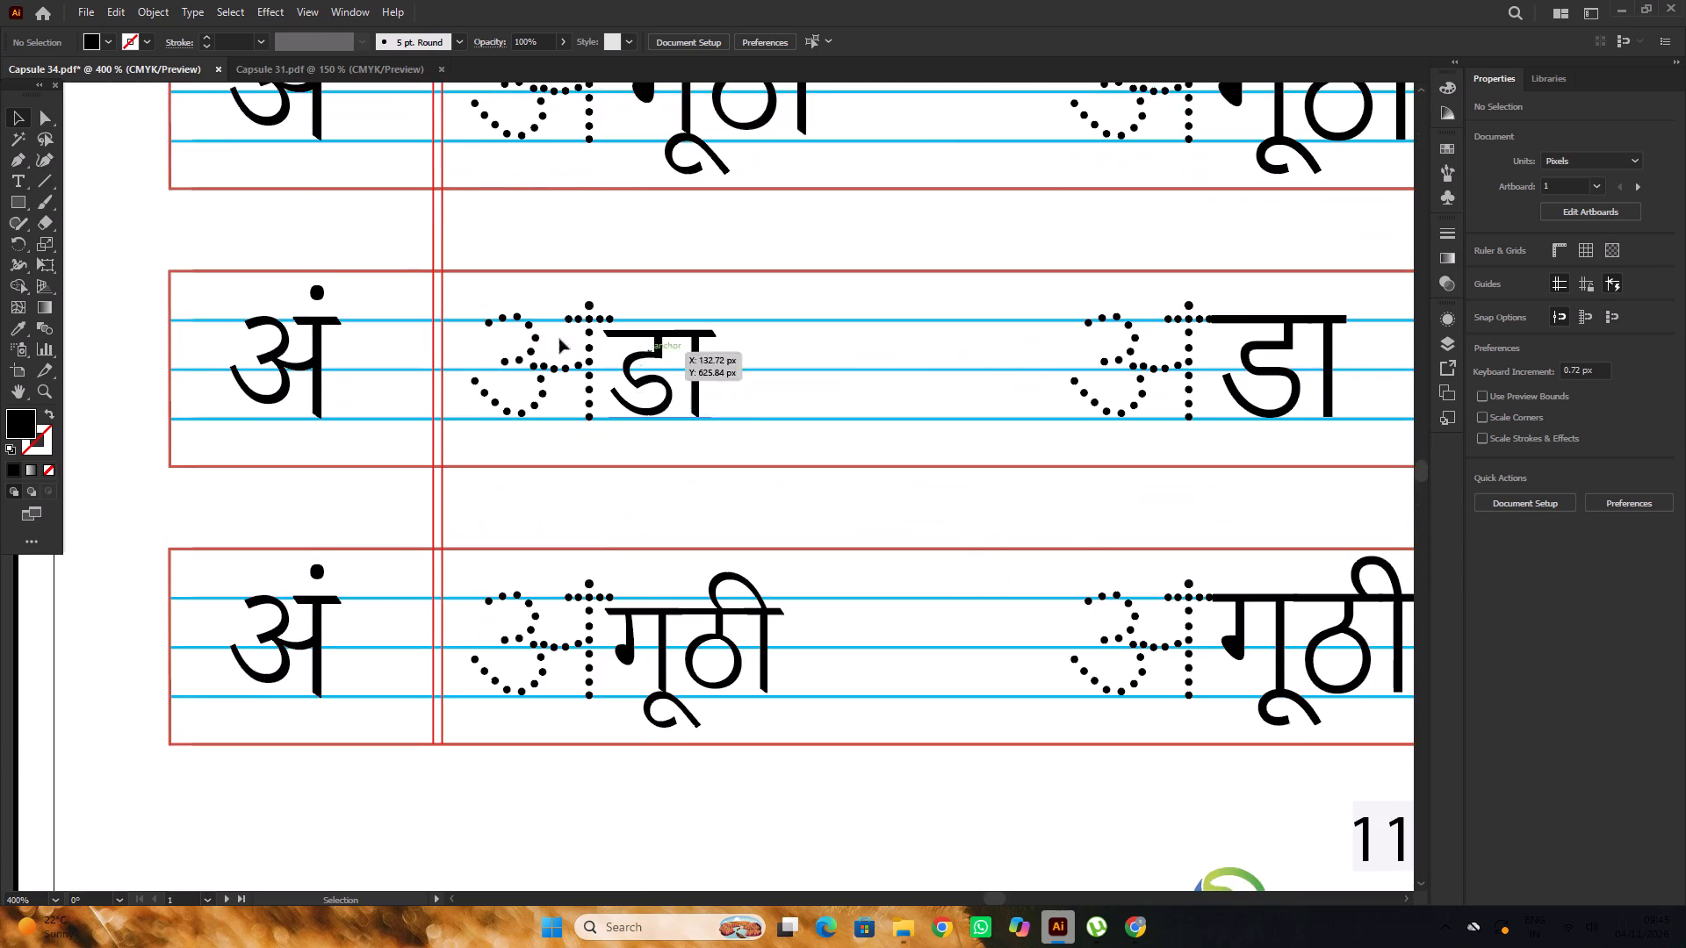
{"action": "scroll", "coordinate": [407, 312], "scroll_direction": "down", "scroll_amount": 2, "text": "alt"}
{"action": "scroll", "coordinate": [520, 327], "scroll_direction": "up", "scroll_amount": 2, "text": "alt"}
{"action": "left_click_drag", "start_coordinate": [543, 333], "coordinate": [567, 320]}
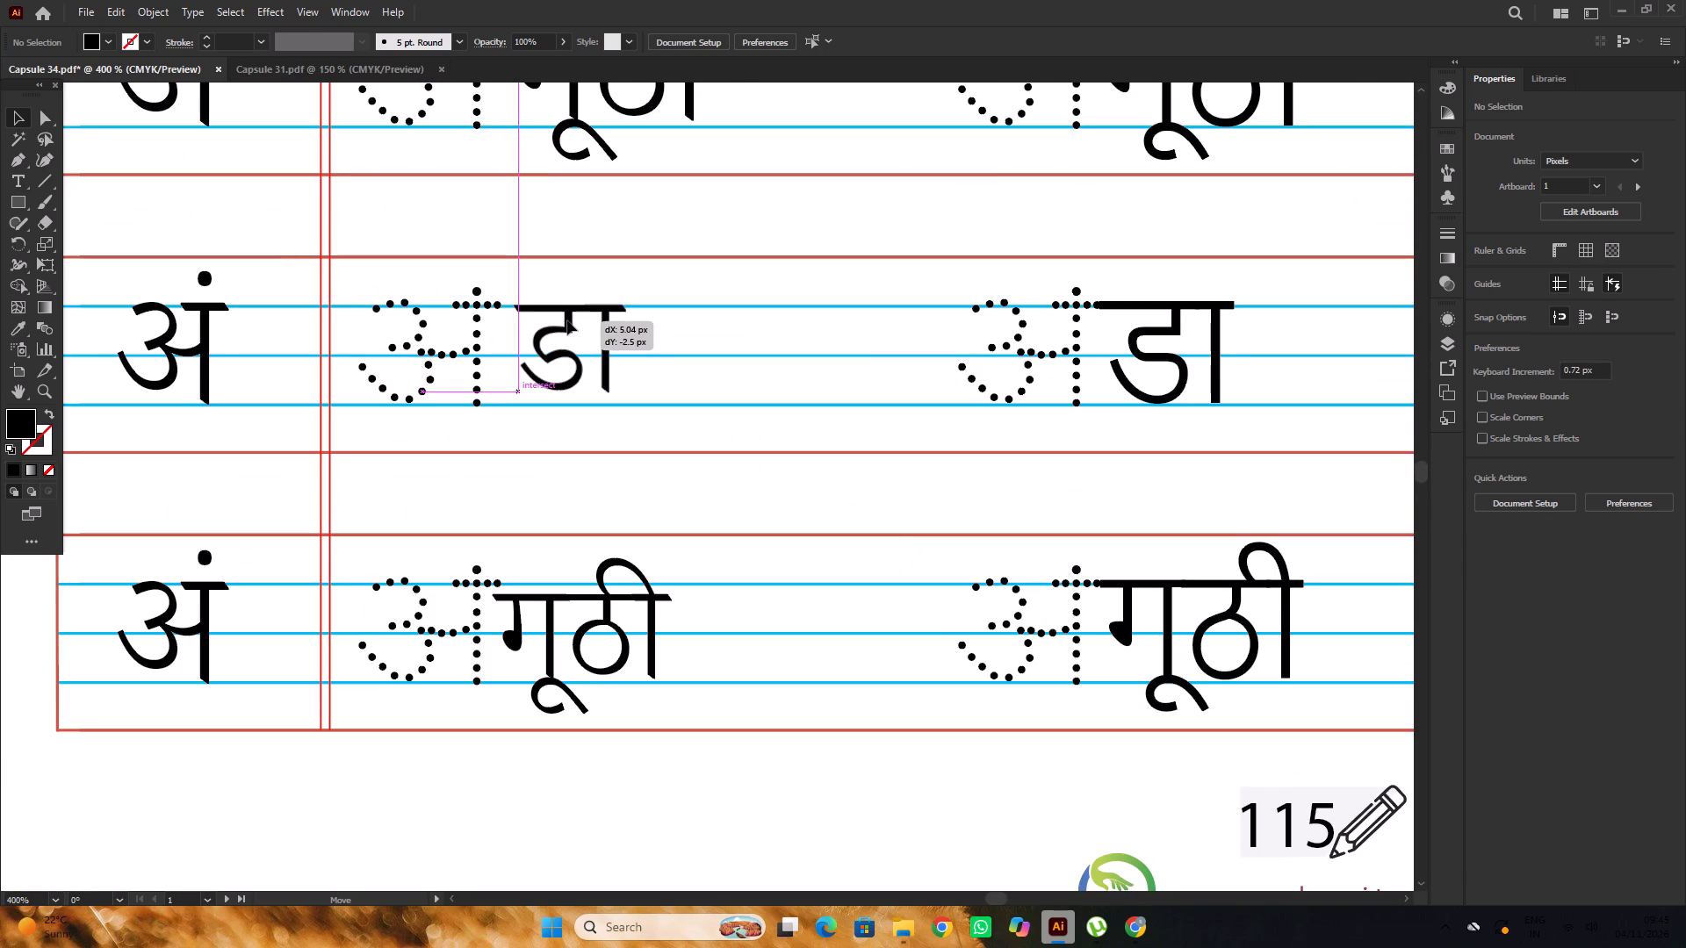
{"action": "left_click_drag", "start_coordinate": [567, 320], "coordinate": [567, 320]}
{"action": "scroll", "coordinate": [576, 388], "scroll_direction": "up", "scroll_amount": 1, "text": "alt"}
{"action": "left_click_drag", "start_coordinate": [650, 530], "coordinate": [674, 556], "text": "shift"}
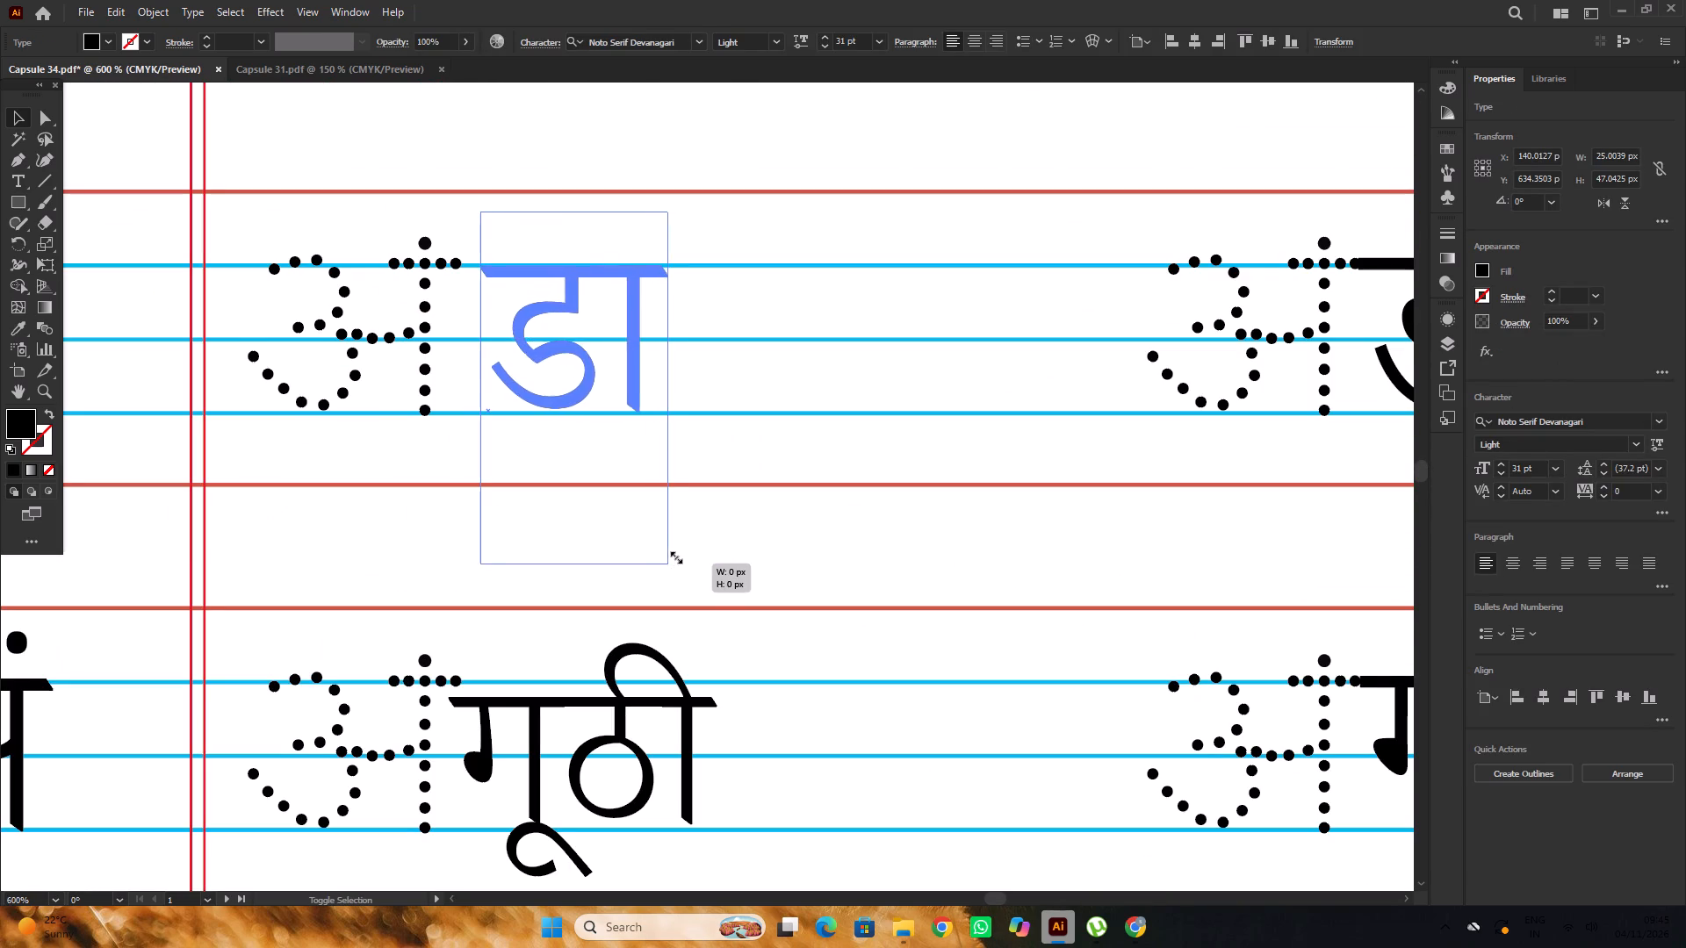
{"action": "left_click_drag", "start_coordinate": [674, 556], "coordinate": [674, 555], "text": "shift"}
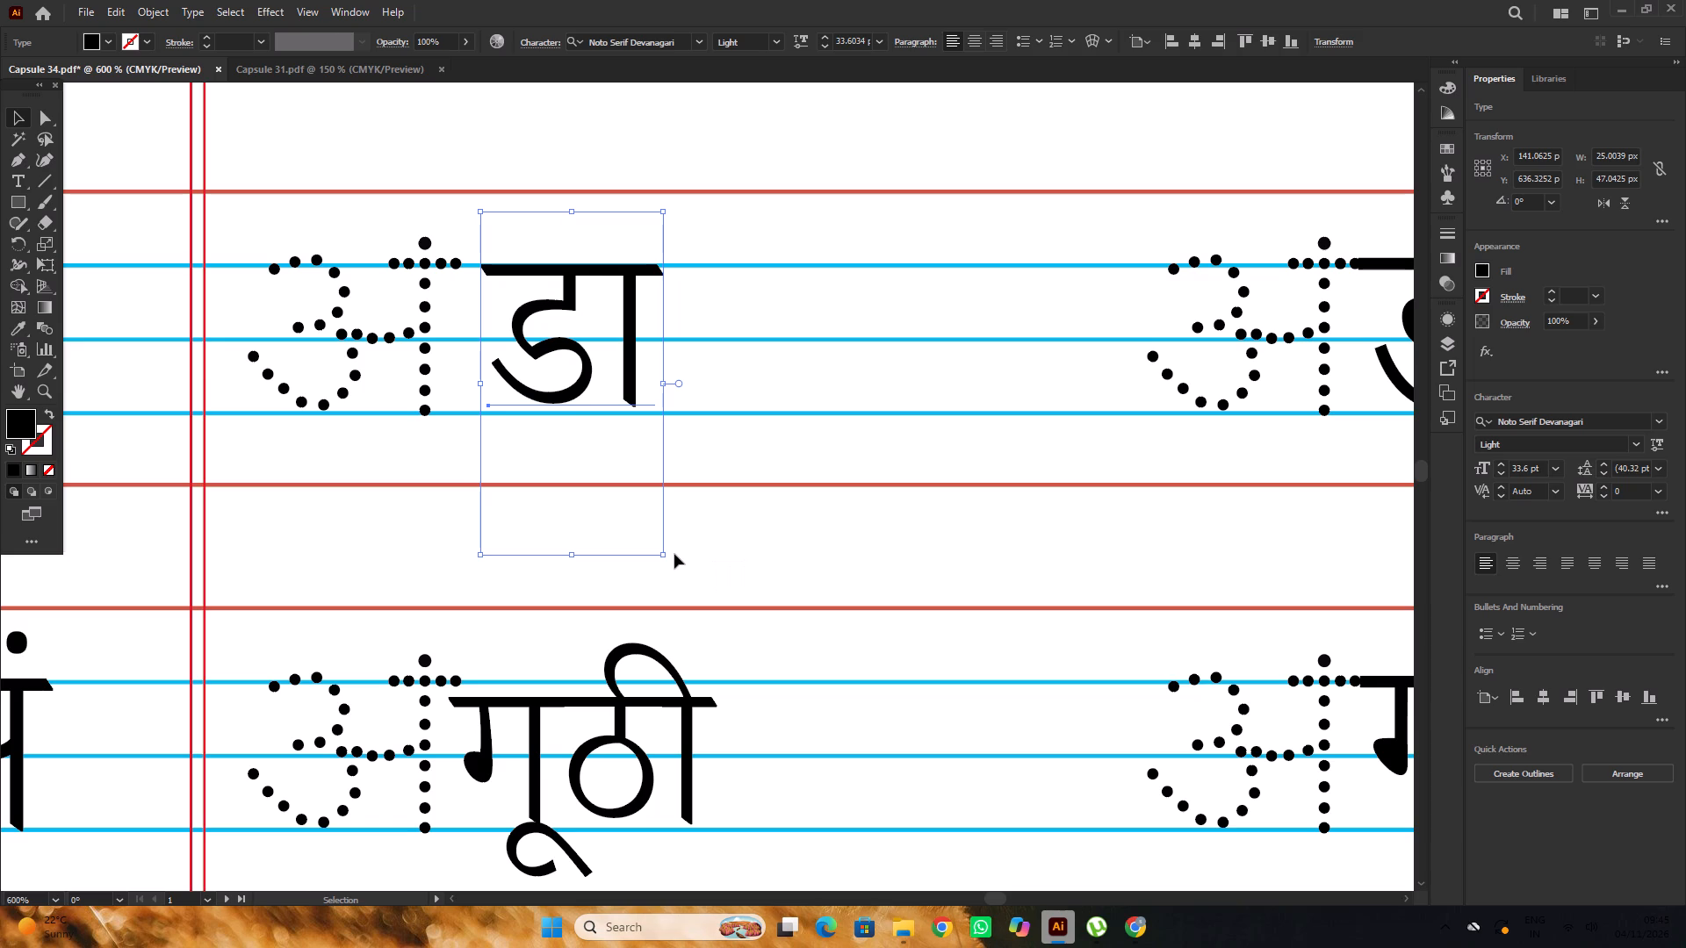
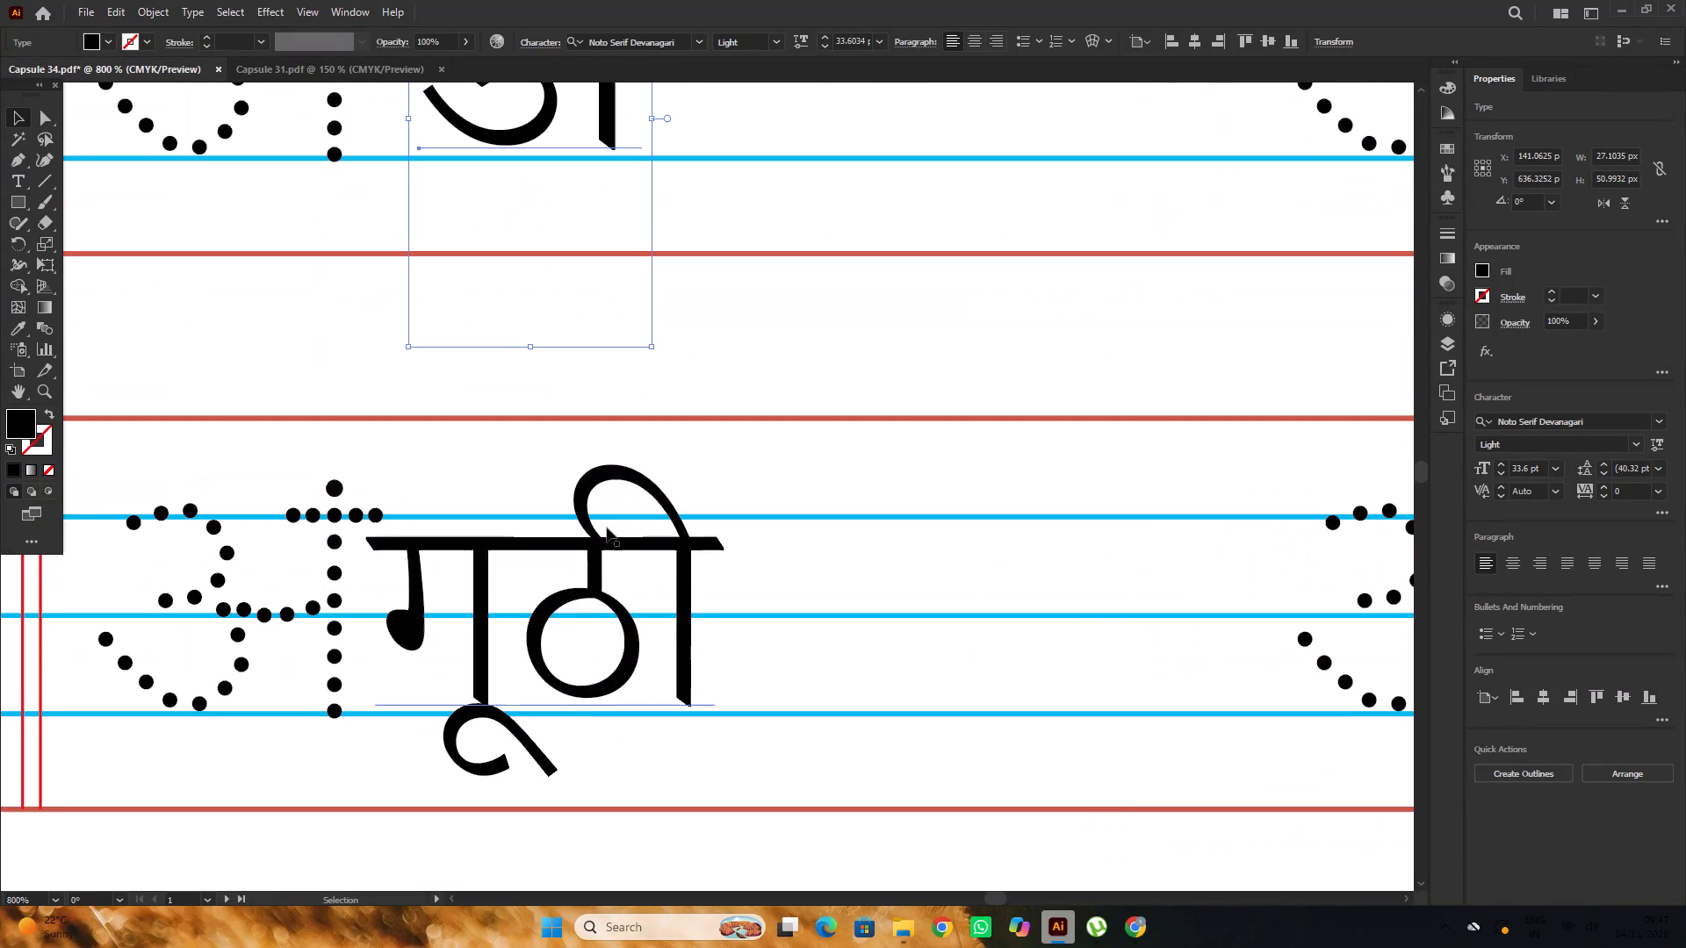
Move the first-column गूठी in the fourth row up beside its dotted अं and enlarge it to about 34.7 pt.
{"action": "left_click_drag", "start_coordinate": [598, 559], "coordinate": [631, 533]}
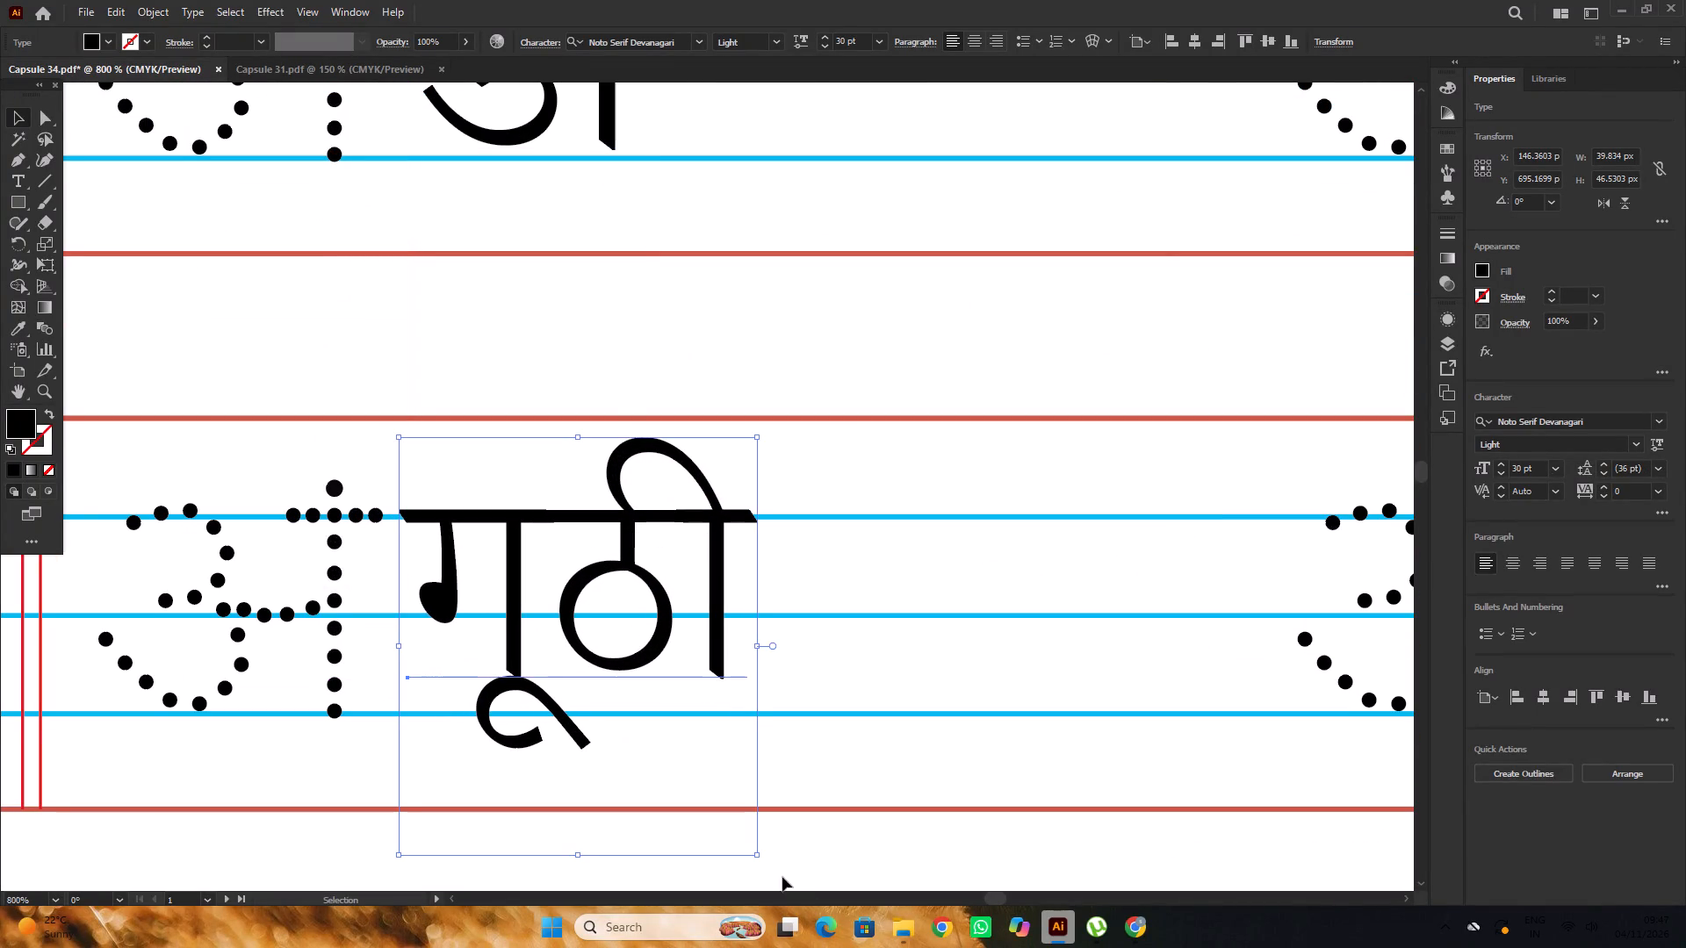
{"action": "left_click_drag", "start_coordinate": [759, 856], "coordinate": [823, 752], "text": "shift"}
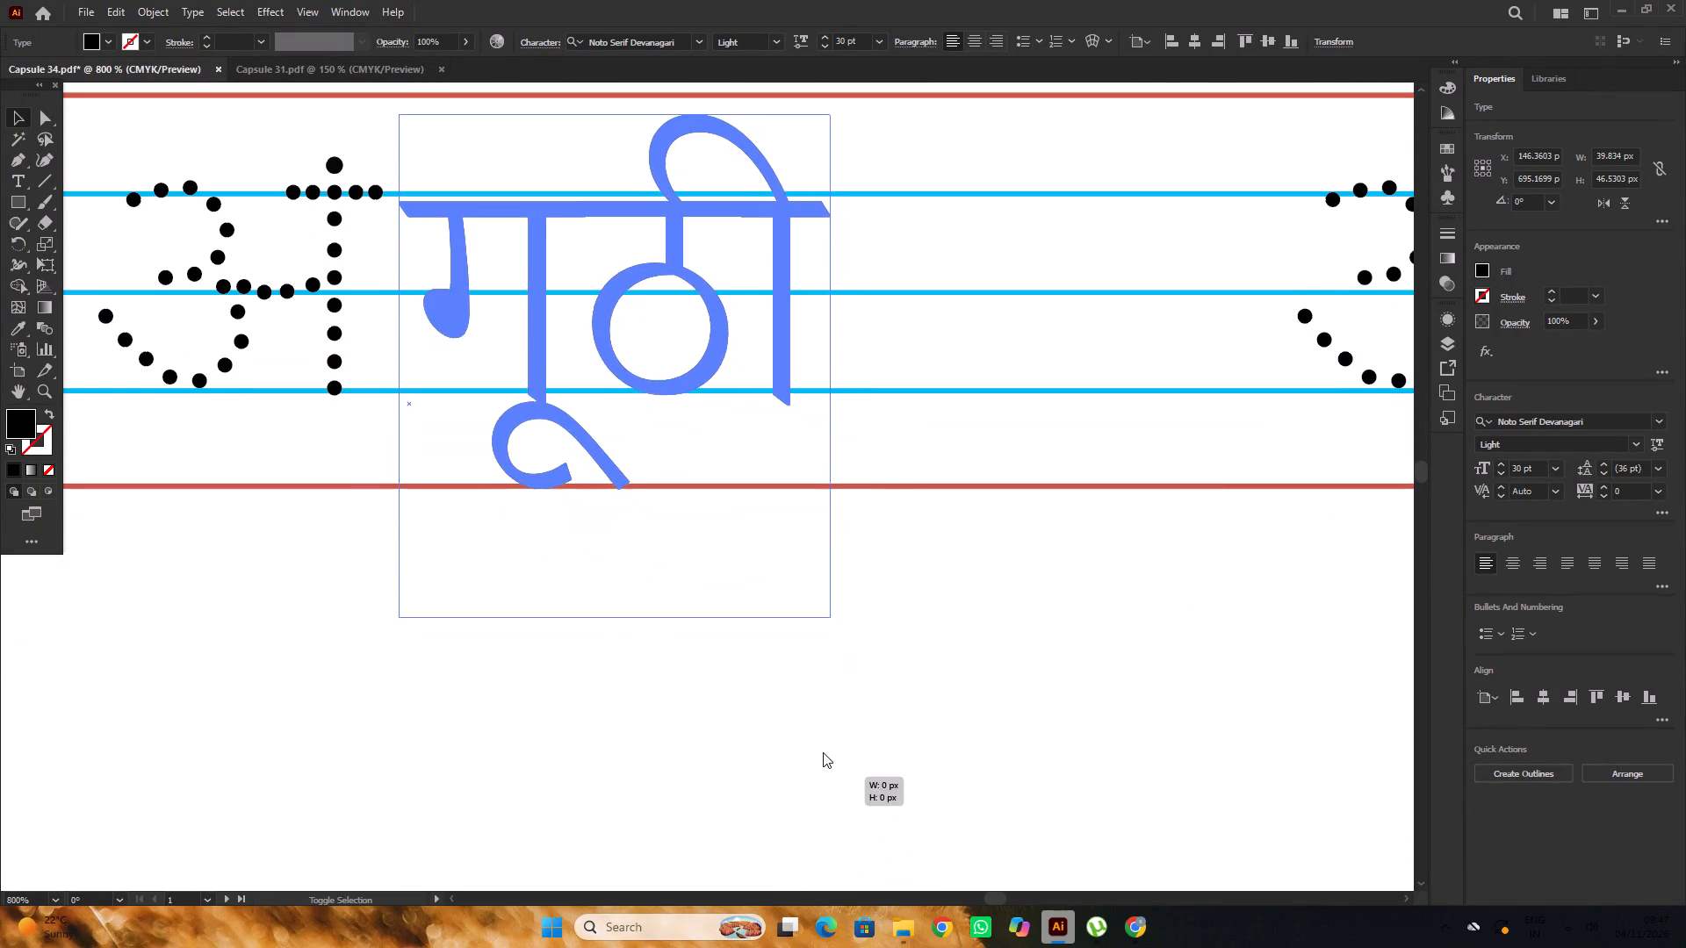
{"action": "left_click_drag", "start_coordinate": [823, 752], "coordinate": [812, 714], "text": "shift"}
{"action": "scroll", "coordinate": [811, 714], "scroll_direction": "up", "scroll_amount": 18}
{"action": "scroll", "coordinate": [754, 607], "scroll_direction": "up", "scroll_amount": 1, "text": "alt"}
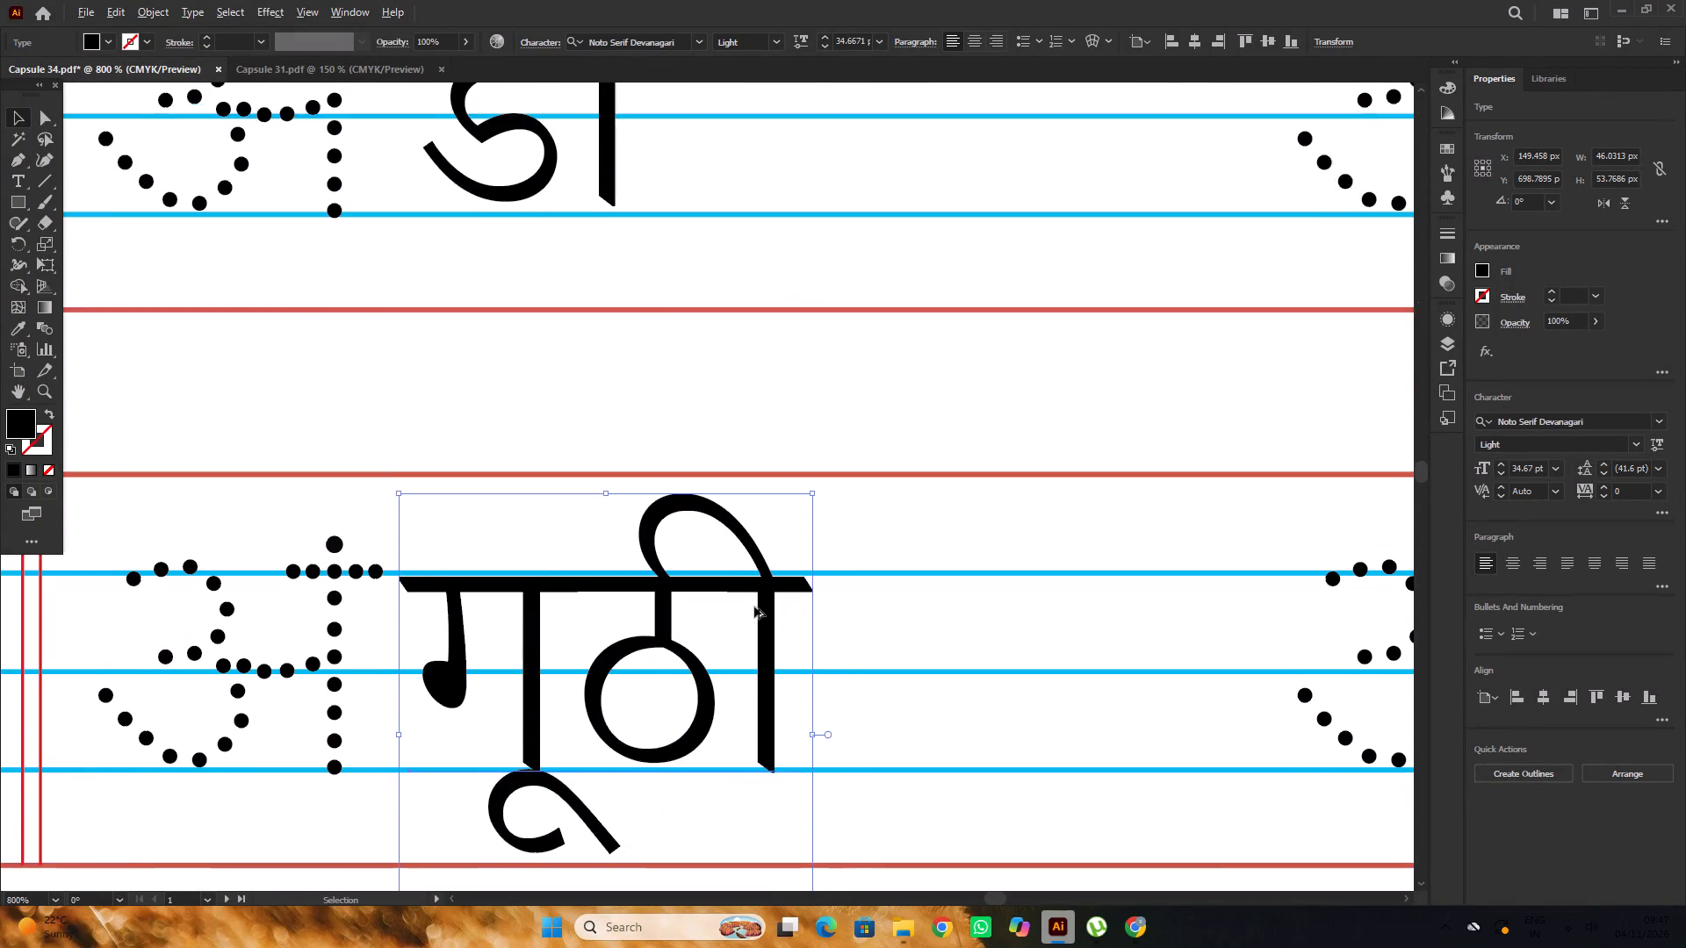
Nudge the enlarged fourth-row गूठी up onto the ruled line and scale it up slightly more to fill the line height.
{"action": "scroll", "coordinate": [754, 607], "scroll_direction": "up", "scroll_amount": 1, "text": "alt"}
{"action": "left_click_drag", "start_coordinate": [782, 625], "coordinate": [789, 596]}
{"action": "scroll", "coordinate": [789, 595], "scroll_direction": "down", "scroll_amount": 8, "text": "alt"}
{"action": "scroll", "coordinate": [806, 625], "scroll_direction": "up", "scroll_amount": 2, "text": "alt"}
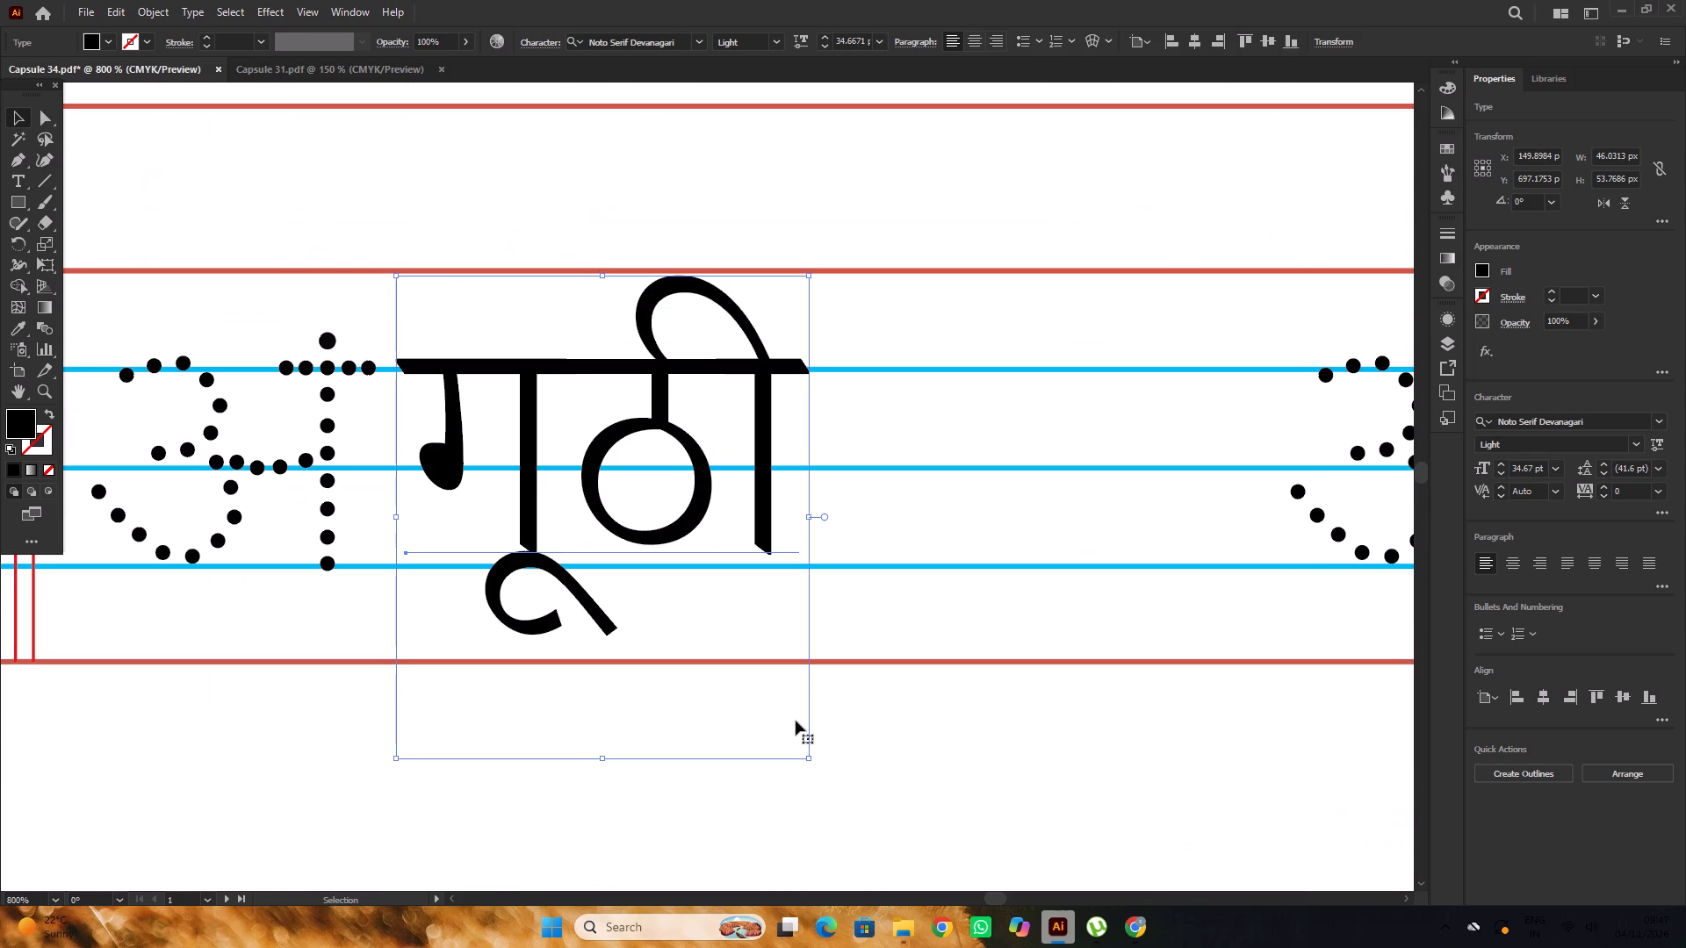
{"action": "left_click_drag", "start_coordinate": [811, 759], "coordinate": [827, 777], "text": "shift"}
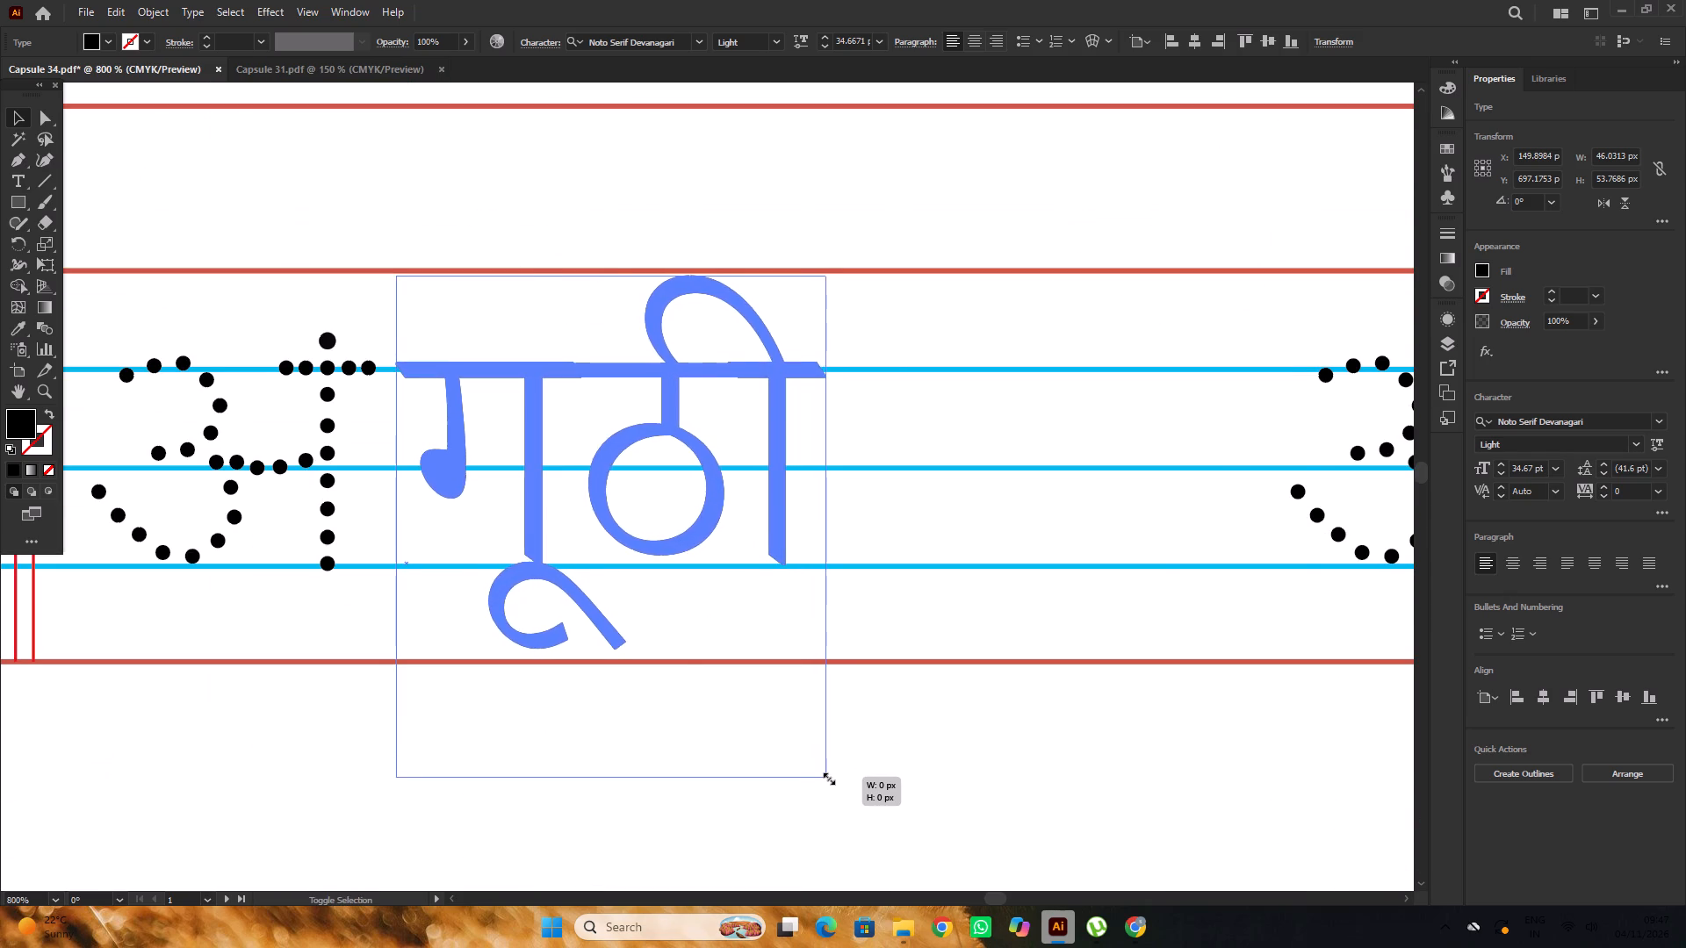
{"action": "left_click_drag", "start_coordinate": [827, 777], "coordinate": [828, 777], "text": "shift"}
{"action": "scroll", "coordinate": [668, 664], "scroll_direction": "down", "scroll_amount": 6, "text": "alt"}
{"action": "left_click", "coordinate": [259, 484]}
{"action": "scroll", "coordinate": [259, 484], "scroll_direction": "down", "scroll_amount": 1, "text": "alt"}
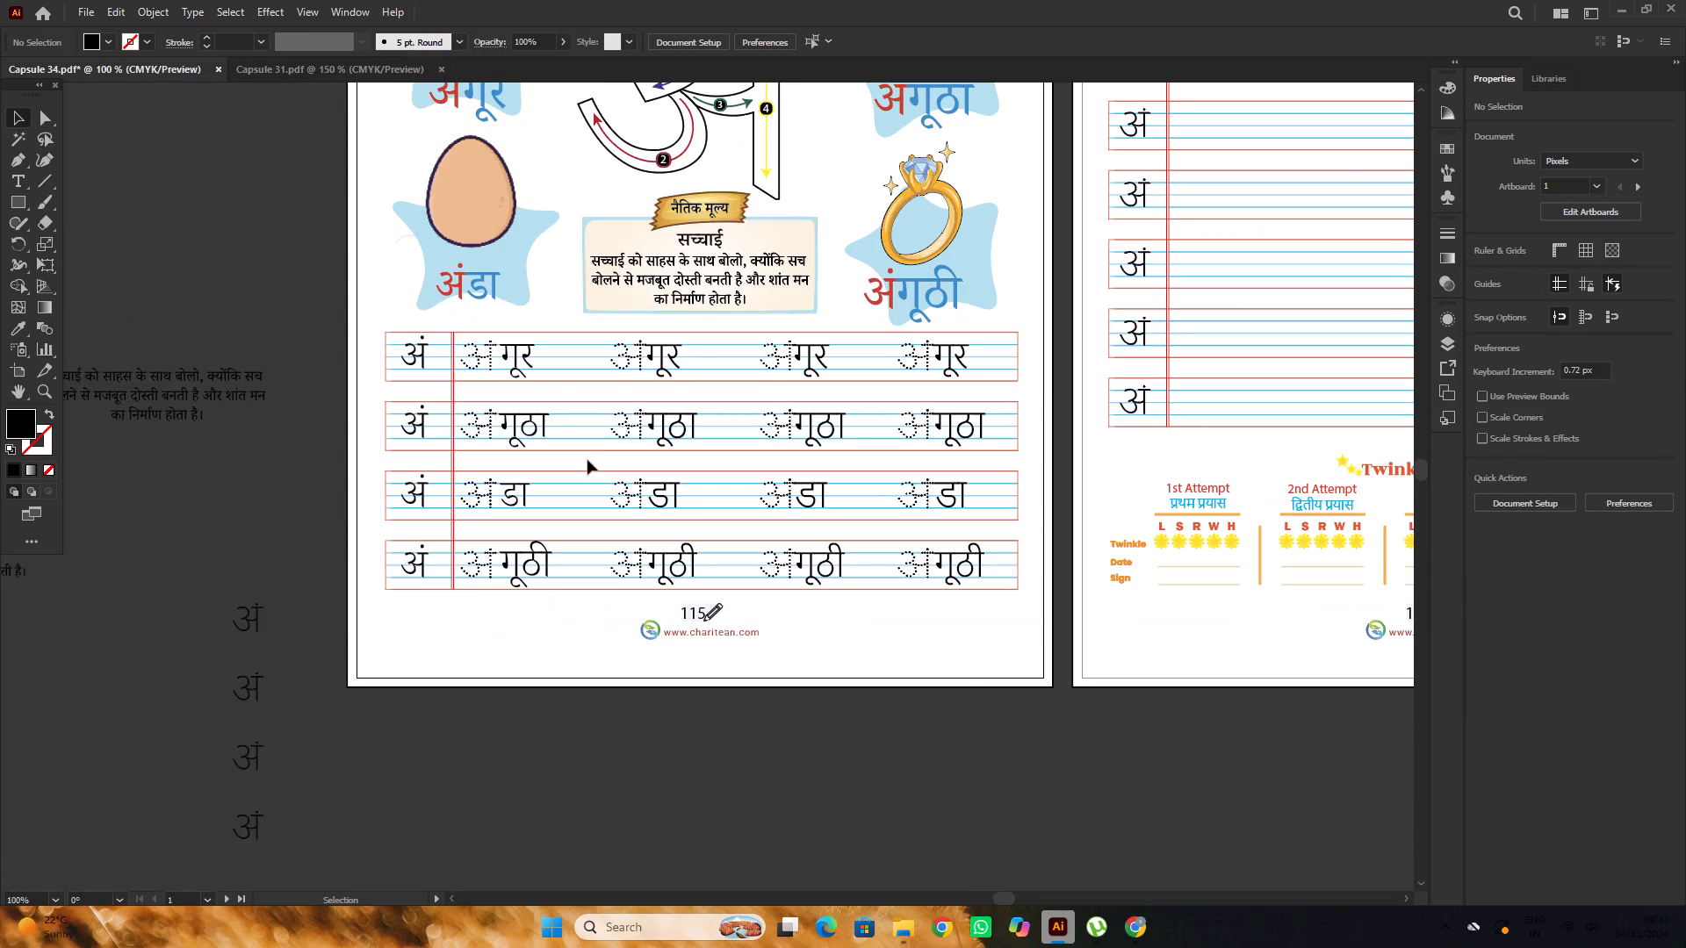
Delete the old Nirmala UI word endings गूर, गूठा, डा and गूठी from the second practice column.
{"action": "scroll", "coordinate": [766, 384], "scroll_direction": "down", "scroll_amount": 1, "text": "alt"}
{"action": "scroll", "coordinate": [767, 384], "scroll_direction": "up", "scroll_amount": 2, "text": "alt"}
{"action": "scroll", "coordinate": [650, 356], "scroll_direction": "up", "scroll_amount": 1, "text": "alt"}
{"action": "left_click", "coordinate": [582, 340]}
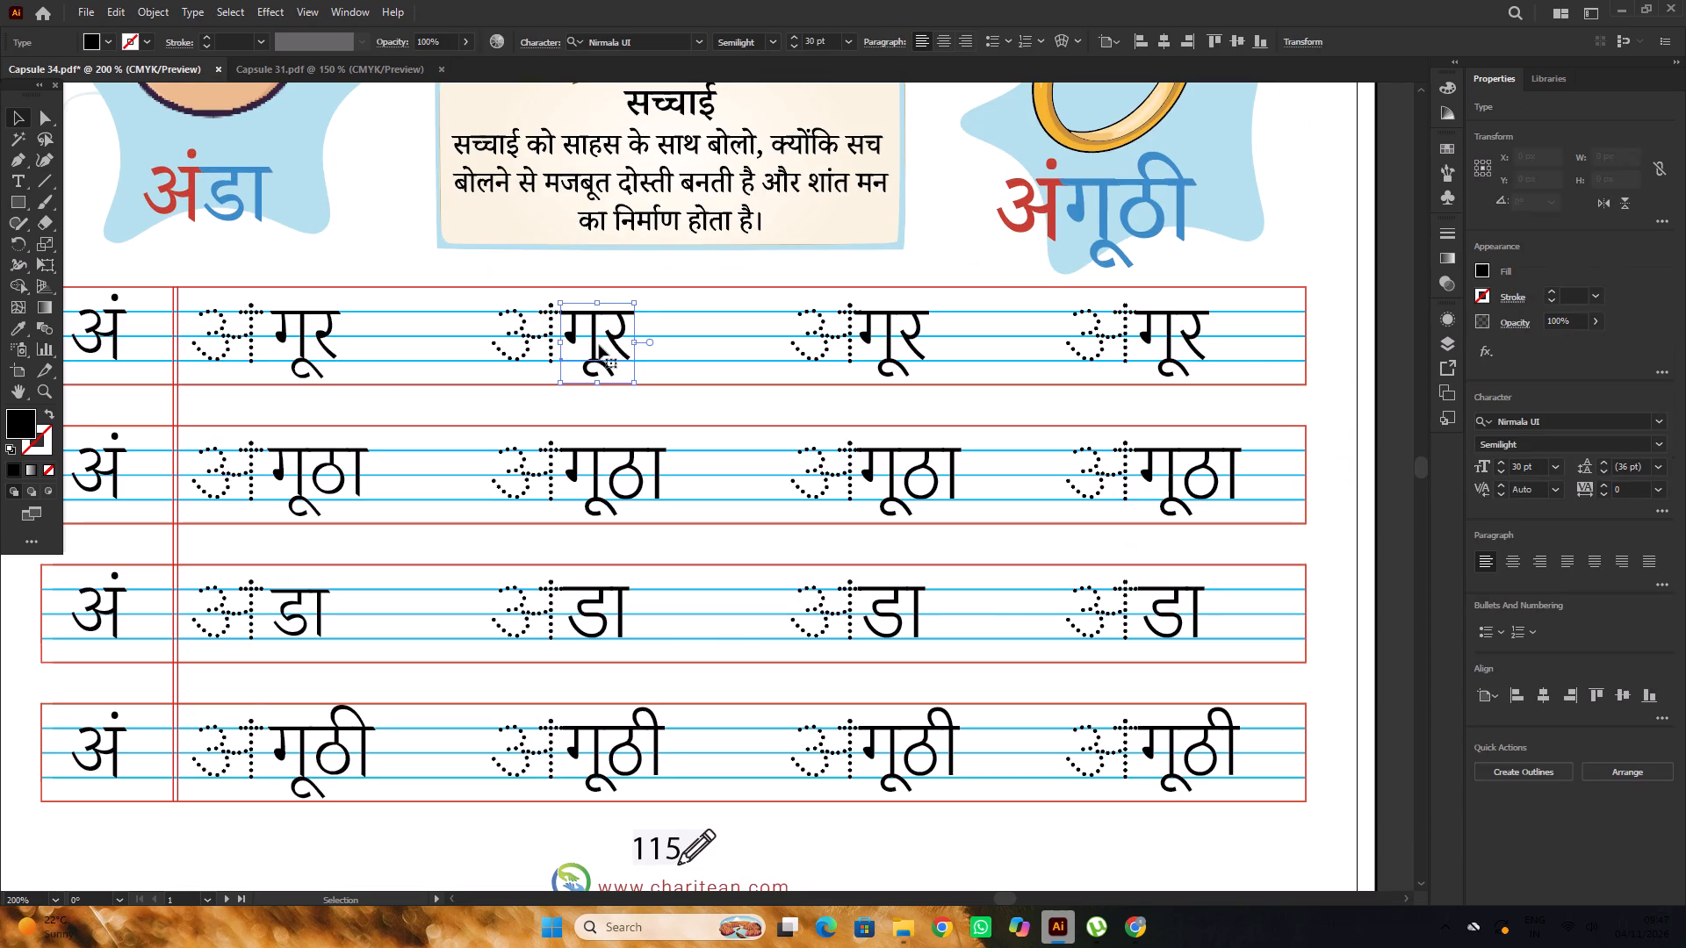
{"action": "left_click", "coordinate": [601, 475], "text": "shift"}
{"action": "left_click", "coordinate": [602, 589], "text": "shift"}
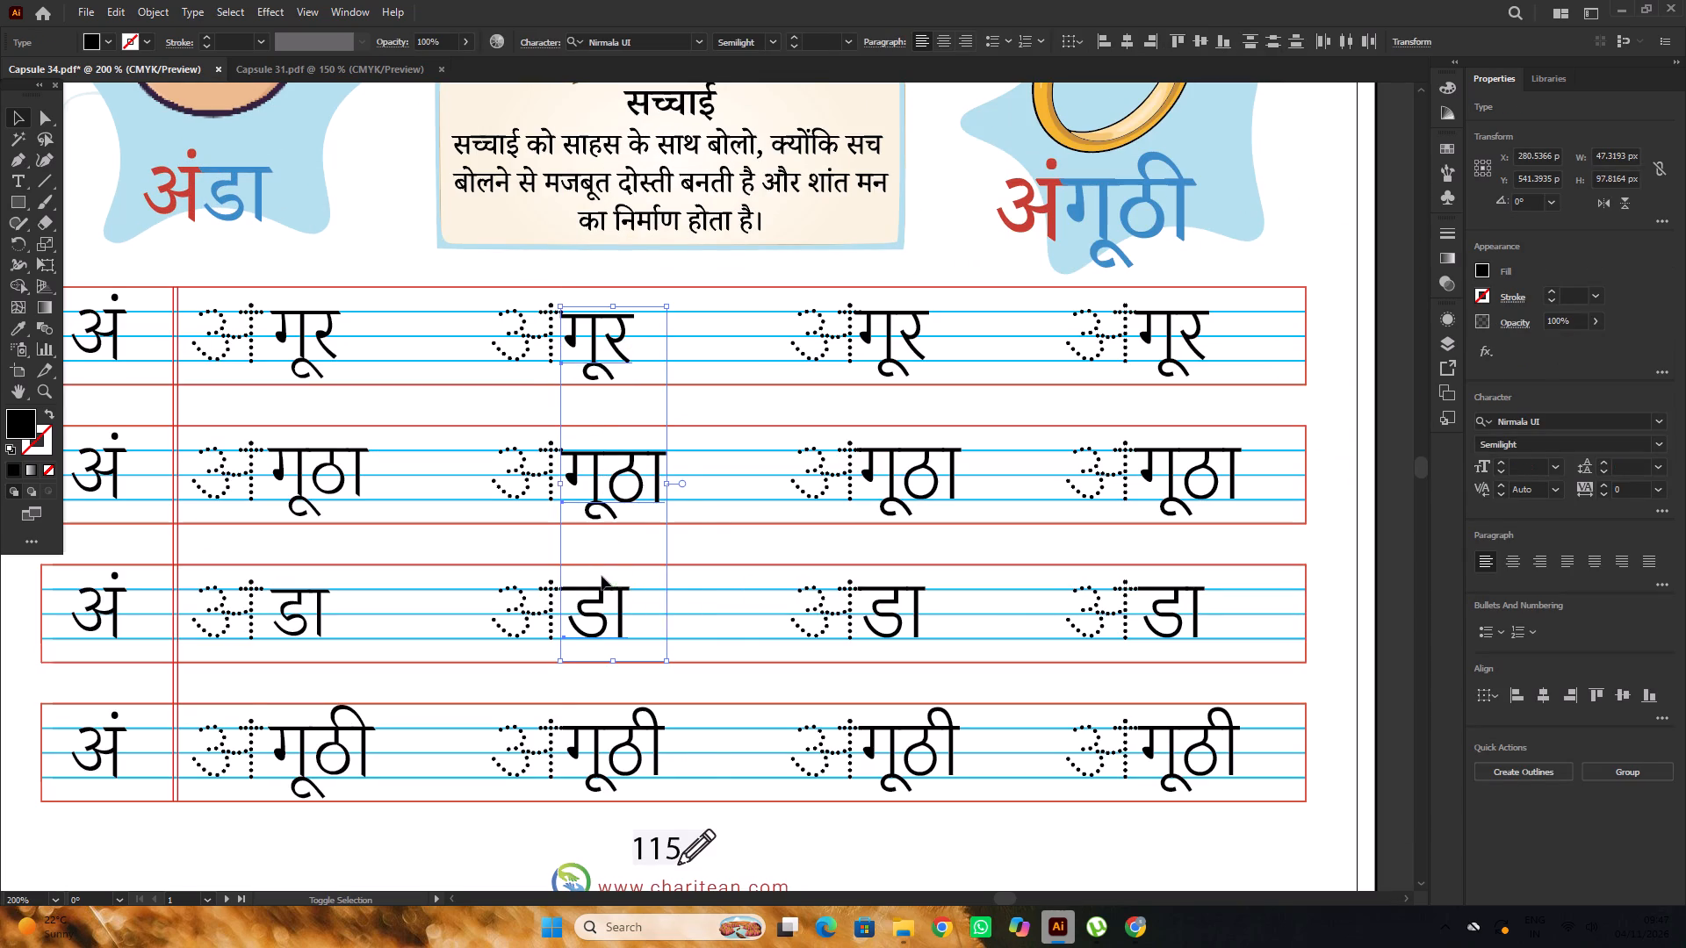
{"action": "left_click", "coordinate": [629, 750], "text": "shift"}
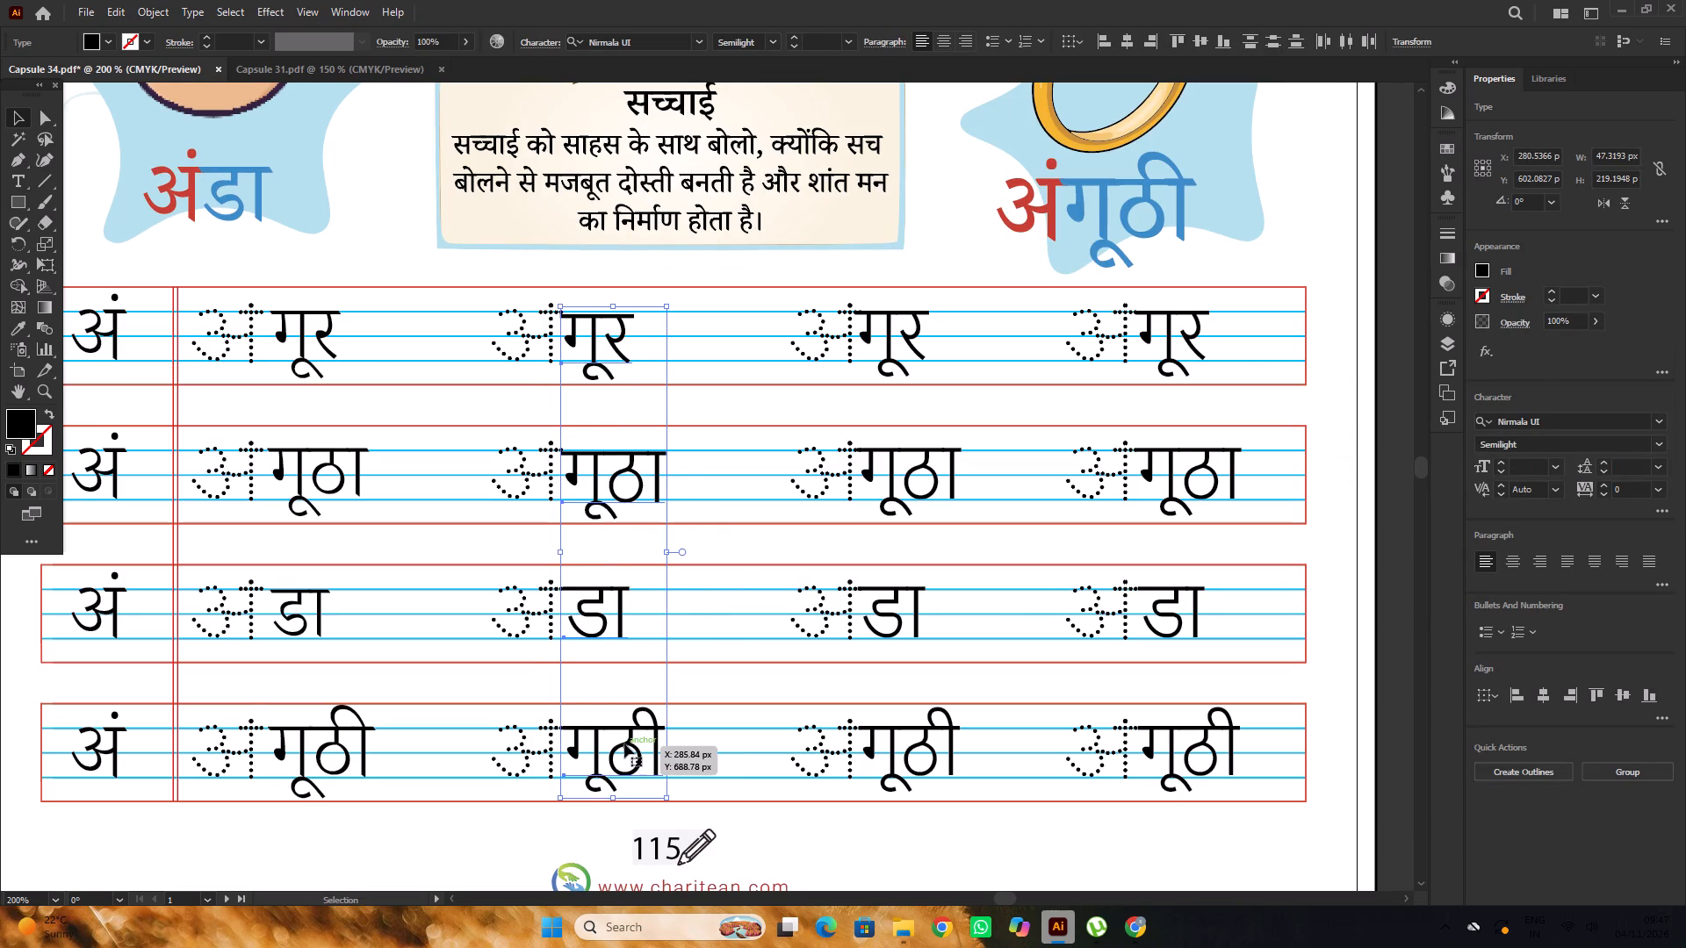
{"action": "key", "text": "Delete"}
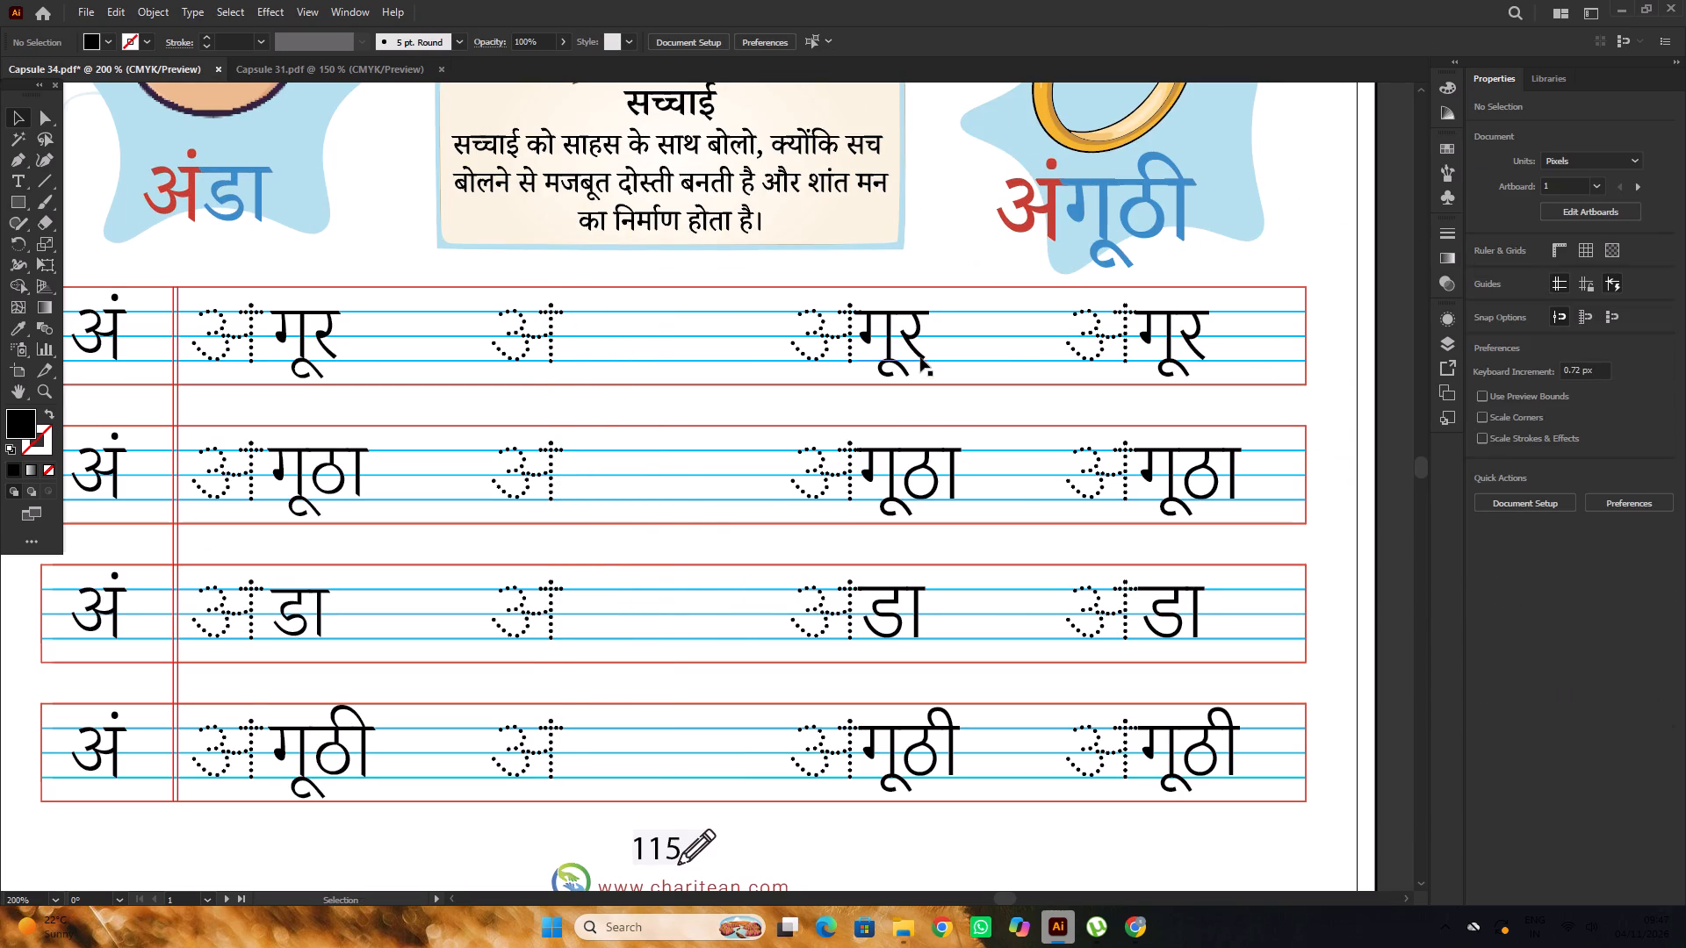
Delete the old word endings गूर, गूठा, डा and गूठी from the third practice column.
{"action": "left_click", "coordinate": [920, 352]}
{"action": "key", "text": "Delete"}
{"action": "left_click", "coordinate": [933, 478]}
{"action": "key", "text": "Delete"}
{"action": "left_click", "coordinate": [906, 597]}
{"action": "key", "text": "Delete"}
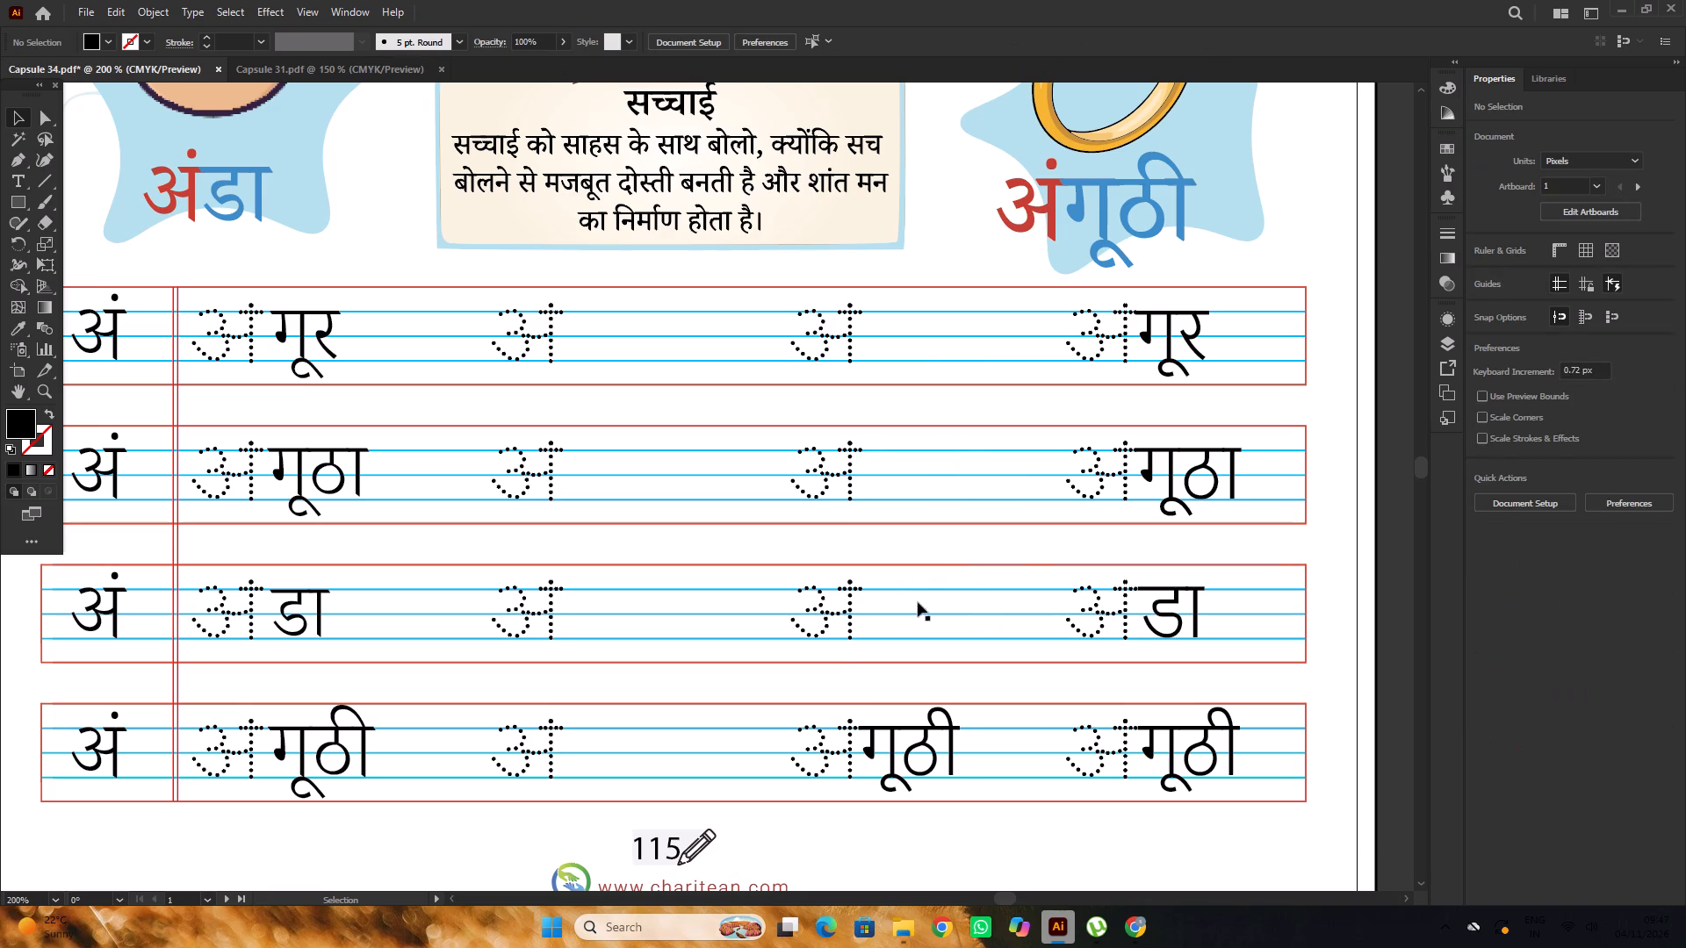
{"action": "left_click", "coordinate": [943, 760]}
{"action": "key", "text": "Delete"}
Delete the old word endings गूठी, डा, गूठा and गूर from the fourth practice column.
{"action": "left_click", "coordinate": [1182, 743]}
{"action": "key", "text": "Delete"}
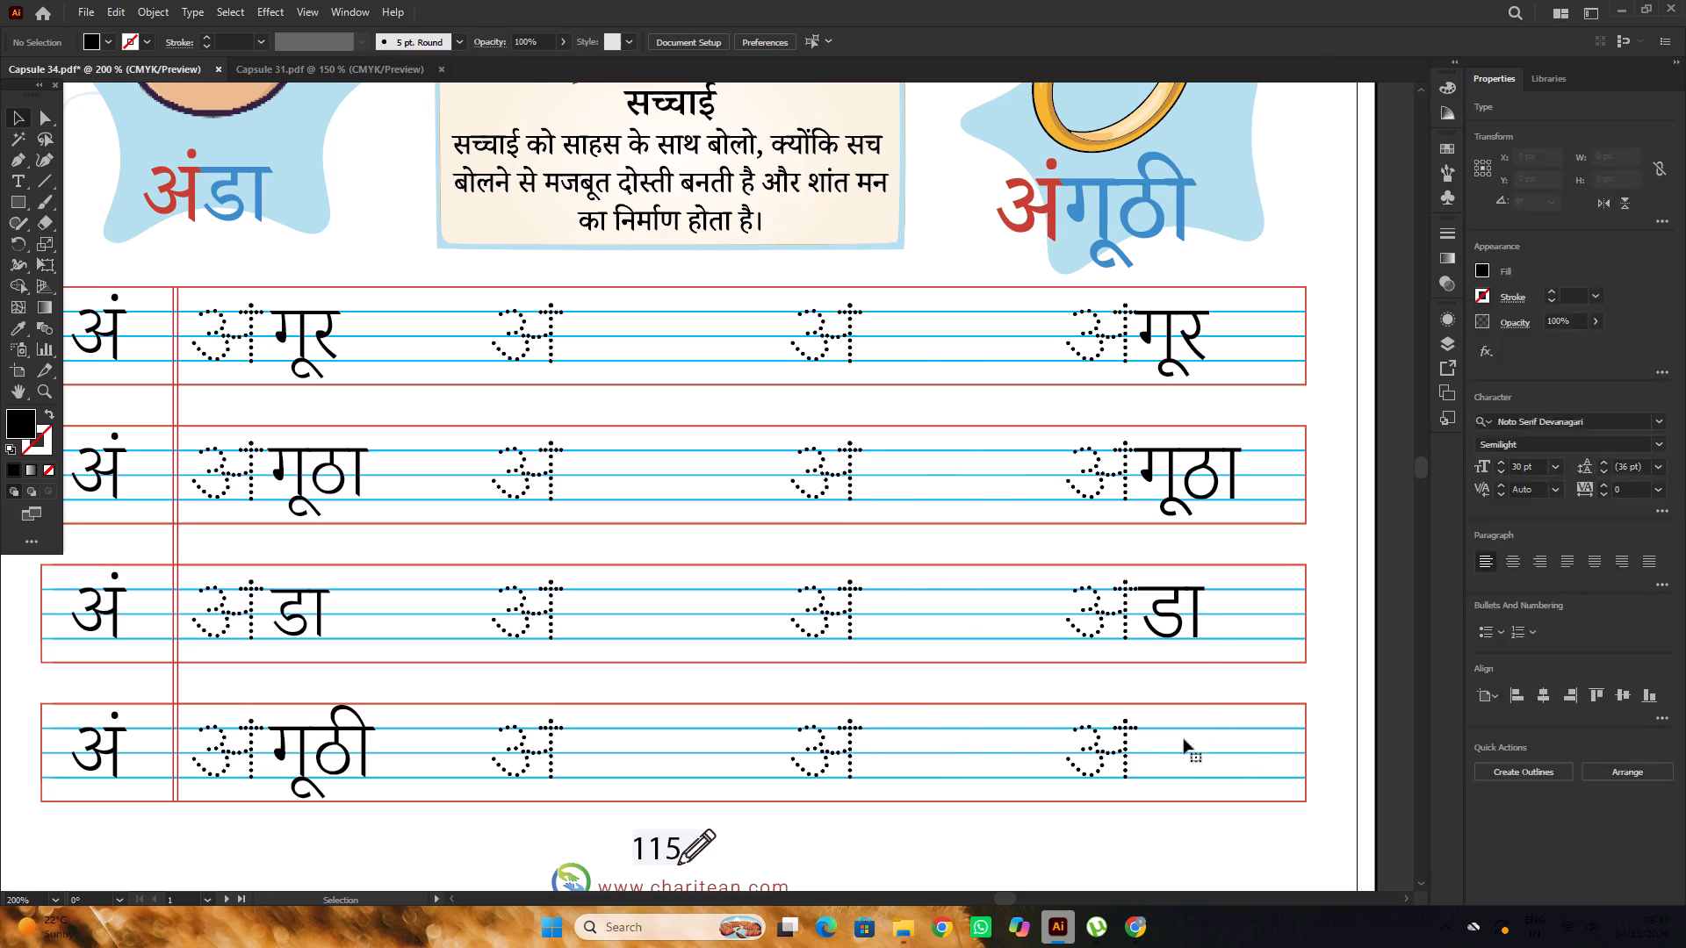
{"action": "left_click", "coordinate": [1198, 592]}
{"action": "key", "text": "Delete"}
{"action": "left_click", "coordinate": [1200, 490]}
{"action": "key", "text": "Delete"}
{"action": "left_click", "coordinate": [1170, 341]}
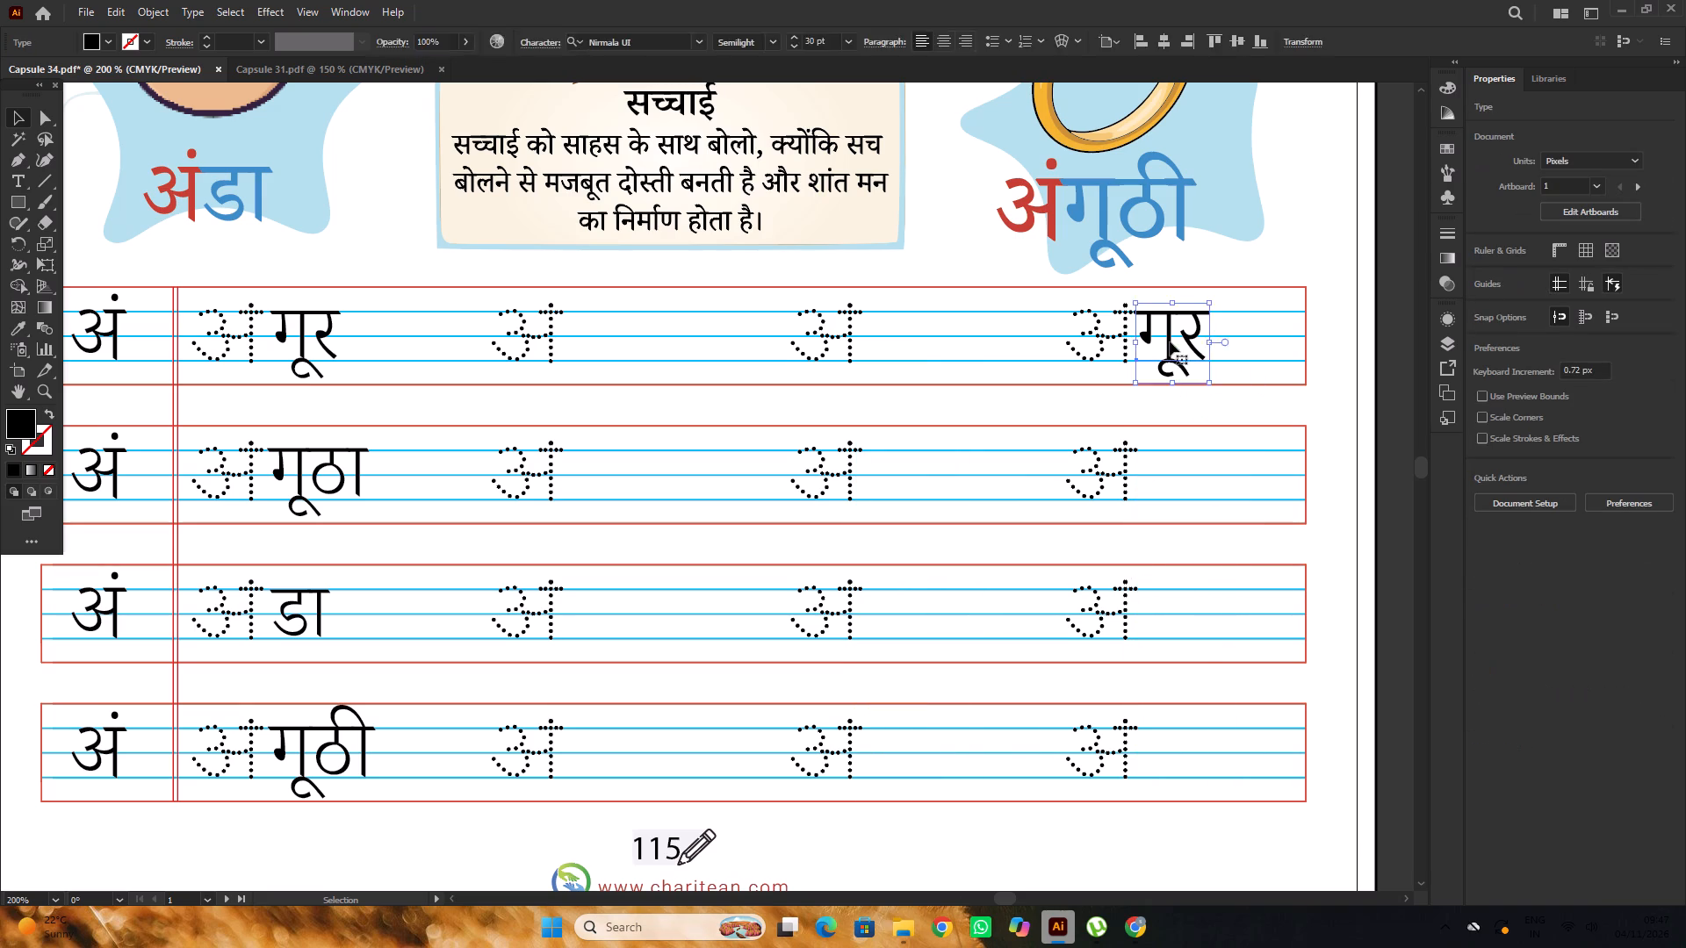
{"action": "key", "text": "Delete"}
Duplicate the four resized first-column word endings straight across, about 136 px, to sit beside the second column's dotted अं letters.
{"action": "scroll", "coordinate": [327, 338], "scroll_direction": "down", "scroll_amount": 1, "text": "alt"}
{"action": "scroll", "coordinate": [313, 347], "scroll_direction": "up", "scroll_amount": 2, "text": "alt"}
{"action": "left_click", "coordinate": [326, 335]}
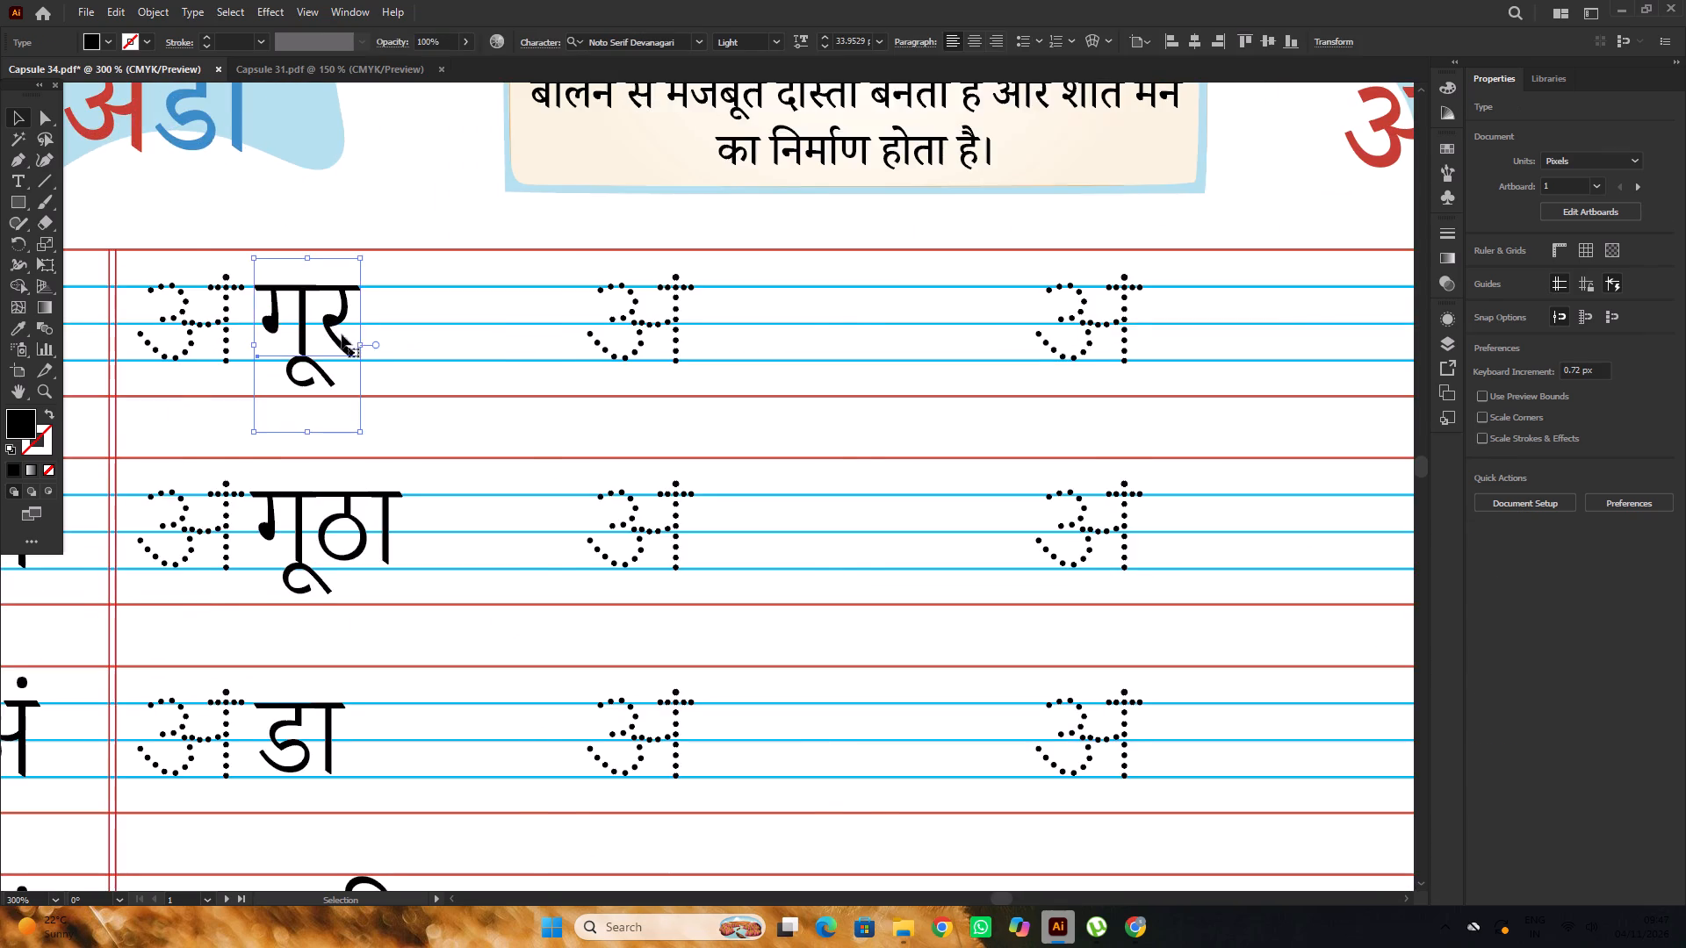
{"action": "scroll", "coordinate": [357, 330], "scroll_direction": "down", "scroll_amount": 2, "text": "alt"}
{"action": "left_click", "coordinate": [369, 446], "text": "shift"}
{"action": "left_click", "coordinate": [335, 591], "text": "shift"}
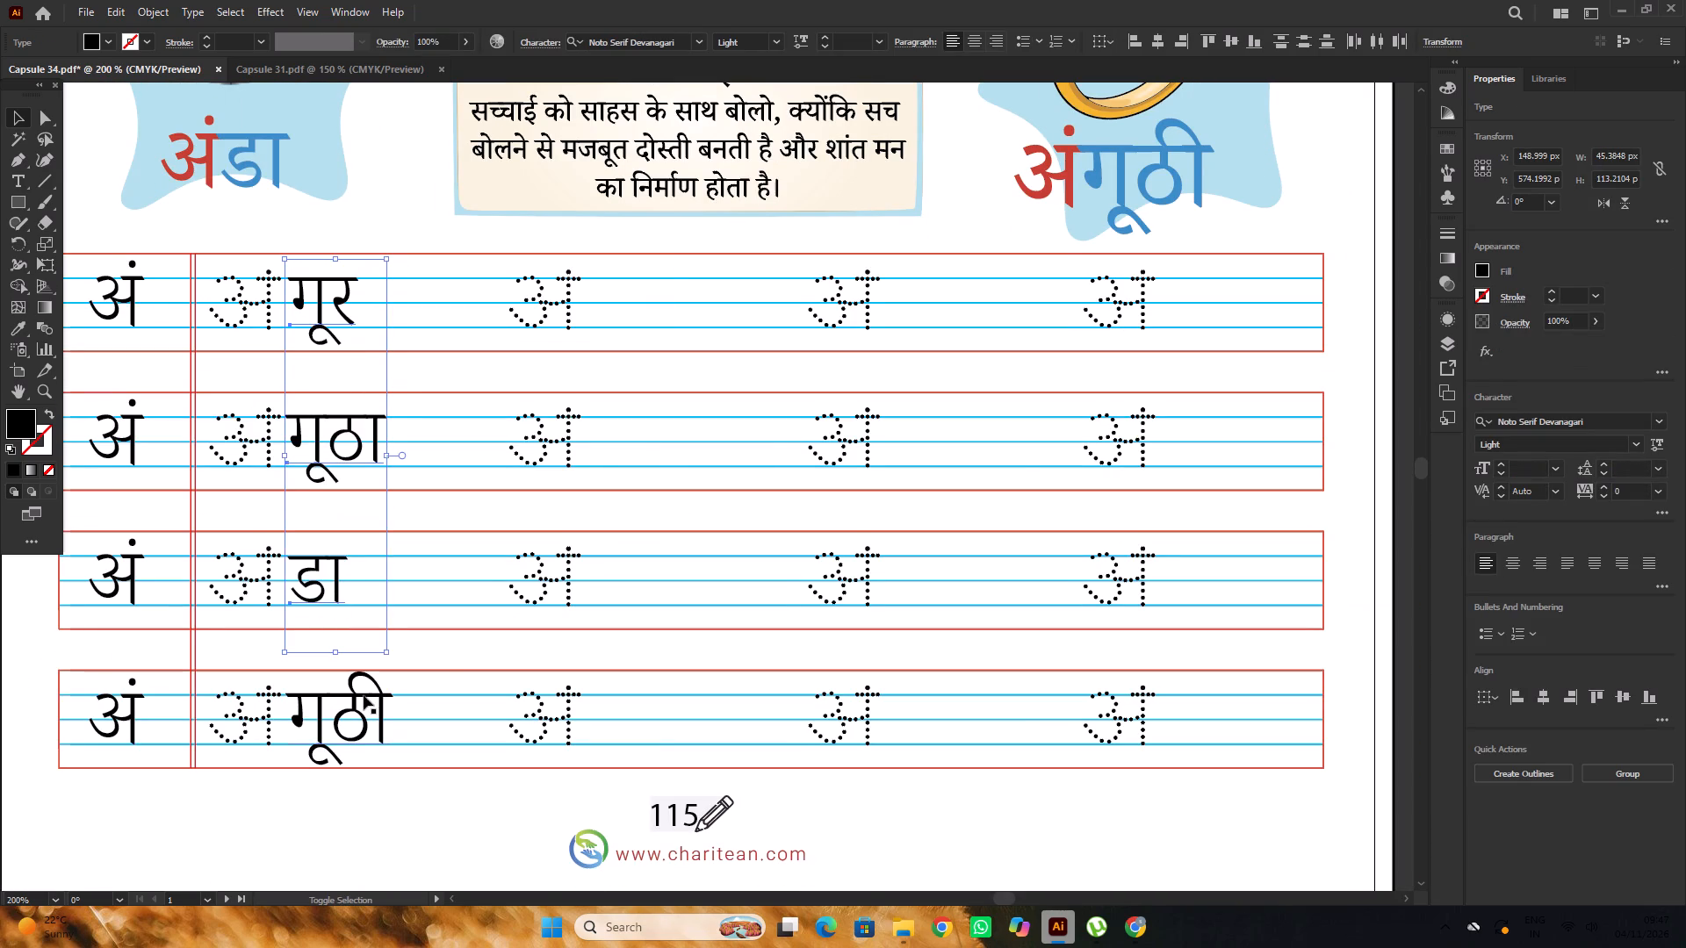
{"action": "left_click", "coordinate": [364, 696], "text": "shift"}
{"action": "scroll", "coordinate": [446, 535], "scroll_direction": "up", "scroll_amount": 8}
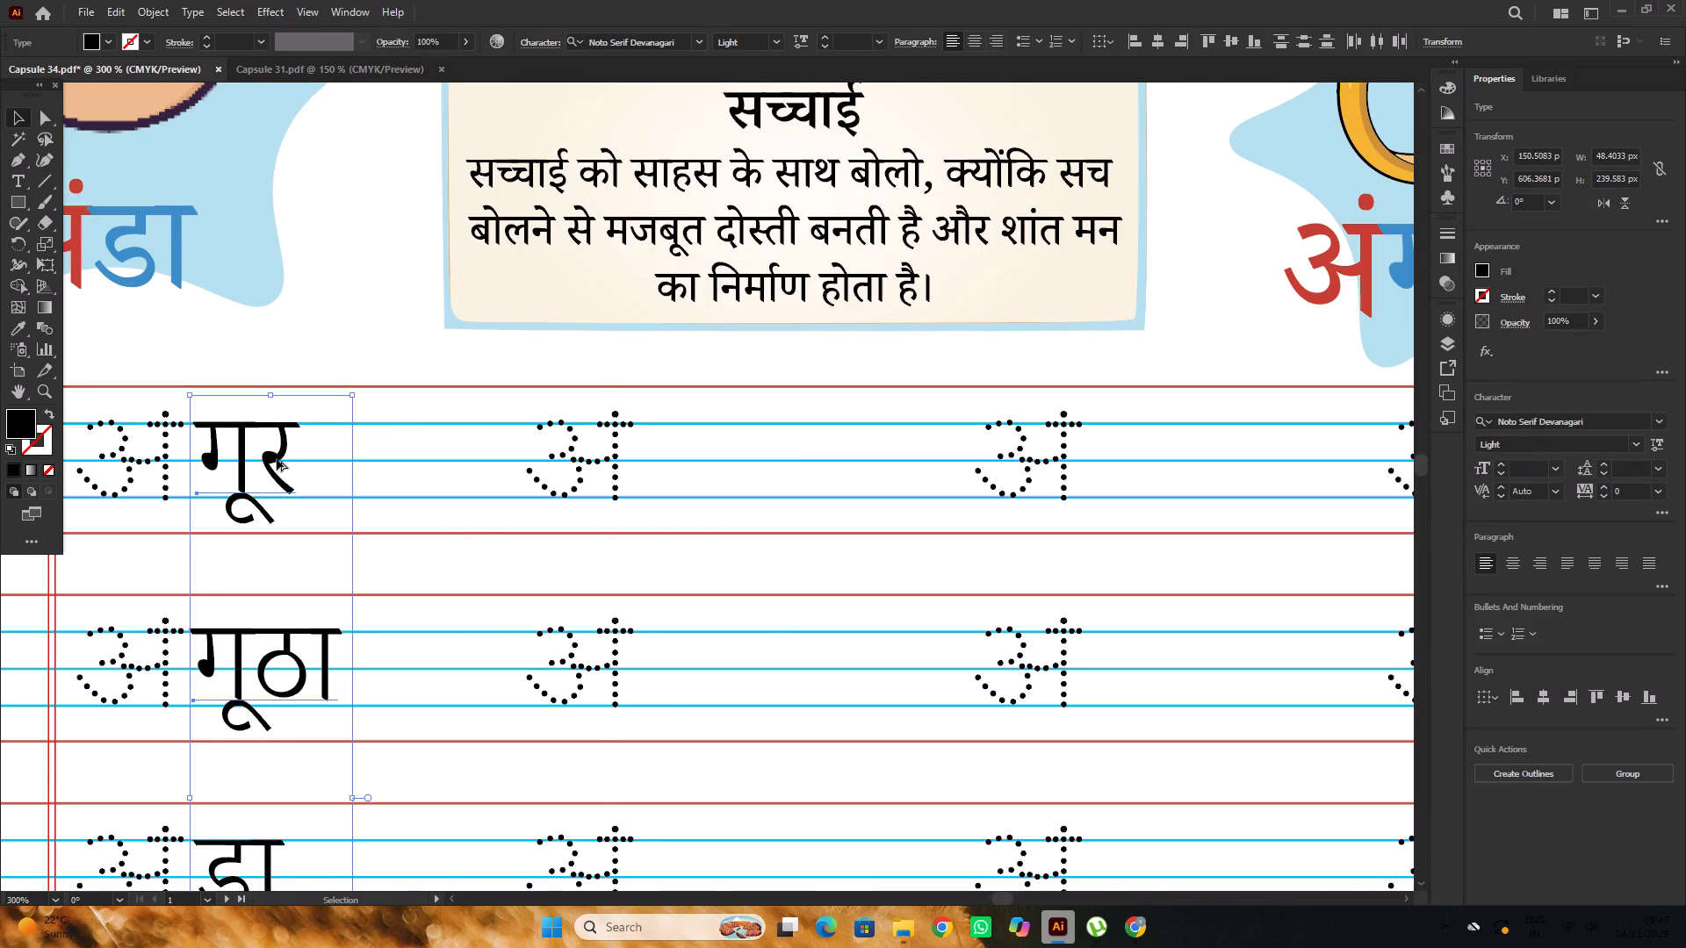
{"action": "left_click_drag", "start_coordinate": [277, 459], "coordinate": [731, 464], "text": "alt"}
Duplicate the four second-column word endings straight across, about 133 px, beside the third column's dotted अं letters.
{"action": "scroll", "coordinate": [666, 451], "scroll_direction": "down", "scroll_amount": 5, "text": "alt"}
{"action": "key", "text": "space"}
{"action": "left_click_drag", "start_coordinate": [835, 724], "coordinate": [503, 690]}
{"action": "scroll", "coordinate": [401, 388], "scroll_direction": "up", "scroll_amount": 3, "text": "alt"}
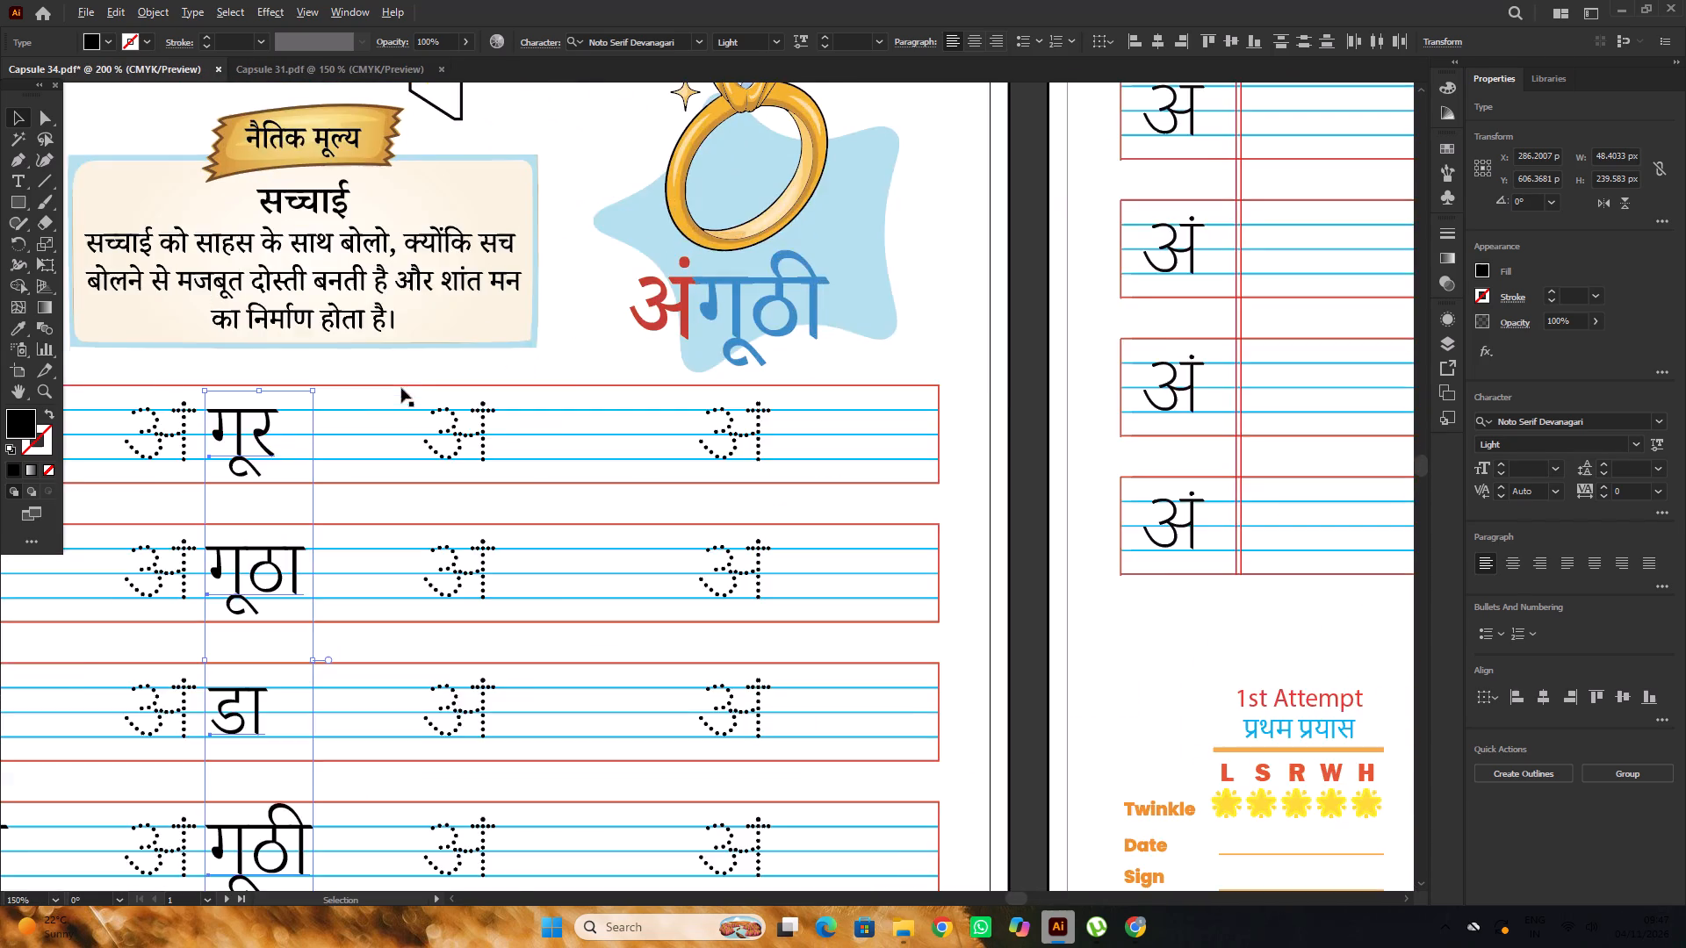
{"action": "scroll", "coordinate": [312, 424], "scroll_direction": "up", "scroll_amount": 1, "text": "alt"}
{"action": "left_click_drag", "start_coordinate": [248, 421], "coordinate": [707, 440], "text": "alt"}
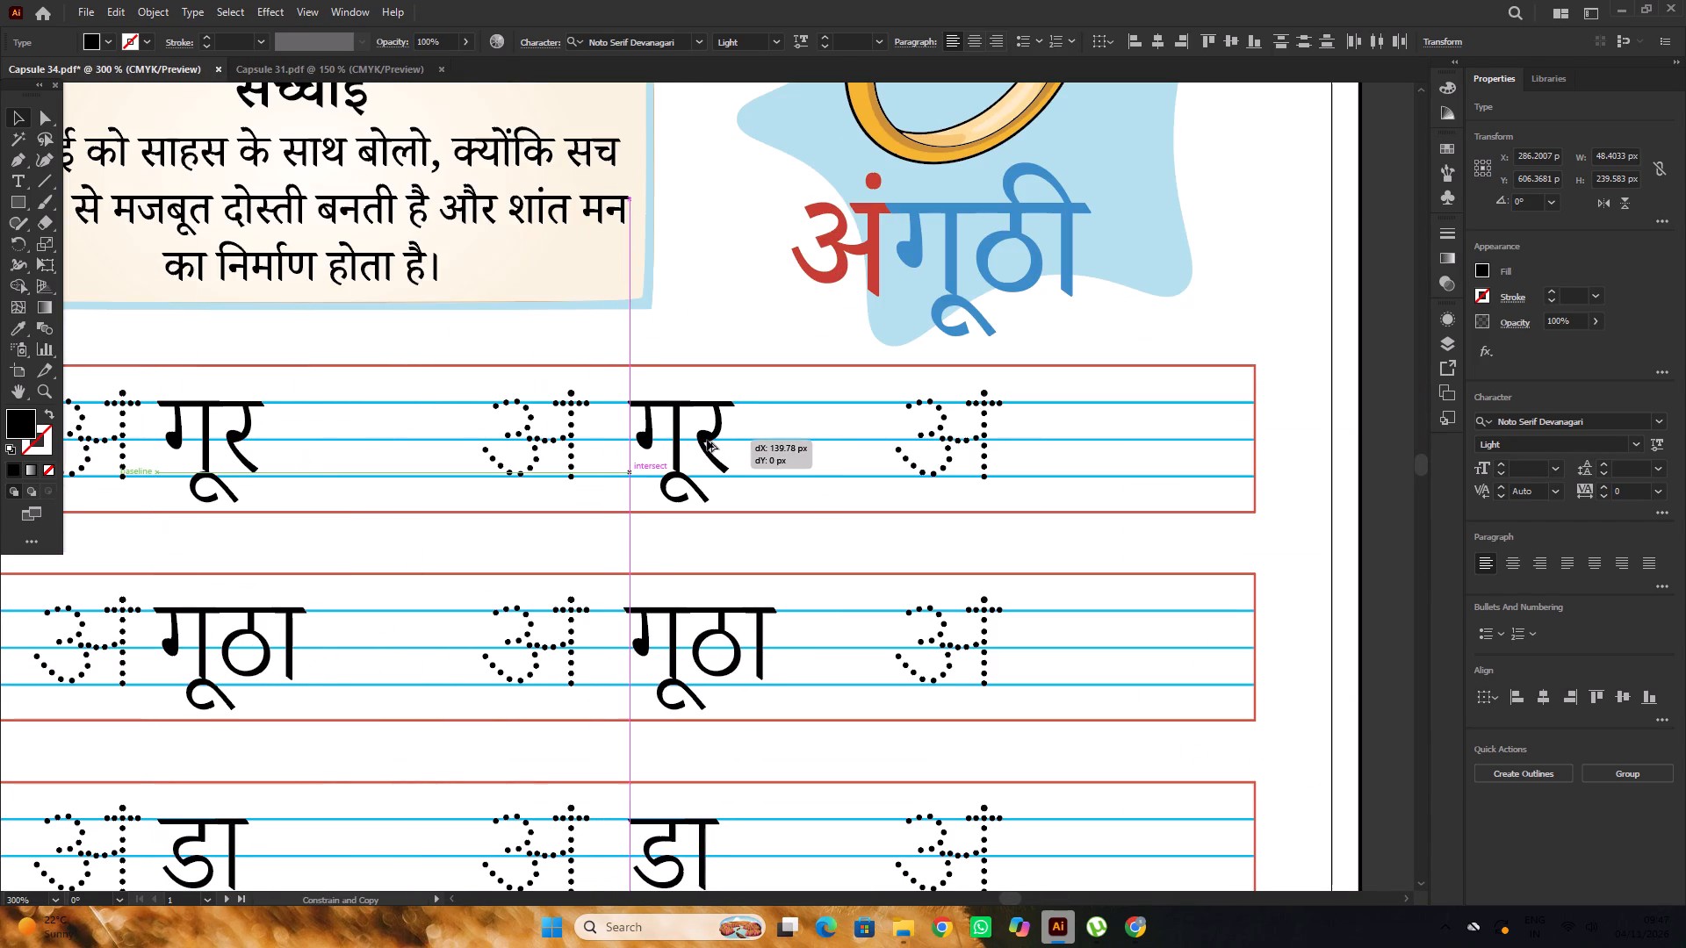
{"action": "left_click_drag", "start_coordinate": [707, 440], "coordinate": [693, 439], "text": "alt"}
Duplicate the four third-column word endings straight across, about 124 px, beside the fourth column's dotted अं letters.
{"action": "scroll", "coordinate": [543, 398], "scroll_direction": "down", "scroll_amount": 3, "text": "alt"}
{"action": "scroll", "coordinate": [681, 421], "scroll_direction": "up", "scroll_amount": 1, "text": "alt"}
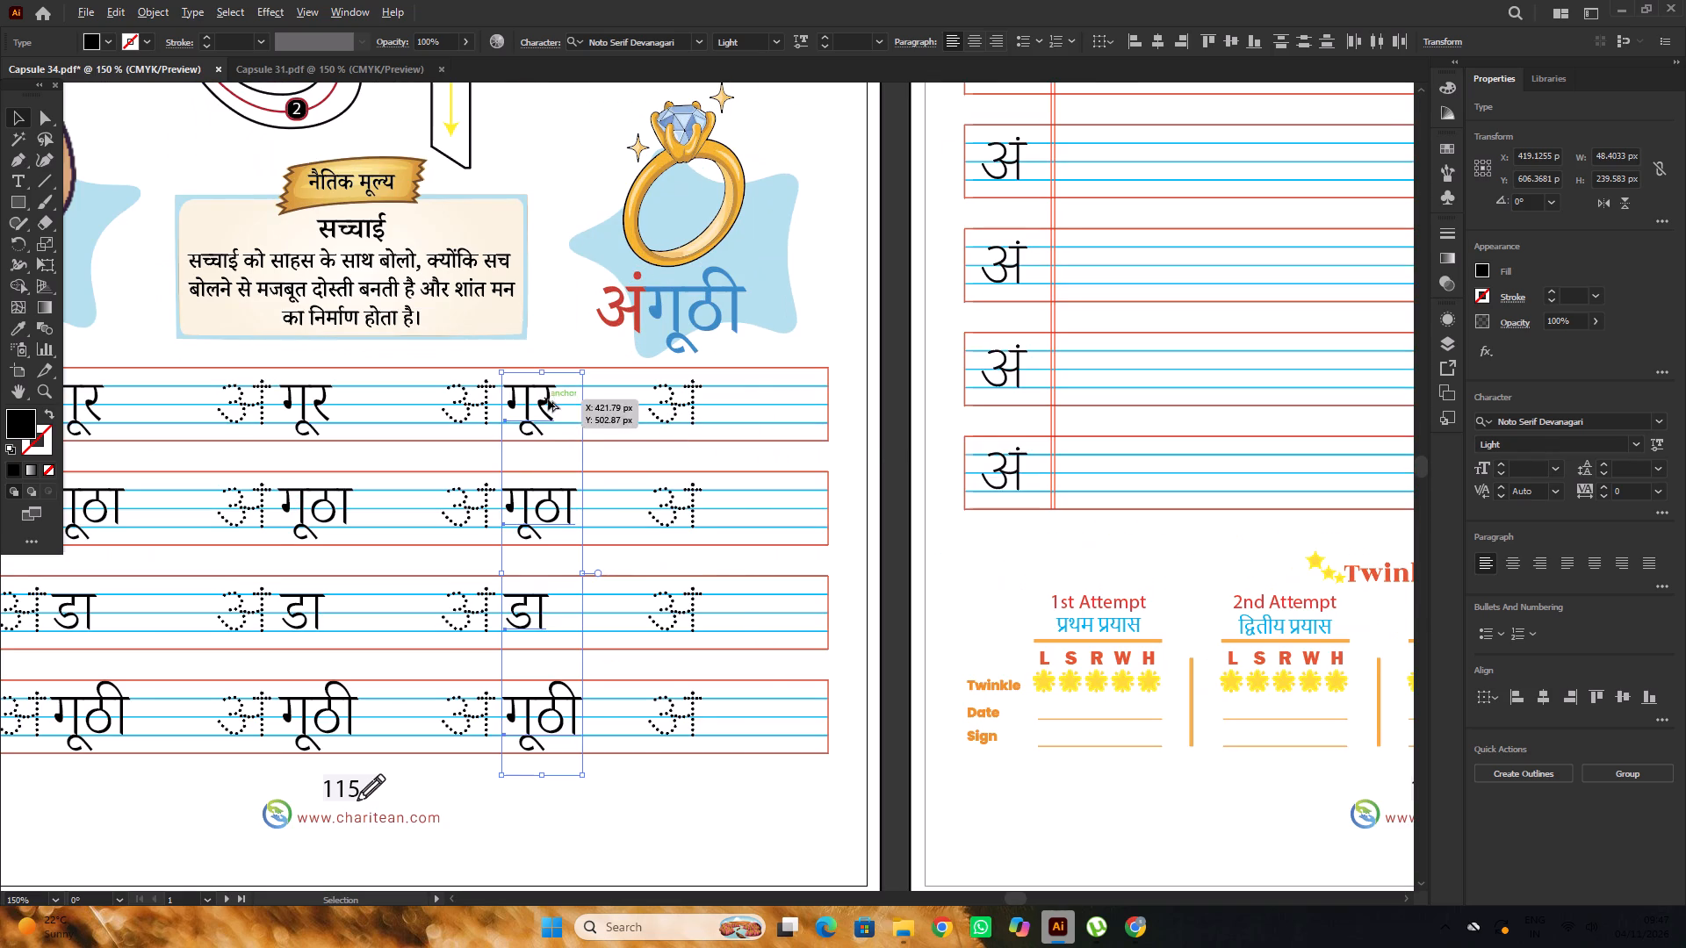
{"action": "left_click_drag", "start_coordinate": [548, 399], "coordinate": [757, 420], "text": "alt"}
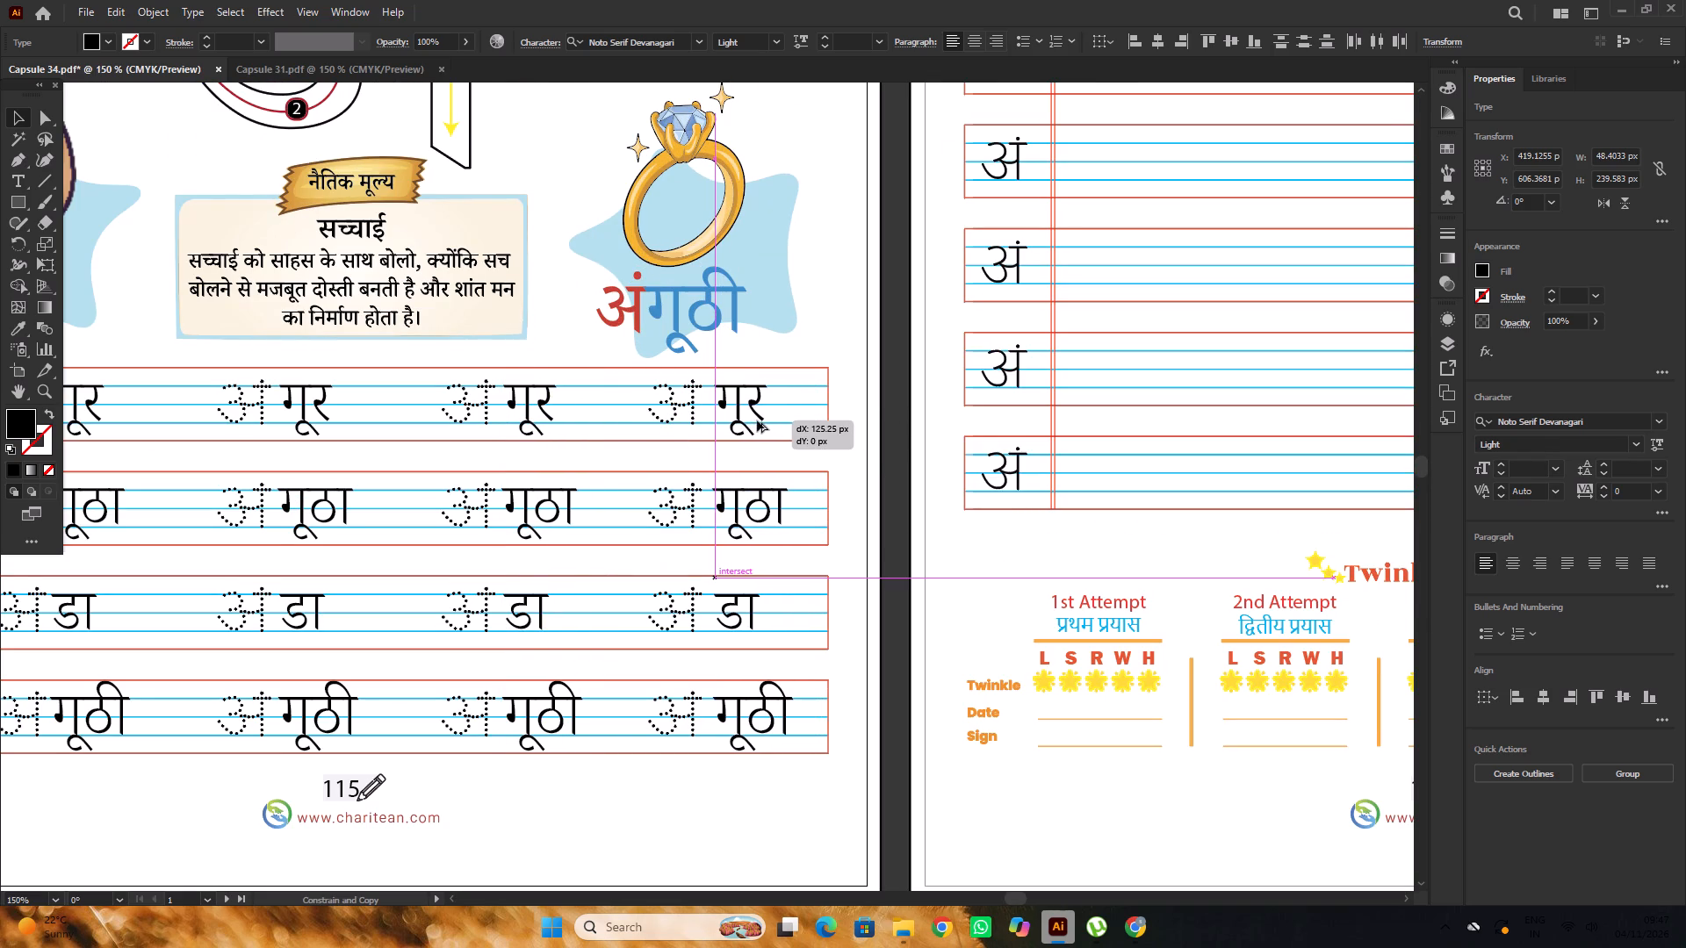
{"action": "left_click_drag", "start_coordinate": [757, 420], "coordinate": [755, 420], "text": "alt"}
{"action": "scroll", "coordinate": [638, 414], "scroll_direction": "down", "scroll_amount": 3, "text": "alt"}
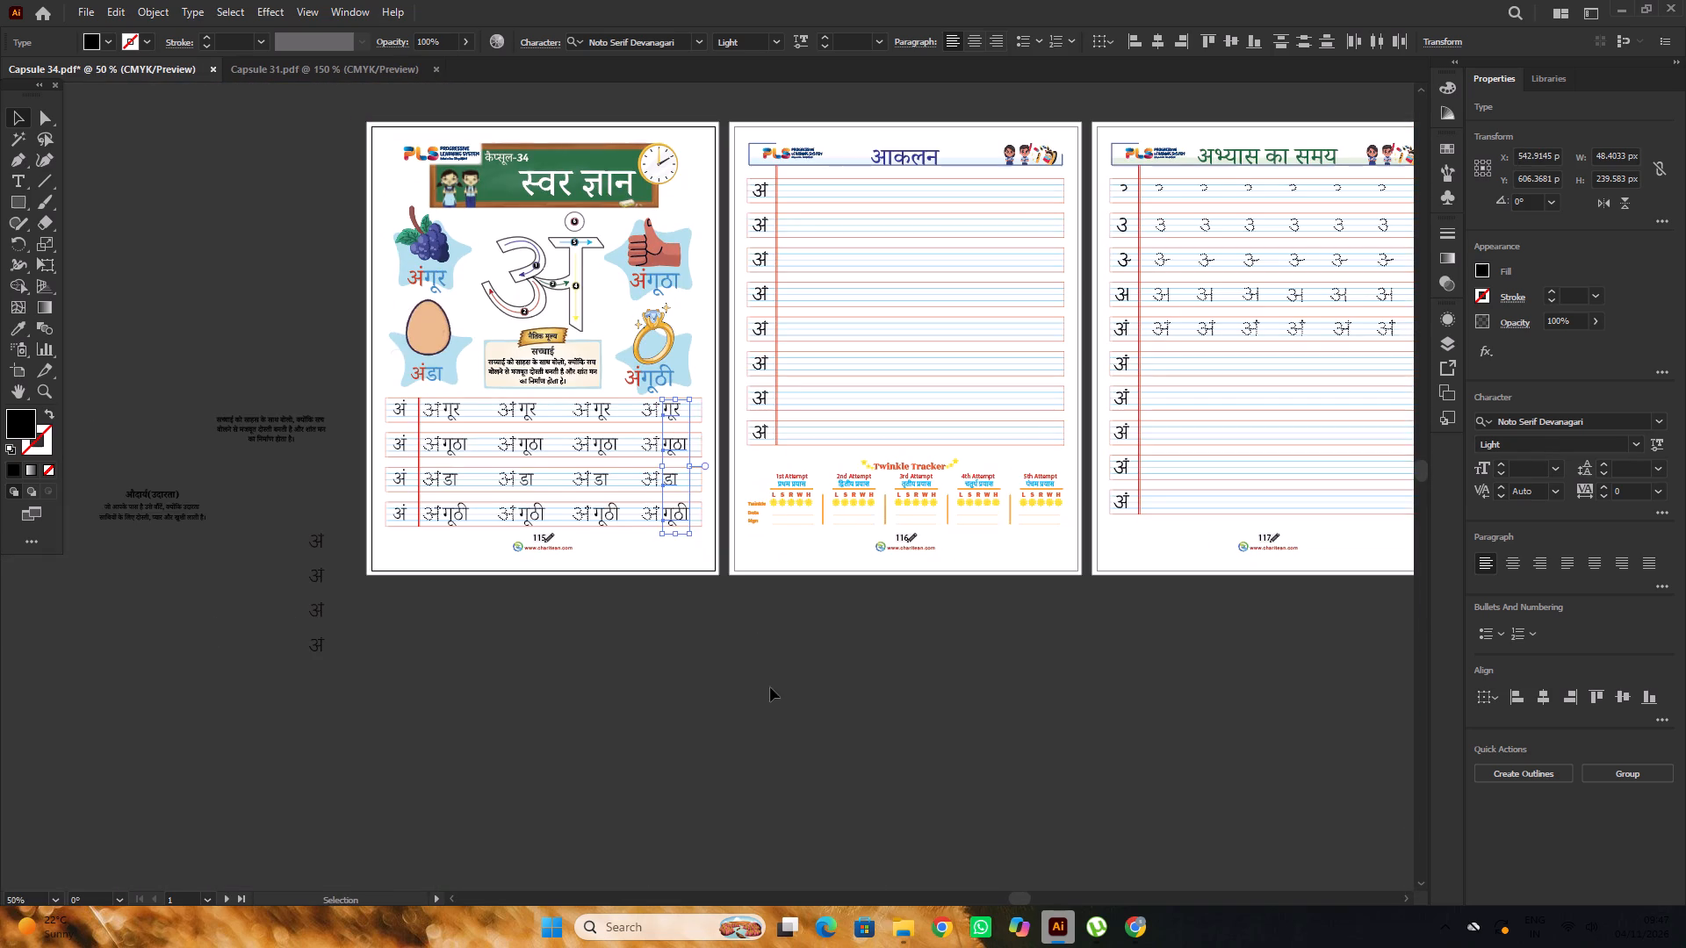
{"action": "left_click", "coordinate": [770, 687]}
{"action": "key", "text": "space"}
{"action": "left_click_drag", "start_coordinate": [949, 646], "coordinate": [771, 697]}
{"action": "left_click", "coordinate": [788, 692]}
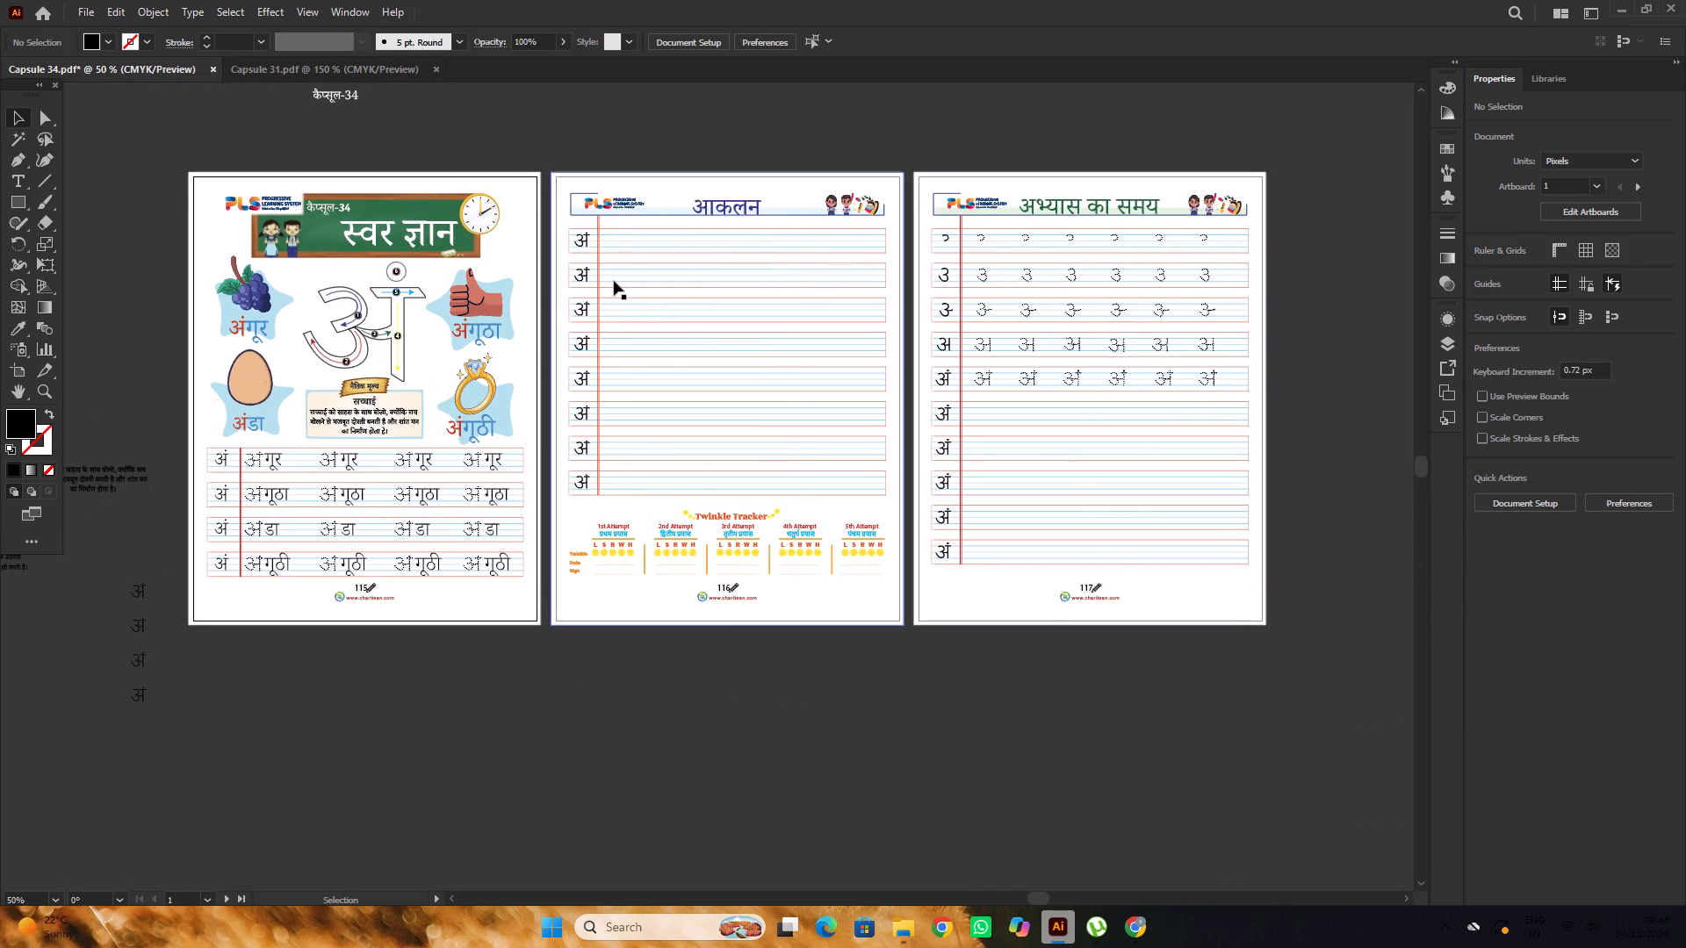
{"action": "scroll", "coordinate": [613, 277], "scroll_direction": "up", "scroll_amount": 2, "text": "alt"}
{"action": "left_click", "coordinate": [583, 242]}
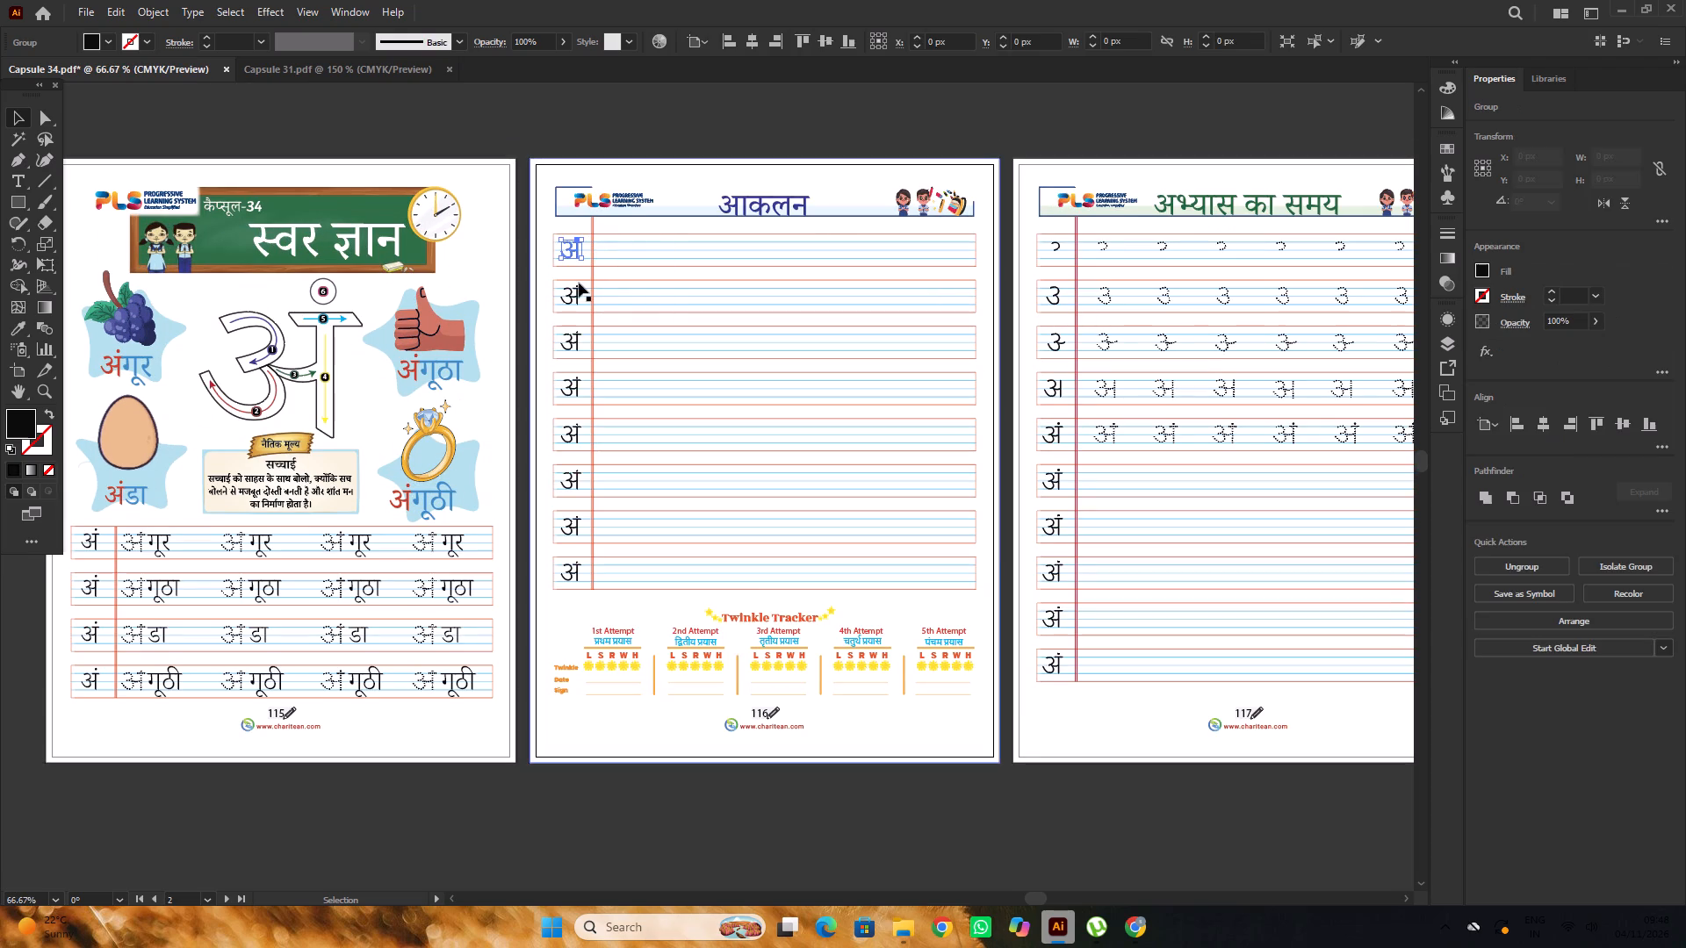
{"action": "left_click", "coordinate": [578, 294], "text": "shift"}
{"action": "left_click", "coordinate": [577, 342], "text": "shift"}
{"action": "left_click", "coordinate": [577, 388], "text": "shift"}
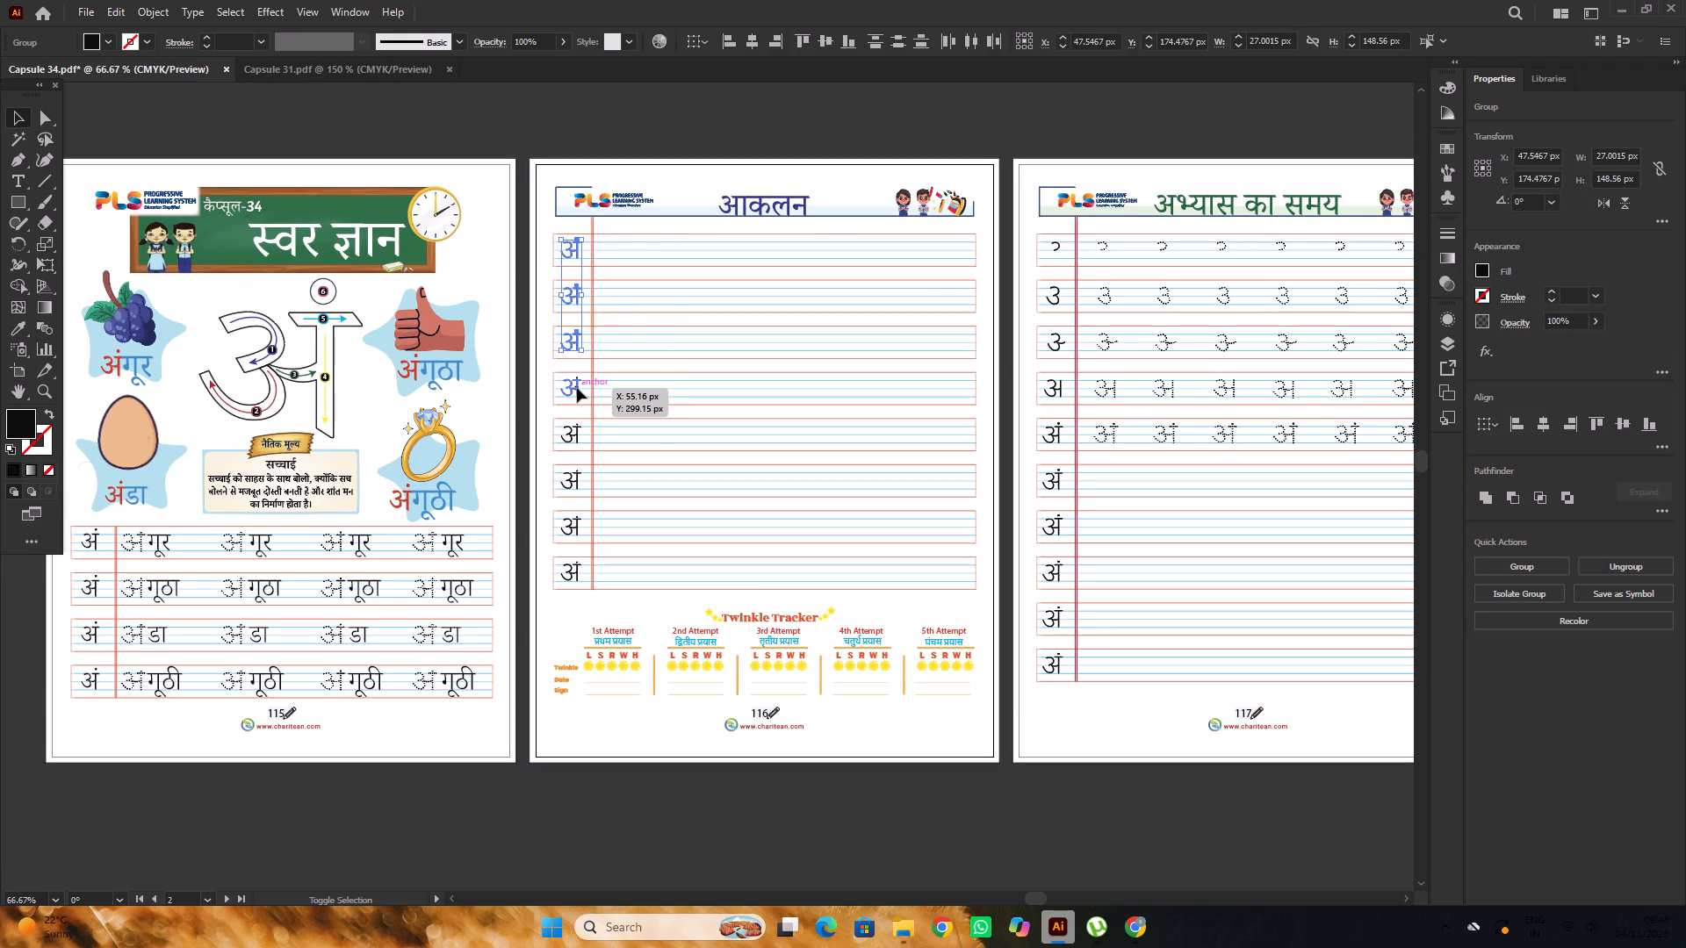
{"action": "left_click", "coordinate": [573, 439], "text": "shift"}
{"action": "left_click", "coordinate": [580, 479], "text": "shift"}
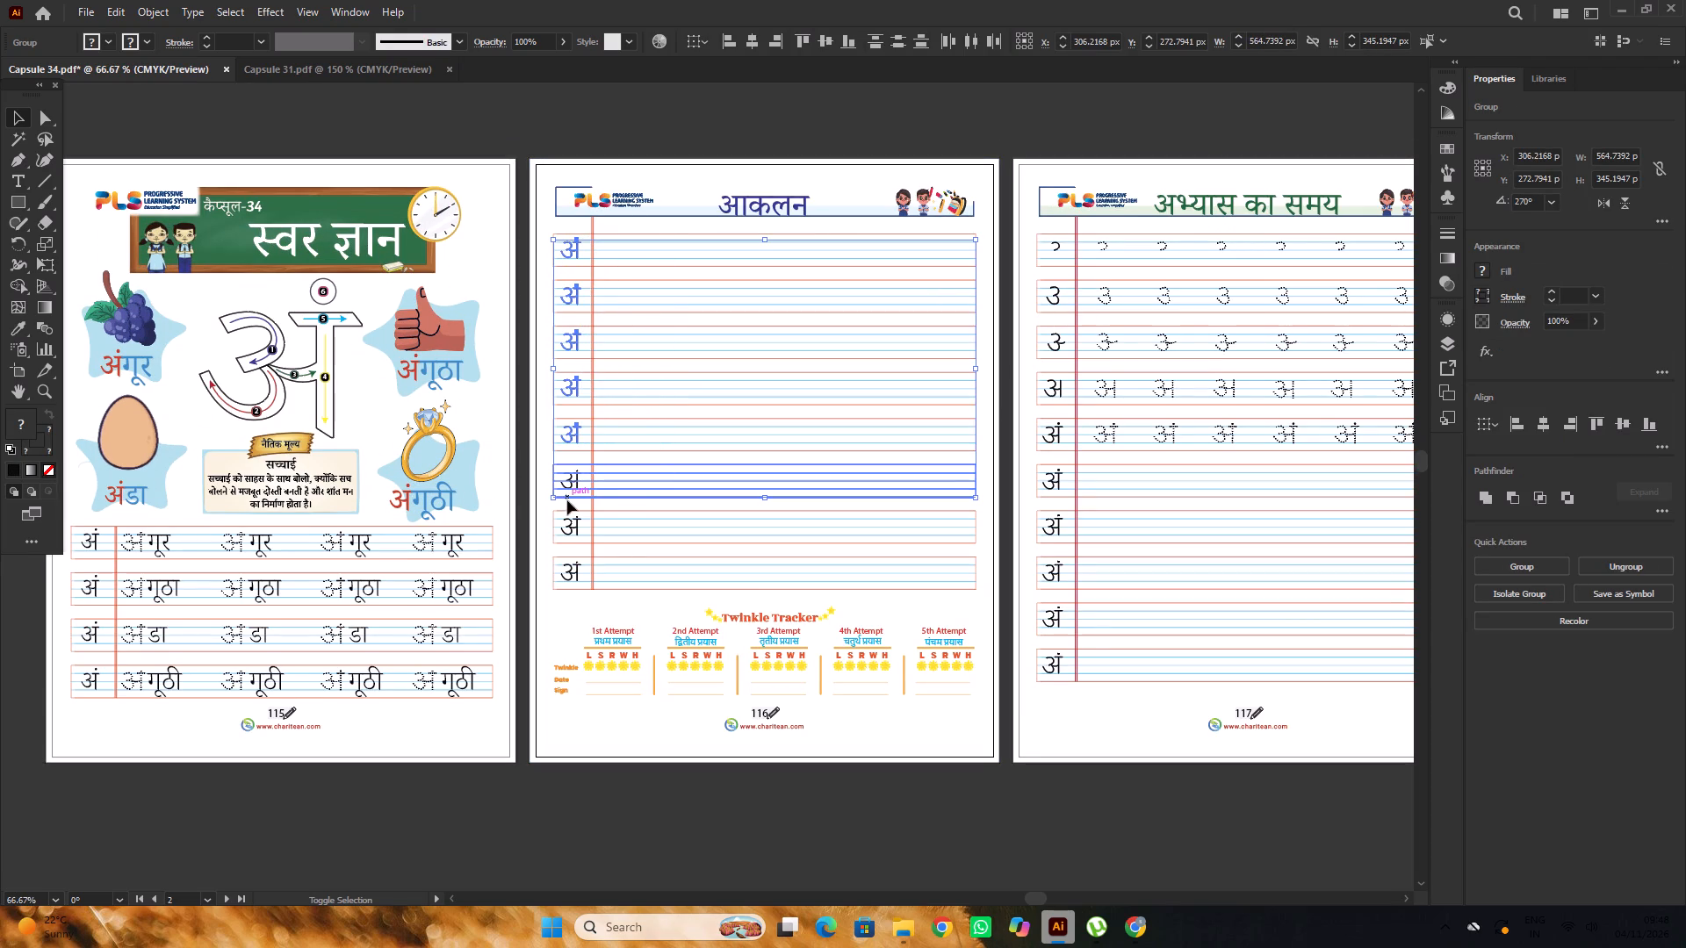
Lock the page border rectangle and the eight ruled-line rows on the आकलन page.
{"action": "left_click", "coordinate": [529, 439]}
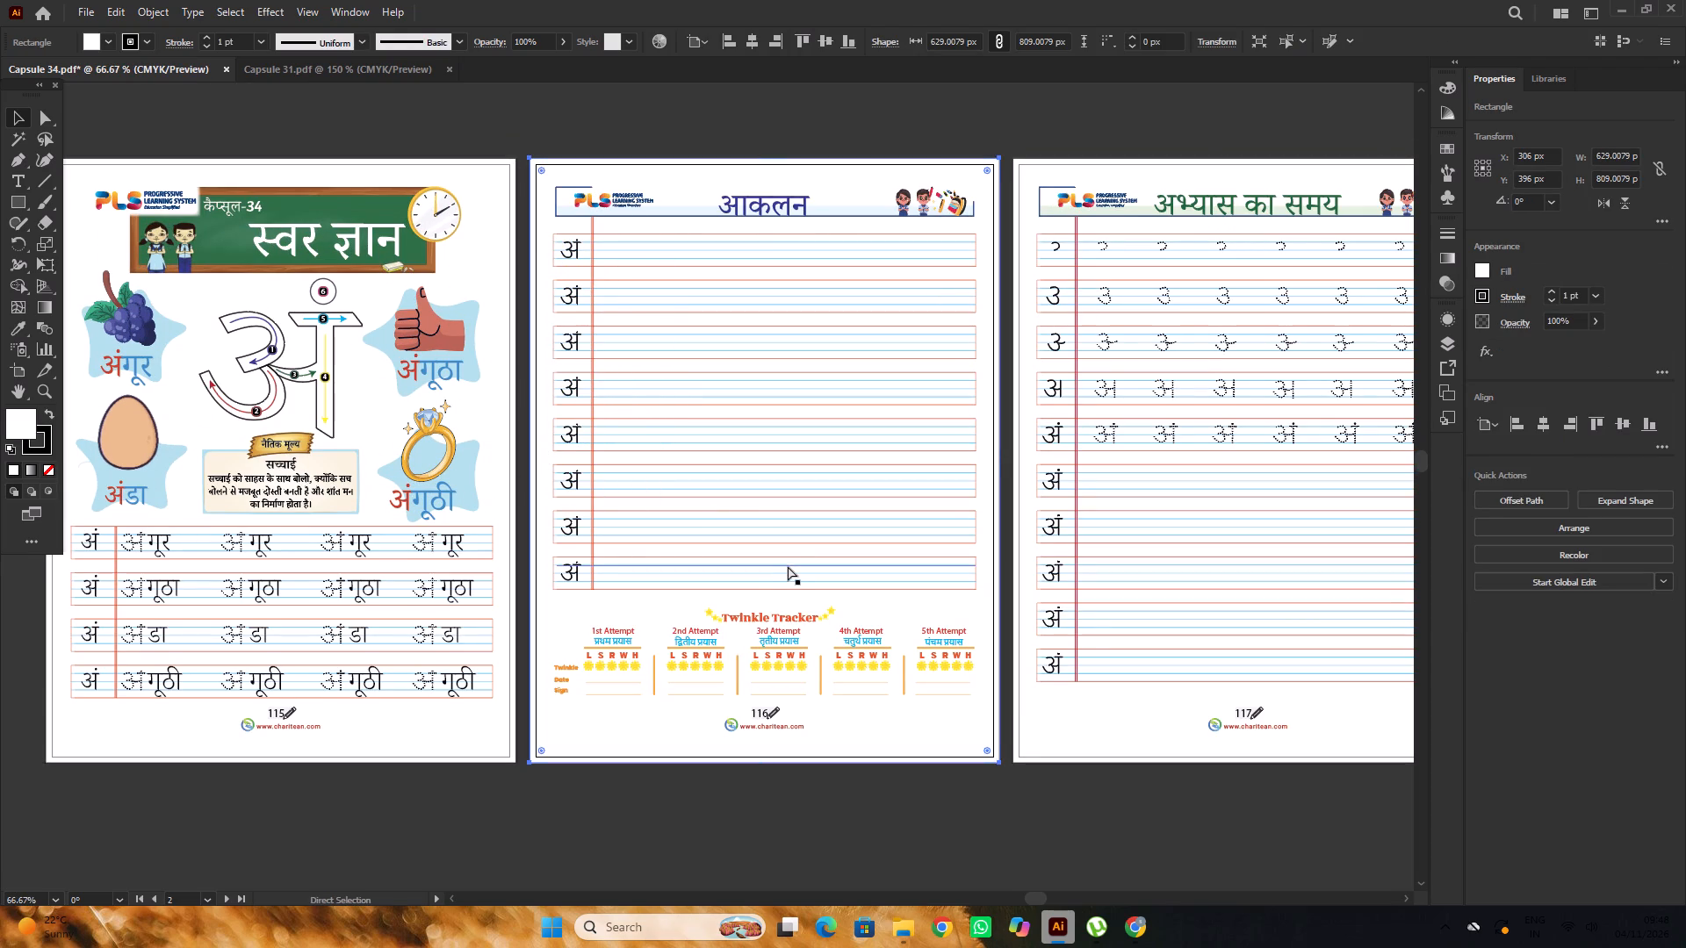
{"action": "key", "text": "ctrl+2"}
{"action": "left_click_drag", "start_coordinate": [970, 606], "coordinate": [948, 225]}
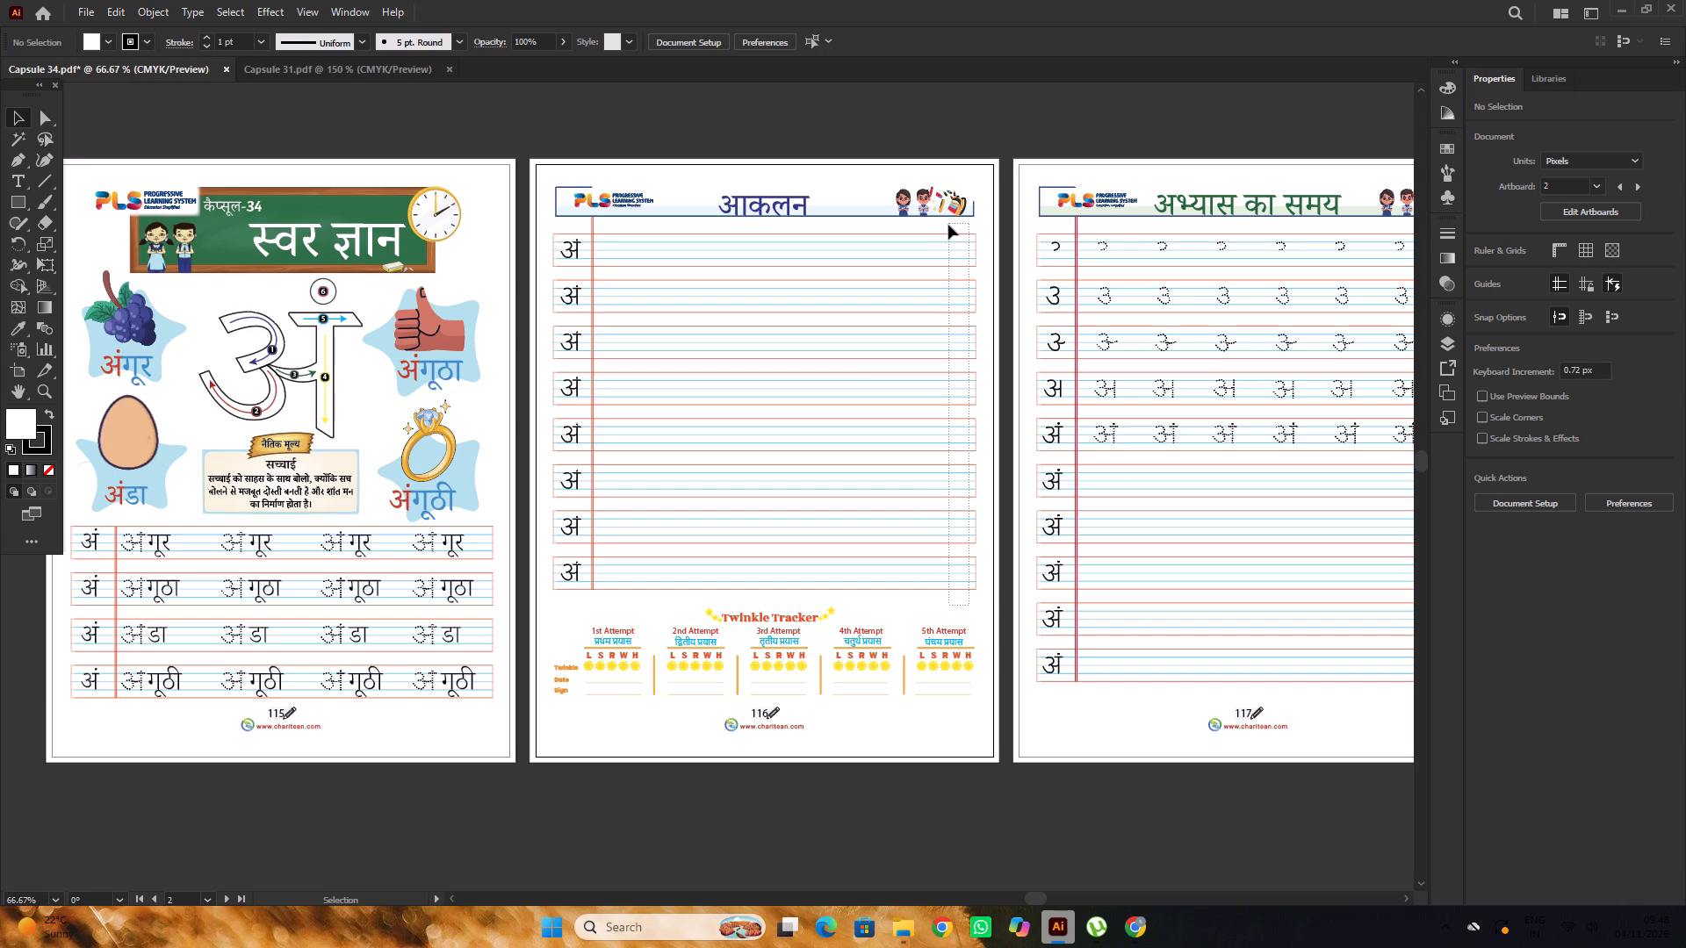
{"action": "left_click_drag", "start_coordinate": [948, 225], "coordinate": [947, 232]}
{"action": "key", "text": "ctrl+2"}
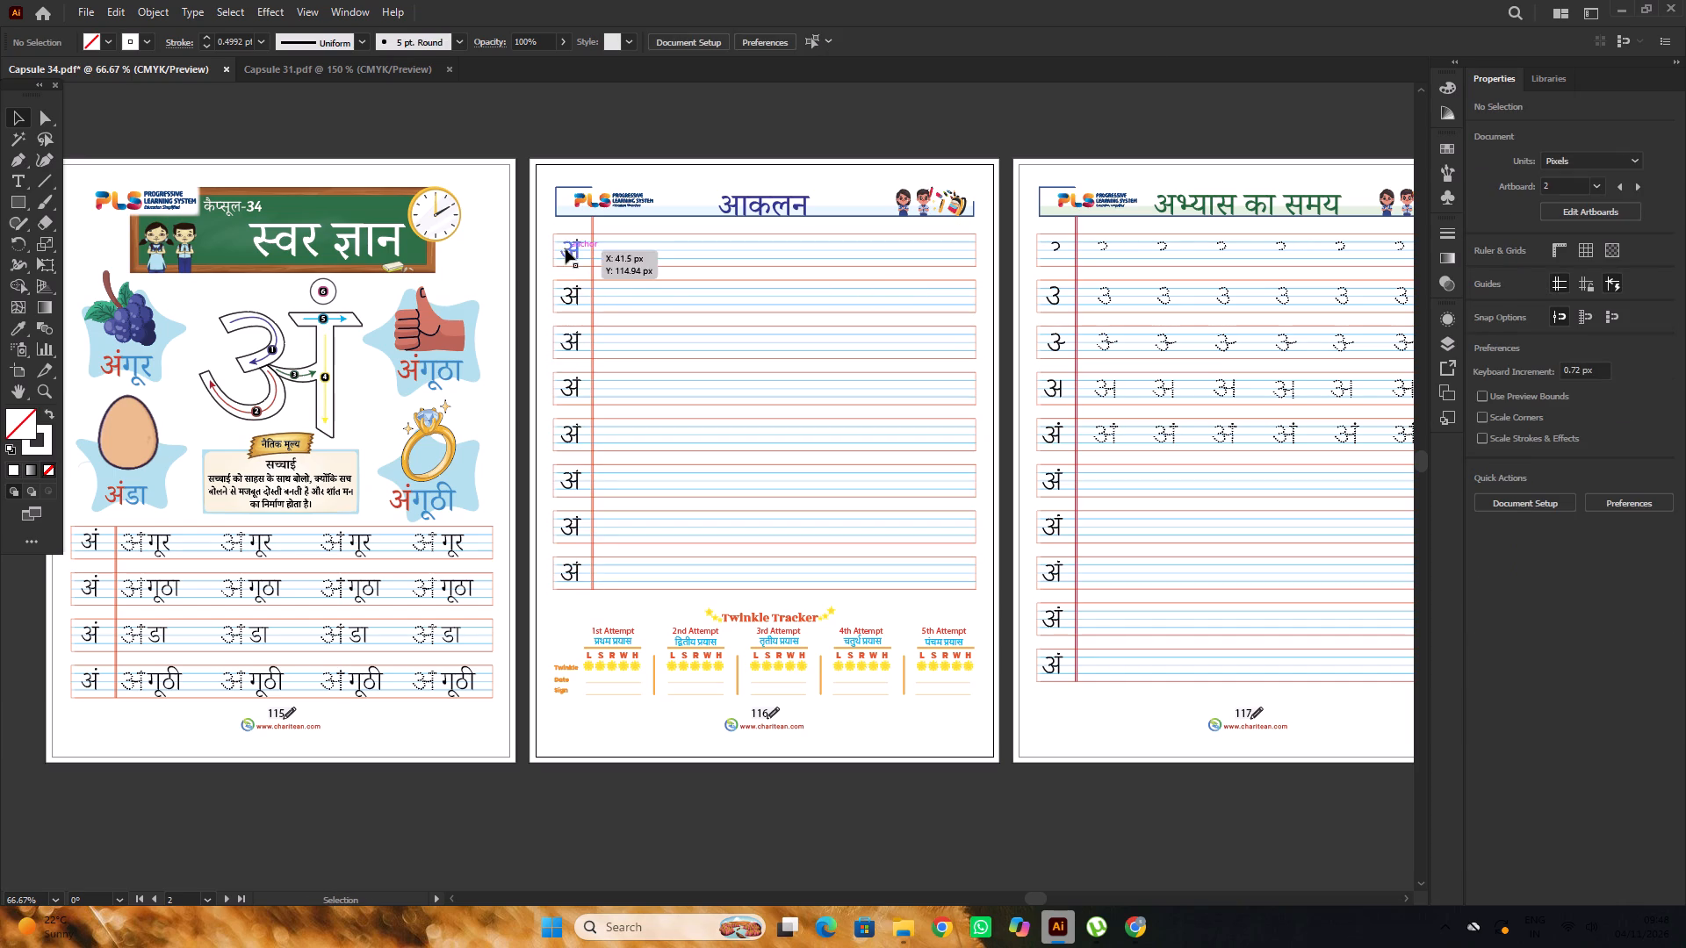
Move the eight outlined अं letters from the आकलन page's margin column onto the empty canvas below the first page.
{"action": "left_click", "coordinate": [566, 249]}
{"action": "left_click", "coordinate": [577, 296], "text": "shift"}
{"action": "left_click", "coordinate": [571, 350], "text": "shift"}
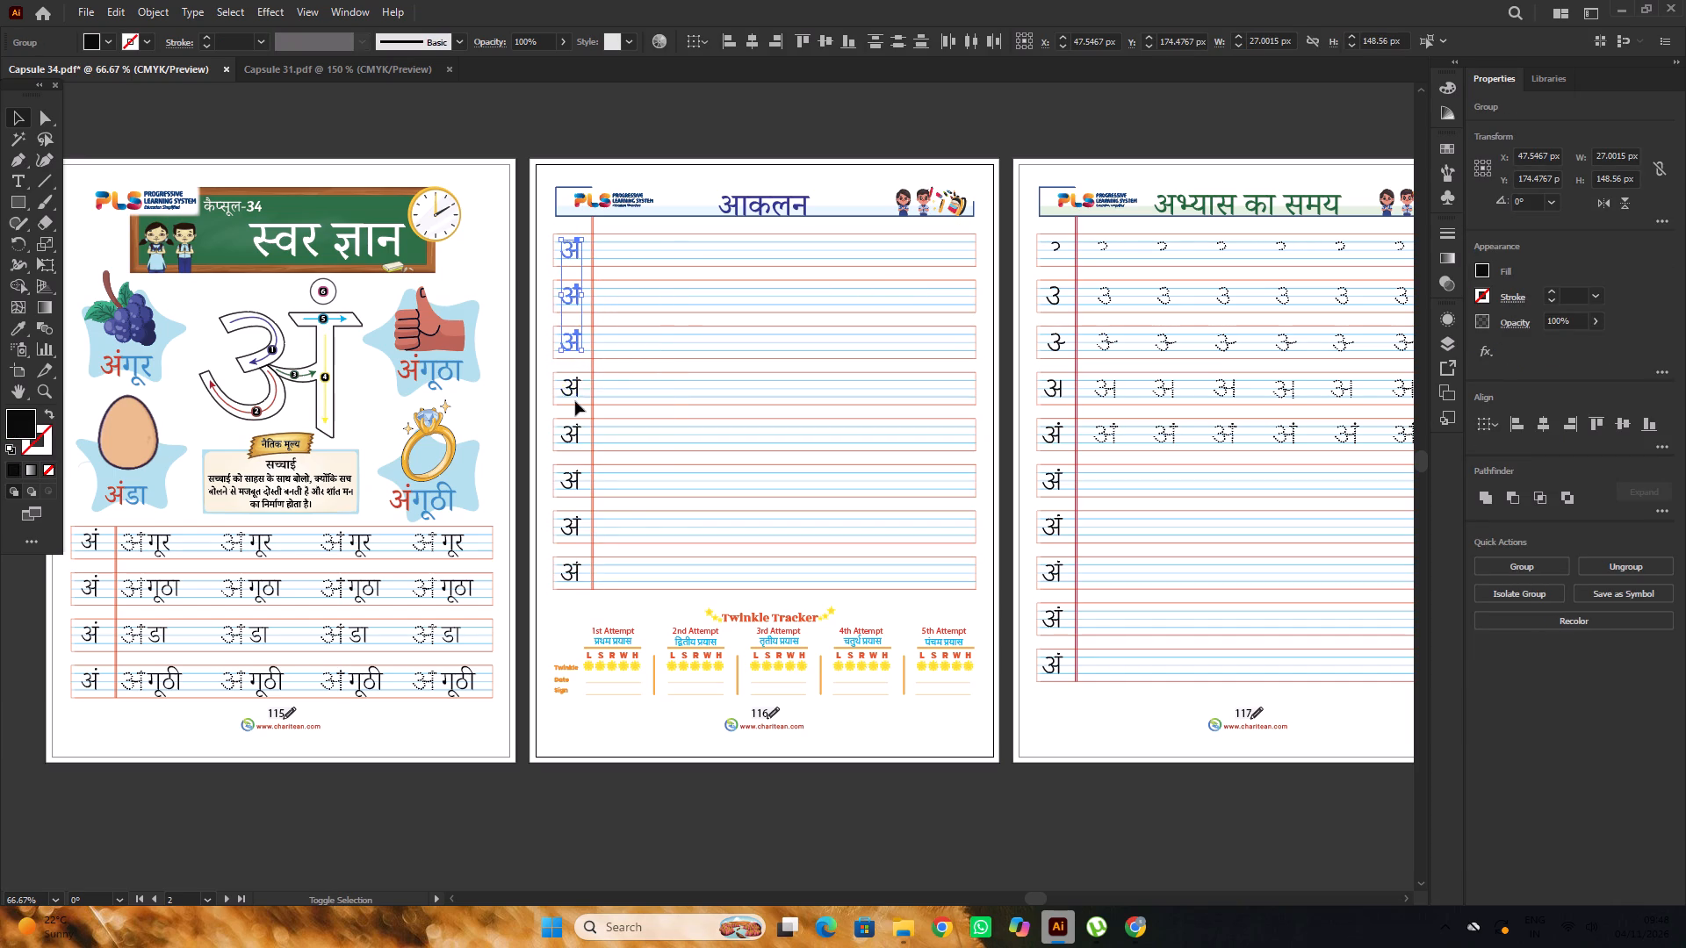
{"action": "left_click", "coordinate": [573, 386], "text": "shift"}
{"action": "left_click", "coordinate": [571, 438], "text": "shift"}
{"action": "left_click", "coordinate": [578, 483], "text": "shift"}
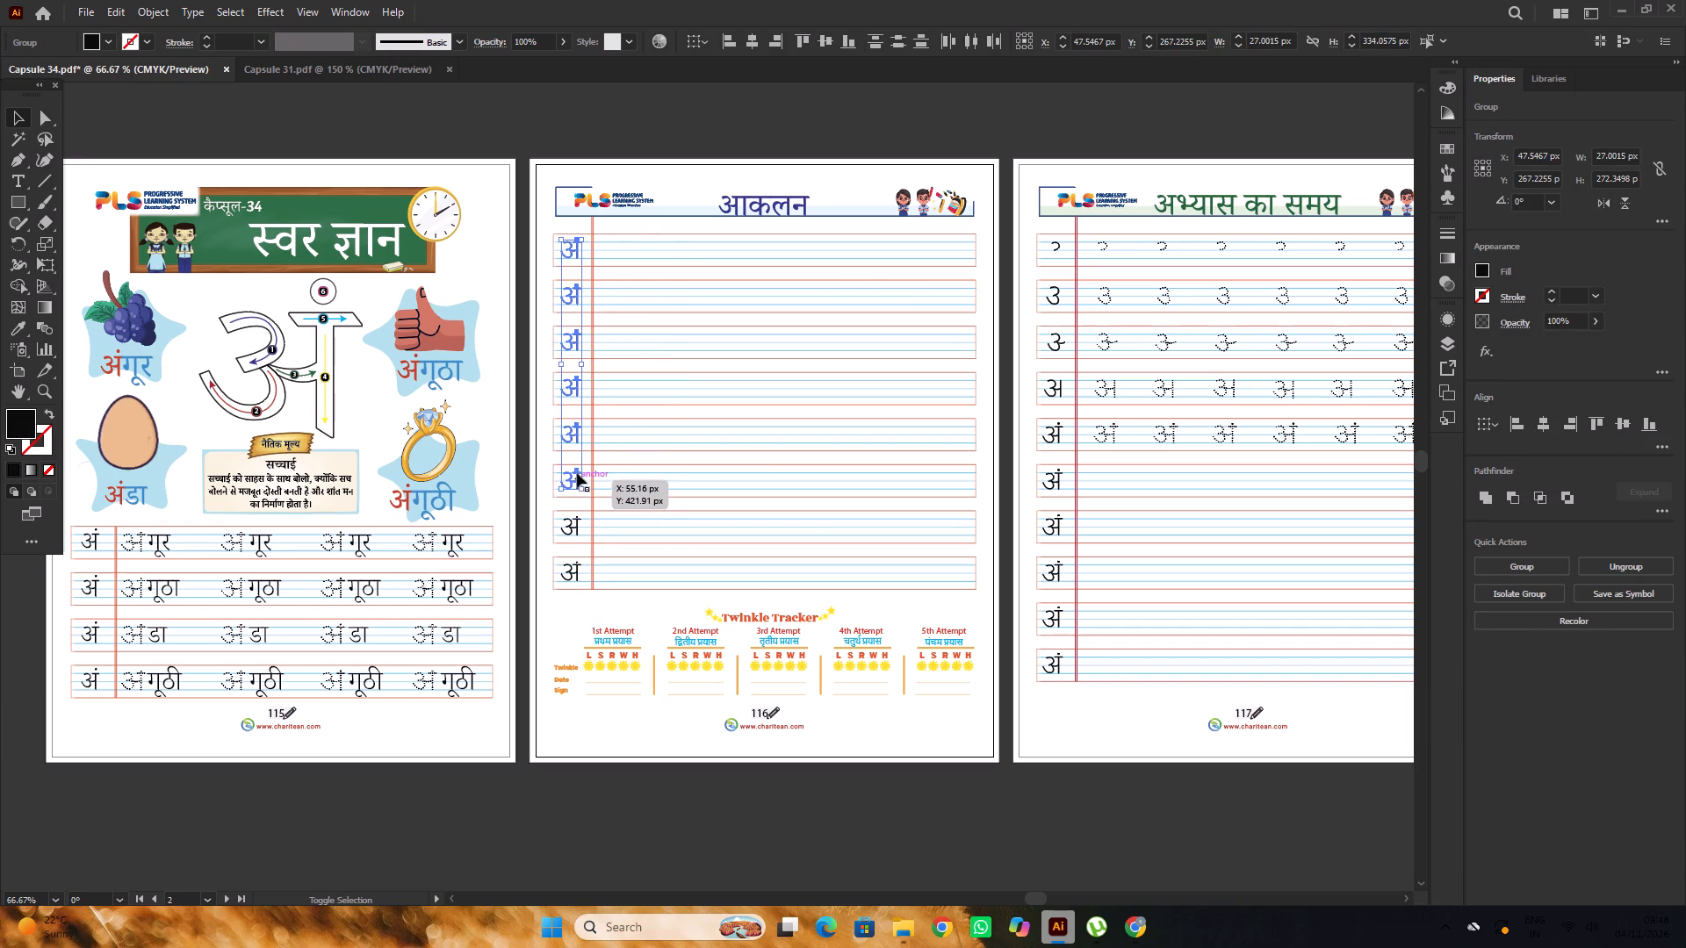
{"action": "left_click", "coordinate": [565, 528], "text": "shift"}
{"action": "left_click", "coordinate": [577, 580], "text": "shift"}
{"action": "scroll", "coordinate": [579, 507], "scroll_direction": "down", "scroll_amount": 1, "text": "alt"}
{"action": "scroll", "coordinate": [580, 486], "scroll_direction": "down", "scroll_amount": 1}
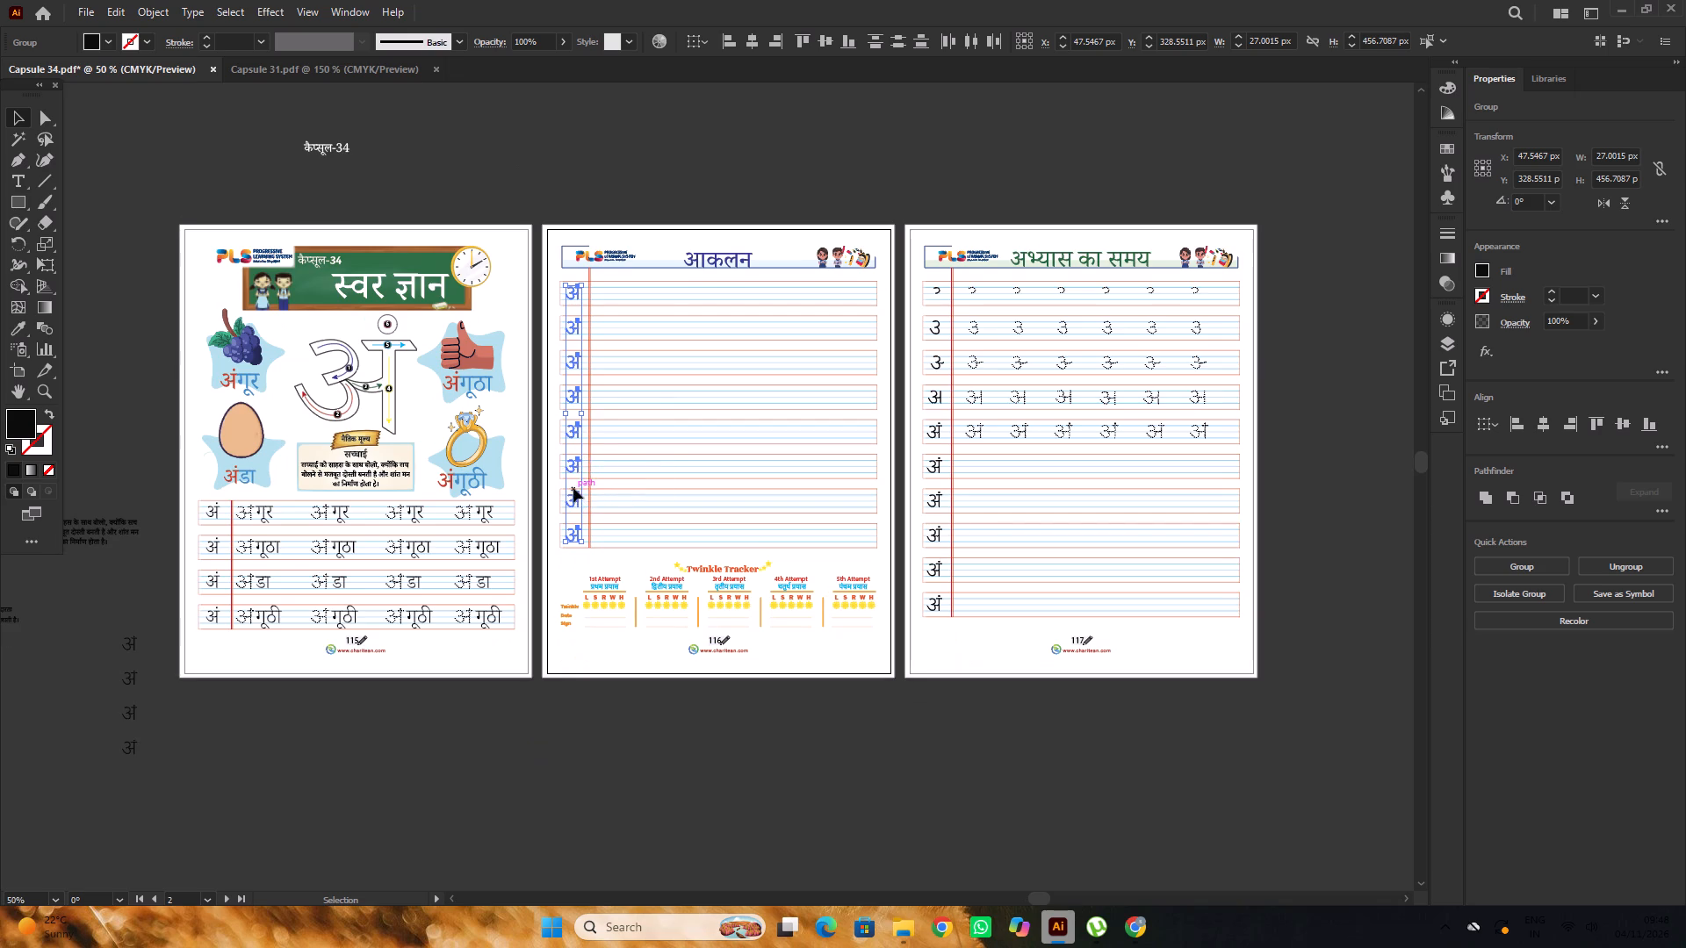
{"action": "scroll", "coordinate": [573, 479], "scroll_direction": "down", "scroll_amount": 1, "text": "alt"}
{"action": "left_click_drag", "start_coordinate": [576, 470], "coordinate": [412, 792]}
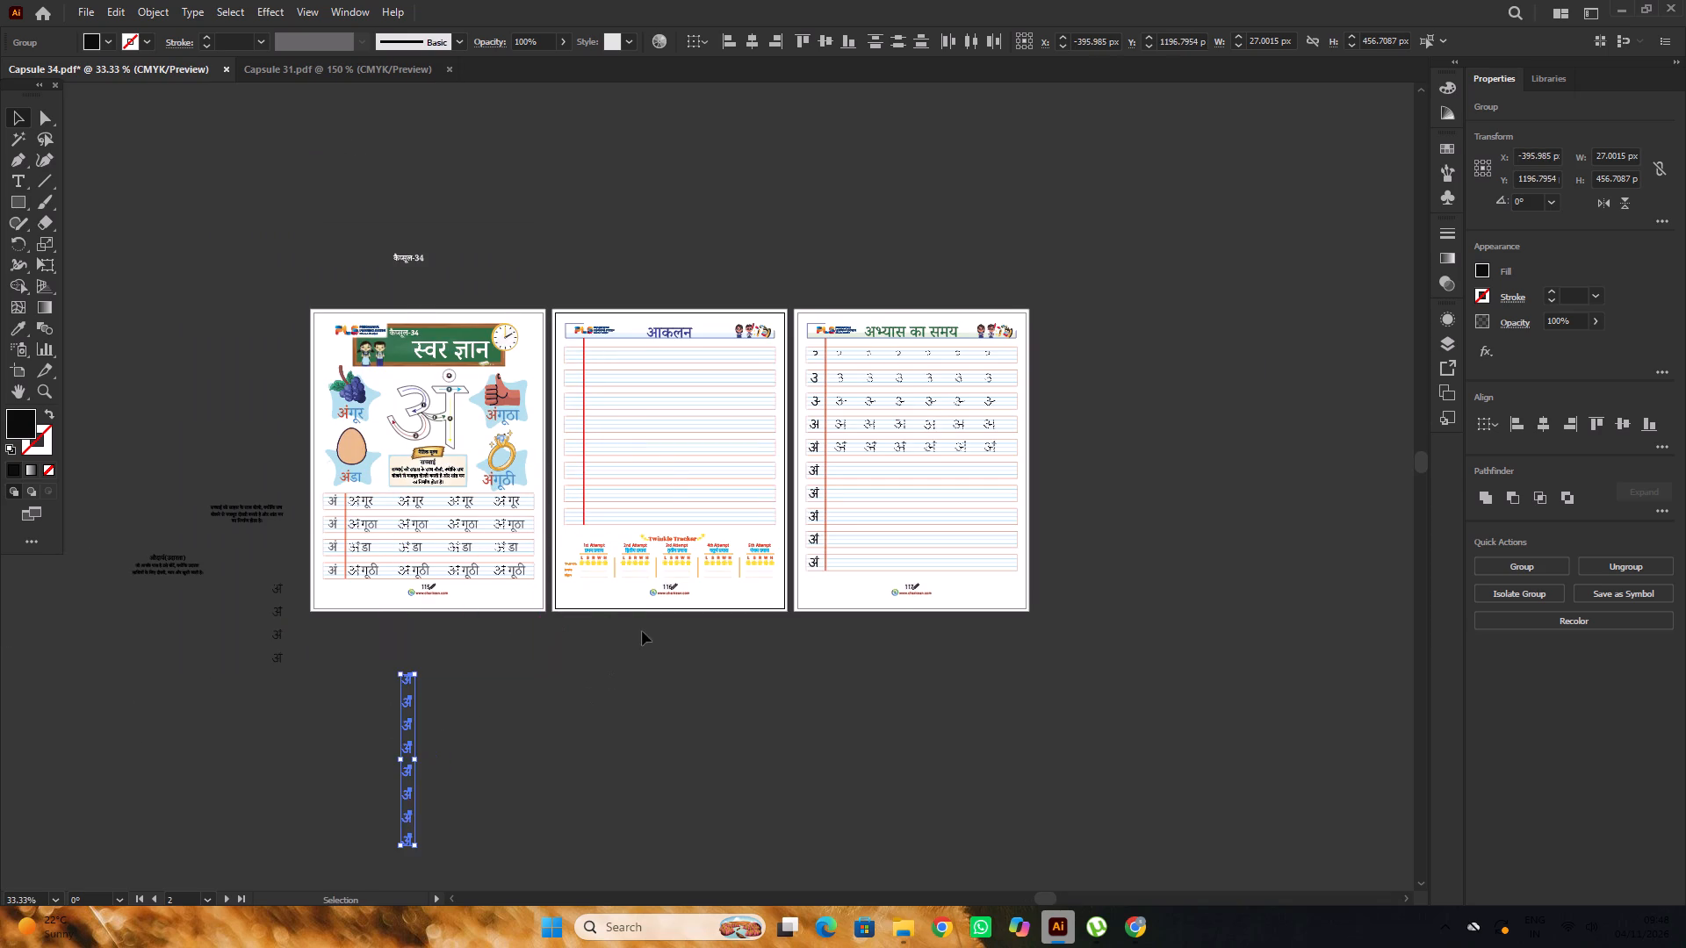
{"action": "left_click", "coordinate": [642, 631]}
Copy the live अं from page 115's first practice row into the first-row margin cell of the आकलन page.
{"action": "scroll", "coordinate": [480, 483], "scroll_direction": "up", "scroll_amount": 2, "text": "alt"}
{"action": "left_click_drag", "start_coordinate": [184, 518], "coordinate": [359, 432]}
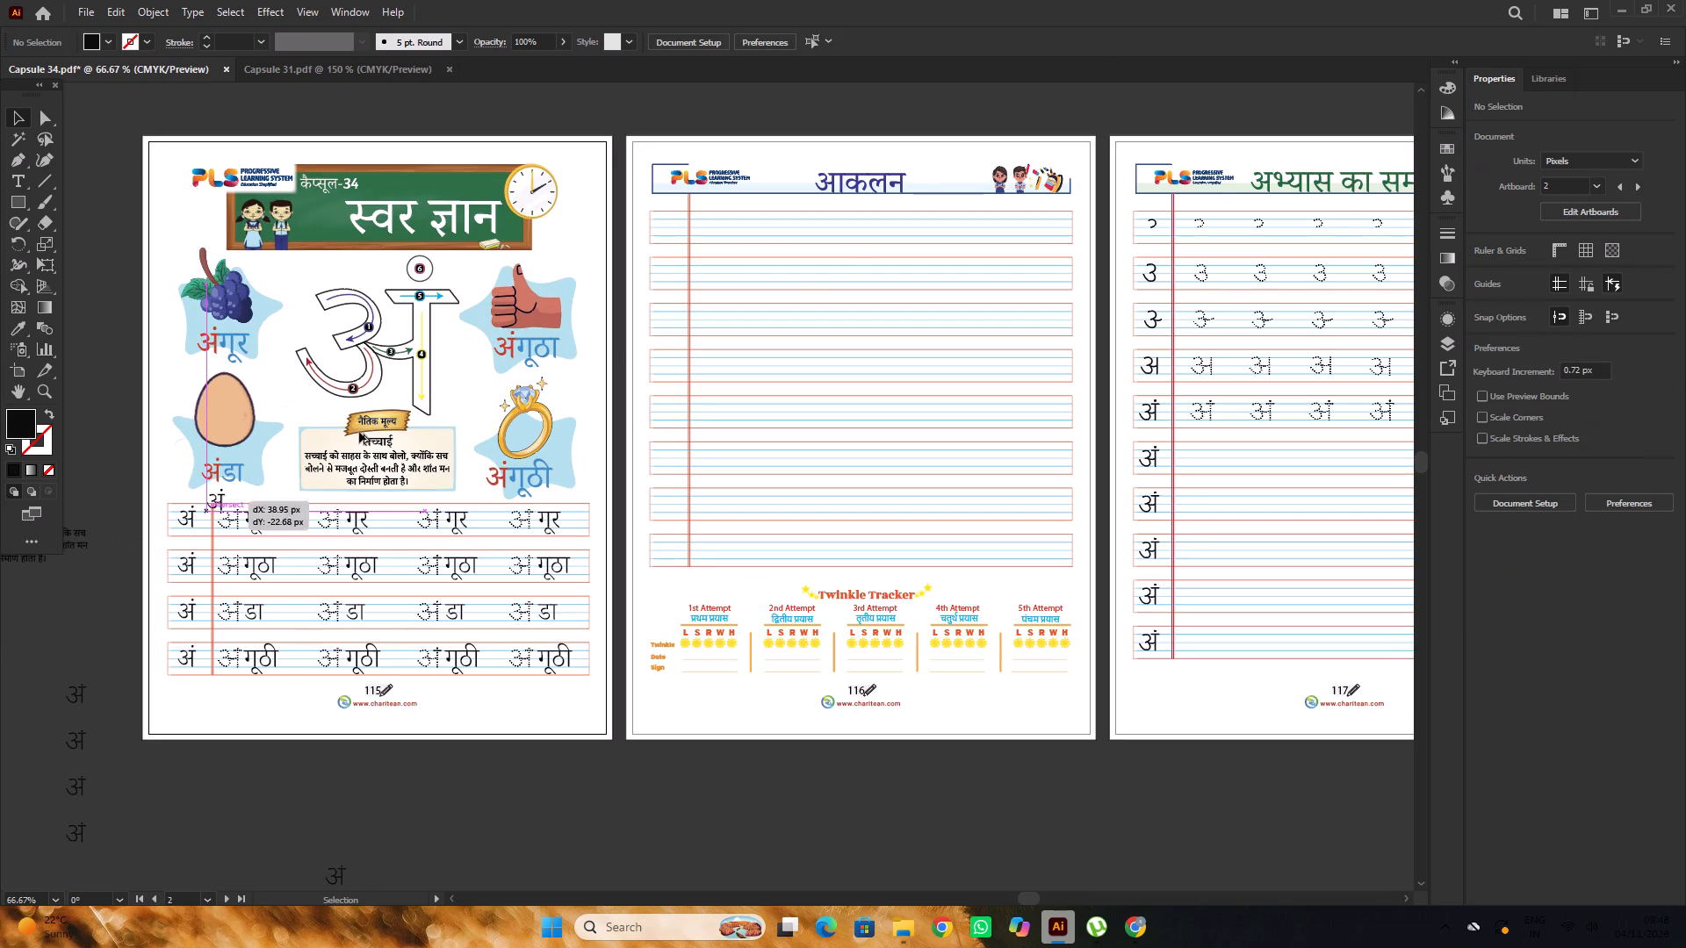
{"action": "left_click_drag", "start_coordinate": [359, 432], "coordinate": [679, 225]}
{"action": "scroll", "coordinate": [689, 225], "scroll_direction": "up", "scroll_amount": 9, "text": "alt"}
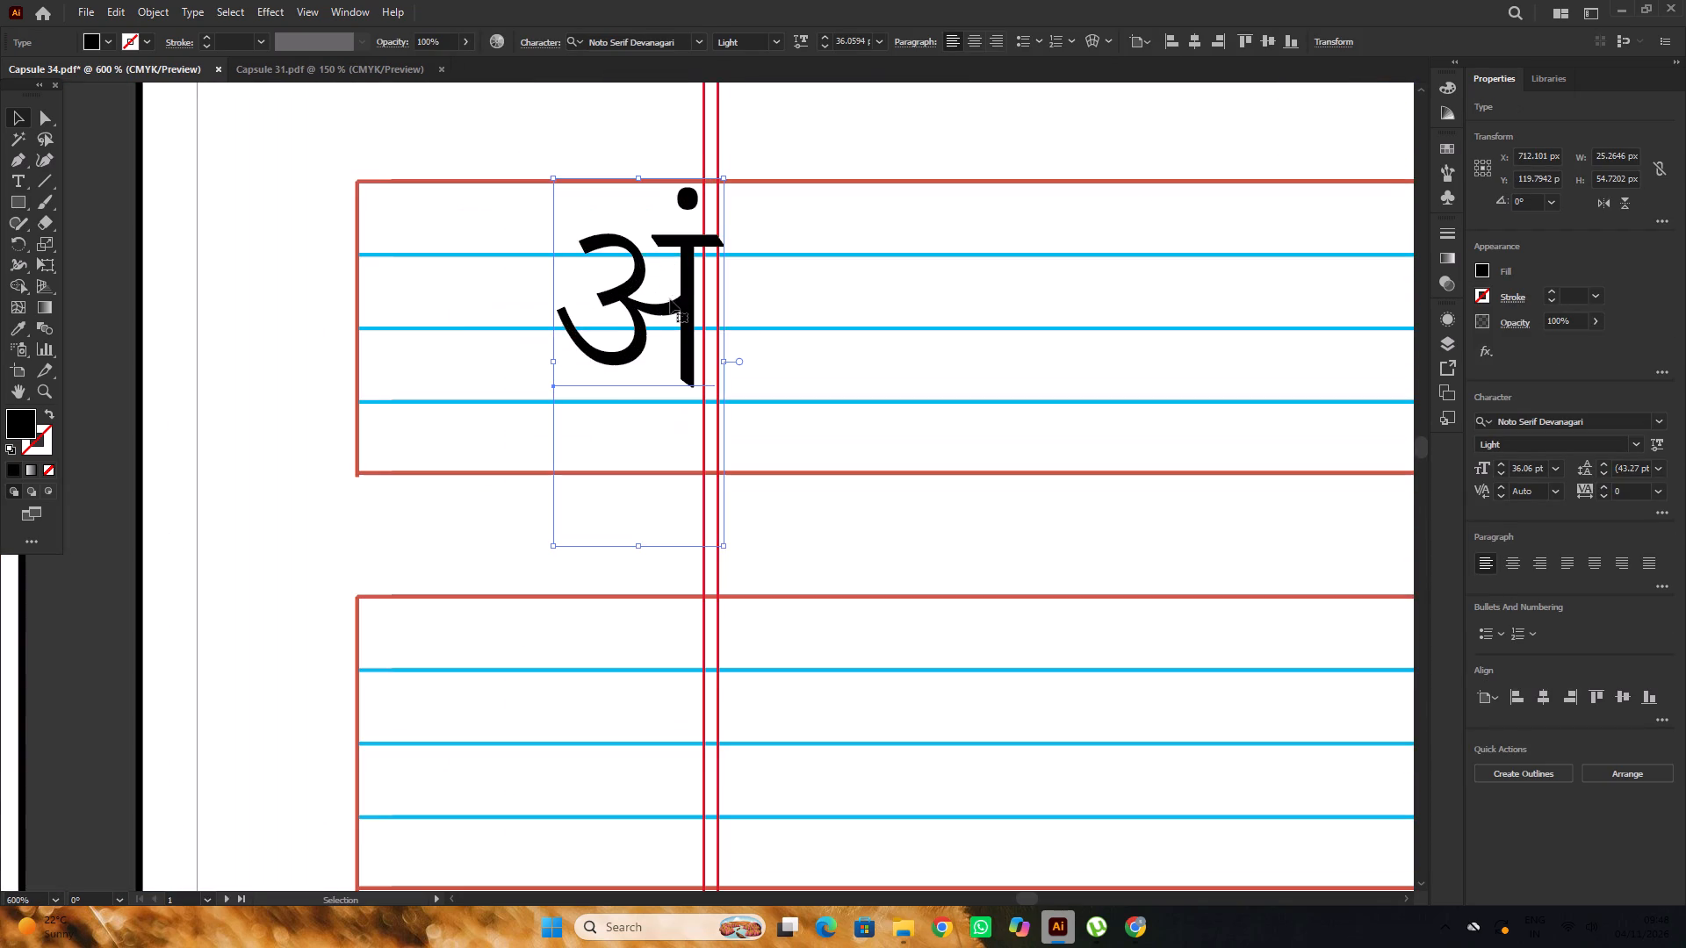
{"action": "left_click_drag", "start_coordinate": [678, 301], "coordinate": [546, 316]}
{"action": "scroll", "coordinate": [531, 307], "scroll_direction": "down", "scroll_amount": 2, "text": "alt"}
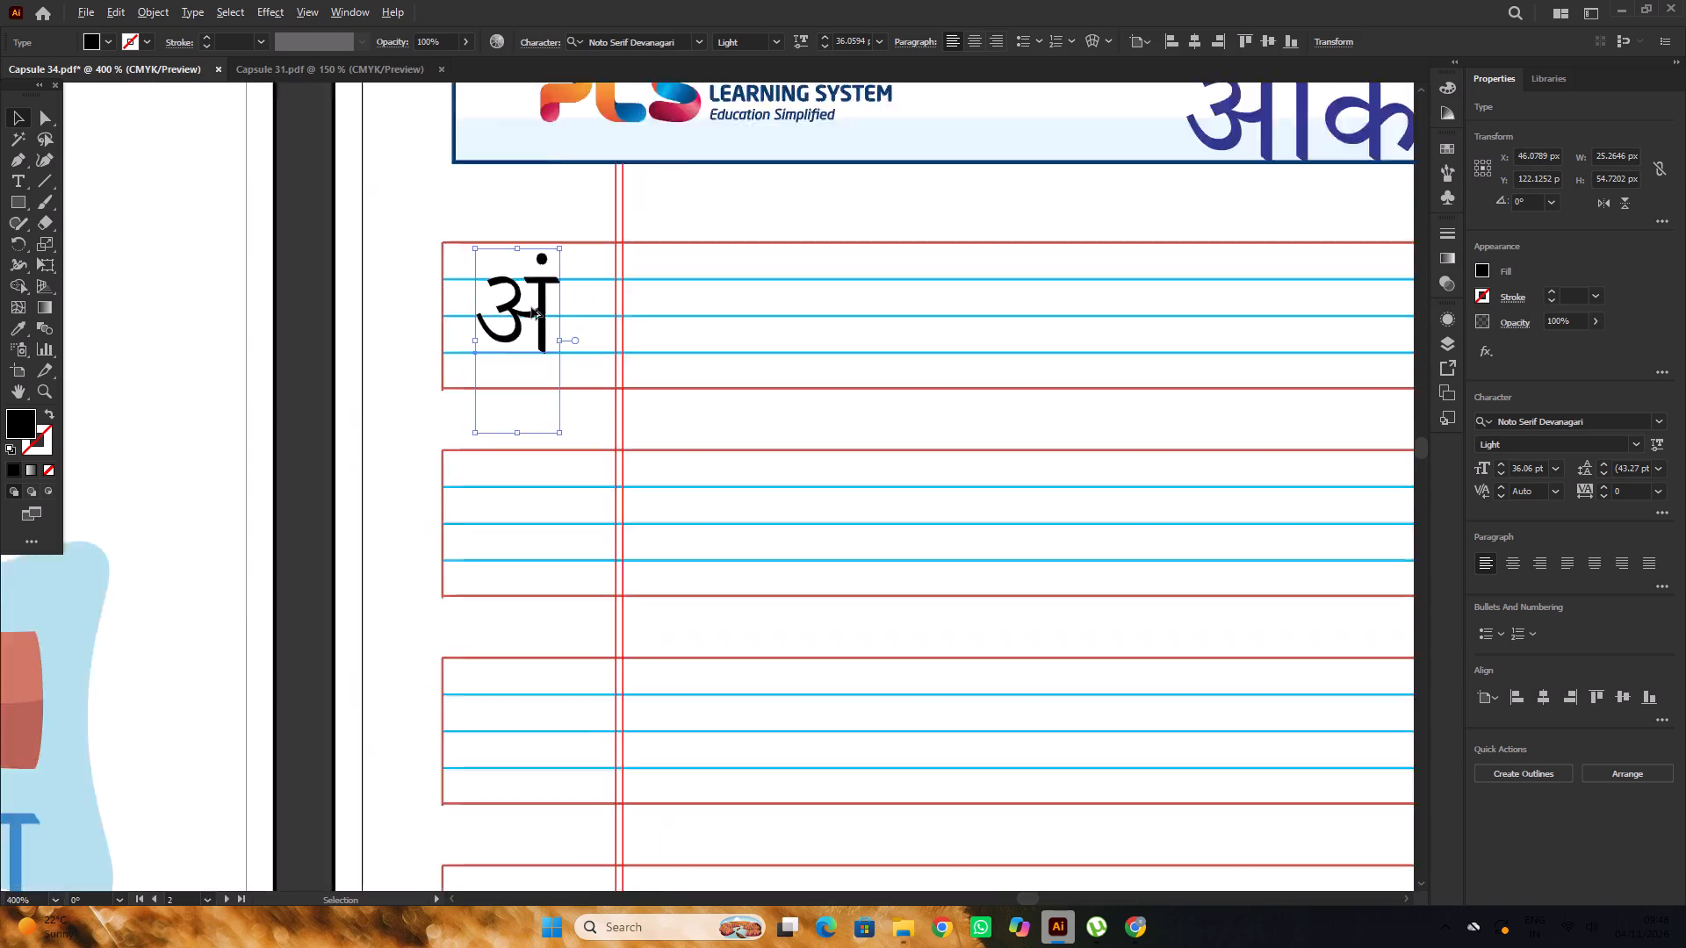
Duplicate the live अं straight down at about 62 px intervals into the second to fifth margin cells of the आकलन page.
{"action": "scroll", "coordinate": [531, 307], "scroll_direction": "down", "scroll_amount": 2, "text": "alt"}
{"action": "left_click_drag", "start_coordinate": [535, 303], "coordinate": [526, 406], "text": "alt"}
{"action": "scroll", "coordinate": [537, 383], "scroll_direction": "down", "scroll_amount": 7}
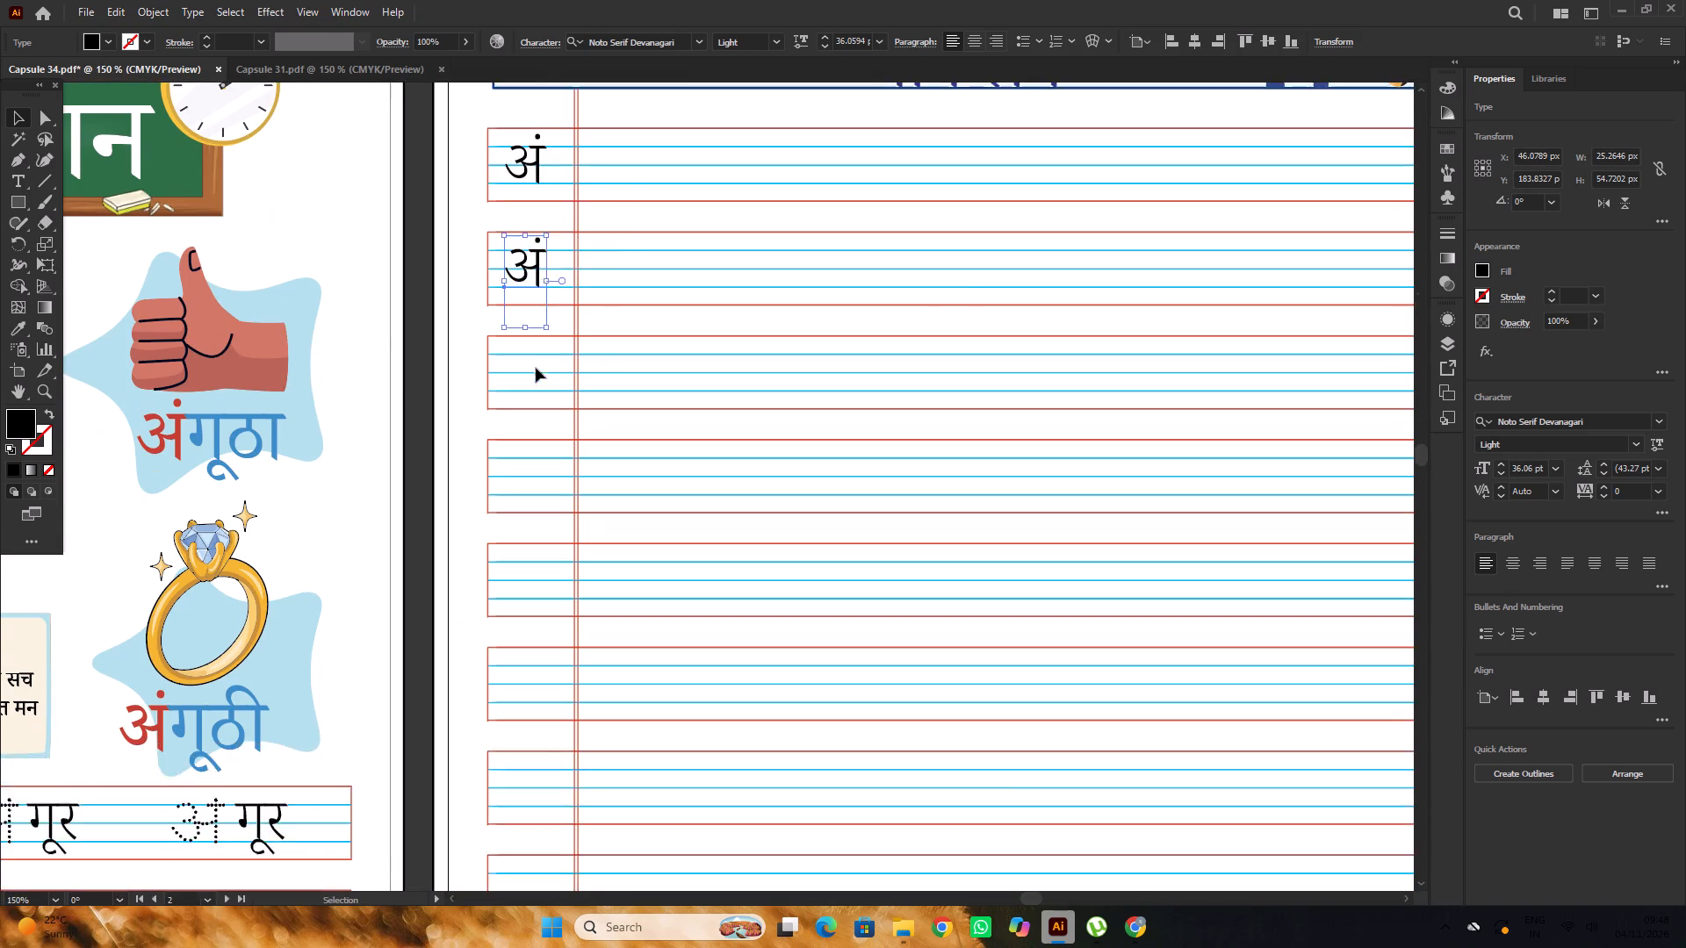
{"action": "scroll", "coordinate": [534, 322], "scroll_direction": "up", "scroll_amount": 8, "text": "alt"}
{"action": "left_click_drag", "start_coordinate": [539, 296], "coordinate": [521, 574], "text": "alt"}
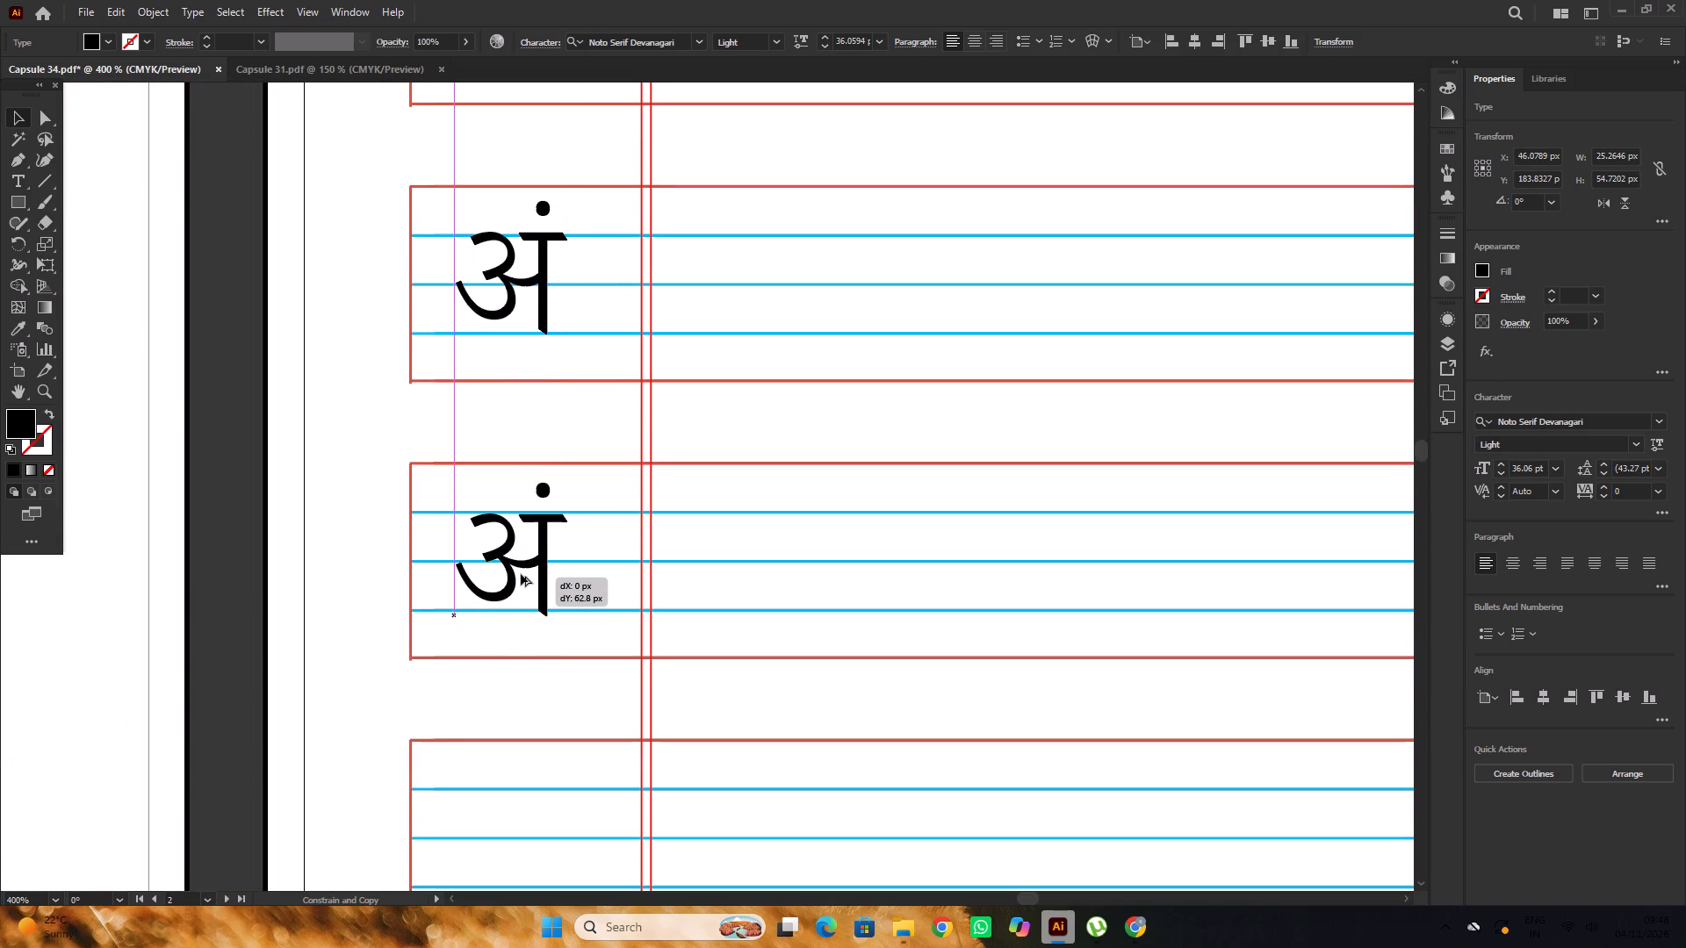
{"action": "left_click_drag", "start_coordinate": [521, 574], "coordinate": [522, 573], "text": "alt"}
{"action": "scroll", "coordinate": [522, 501], "scroll_direction": "down", "scroll_amount": 7, "text": "alt"}
{"action": "scroll", "coordinate": [536, 462], "scroll_direction": "up", "scroll_amount": 1, "text": "alt"}
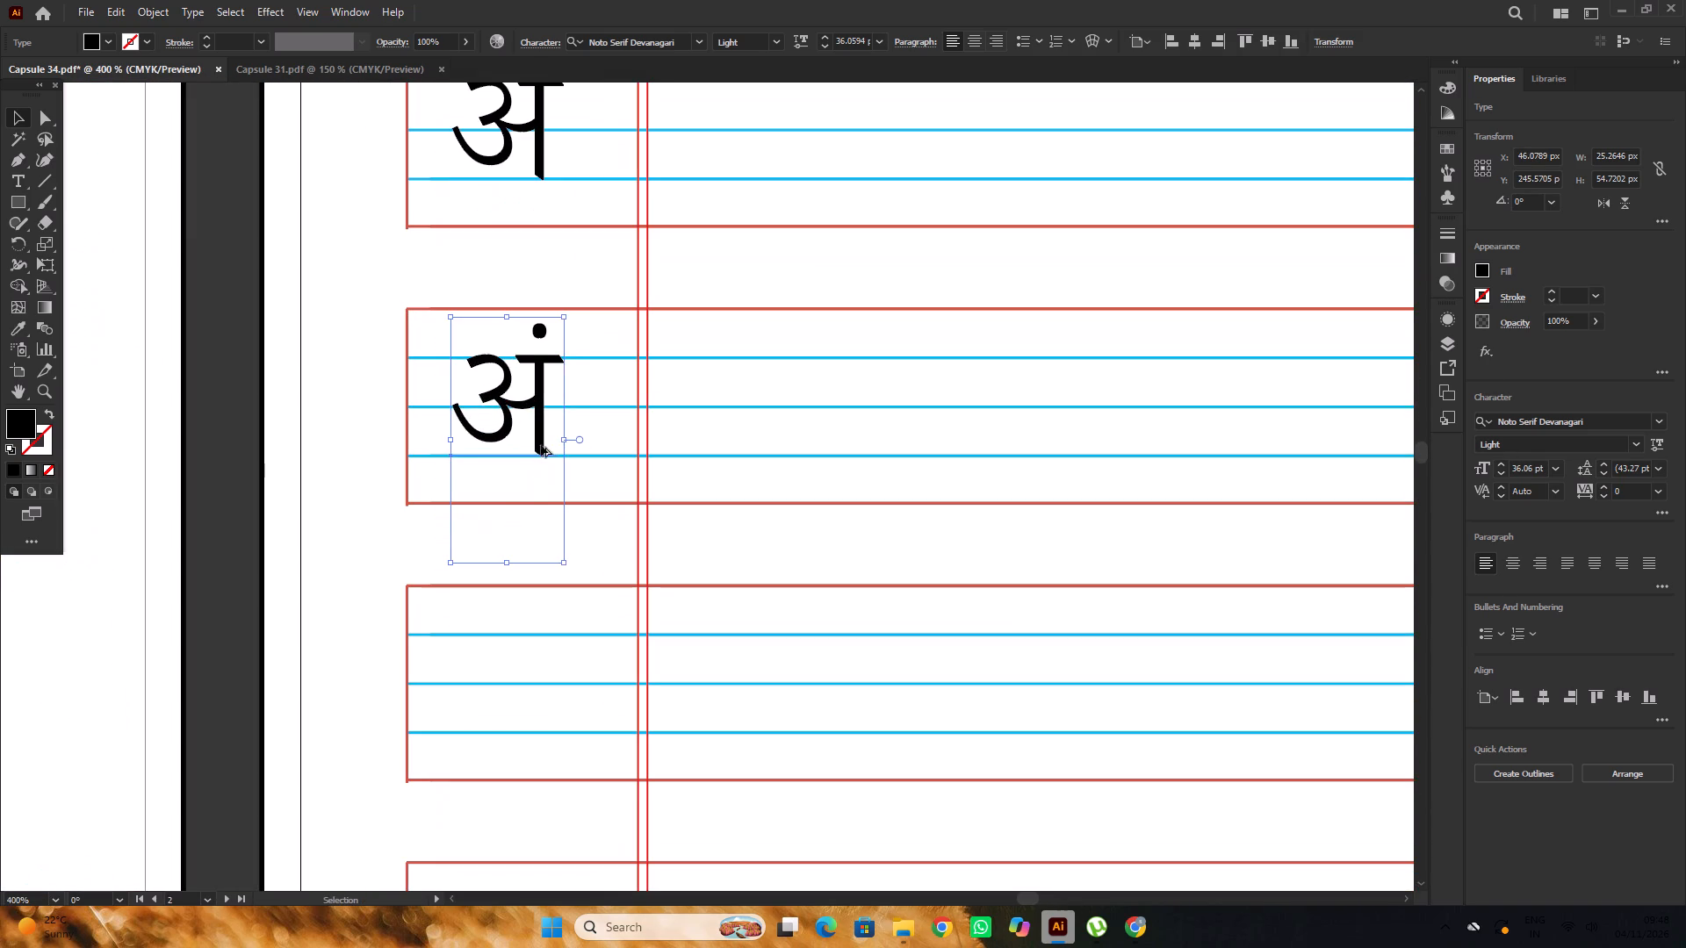
{"action": "left_click_drag", "start_coordinate": [541, 445], "coordinate": [507, 722], "text": "alt"}
{"action": "scroll", "coordinate": [504, 582], "scroll_direction": "down", "scroll_amount": 8, "text": "alt"}
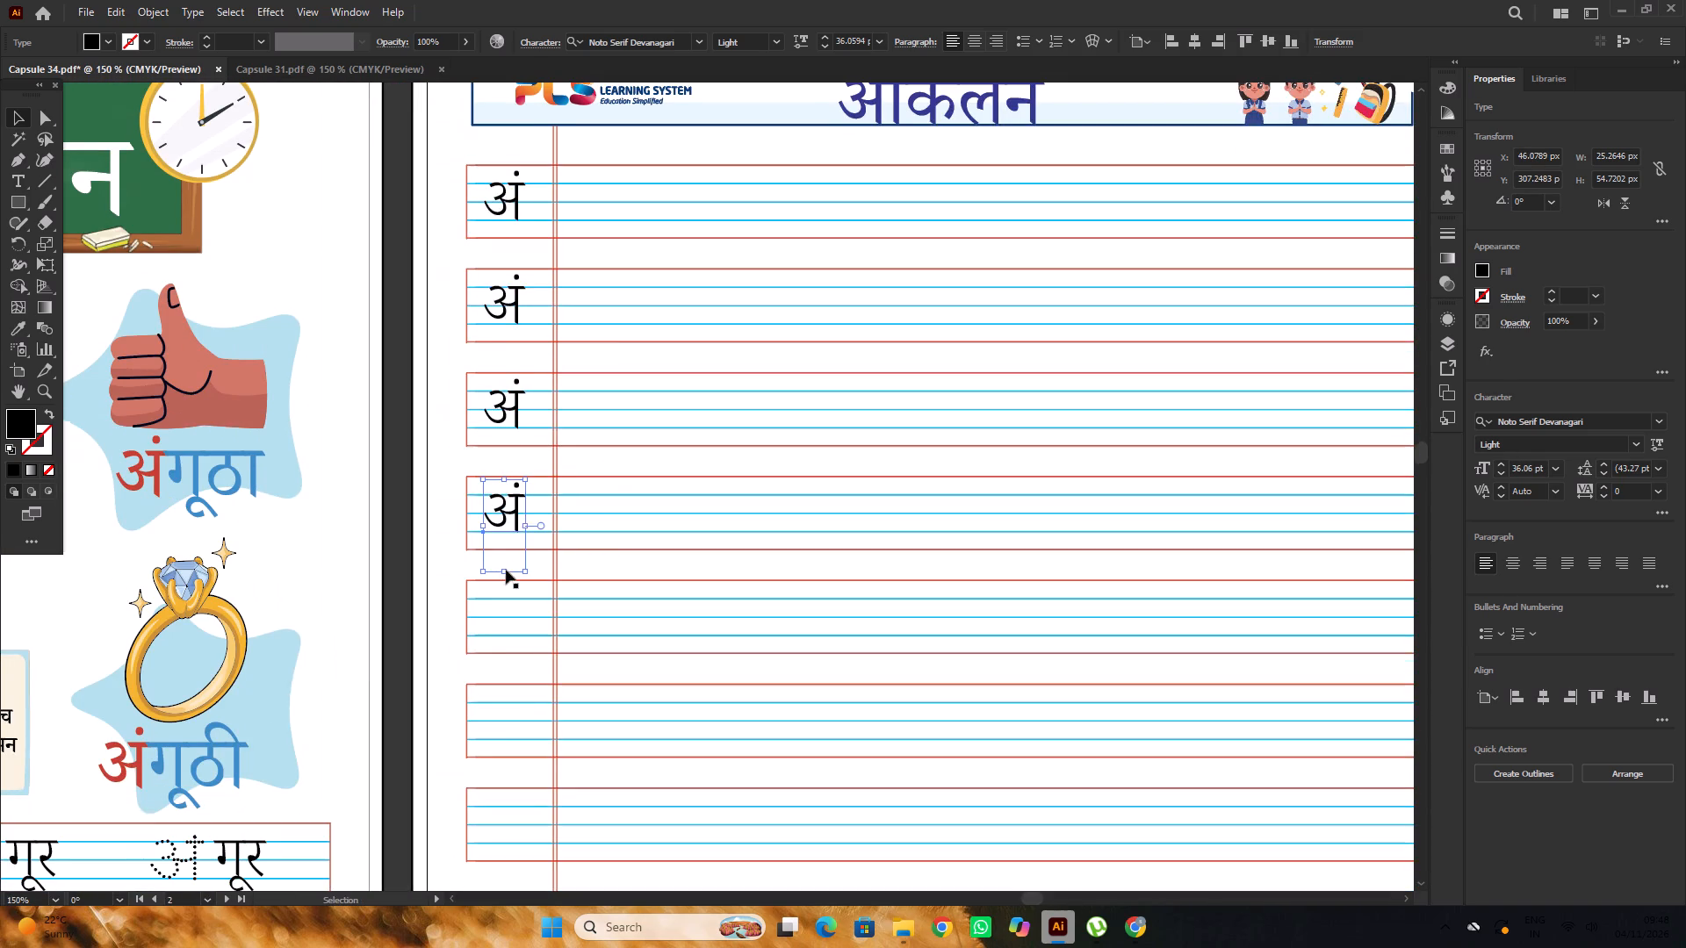
{"action": "scroll", "coordinate": [515, 513], "scroll_direction": "up", "scroll_amount": 2, "text": "alt"}
{"action": "left_click_drag", "start_coordinate": [515, 513], "coordinate": [492, 720], "text": "alt"}
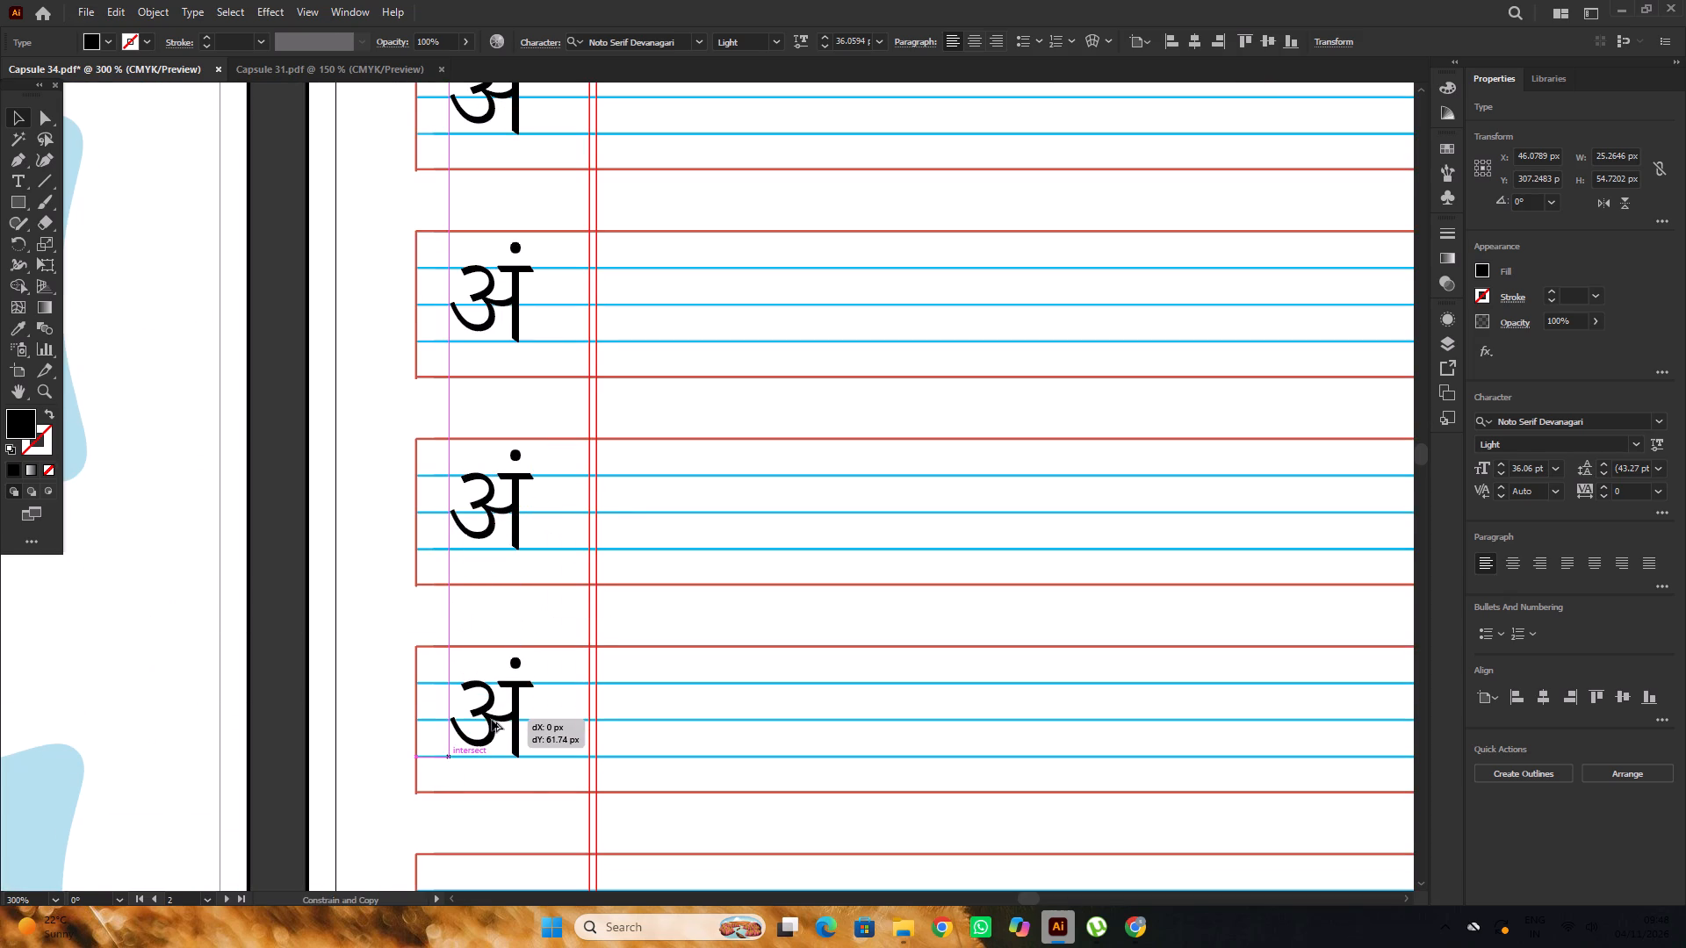
{"action": "left_click_drag", "start_coordinate": [492, 720], "coordinate": [490, 719], "text": "alt"}
Duplicate the fifth-row अं downward at about 62 px intervals into the sixth, seventh and eighth margin cells of the आकलन page.
{"action": "scroll", "coordinate": [501, 616], "scroll_direction": "down", "scroll_amount": 7, "text": "alt"}
{"action": "scroll", "coordinate": [509, 585], "scroll_direction": "up", "scroll_amount": 1, "text": "alt"}
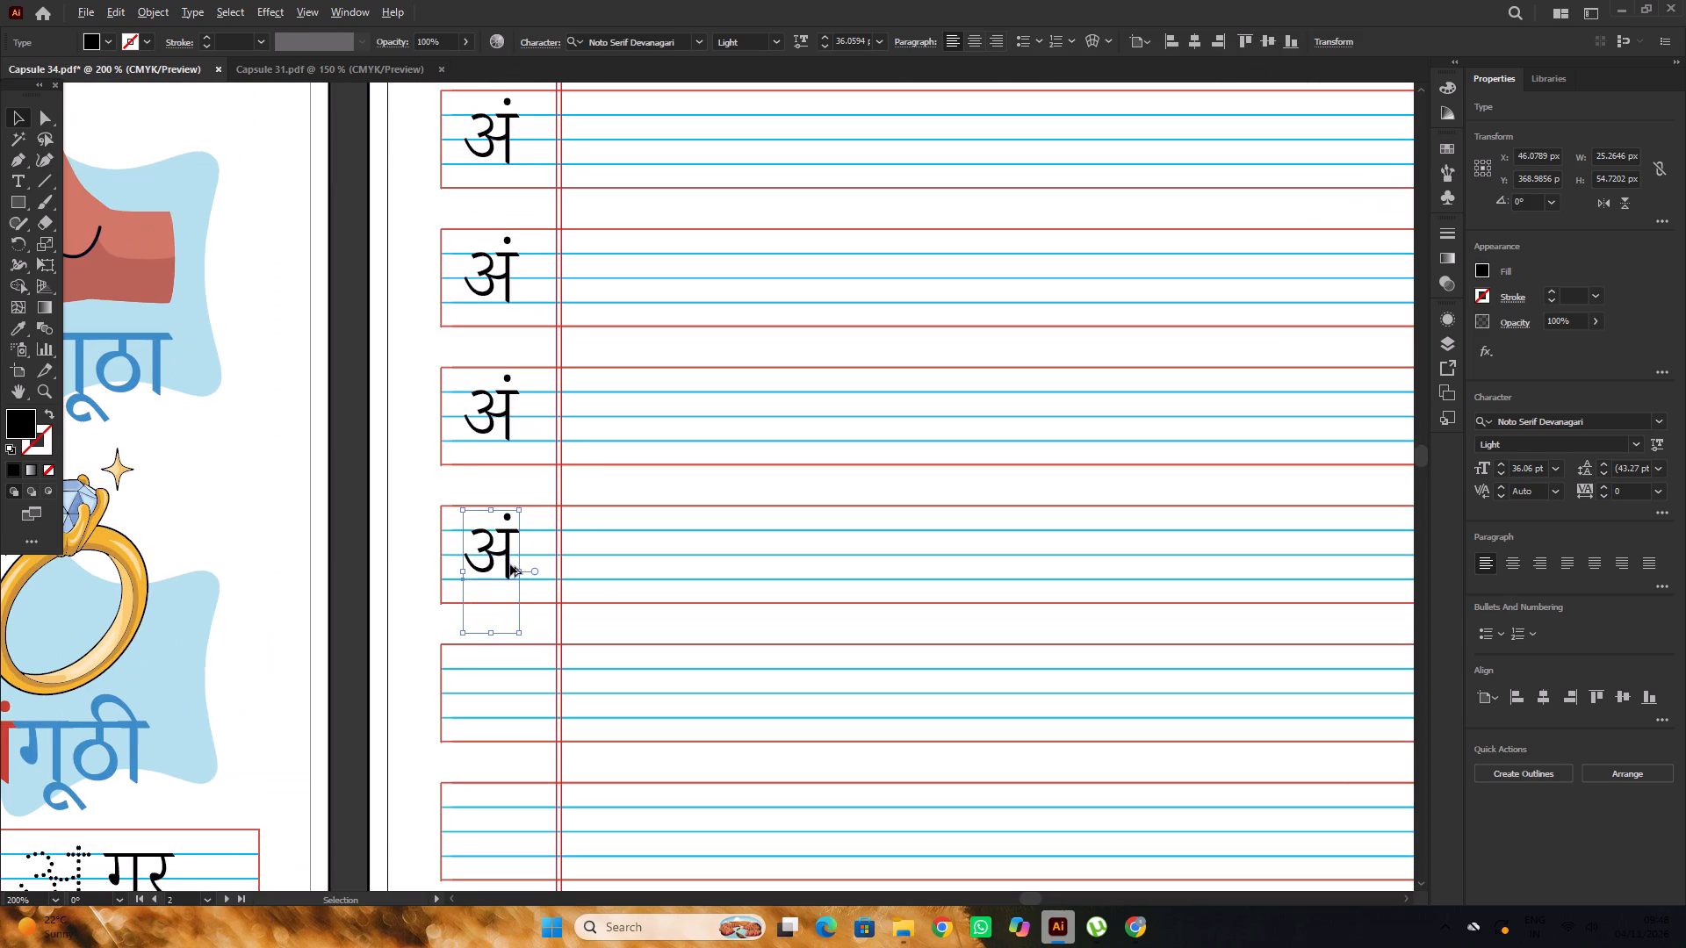
{"action": "left_click_drag", "start_coordinate": [508, 562], "coordinate": [494, 701], "text": "alt"}
{"action": "scroll", "coordinate": [483, 616], "scroll_direction": "down", "scroll_amount": 3, "text": "alt"}
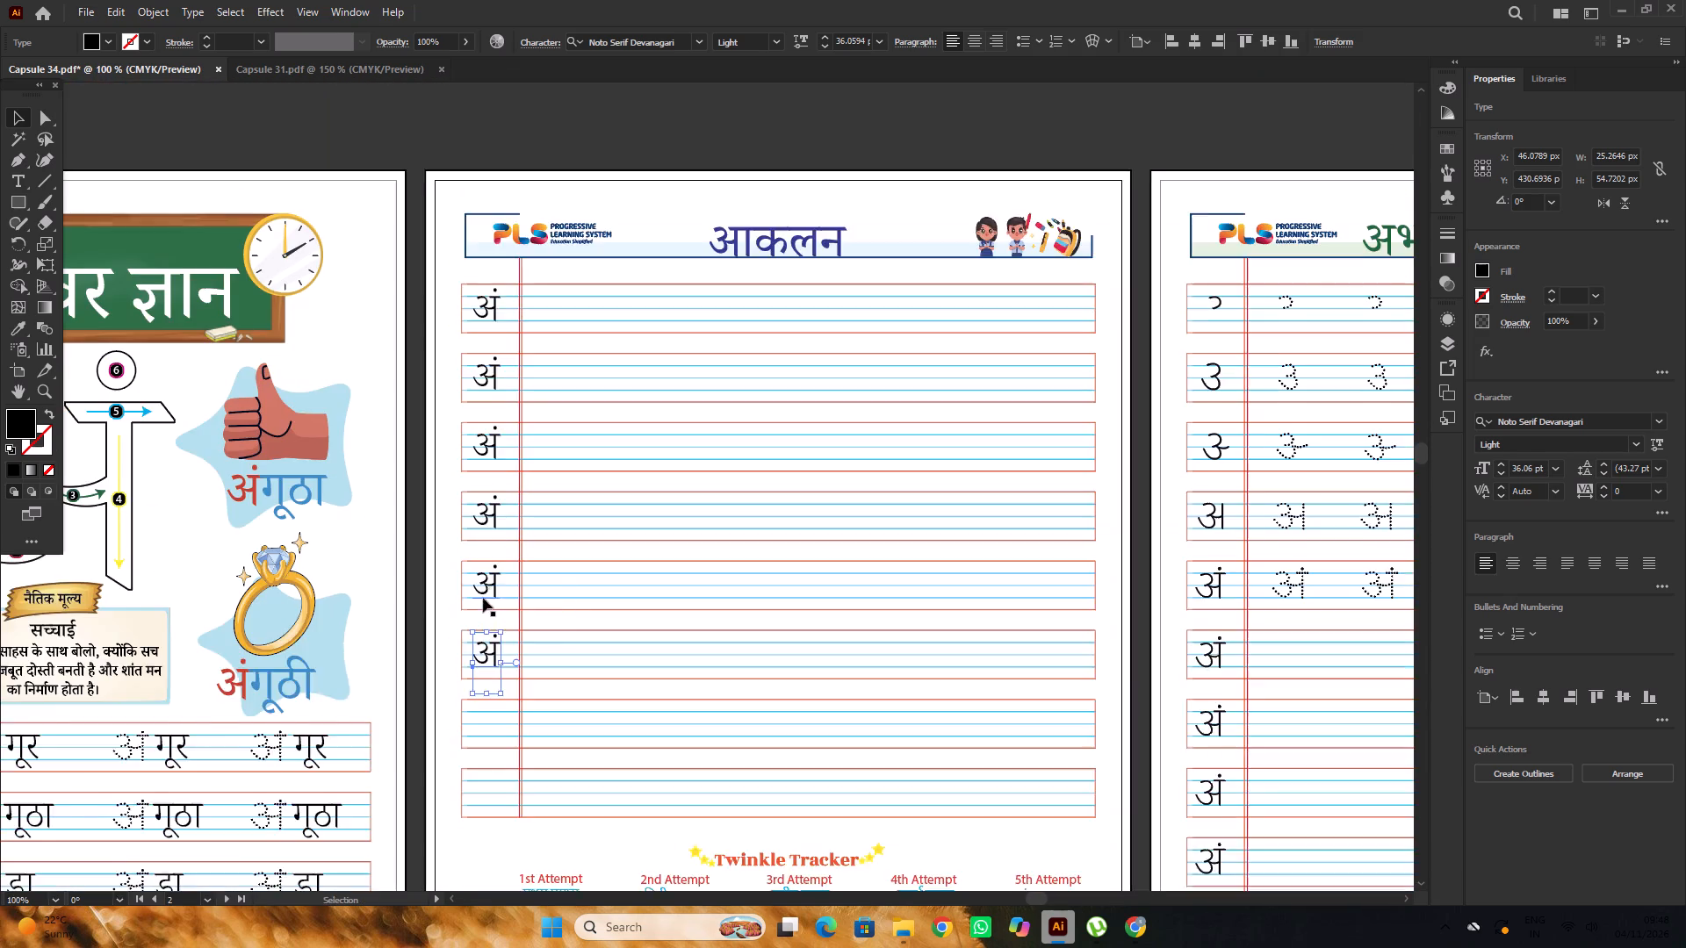
{"action": "scroll", "coordinate": [483, 598], "scroll_direction": "down", "scroll_amount": 4, "text": "alt"}
{"action": "scroll", "coordinate": [490, 592], "scroll_direction": "up", "scroll_amount": 2, "text": "alt"}
{"action": "left_click_drag", "start_coordinate": [501, 514], "coordinate": [483, 652], "text": "alt"}
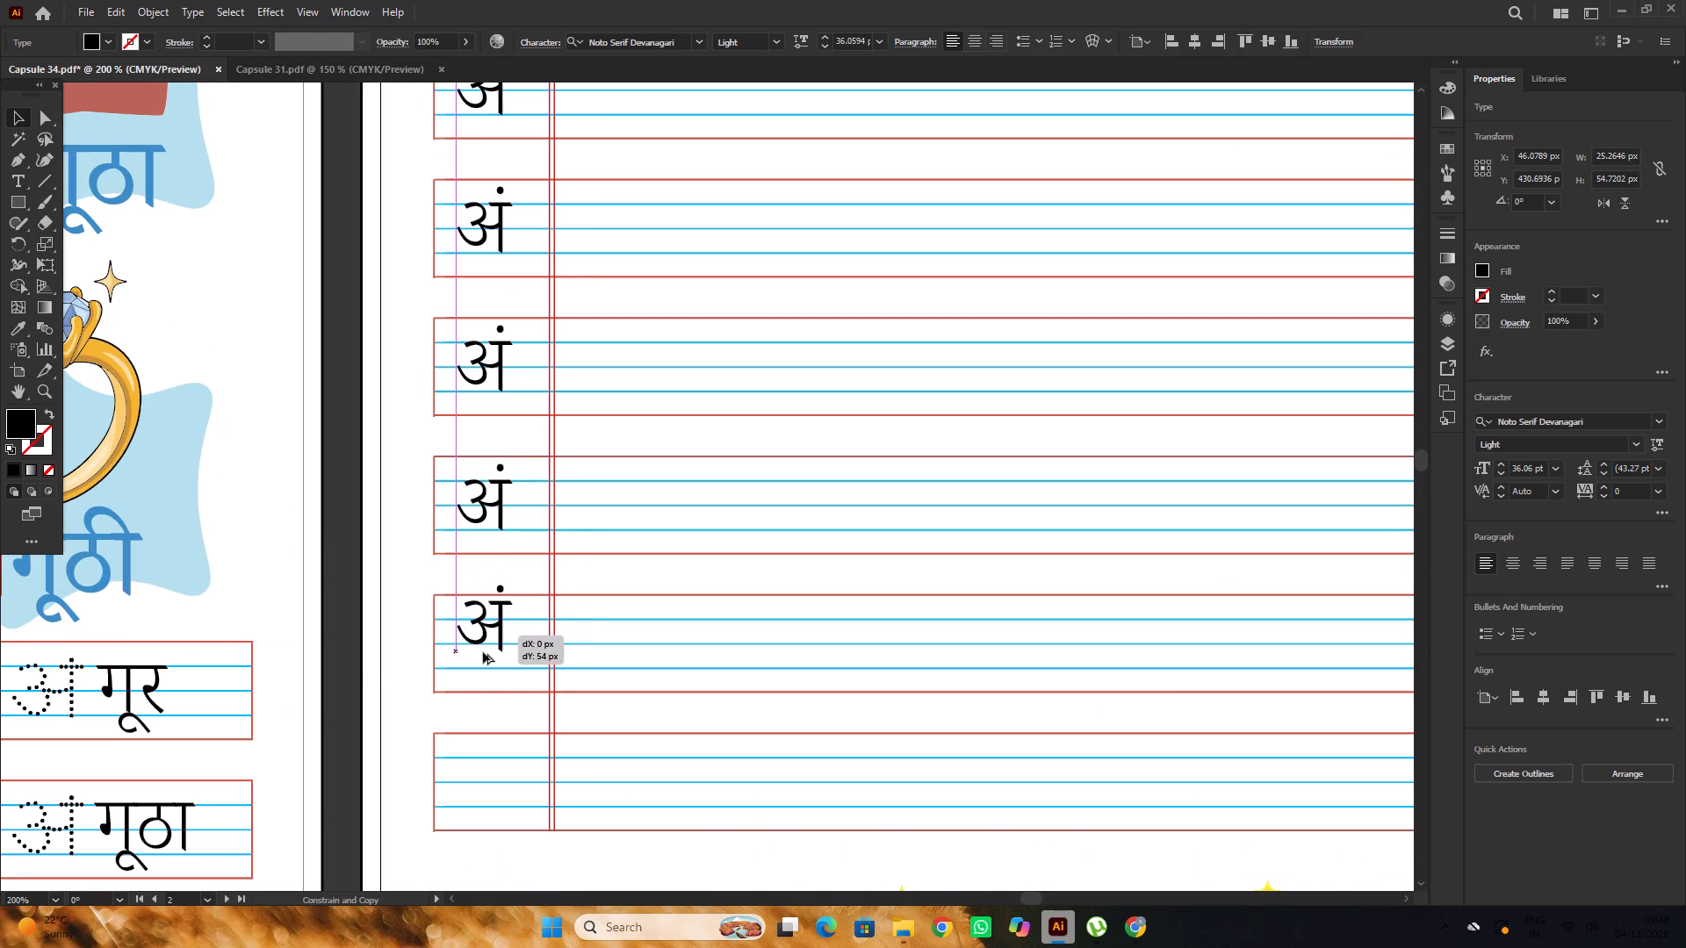
{"action": "left_click_drag", "start_coordinate": [483, 652], "coordinate": [481, 654], "text": "alt"}
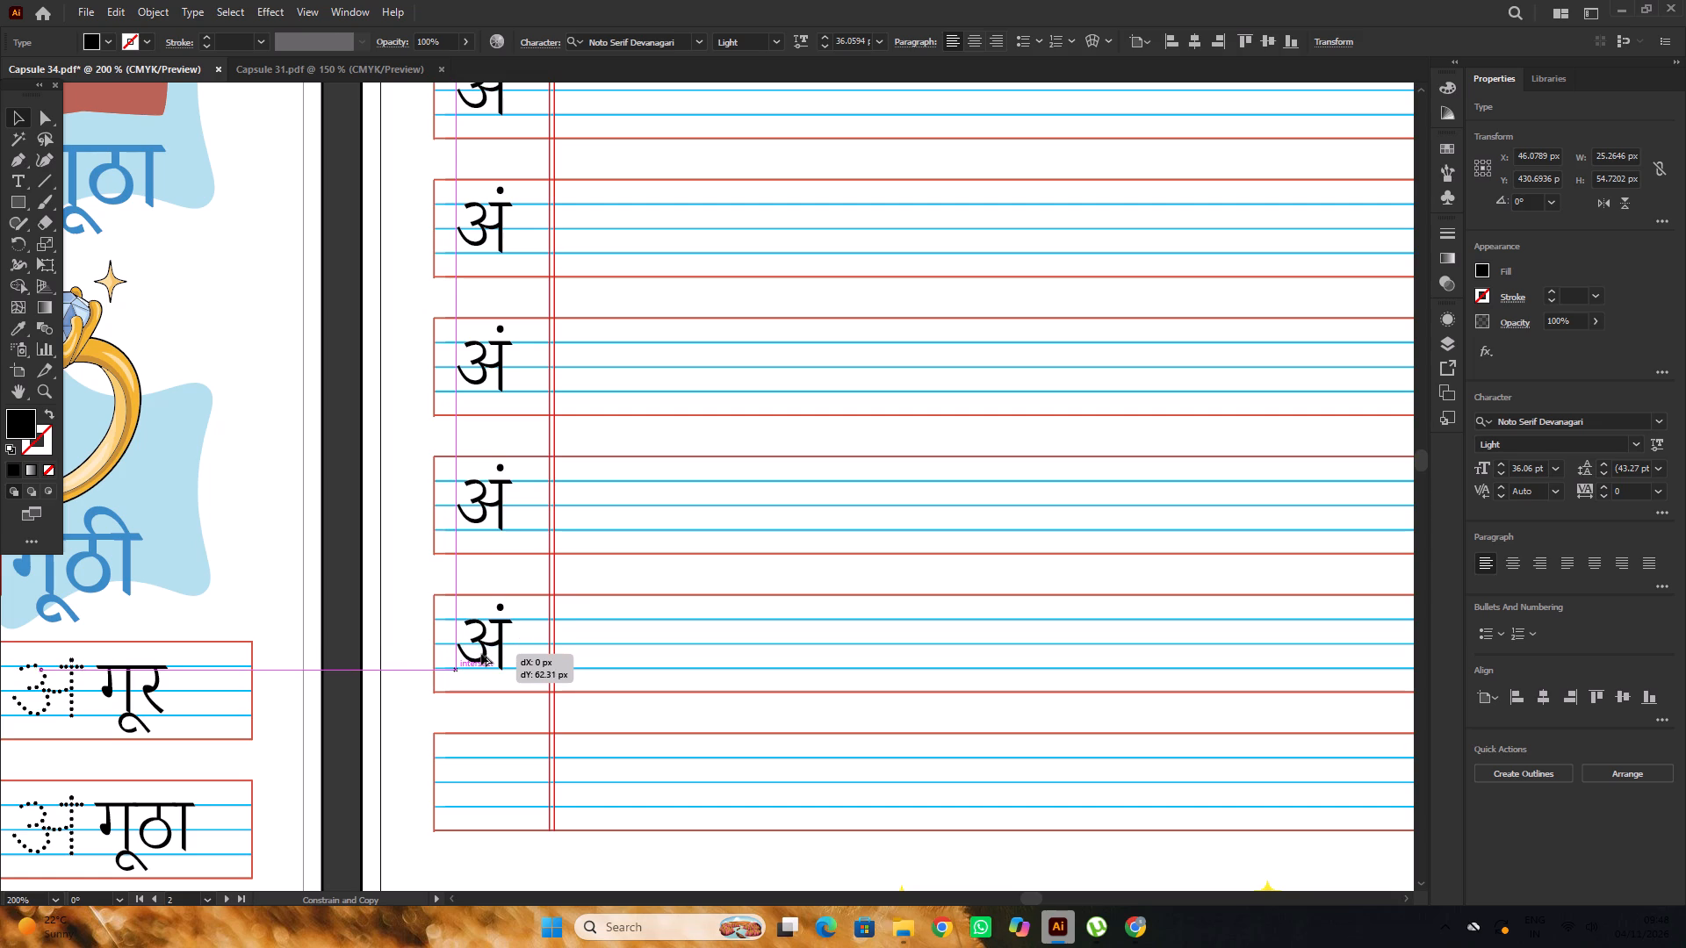
{"action": "left_click_drag", "start_coordinate": [481, 654], "coordinate": [480, 653], "text": "alt"}
{"action": "scroll", "coordinate": [478, 636], "scroll_direction": "down", "scroll_amount": 6}
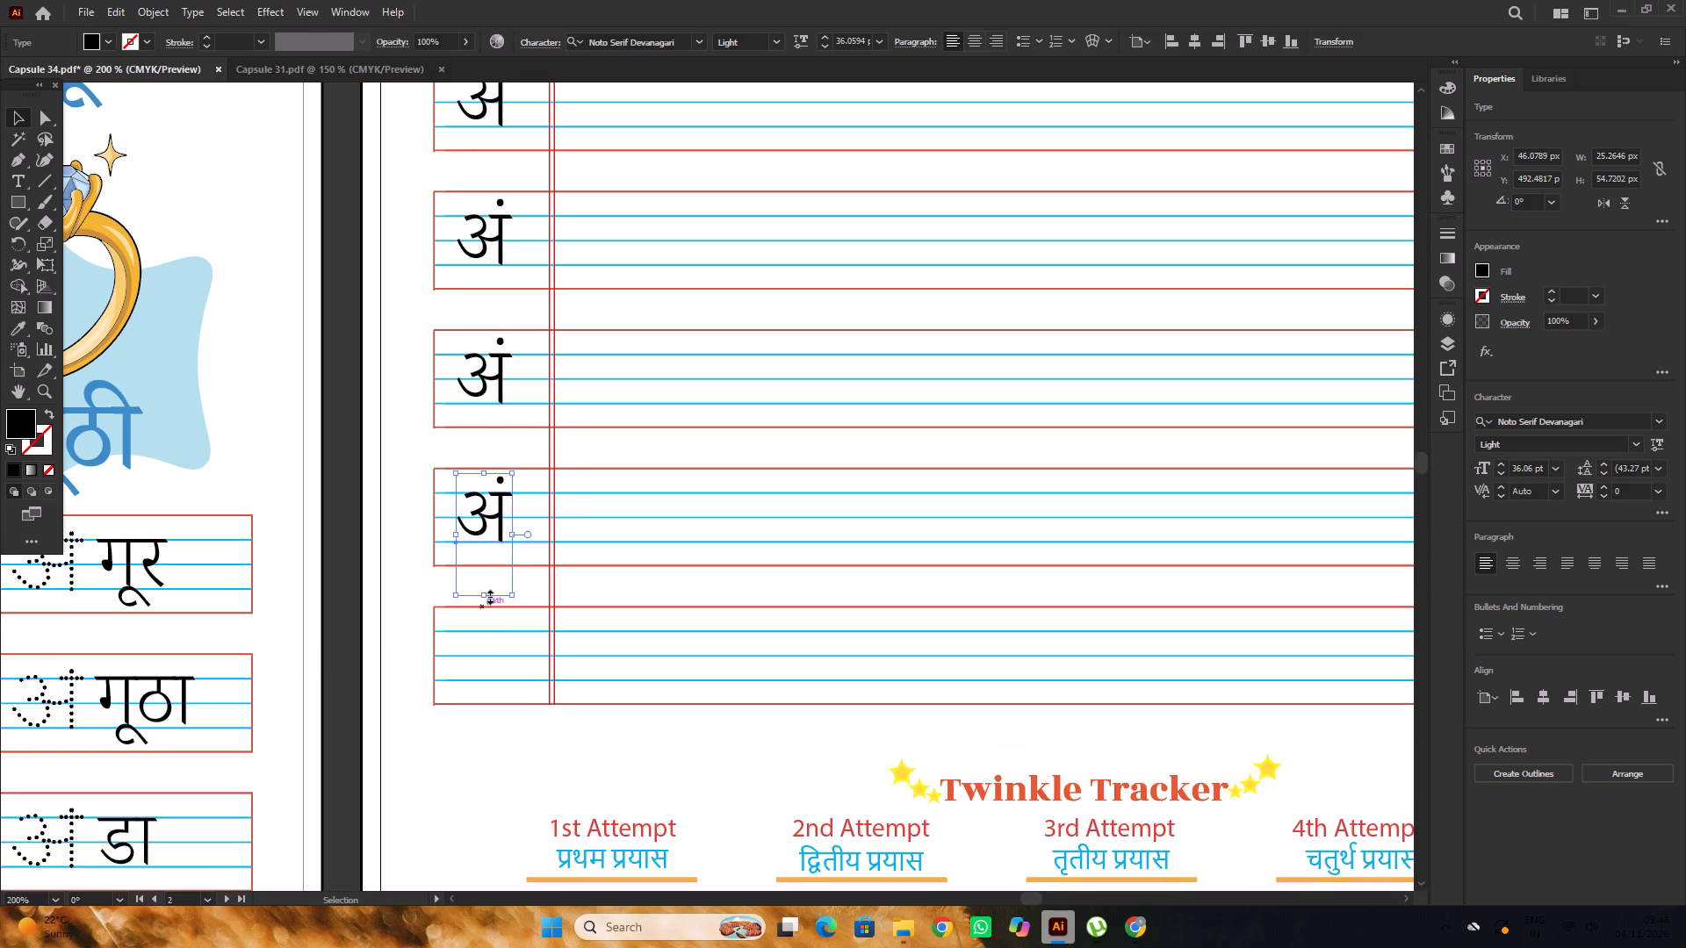
{"action": "scroll", "coordinate": [493, 578], "scroll_direction": "up", "scroll_amount": 1, "text": "alt"}
{"action": "left_click_drag", "start_coordinate": [503, 513], "coordinate": [468, 721], "text": "alt"}
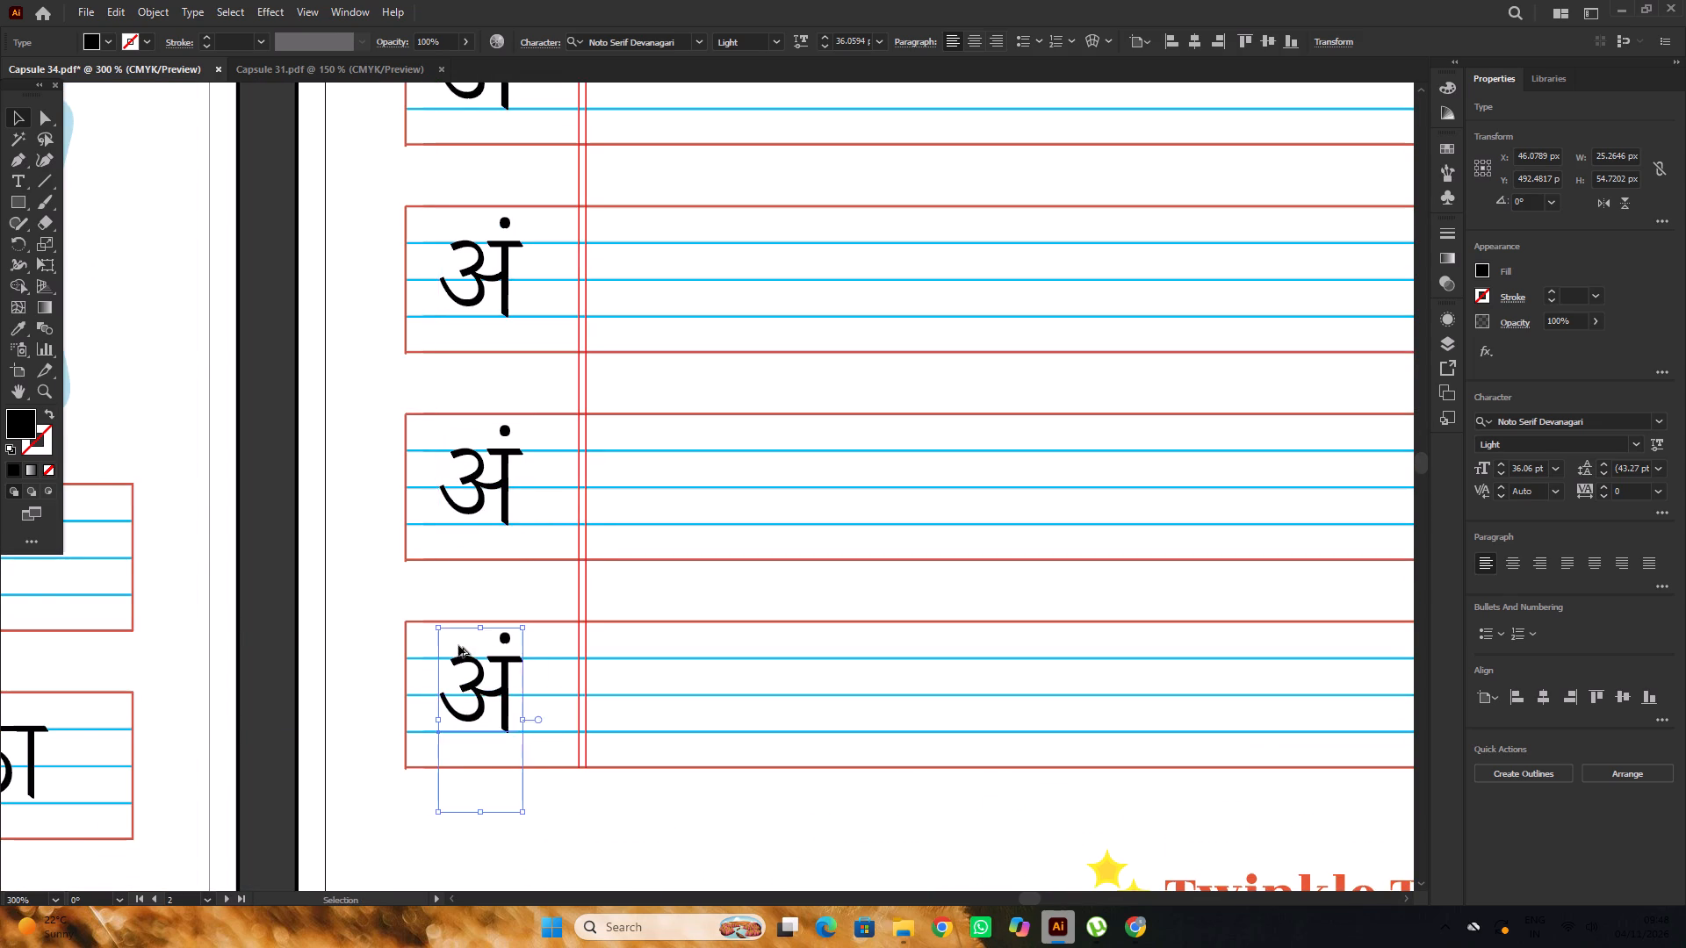
{"action": "scroll", "coordinate": [458, 645], "scroll_direction": "down", "scroll_amount": 4, "text": "alt"}
Deselect everything and review the आकलन page's margin letters alongside the neighbouring अभ्यास का समय page.
{"action": "scroll", "coordinate": [529, 748], "scroll_direction": "down", "scroll_amount": 2, "text": "alt"}
{"action": "key", "text": "space"}
{"action": "key", "text": "space"}
{"action": "key", "text": "space"}
{"action": "left_click_drag", "start_coordinate": [747, 815], "coordinate": [652, 665]}
{"action": "left_click", "coordinate": [764, 746]}
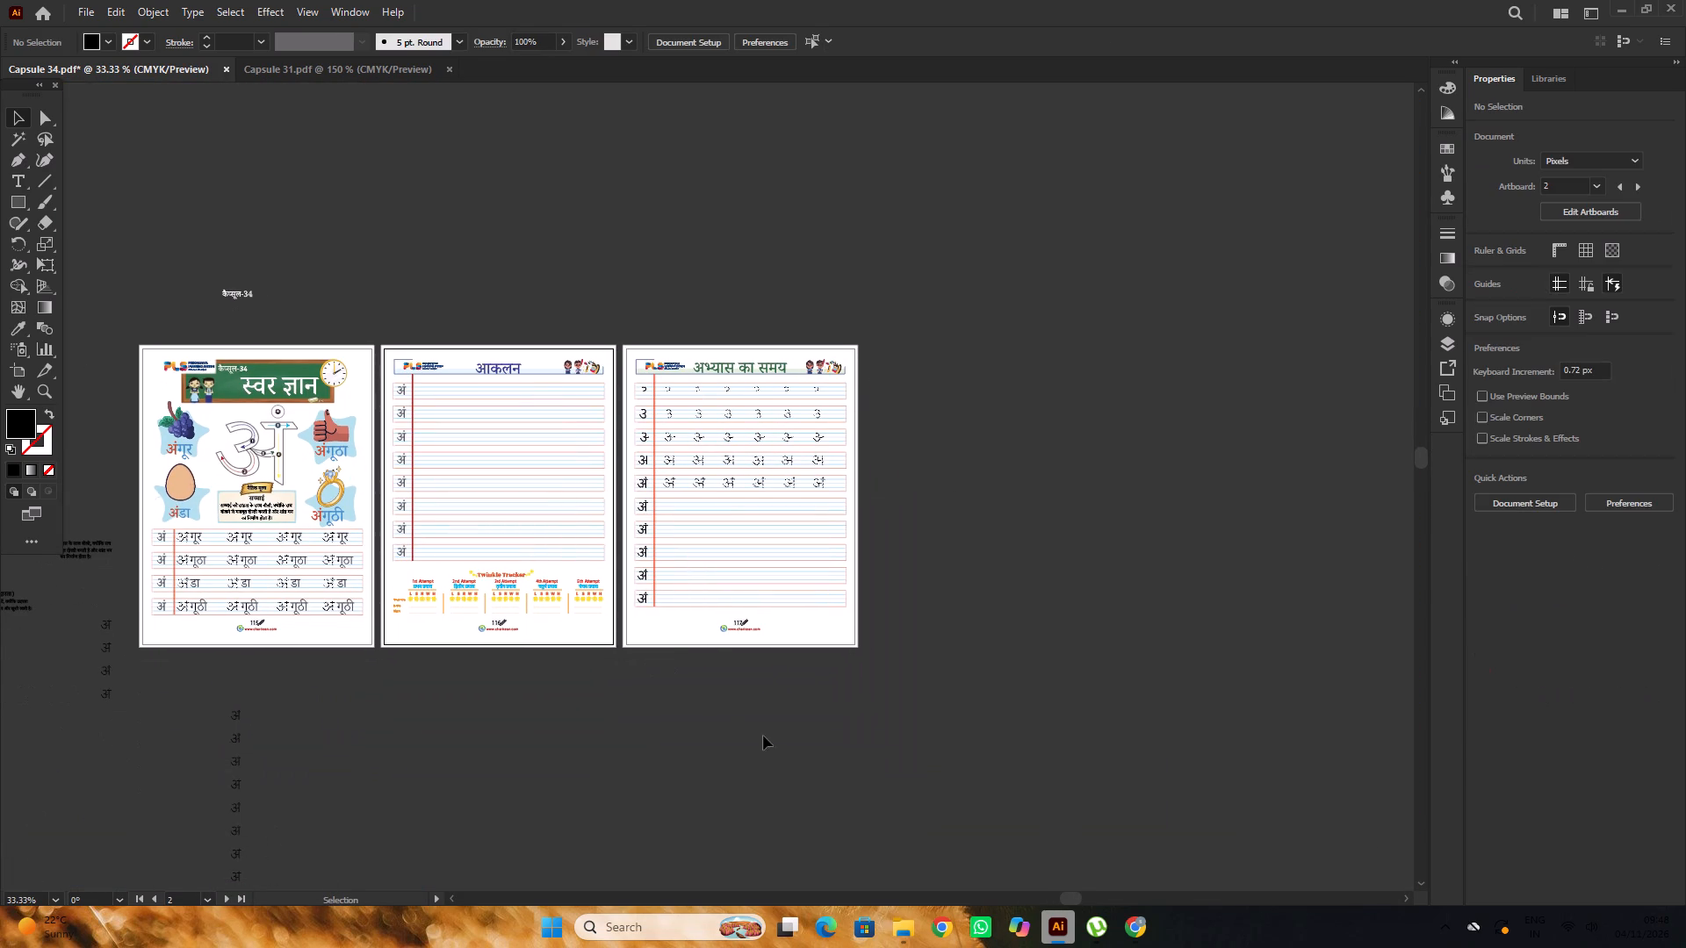
{"action": "scroll", "coordinate": [875, 596], "scroll_direction": "up", "scroll_amount": 1, "text": "alt"}
{"action": "key", "text": "space"}
{"action": "left_click_drag", "start_coordinate": [940, 579], "coordinate": [933, 632]}
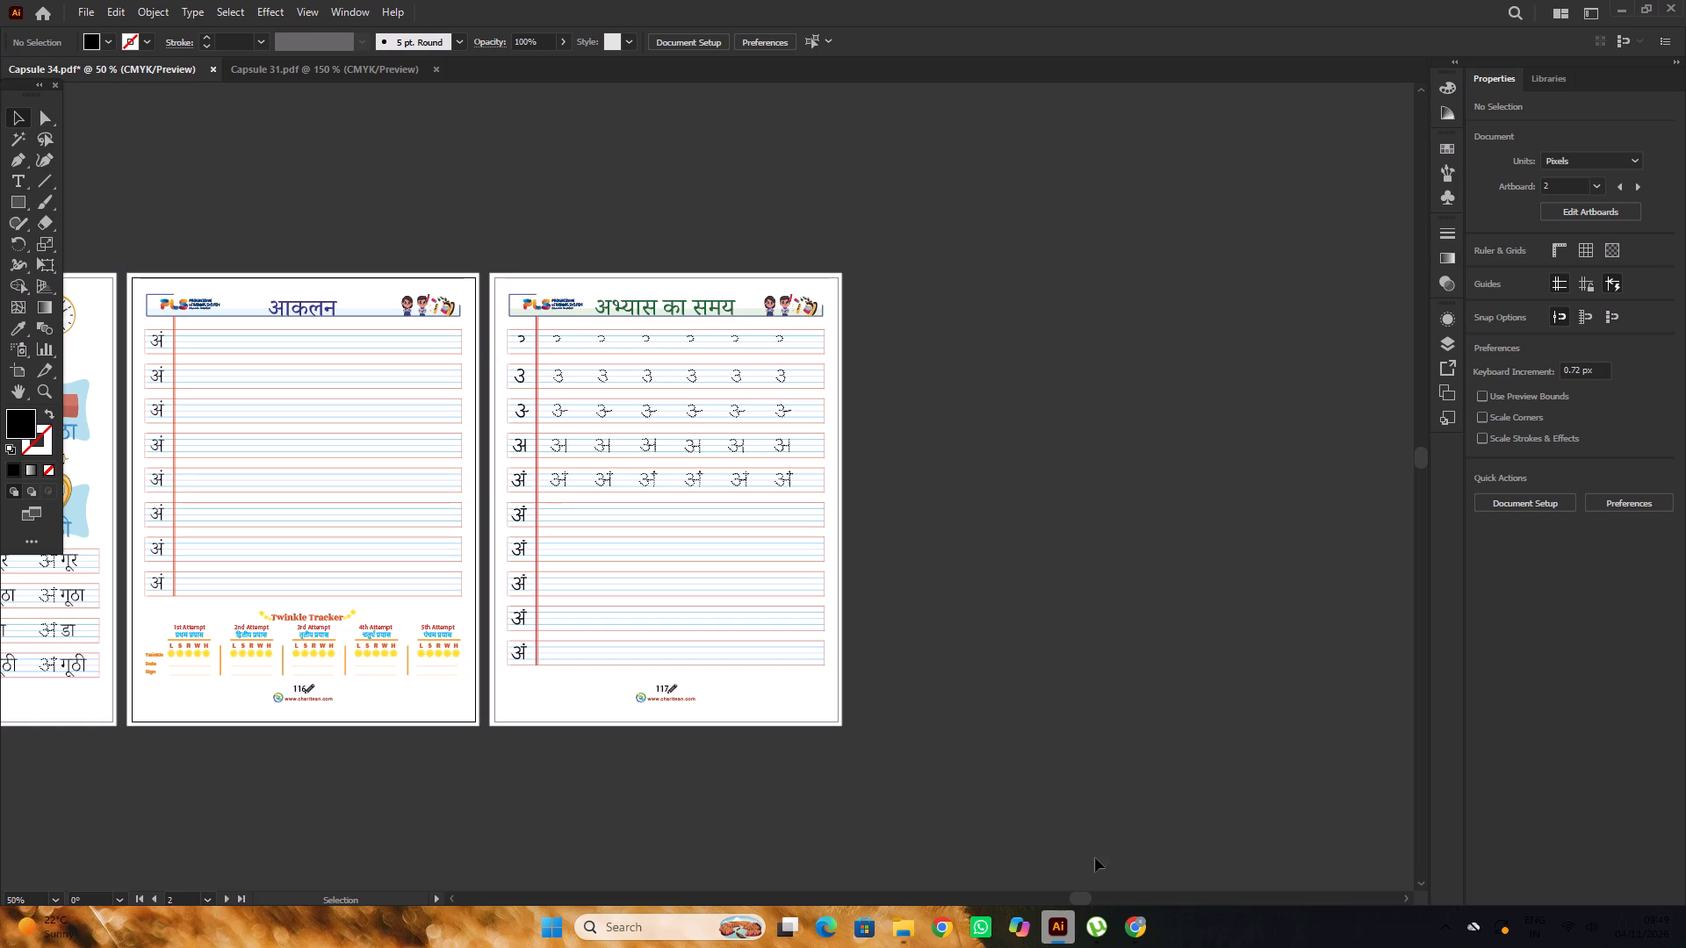
Switch to Google Chrome, search for cricbuzz in a new tab and open the New Zealand vs India 1st ODI live page.
{"action": "left_click", "coordinate": [1140, 924]}
{"action": "left_click", "coordinate": [1218, 0]}
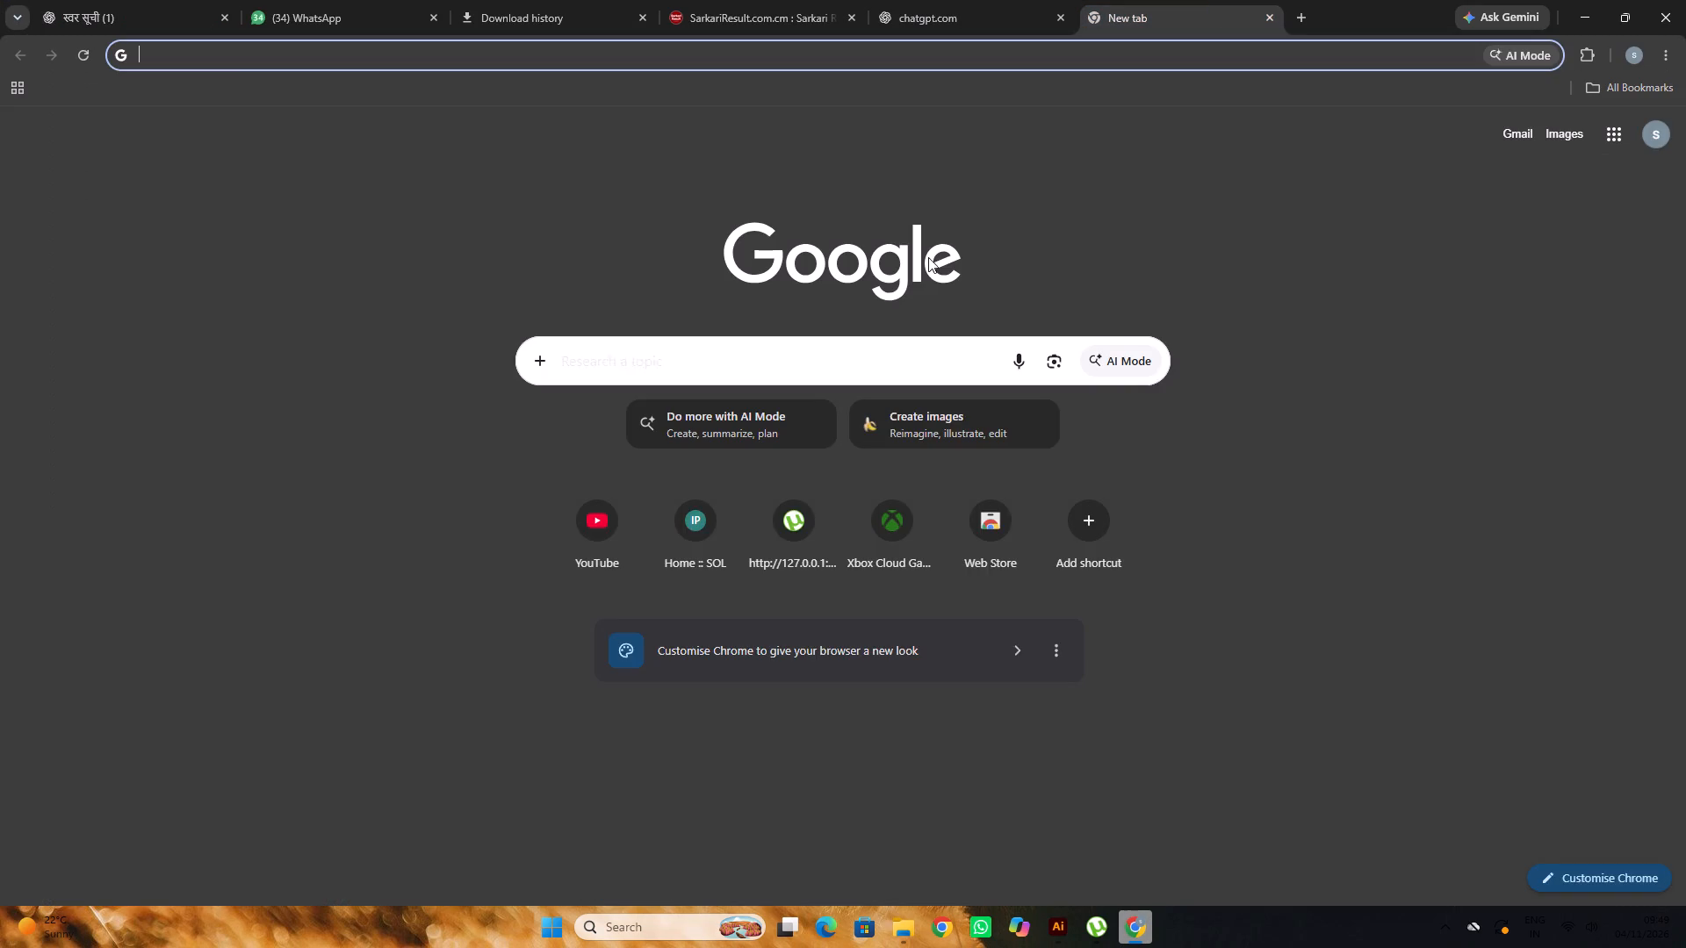
{"action": "left_click", "coordinate": [803, 374]}
{"action": "left_click", "coordinate": [688, 395]}
{"action": "left_click", "coordinate": [459, 277]}
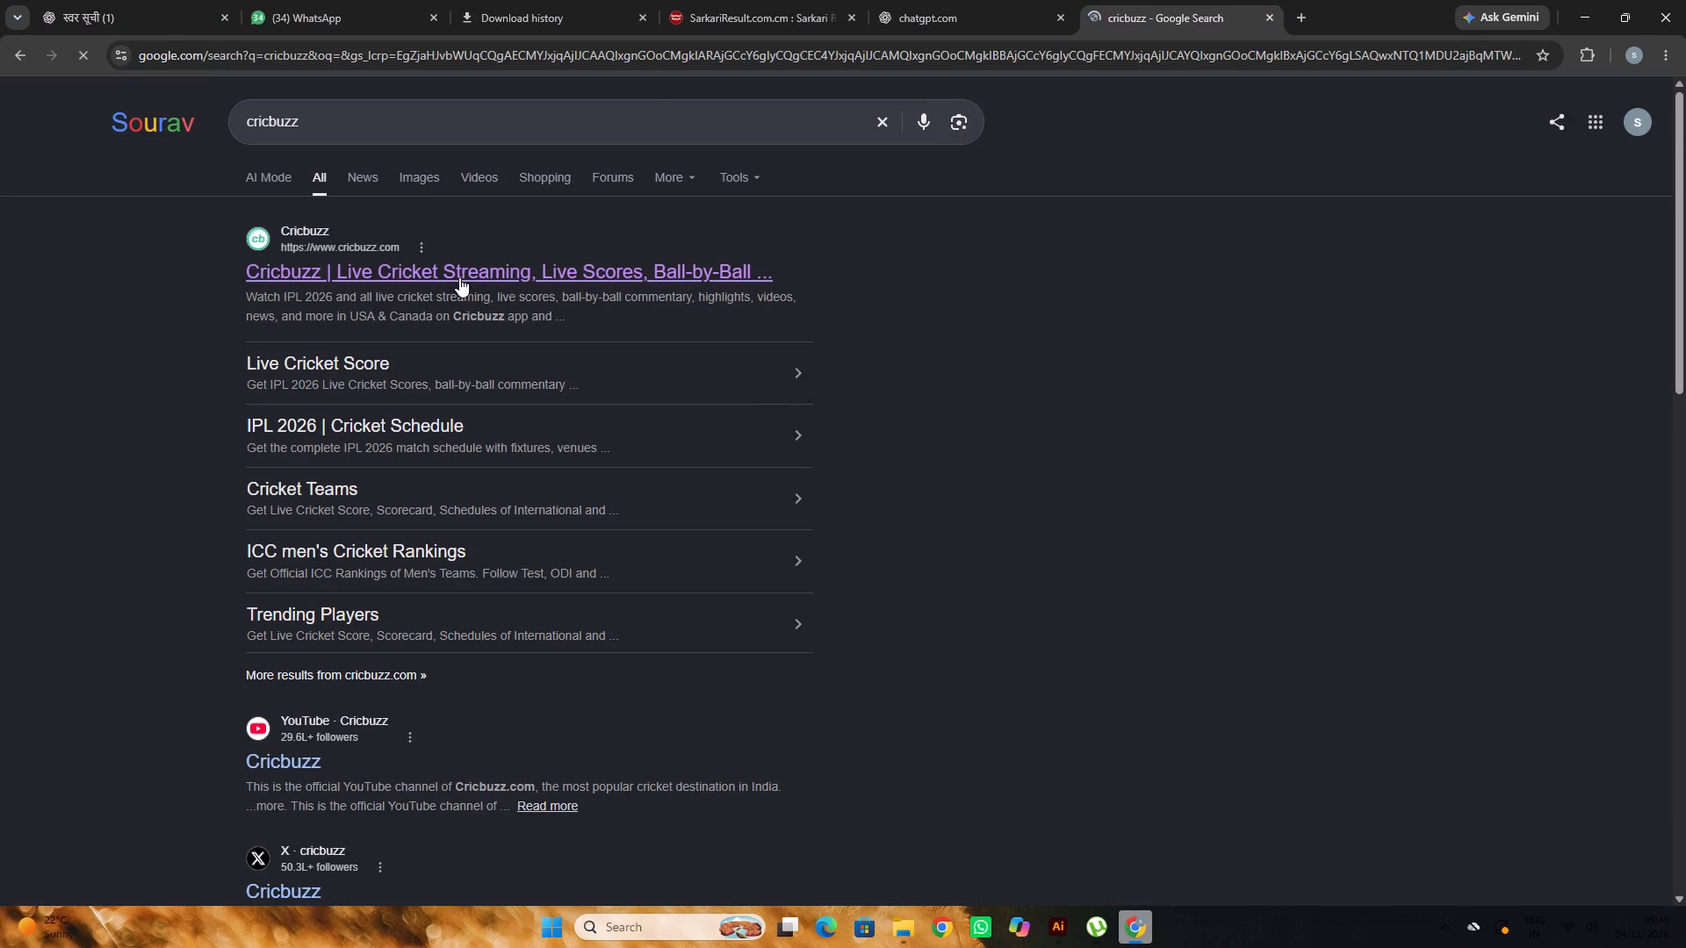
{"action": "left_click", "coordinate": [520, 238]}
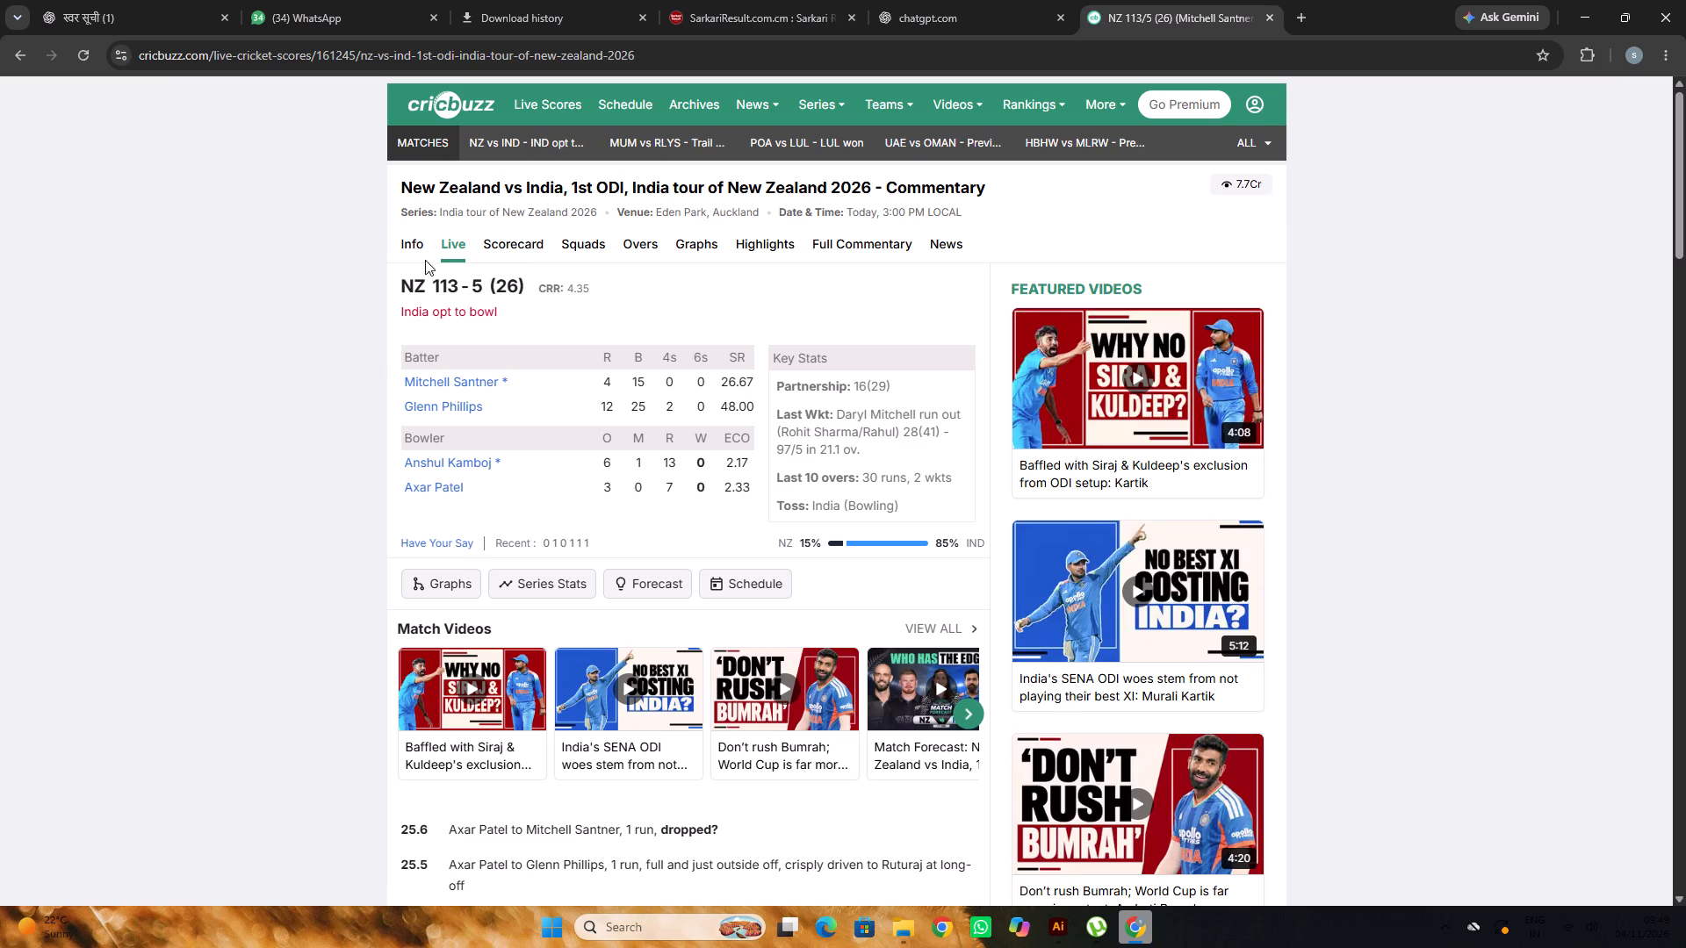
Open the match's scorecard and read through the New Zealand innings batting and bowling figures.
{"action": "left_click", "coordinate": [496, 240]}
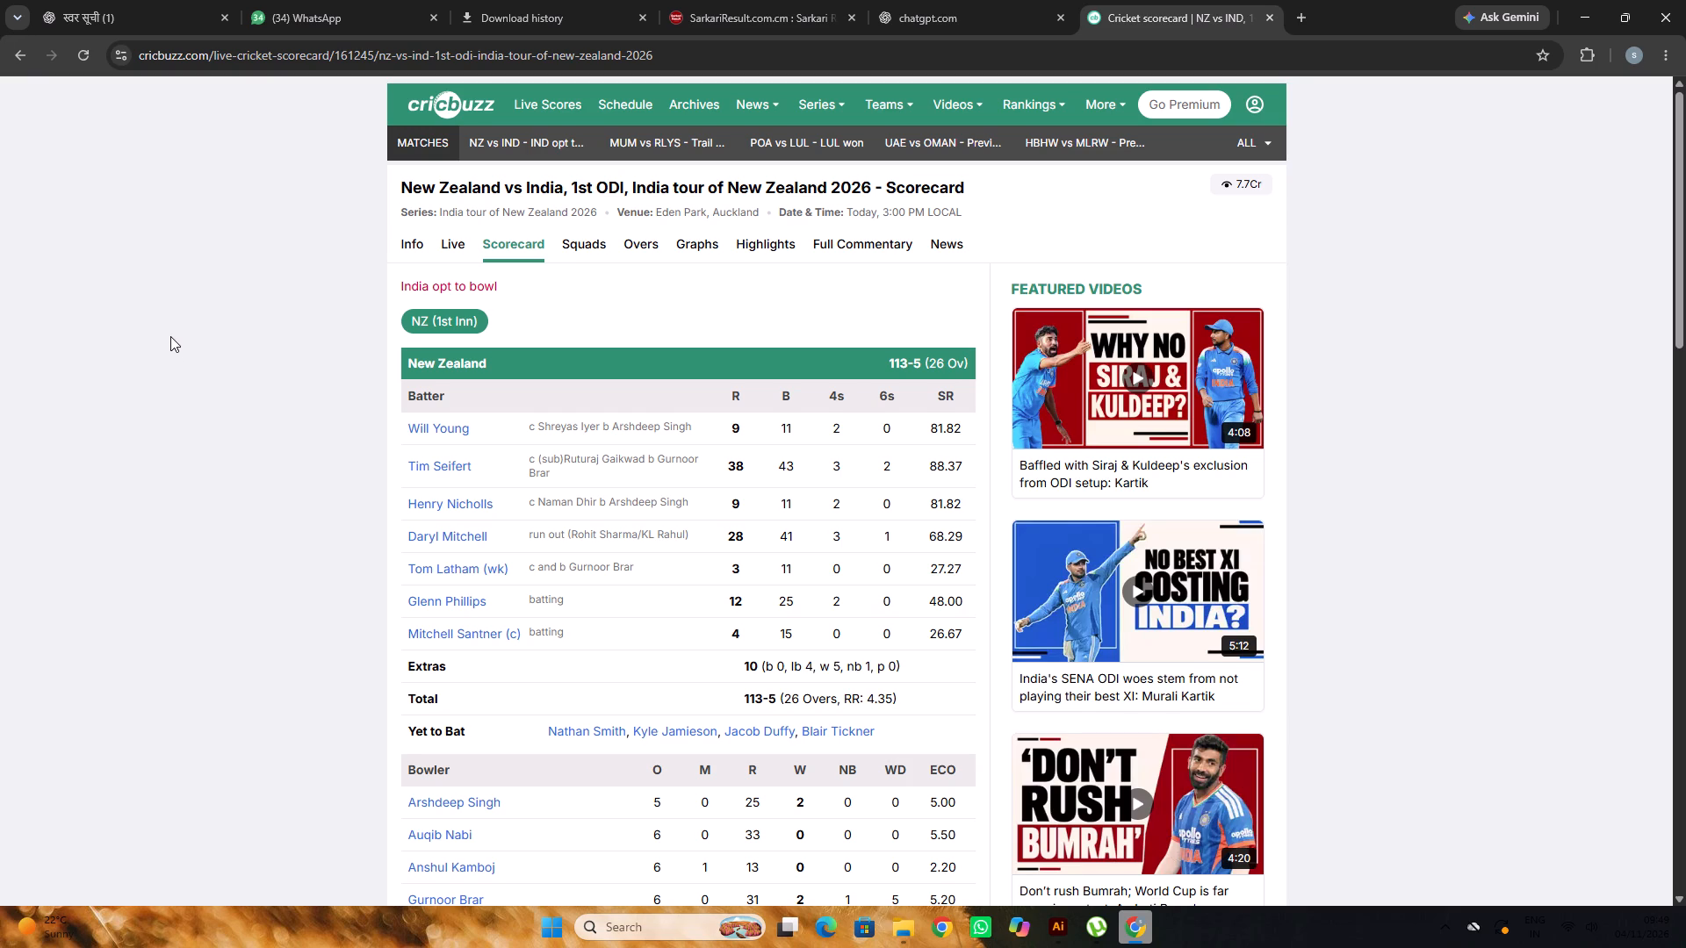
{"action": "scroll", "coordinate": [171, 332], "scroll_direction": "down", "scroll_amount": 2}
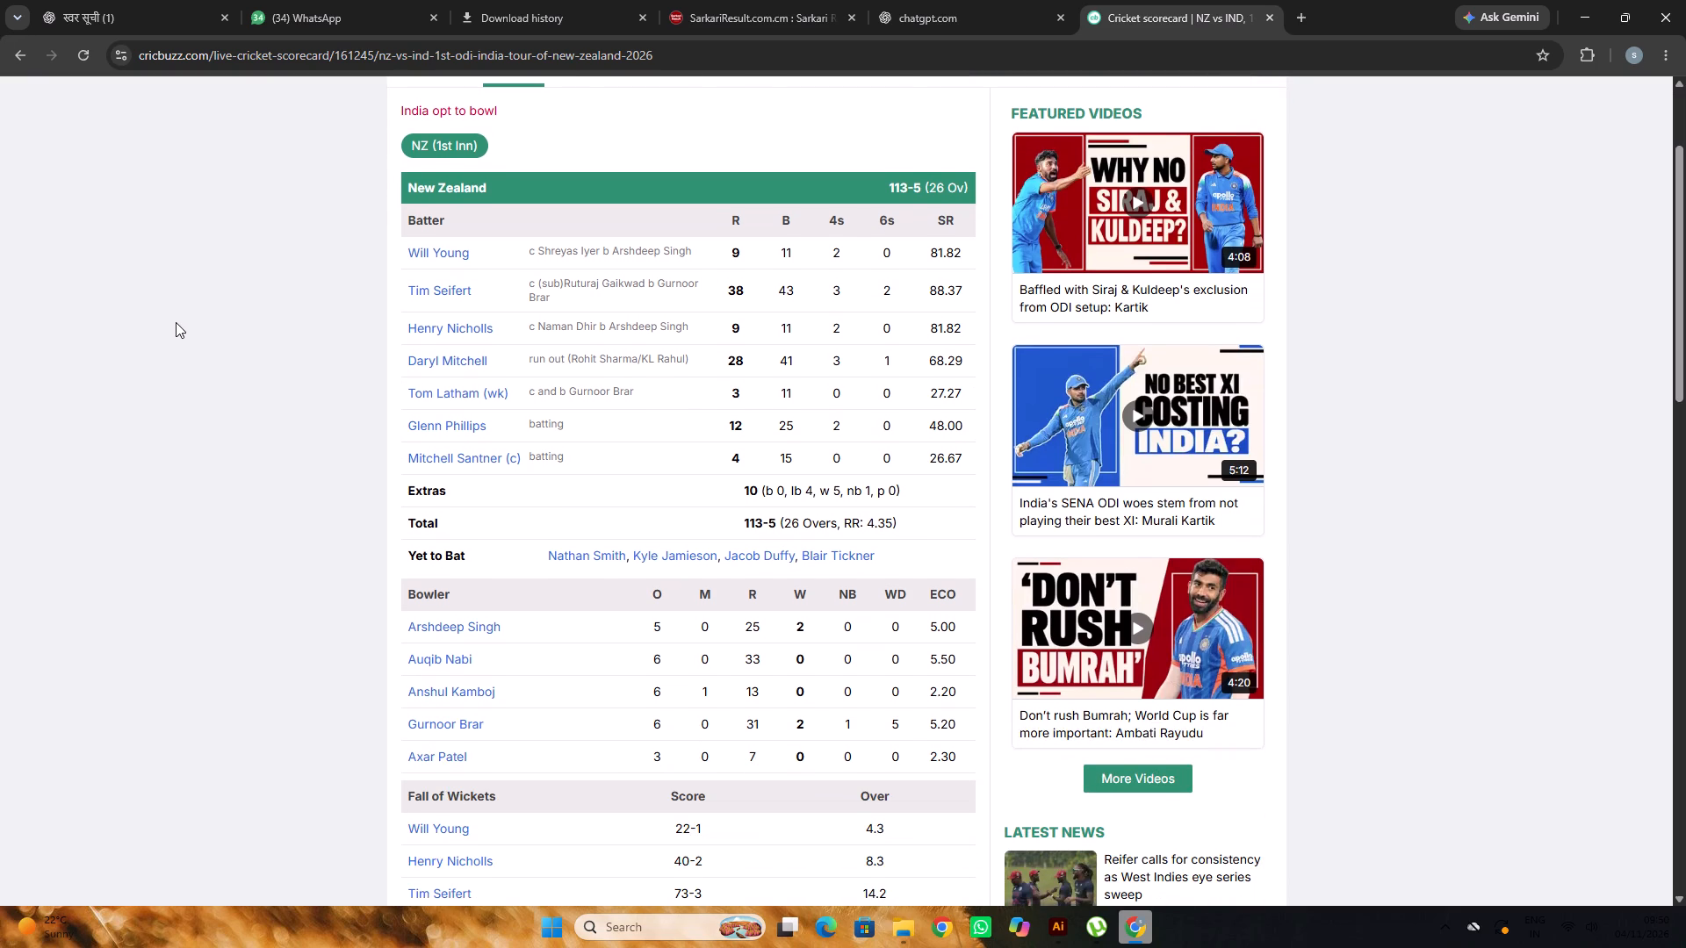
{"action": "scroll", "coordinate": [176, 322], "scroll_direction": "up", "scroll_amount": 2}
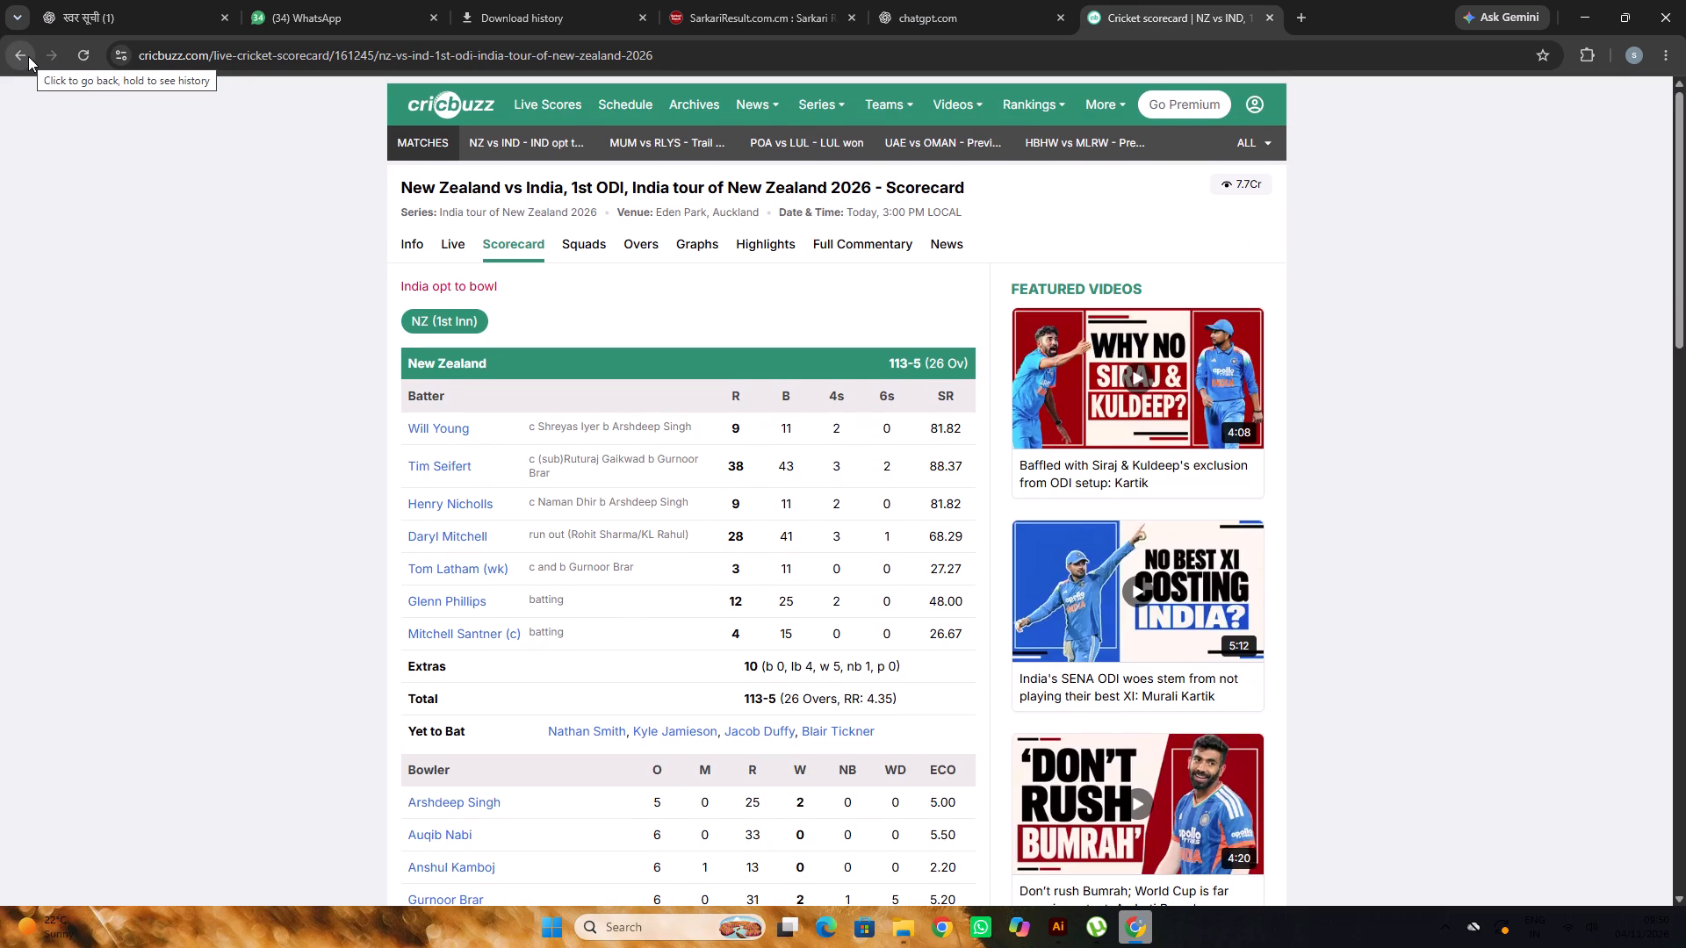
{"action": "scroll", "coordinate": [68, 138], "scroll_direction": "down", "scroll_amount": 1}
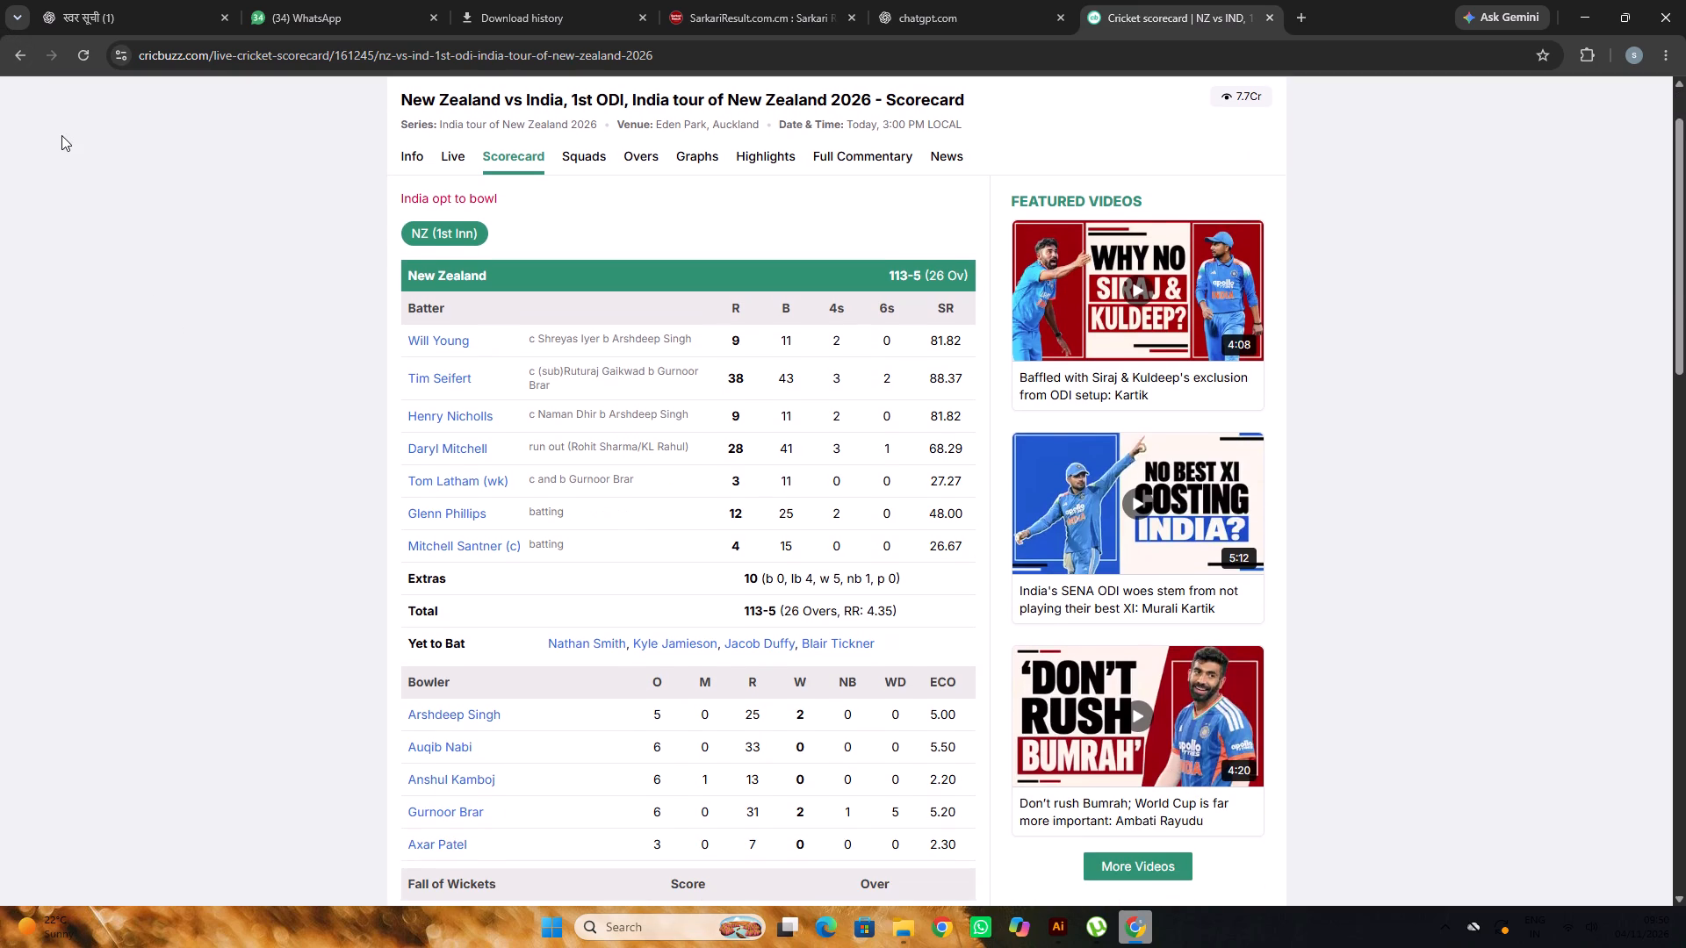
{"action": "scroll", "coordinate": [61, 135], "scroll_direction": "up", "scroll_amount": 4}
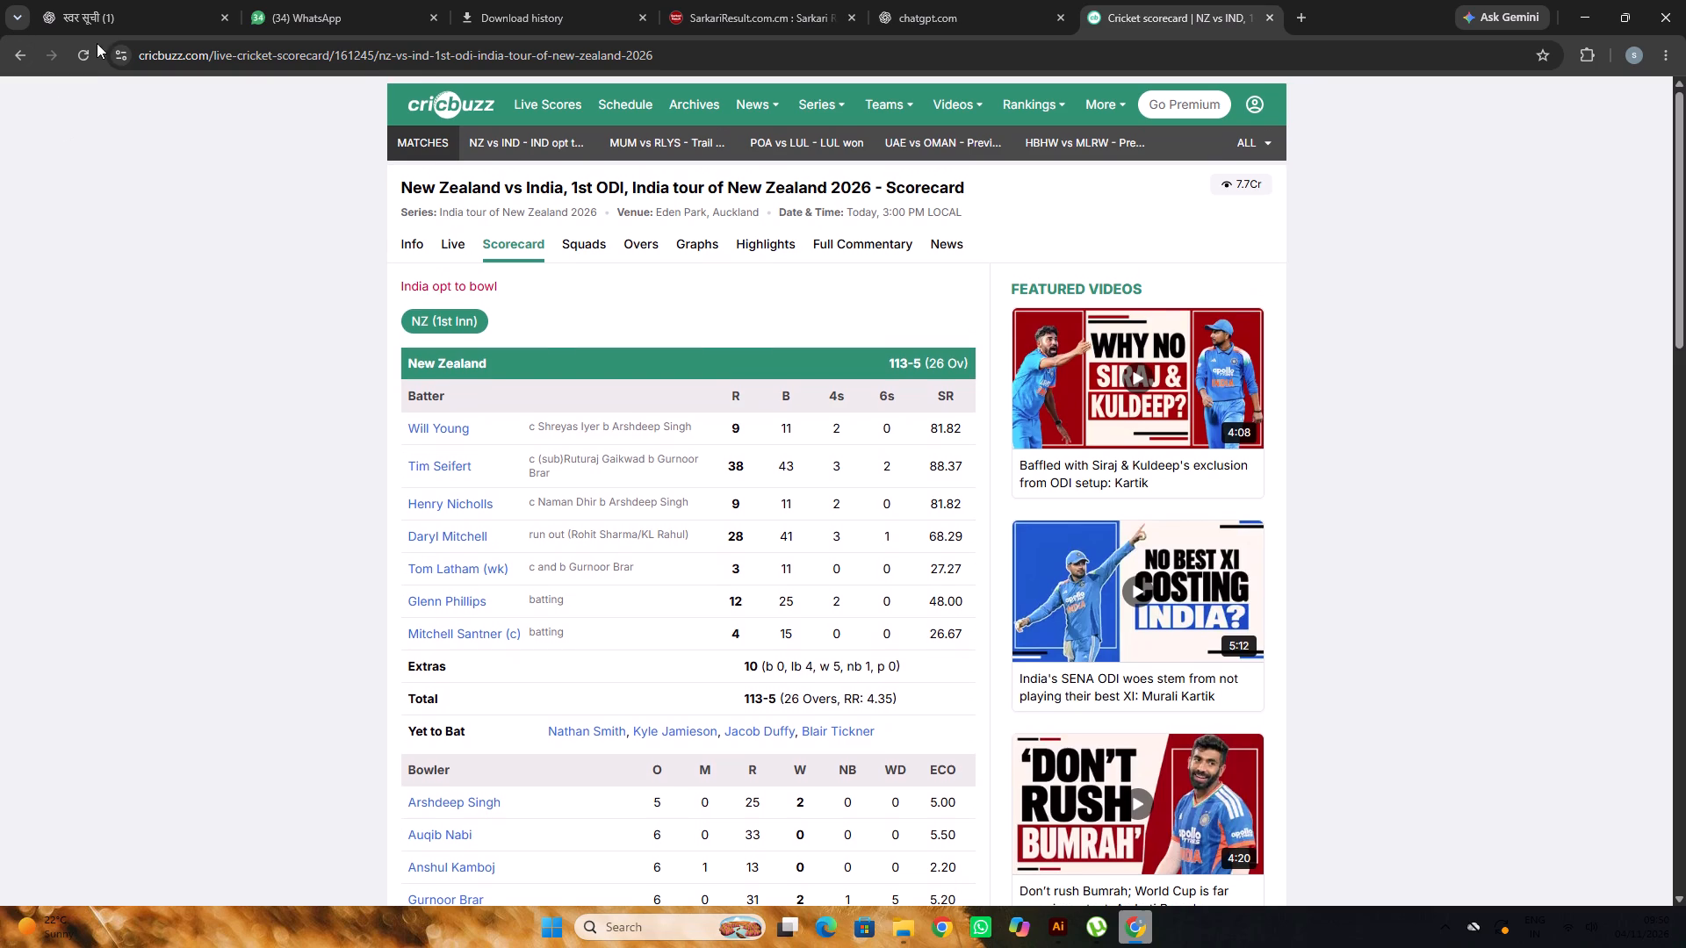
{"action": "left_click", "coordinate": [1300, 3]}
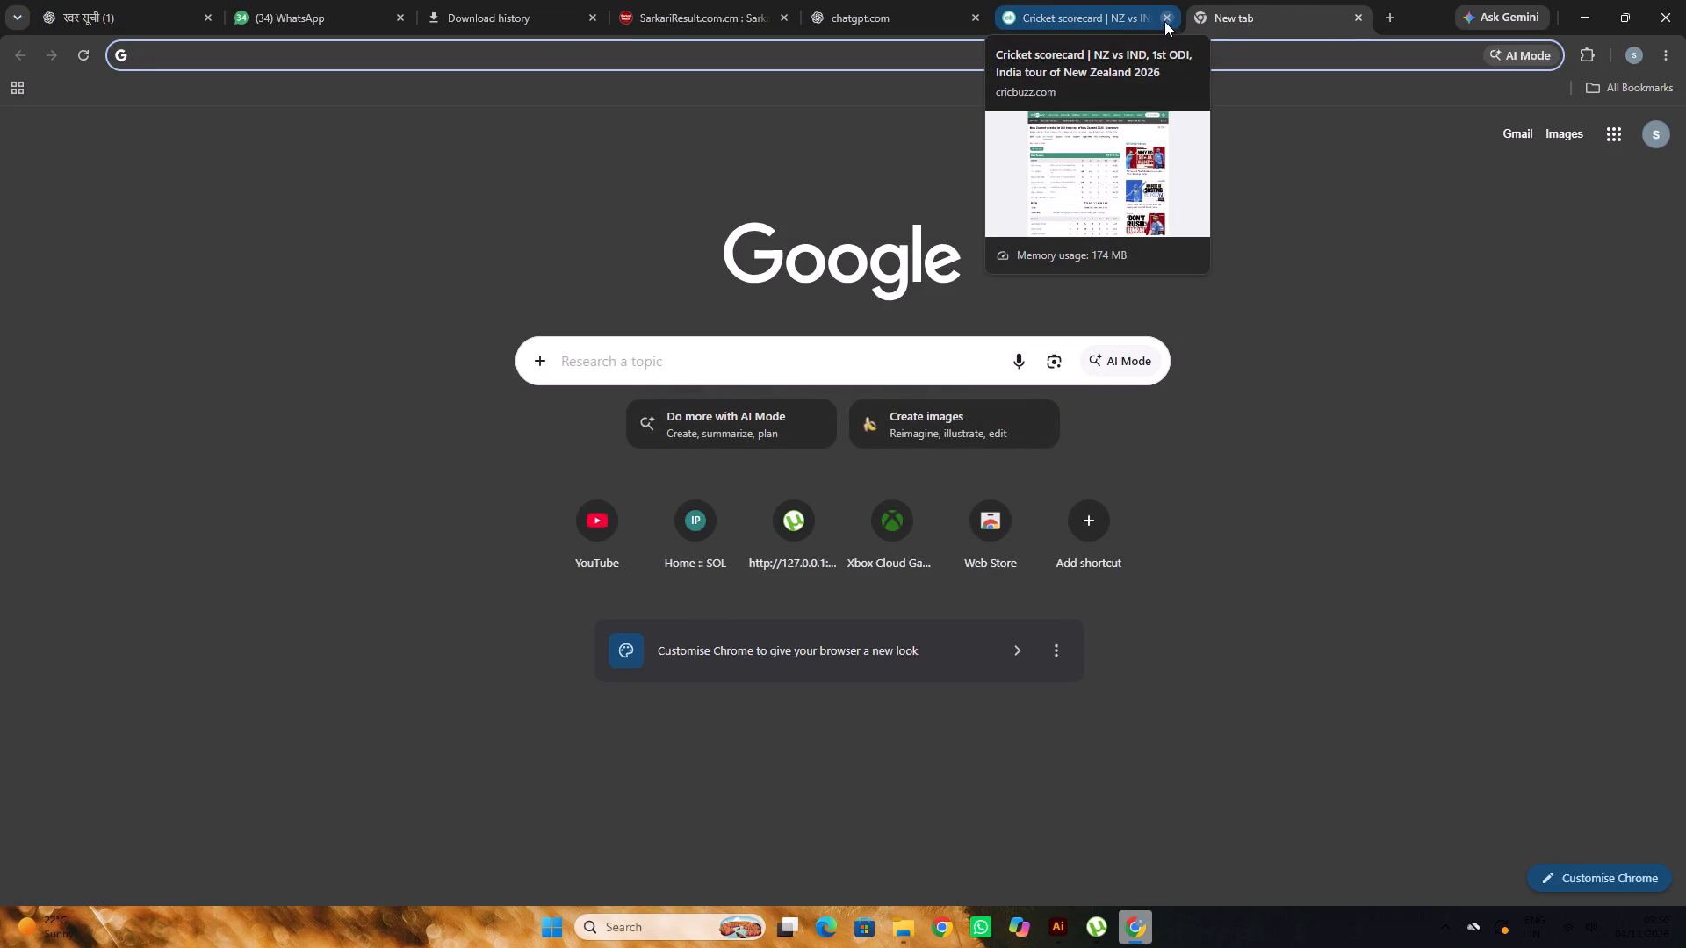
{"action": "left_click", "coordinate": [1099, 11]}
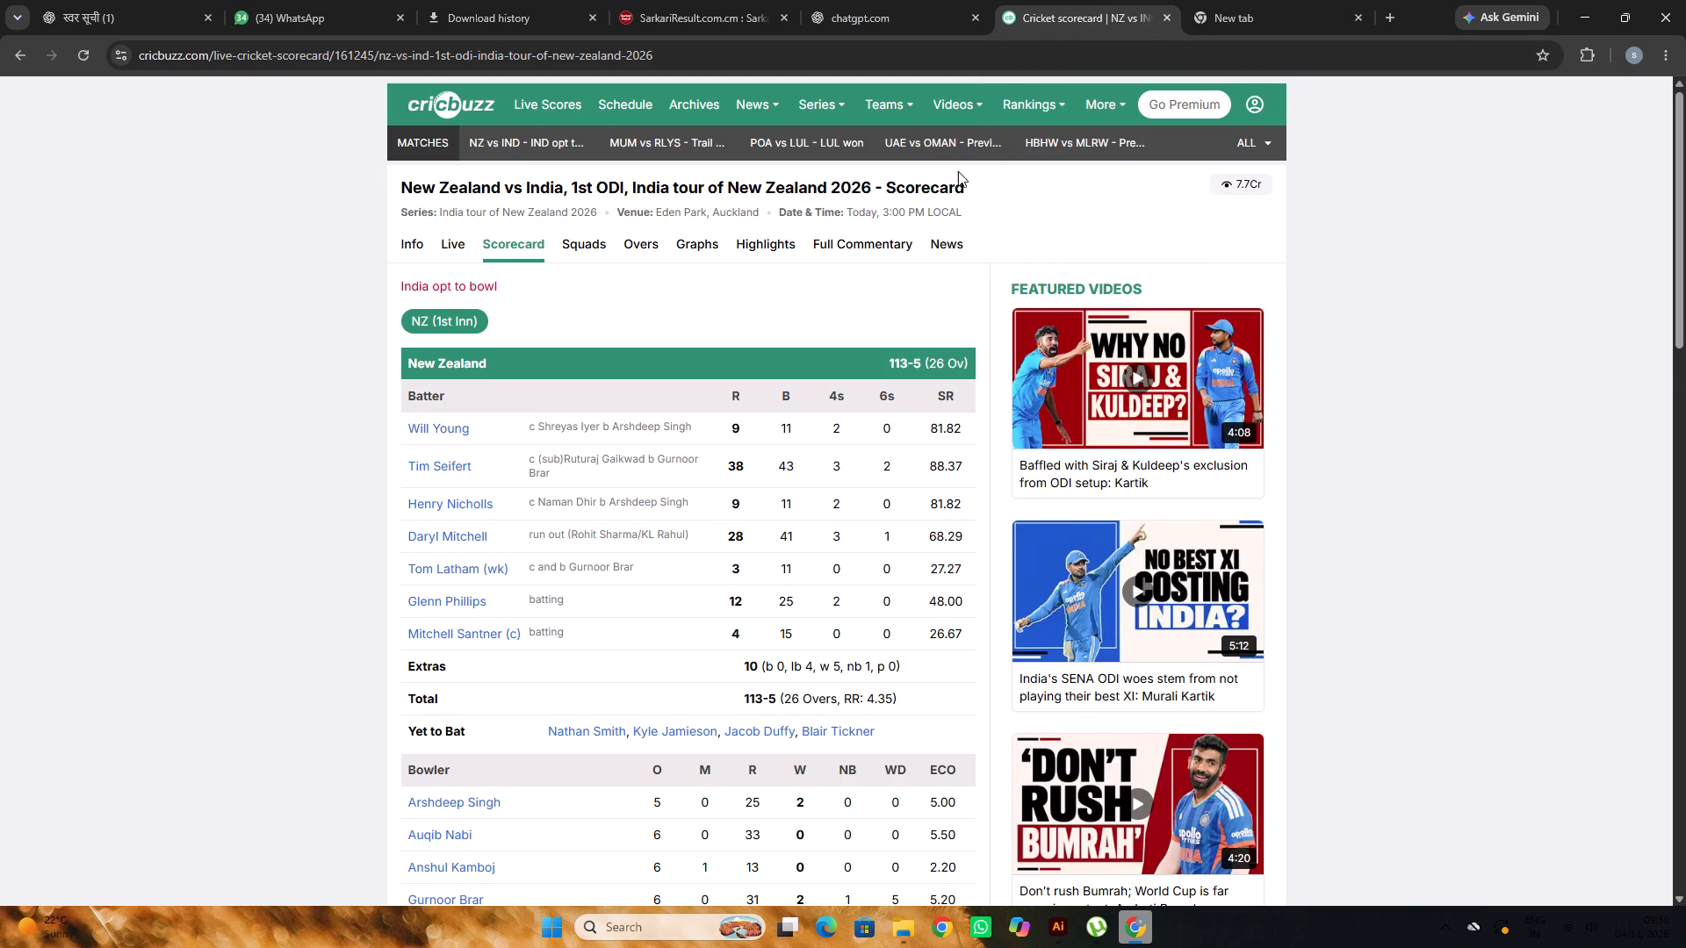
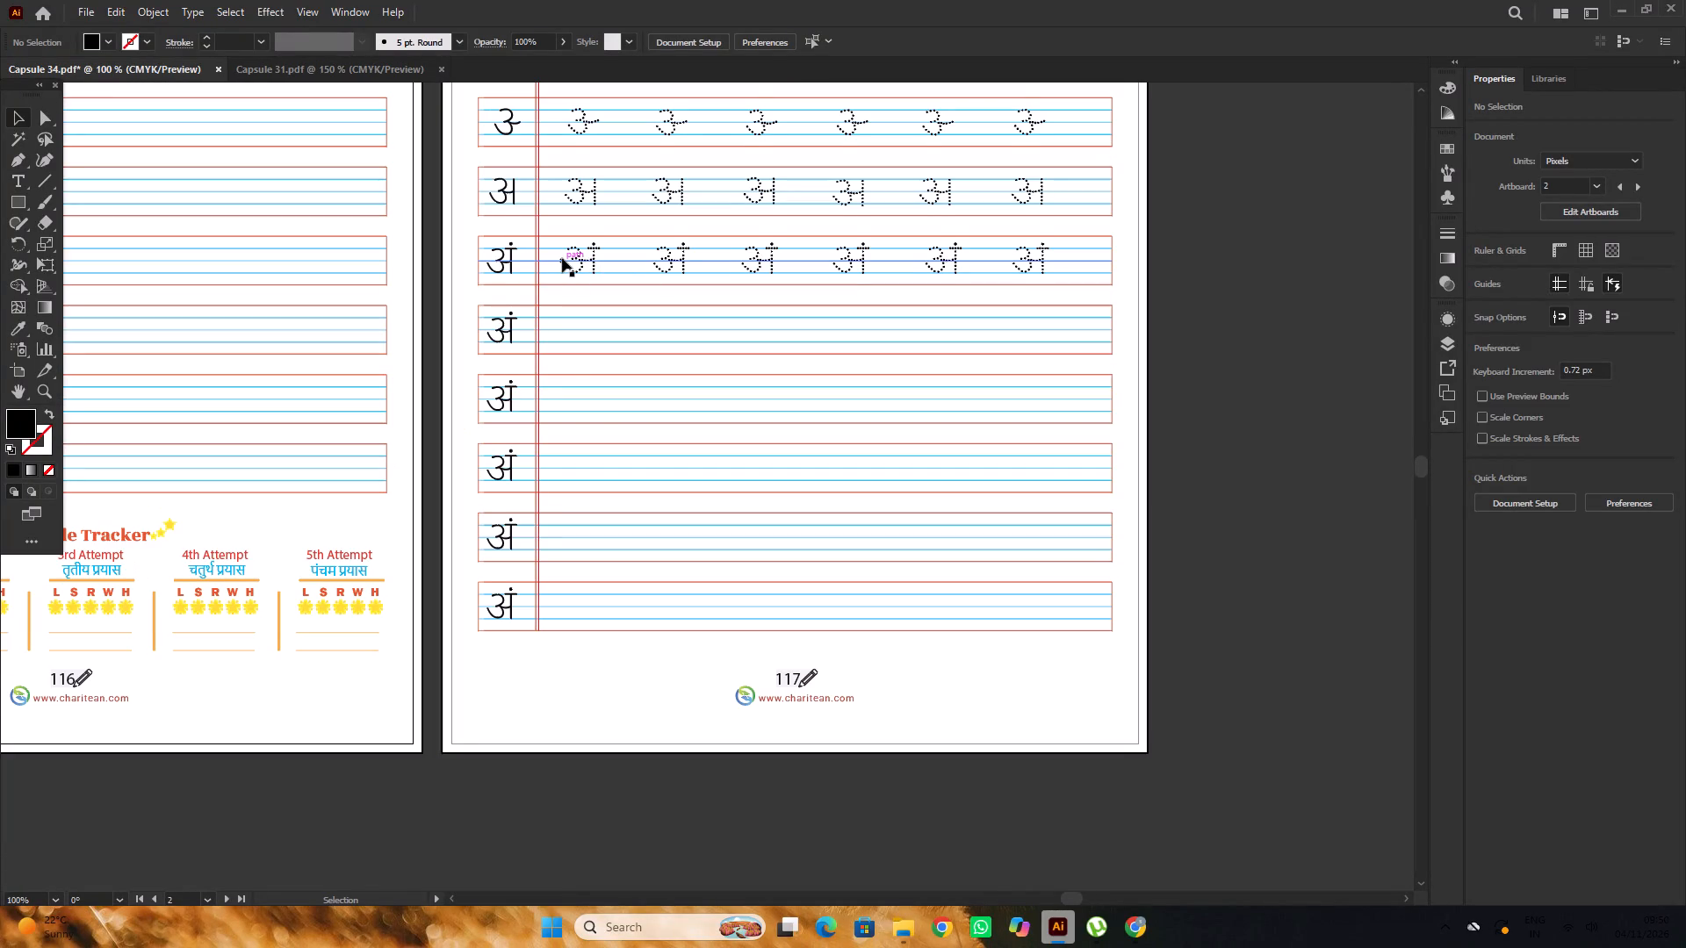
Review the margin letters and dotted tracing rows on Capsule 34's आकलन and अभ्यास का समय pages.
{"action": "scroll", "coordinate": [562, 258], "scroll_direction": "up", "scroll_amount": 9}
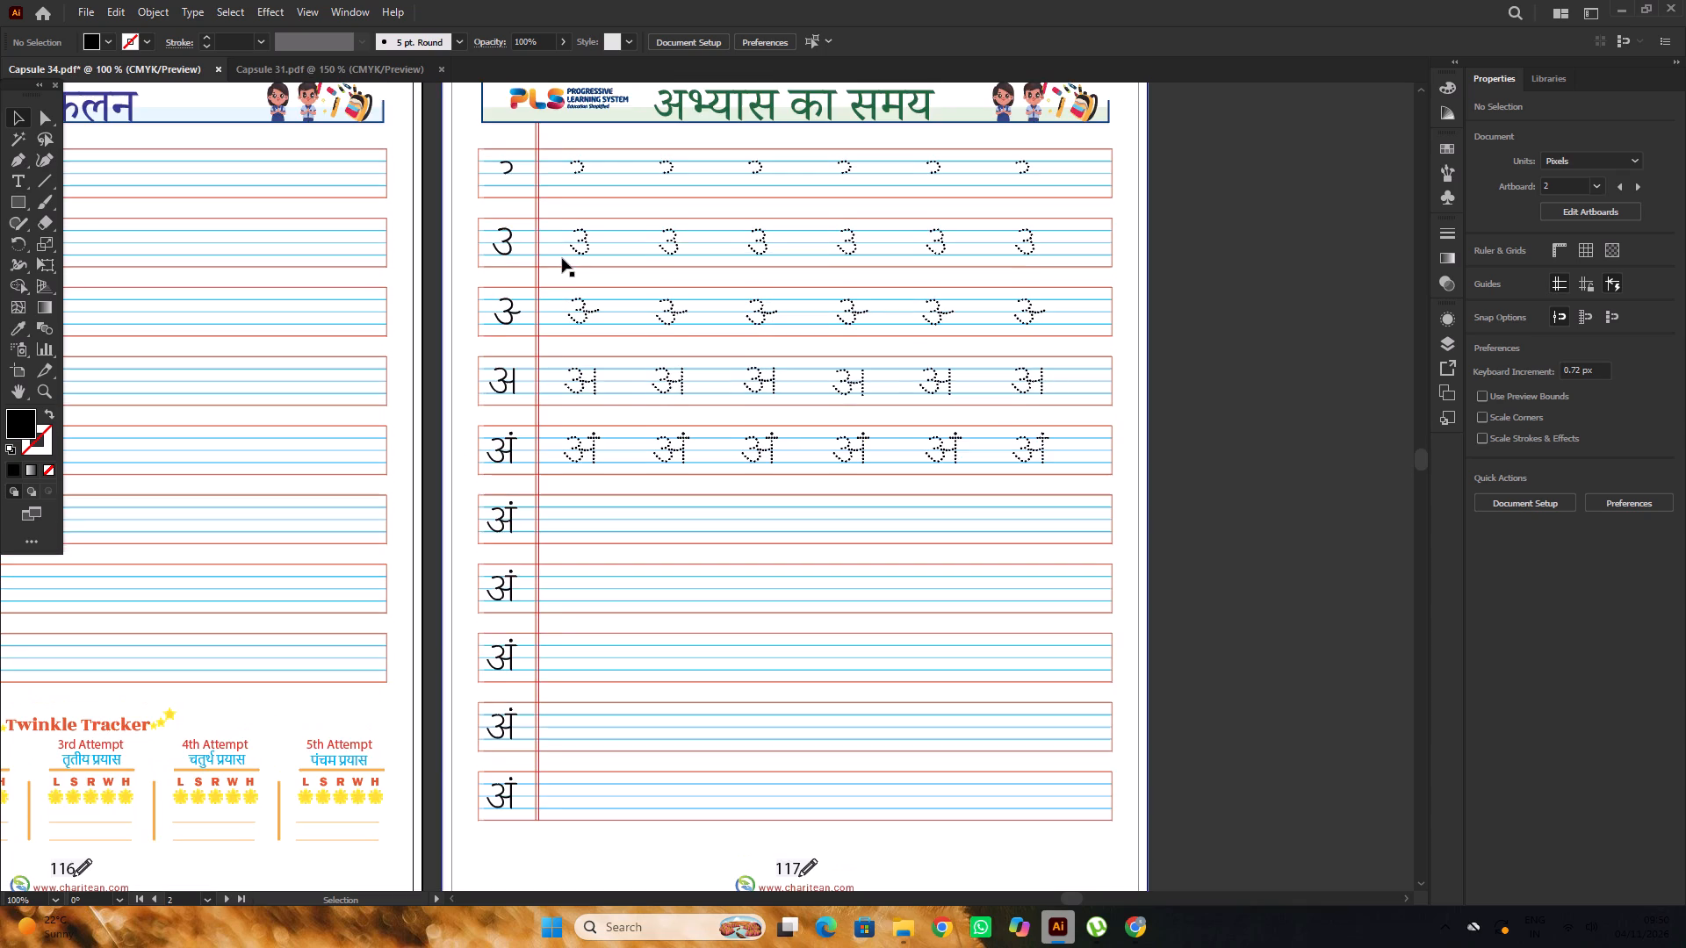
{"action": "scroll", "coordinate": [562, 258], "scroll_direction": "down", "scroll_amount": 4}
{"action": "scroll", "coordinate": [558, 291], "scroll_direction": "up", "scroll_amount": 1, "text": "alt"}
{"action": "scroll", "coordinate": [564, 284], "scroll_direction": "down", "scroll_amount": 4, "text": "alt"}
{"action": "scroll", "coordinate": [326, 304], "scroll_direction": "up", "scroll_amount": 3, "text": "alt"}
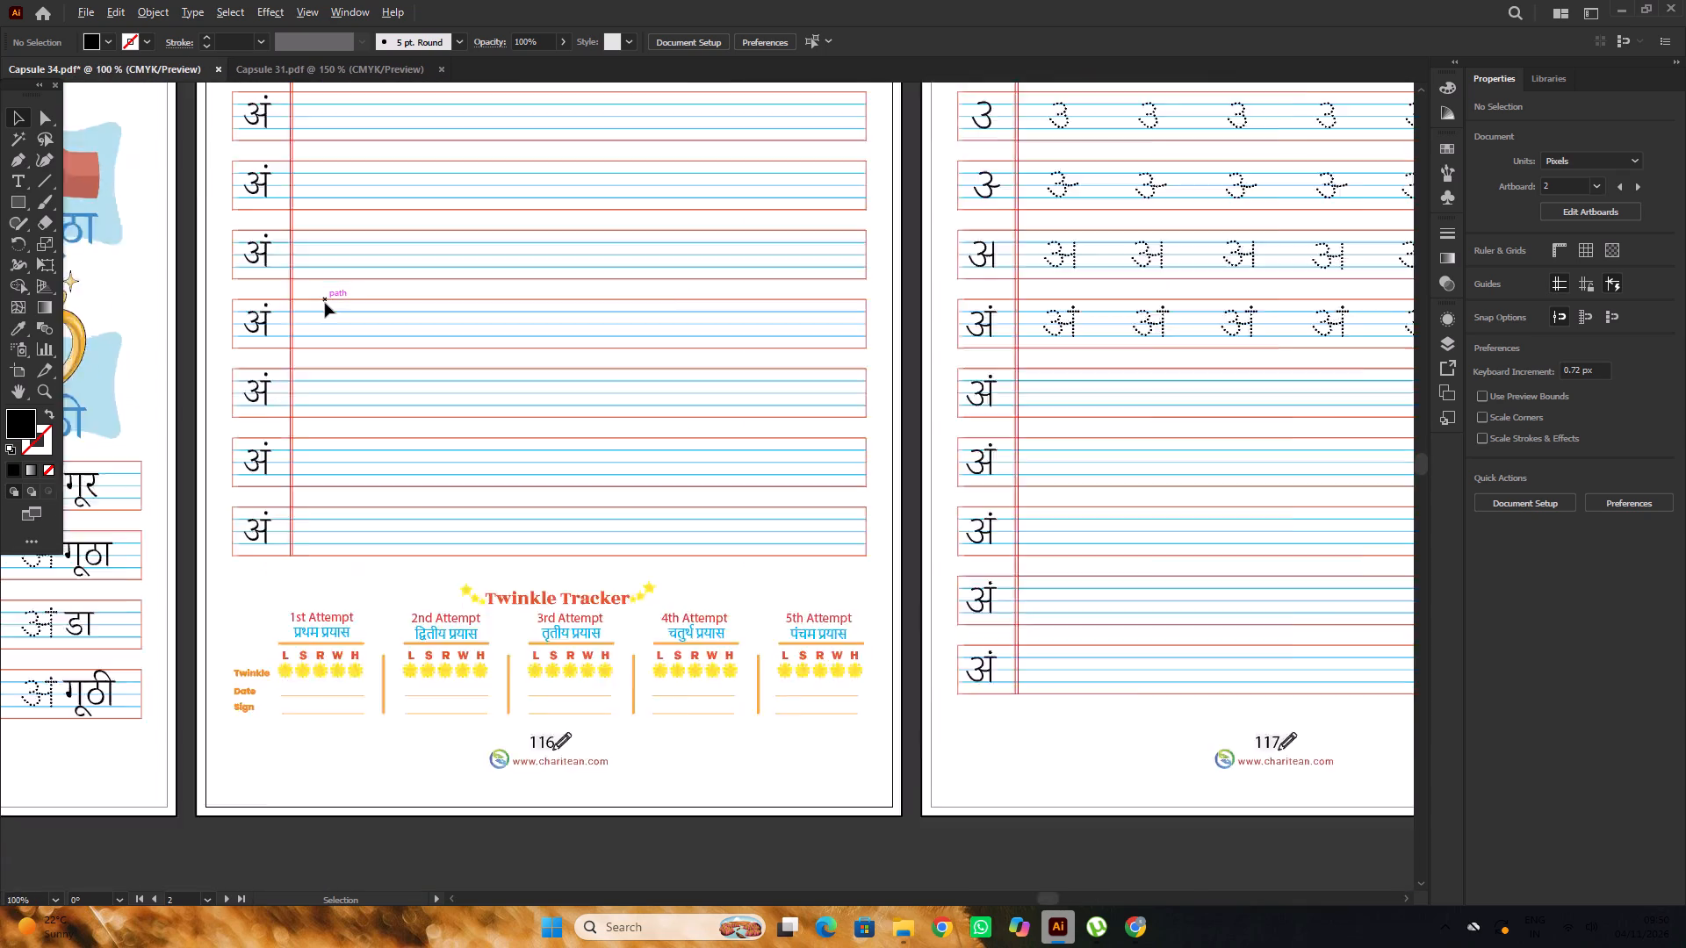
{"action": "scroll", "coordinate": [325, 303], "scroll_direction": "up", "scroll_amount": 1, "text": "alt"}
{"action": "scroll", "coordinate": [320, 298], "scroll_direction": "down", "scroll_amount": 4, "text": "alt"}
{"action": "scroll", "coordinate": [580, 312], "scroll_direction": "up", "scroll_amount": 2, "text": "alt"}
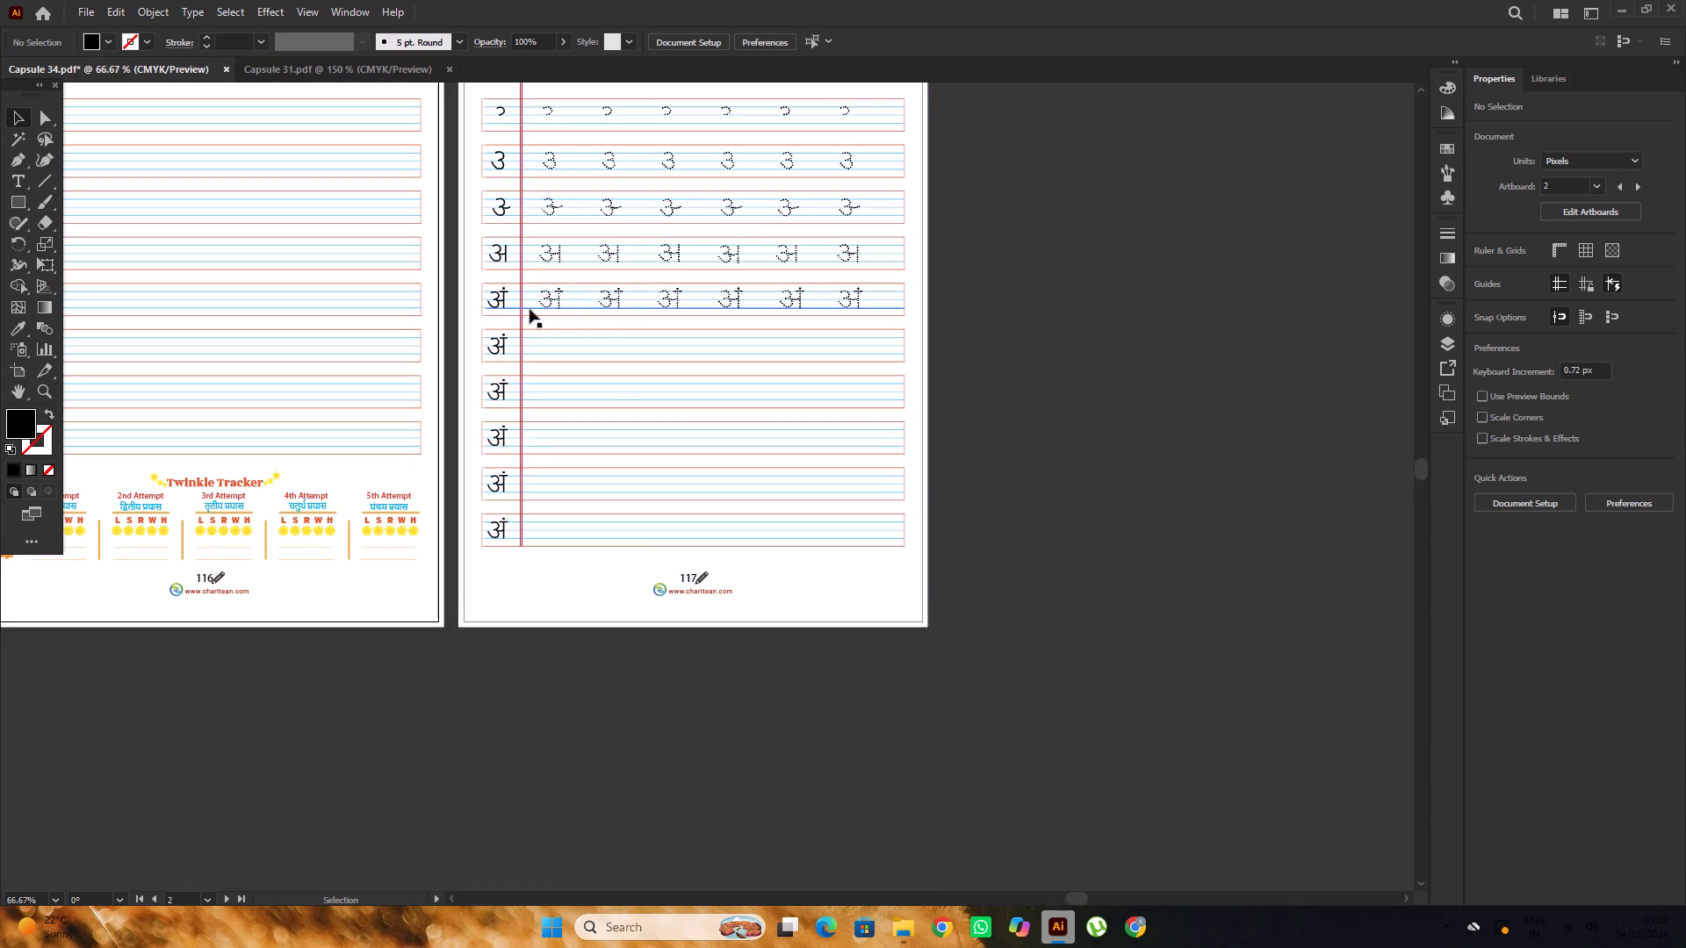
{"action": "scroll", "coordinate": [486, 312], "scroll_direction": "up", "scroll_amount": 3, "text": "alt"}
{"action": "scroll", "coordinate": [486, 312], "scroll_direction": "up", "scroll_amount": 2}
{"action": "scroll", "coordinate": [558, 314], "scroll_direction": "down", "scroll_amount": 1, "text": "alt"}
{"action": "scroll", "coordinate": [558, 315], "scroll_direction": "up", "scroll_amount": 2, "text": "alt"}
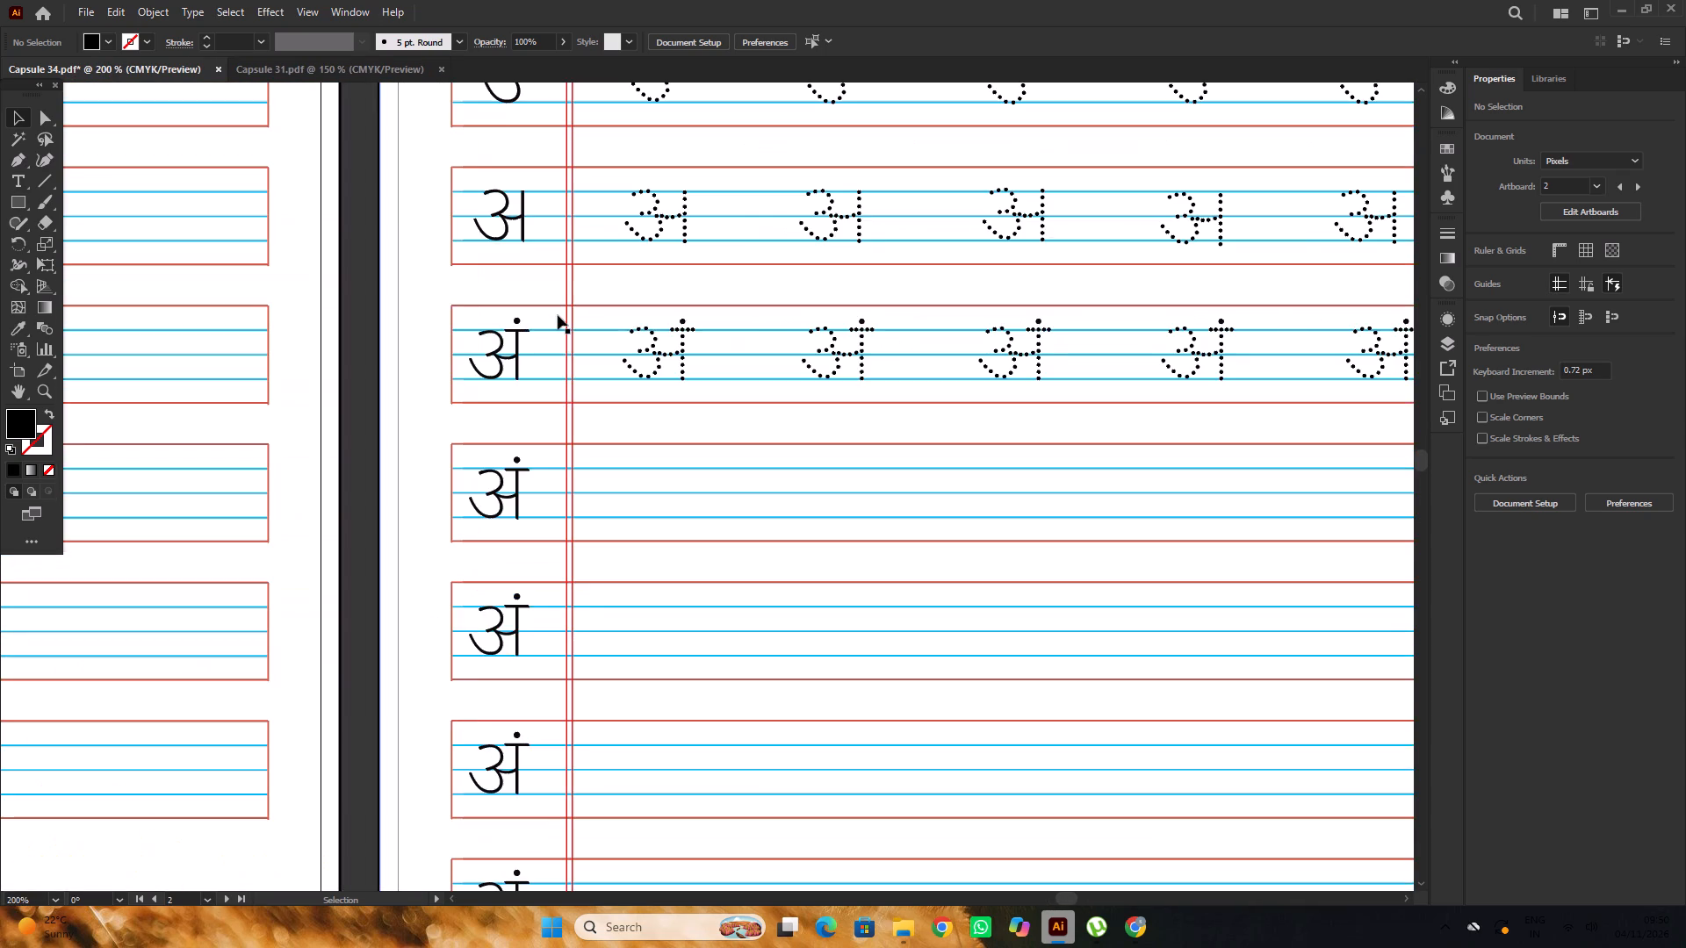
{"action": "scroll", "coordinate": [558, 315], "scroll_direction": "down", "scroll_amount": 1, "text": "alt"}
{"action": "scroll", "coordinate": [558, 315], "scroll_direction": "up", "scroll_amount": 1}
{"action": "scroll", "coordinate": [558, 315], "scroll_direction": "down", "scroll_amount": 1, "text": "alt"}
{"action": "scroll", "coordinate": [558, 315], "scroll_direction": "up", "scroll_amount": 3}
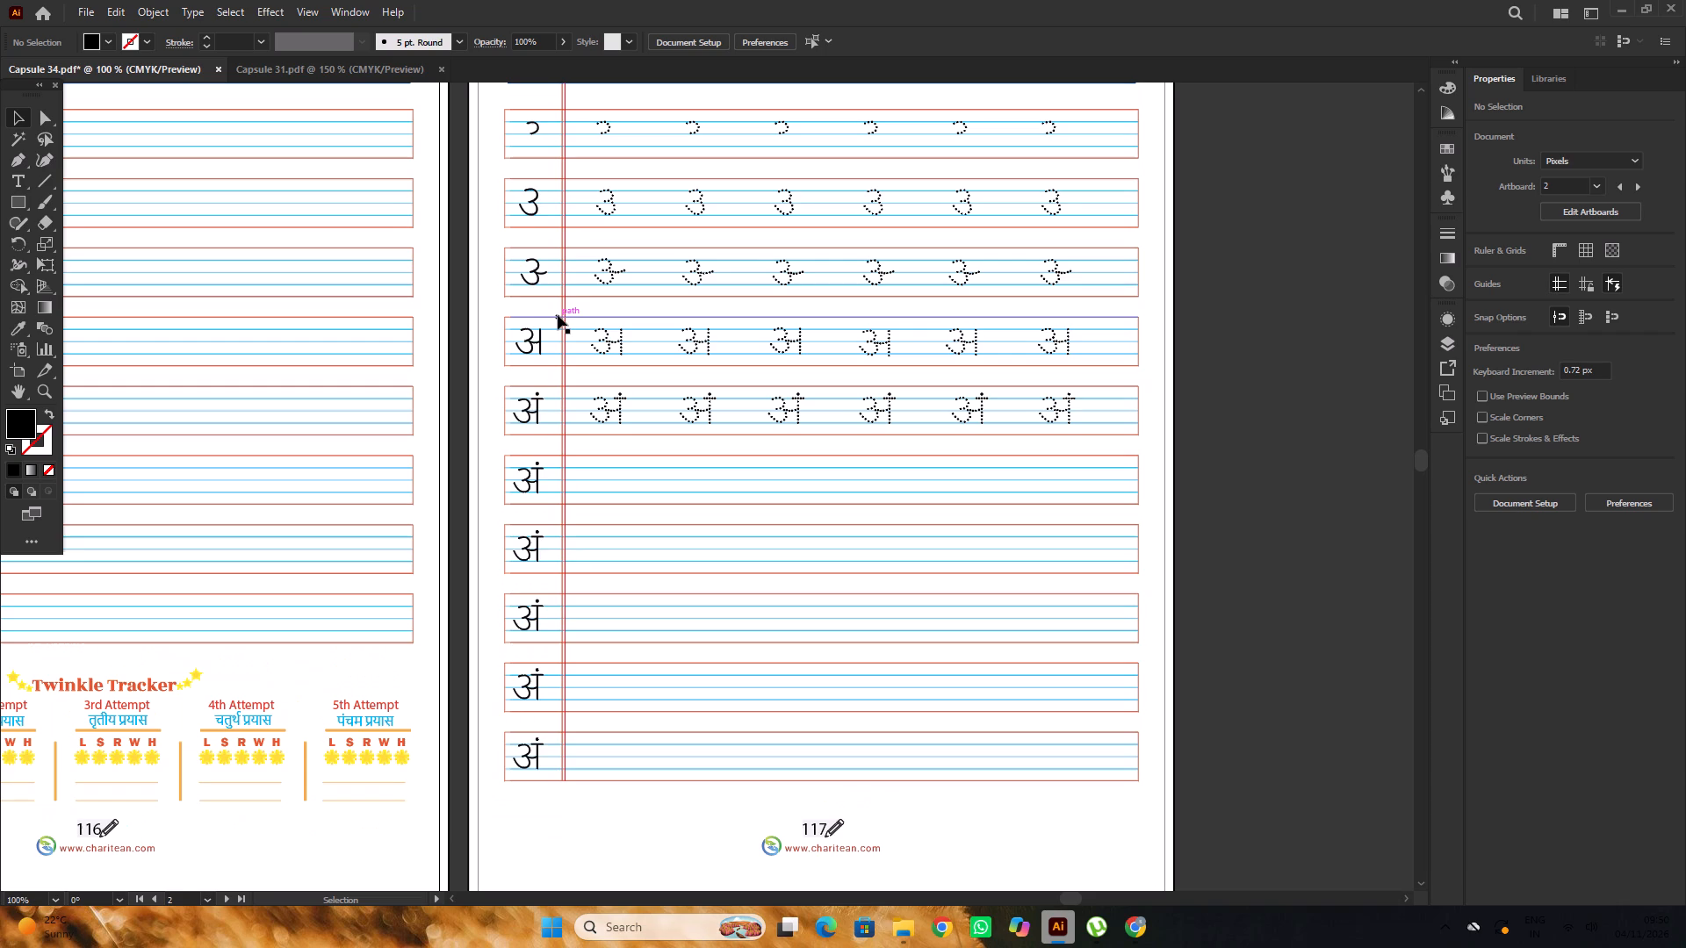
{"action": "scroll", "coordinate": [559, 315], "scroll_direction": "down", "scroll_amount": 1, "text": "alt"}
{"action": "scroll", "coordinate": [559, 315], "scroll_direction": "up", "scroll_amount": 3}
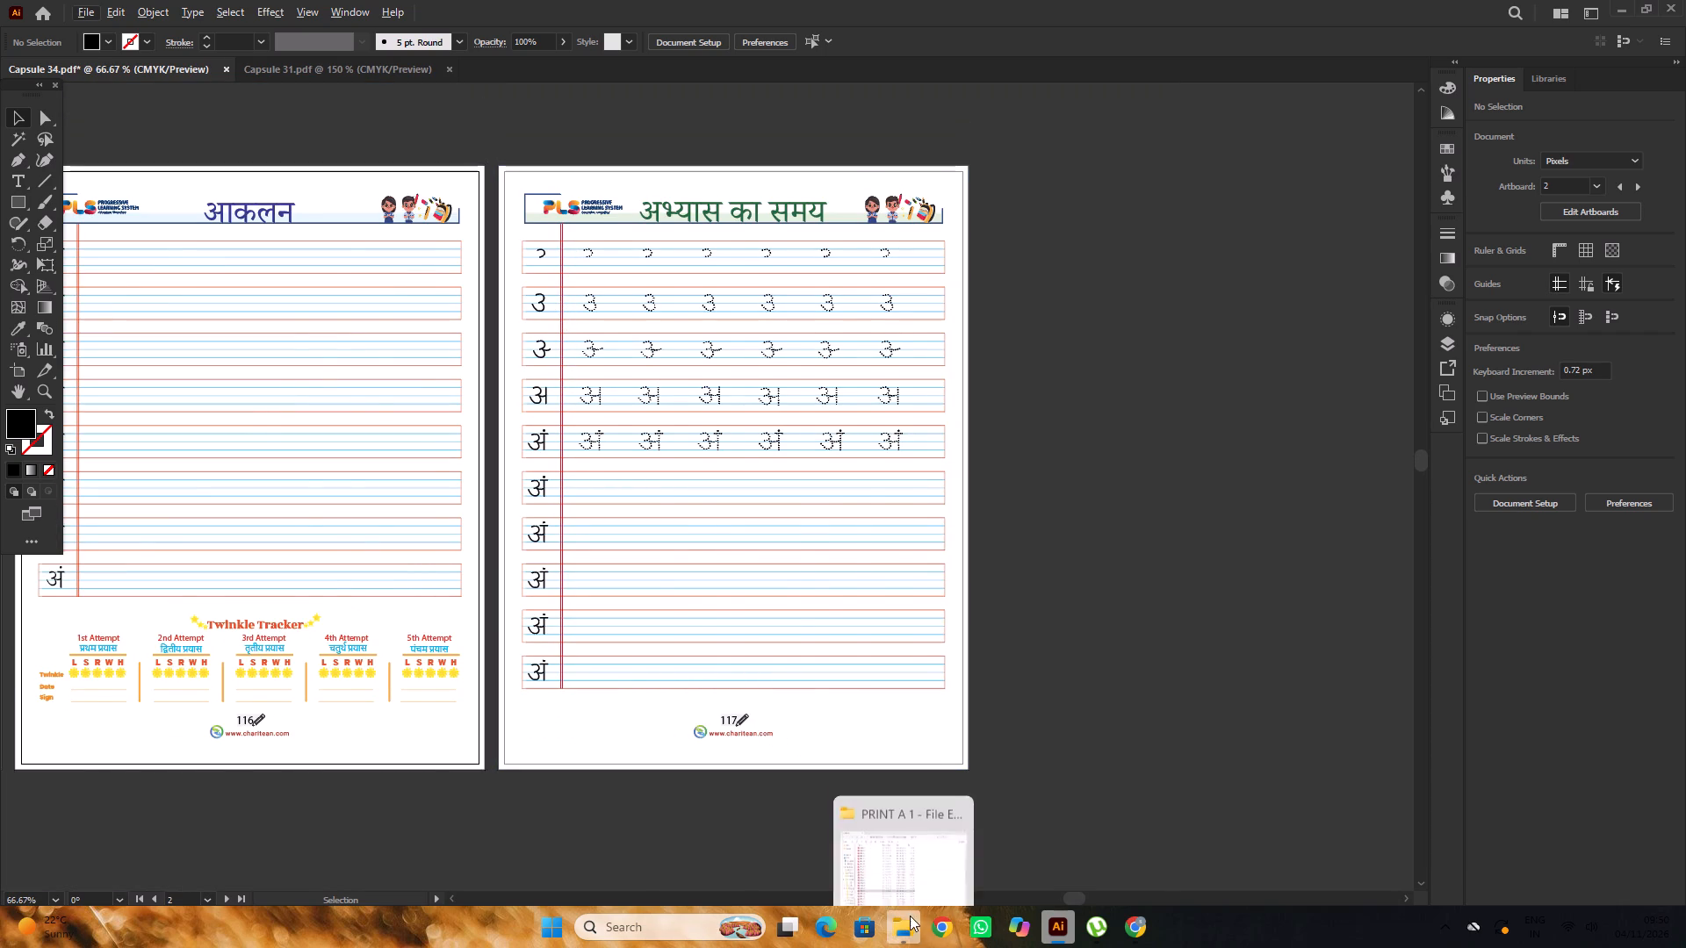
Compare the margin letters on Capsule 34's अभ्यास का समय page with those on the same page of Capsule 31.
{"action": "left_click", "coordinate": [888, 850]}
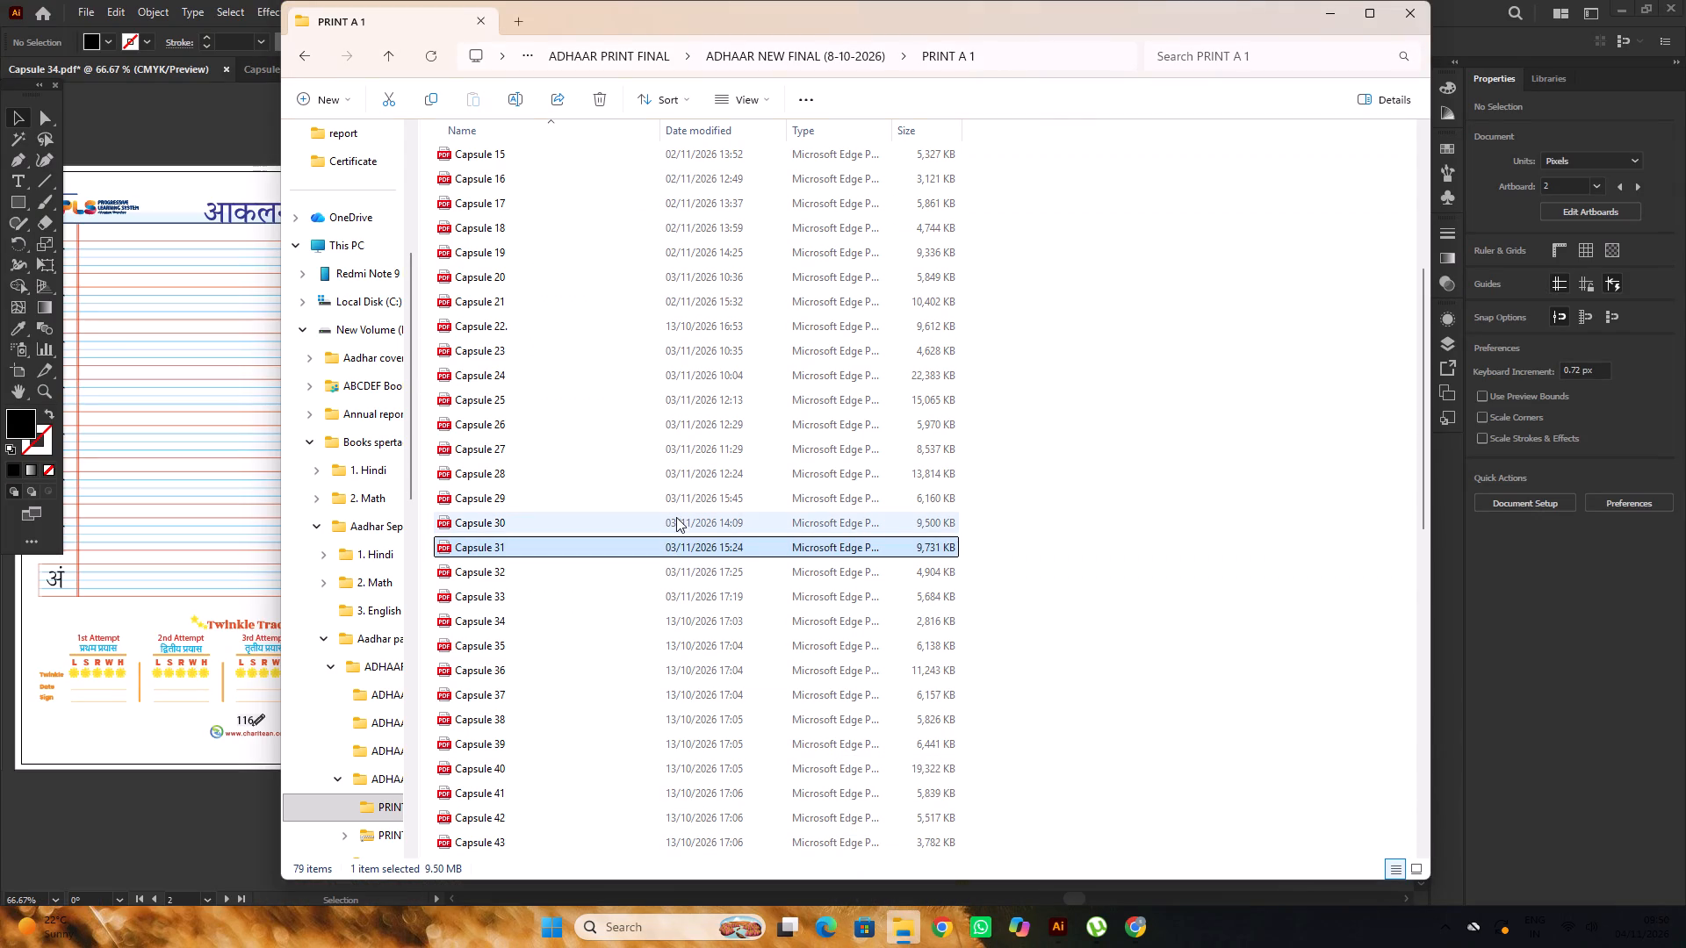
{"action": "left_click", "coordinate": [1334, 8]}
{"action": "left_click", "coordinate": [415, 68]}
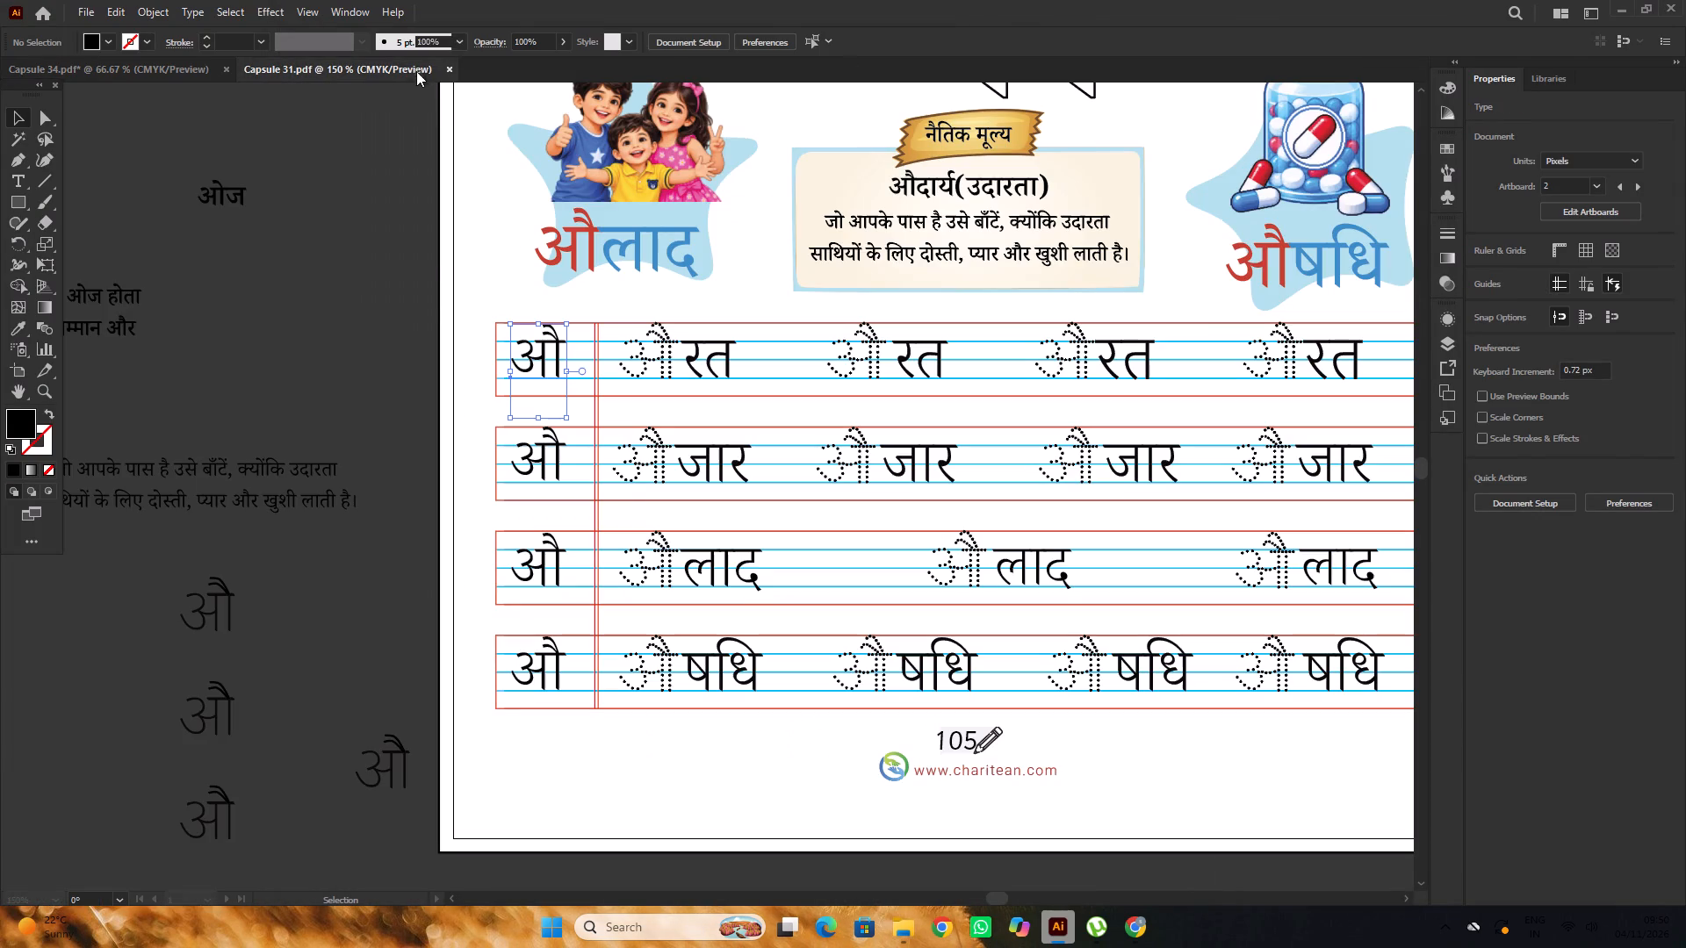
{"action": "scroll", "coordinate": [407, 290], "scroll_direction": "down", "scroll_amount": 4, "text": "alt"}
{"action": "key", "text": "space"}
{"action": "left_click_drag", "start_coordinate": [929, 380], "coordinate": [558, 510]}
{"action": "scroll", "coordinate": [609, 331], "scroll_direction": "up", "scroll_amount": 1, "text": "alt"}
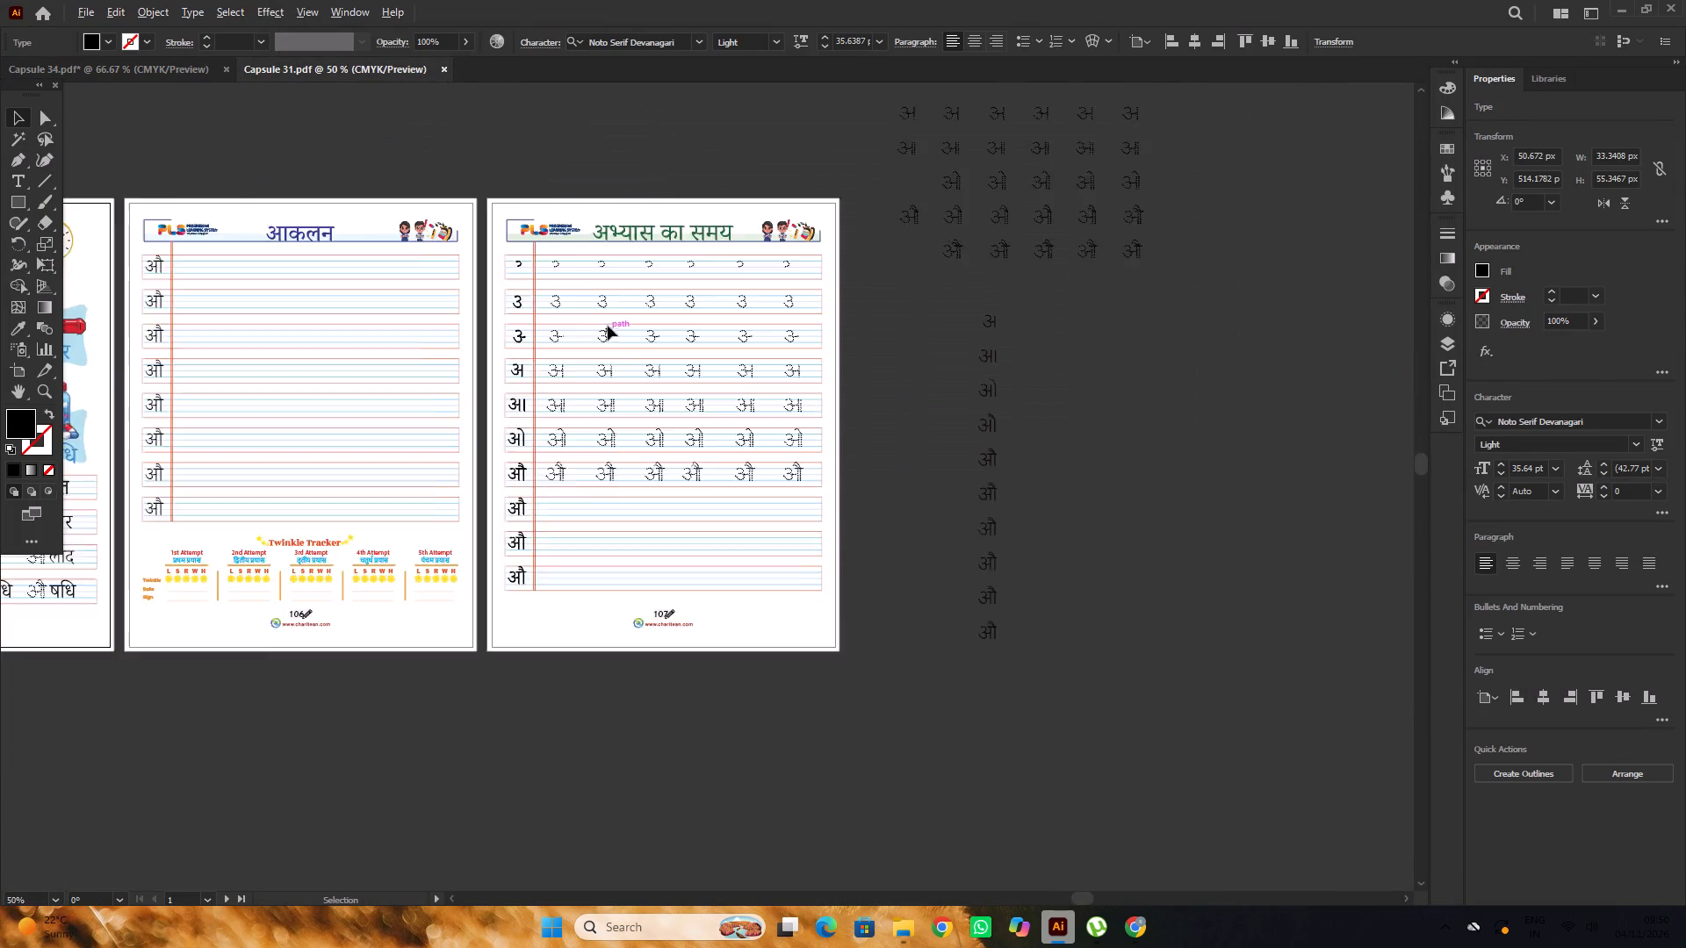
{"action": "scroll", "coordinate": [608, 326], "scroll_direction": "up", "scroll_amount": 1, "text": "alt"}
{"action": "left_click", "coordinate": [998, 357]}
{"action": "scroll", "coordinate": [979, 347], "scroll_direction": "up", "scroll_amount": 2}
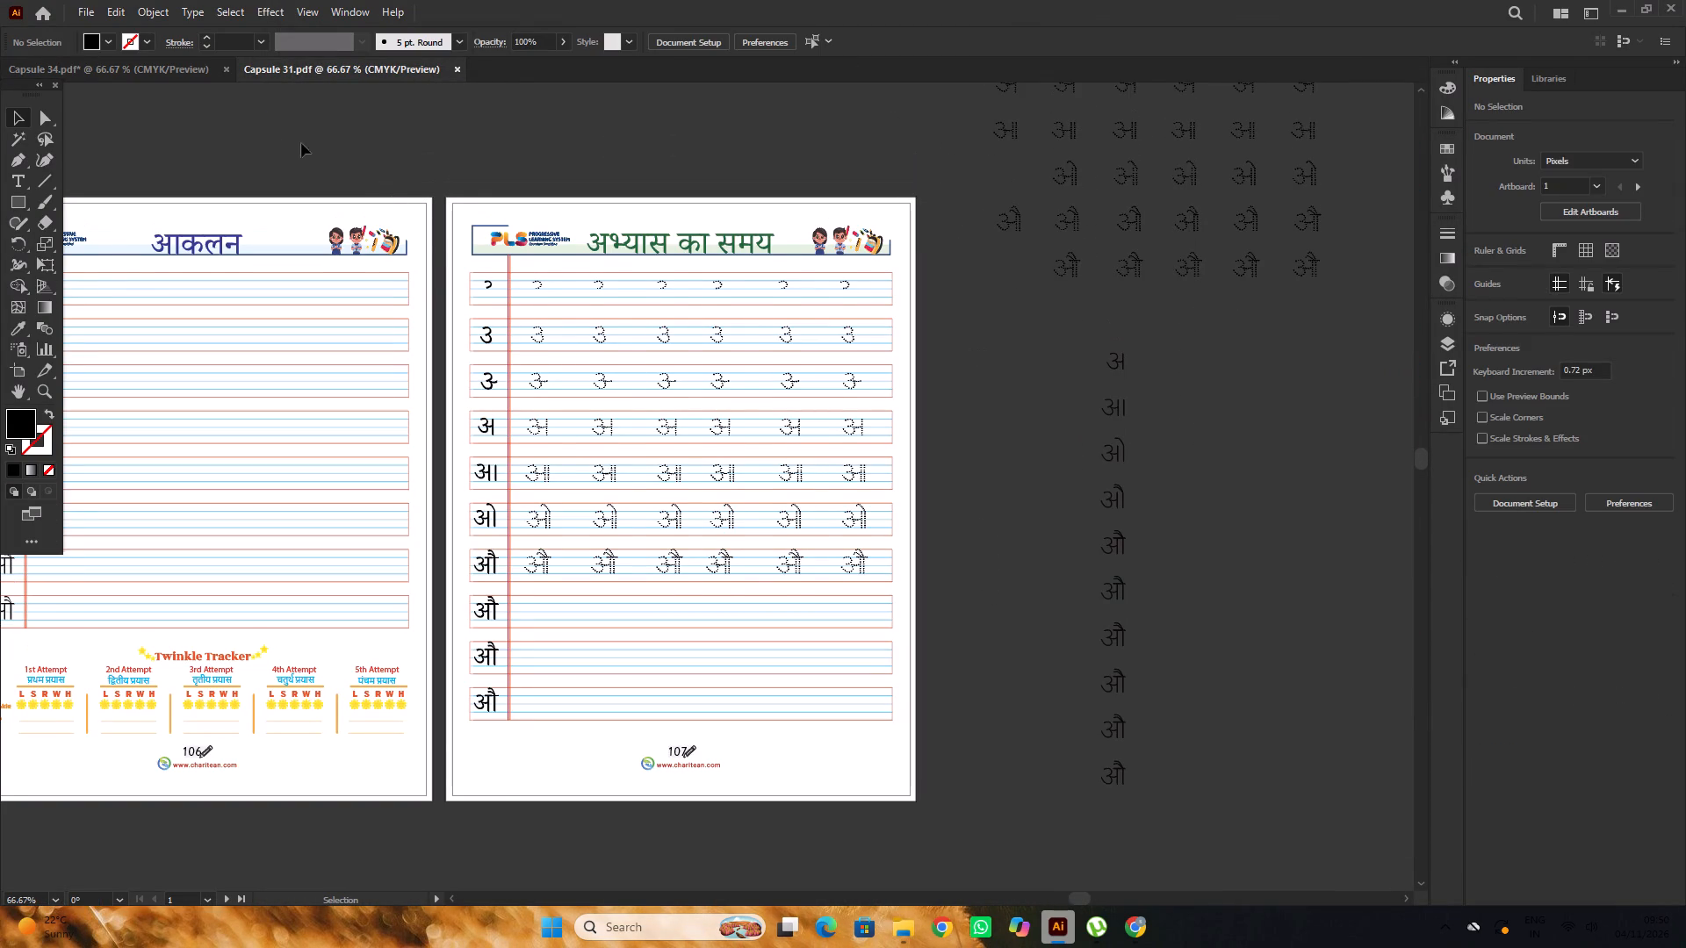
{"action": "left_click", "coordinate": [156, 71]}
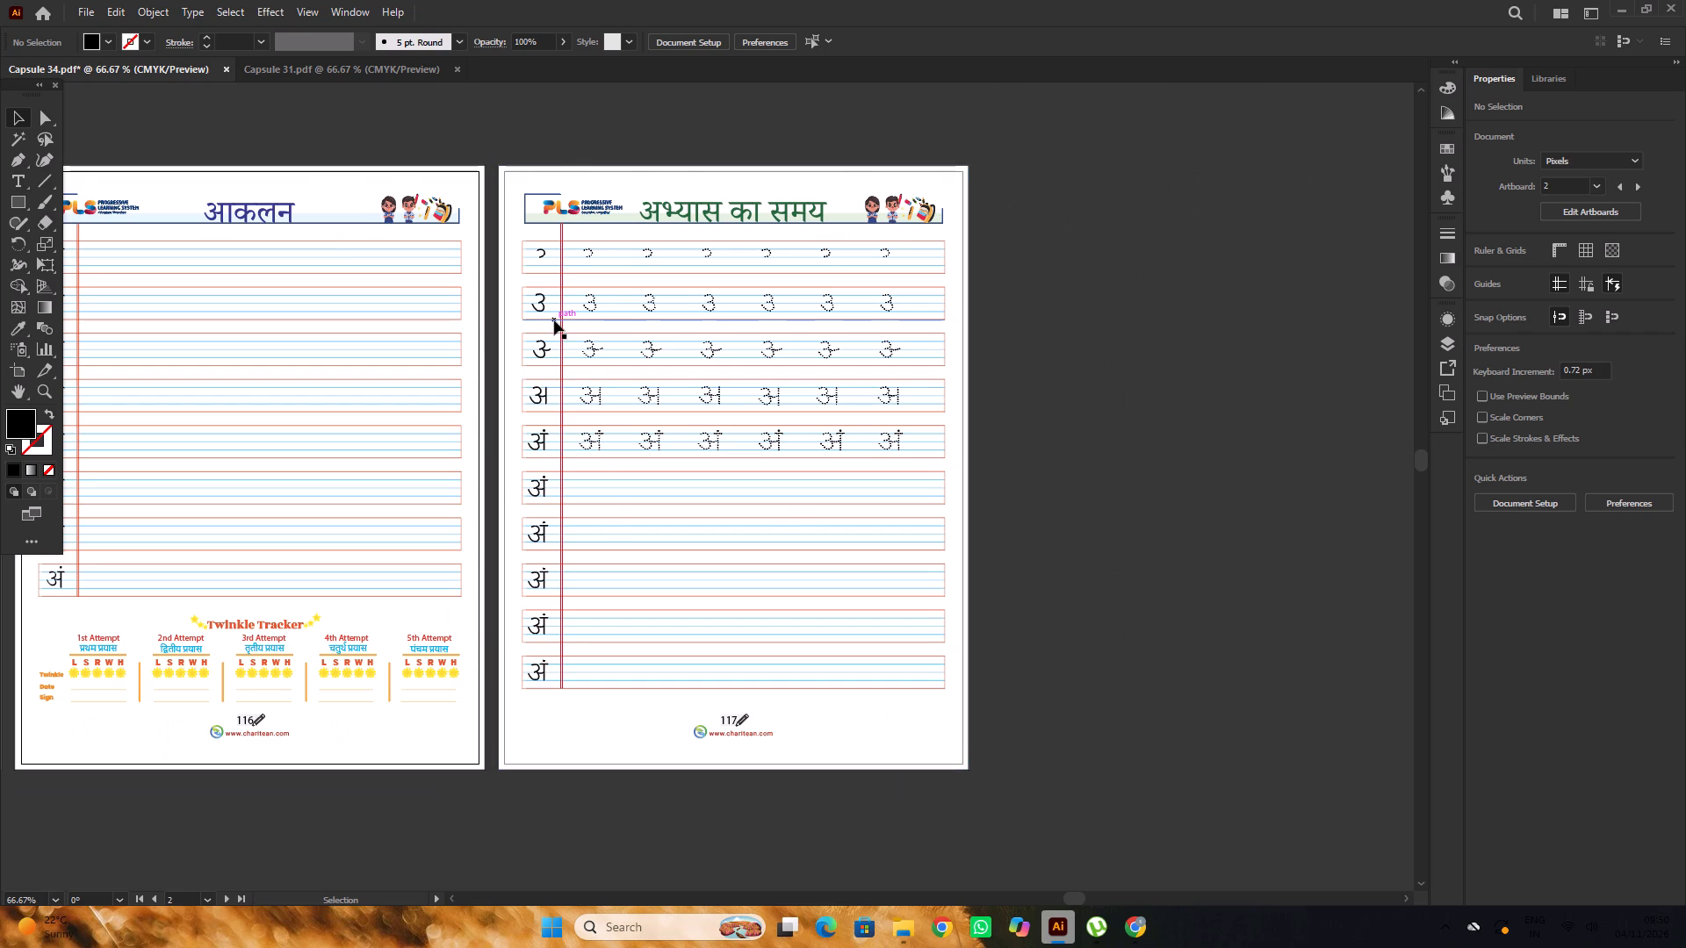
{"action": "scroll", "coordinate": [554, 320], "scroll_direction": "up", "scroll_amount": 2, "text": "alt"}
{"action": "left_click", "coordinate": [539, 244]}
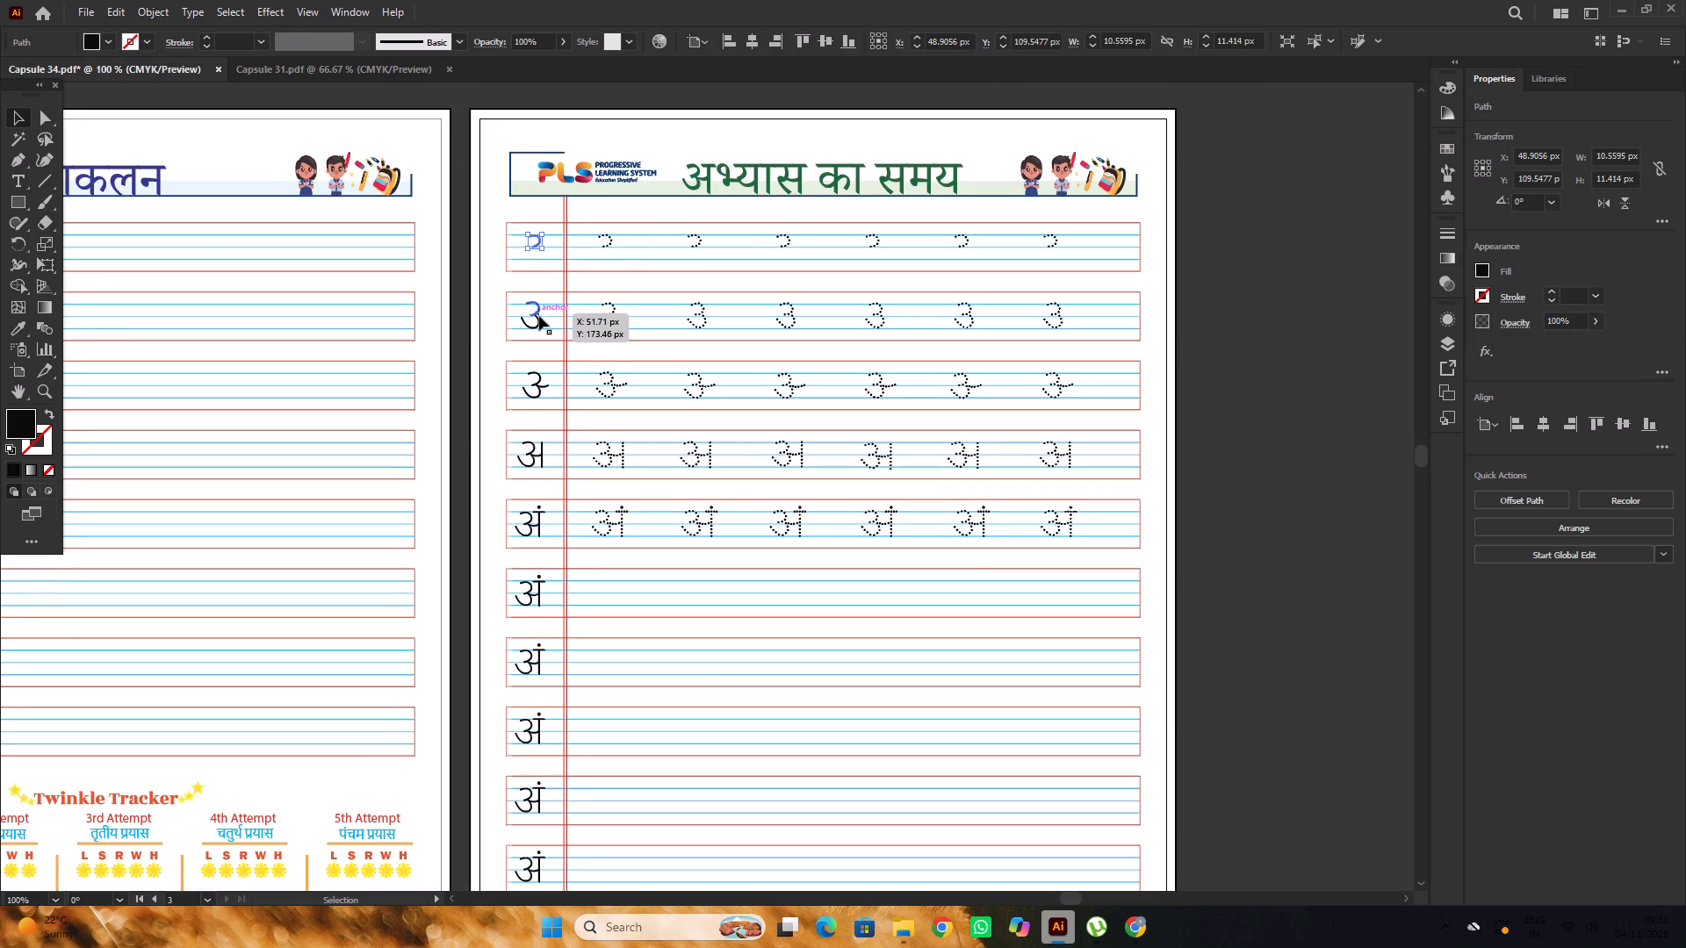
{"action": "left_click", "coordinate": [1243, 340]}
{"action": "left_click", "coordinate": [537, 313]}
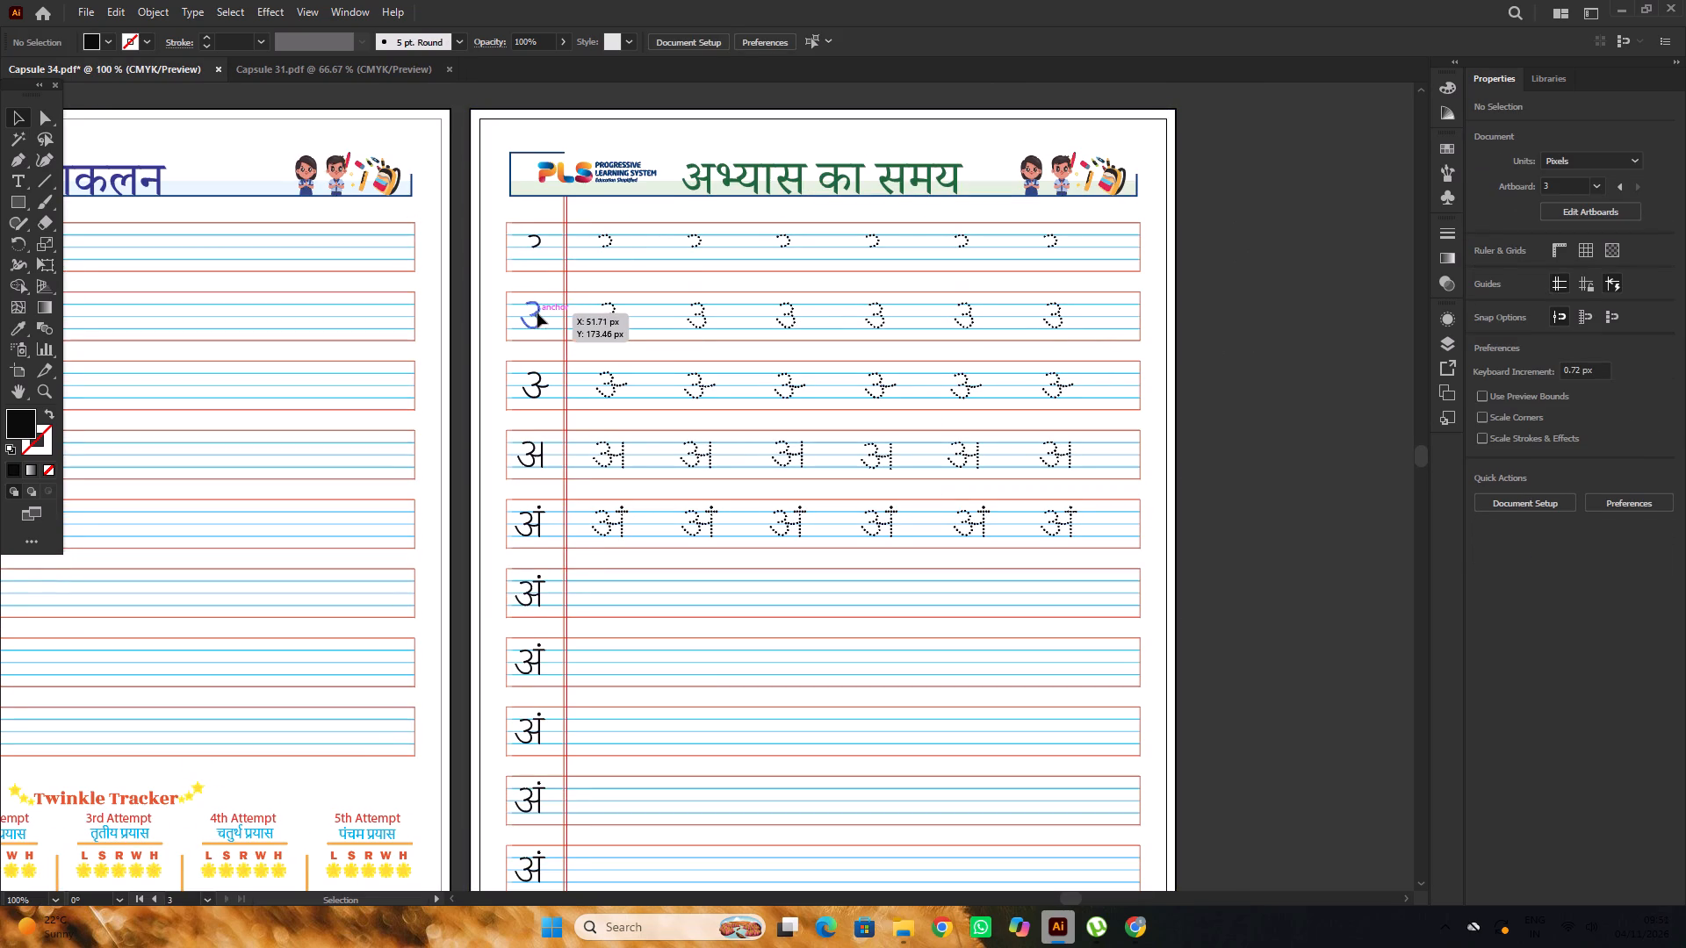
{"action": "left_click_drag", "start_coordinate": [1236, 352], "coordinate": [1225, 348]}
Copy Capsule 31's bold second-row margin stroke and delete the thin second-row one on Capsule 34's अभ्यास का समय page.
{"action": "left_click", "coordinate": [341, 75]}
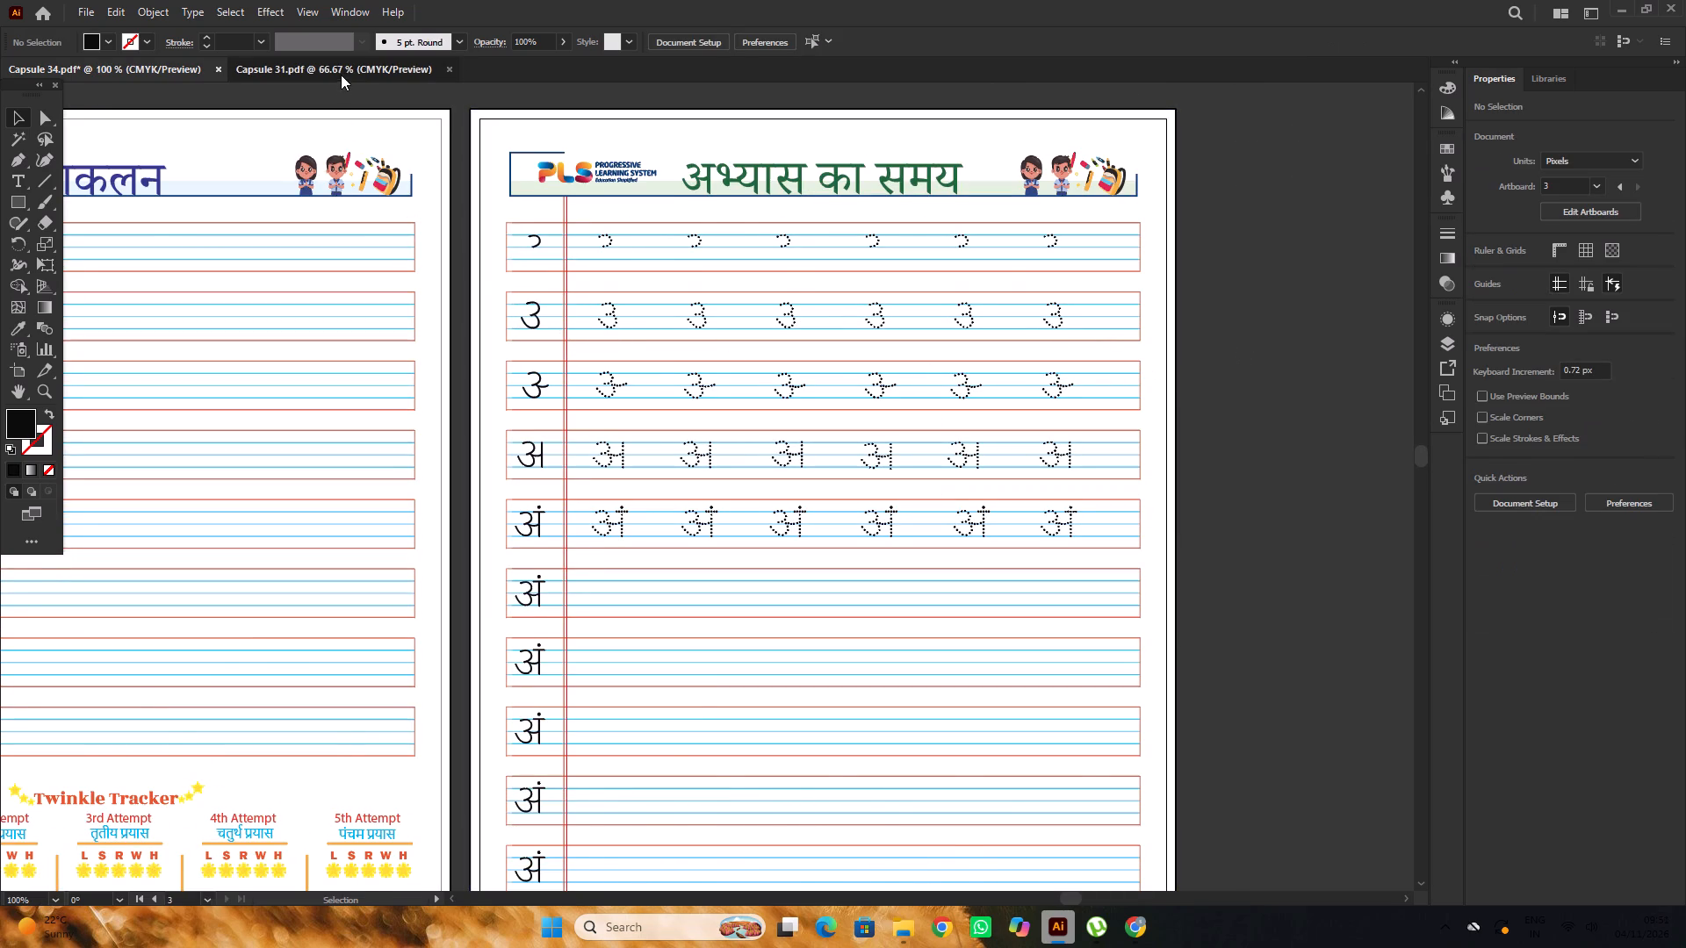
{"action": "scroll", "coordinate": [508, 363], "scroll_direction": "up", "scroll_amount": 3, "text": "alt"}
{"action": "left_click", "coordinate": [456, 295]}
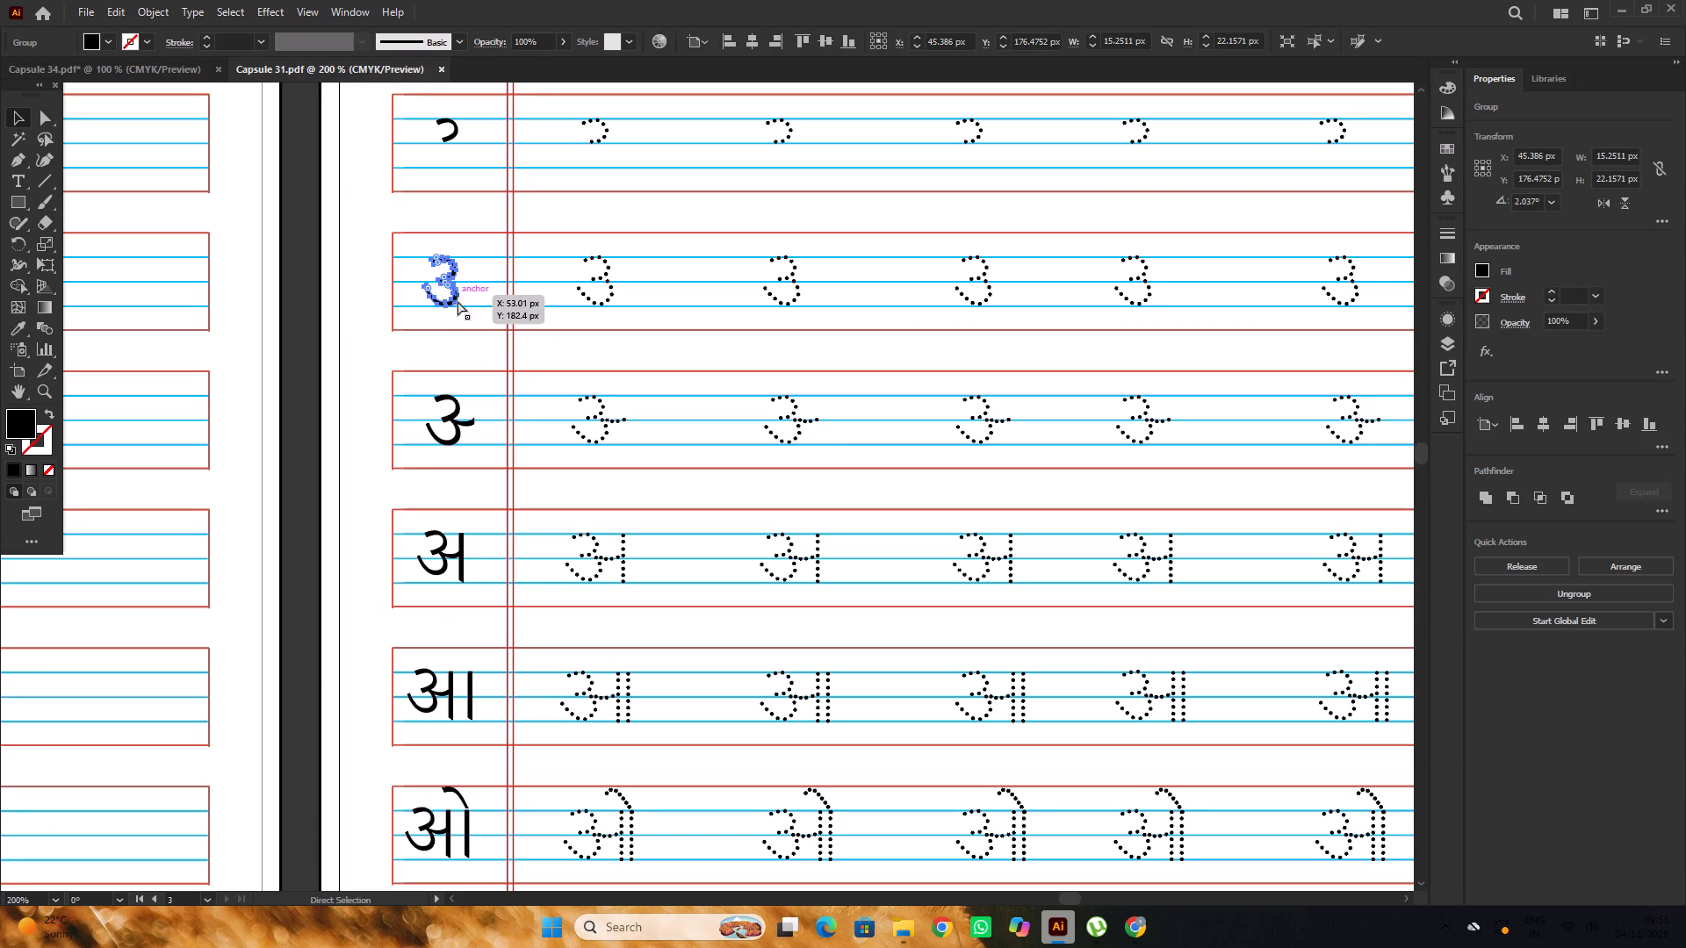
{"action": "key", "text": "ctrl+c"}
{"action": "left_click", "coordinate": [149, 77]}
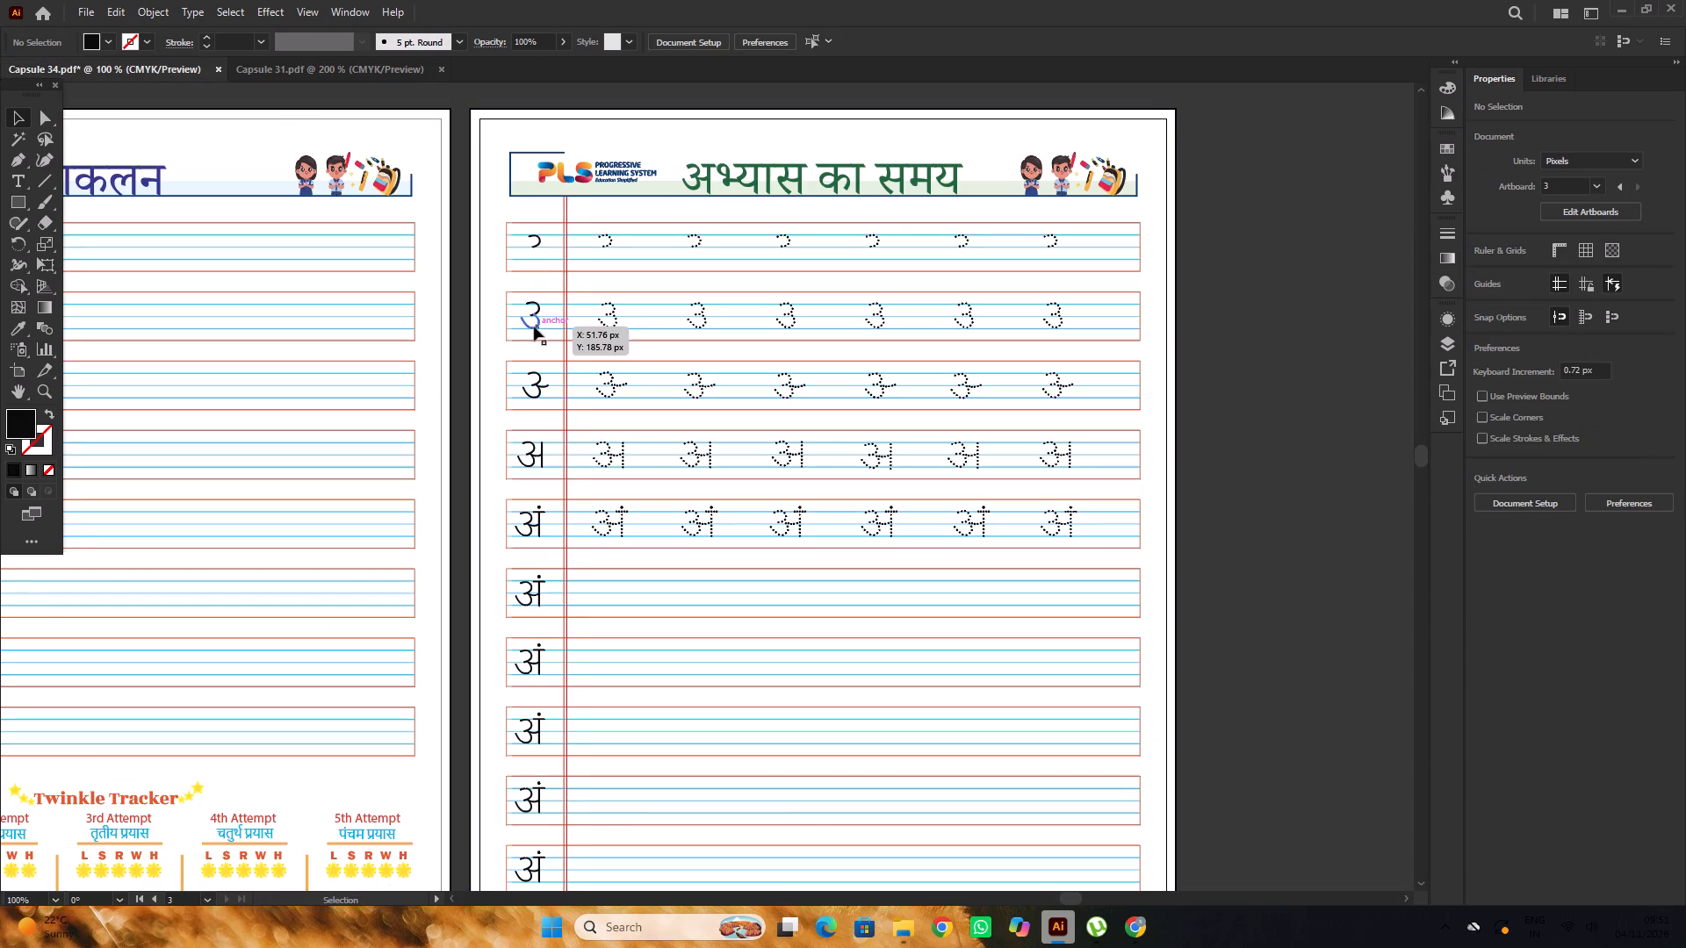
{"action": "left_click", "coordinate": [532, 325]}
{"action": "key", "text": "Delete"}
{"action": "key", "text": "Delete"}
{"action": "key", "text": "ctrl+f"}
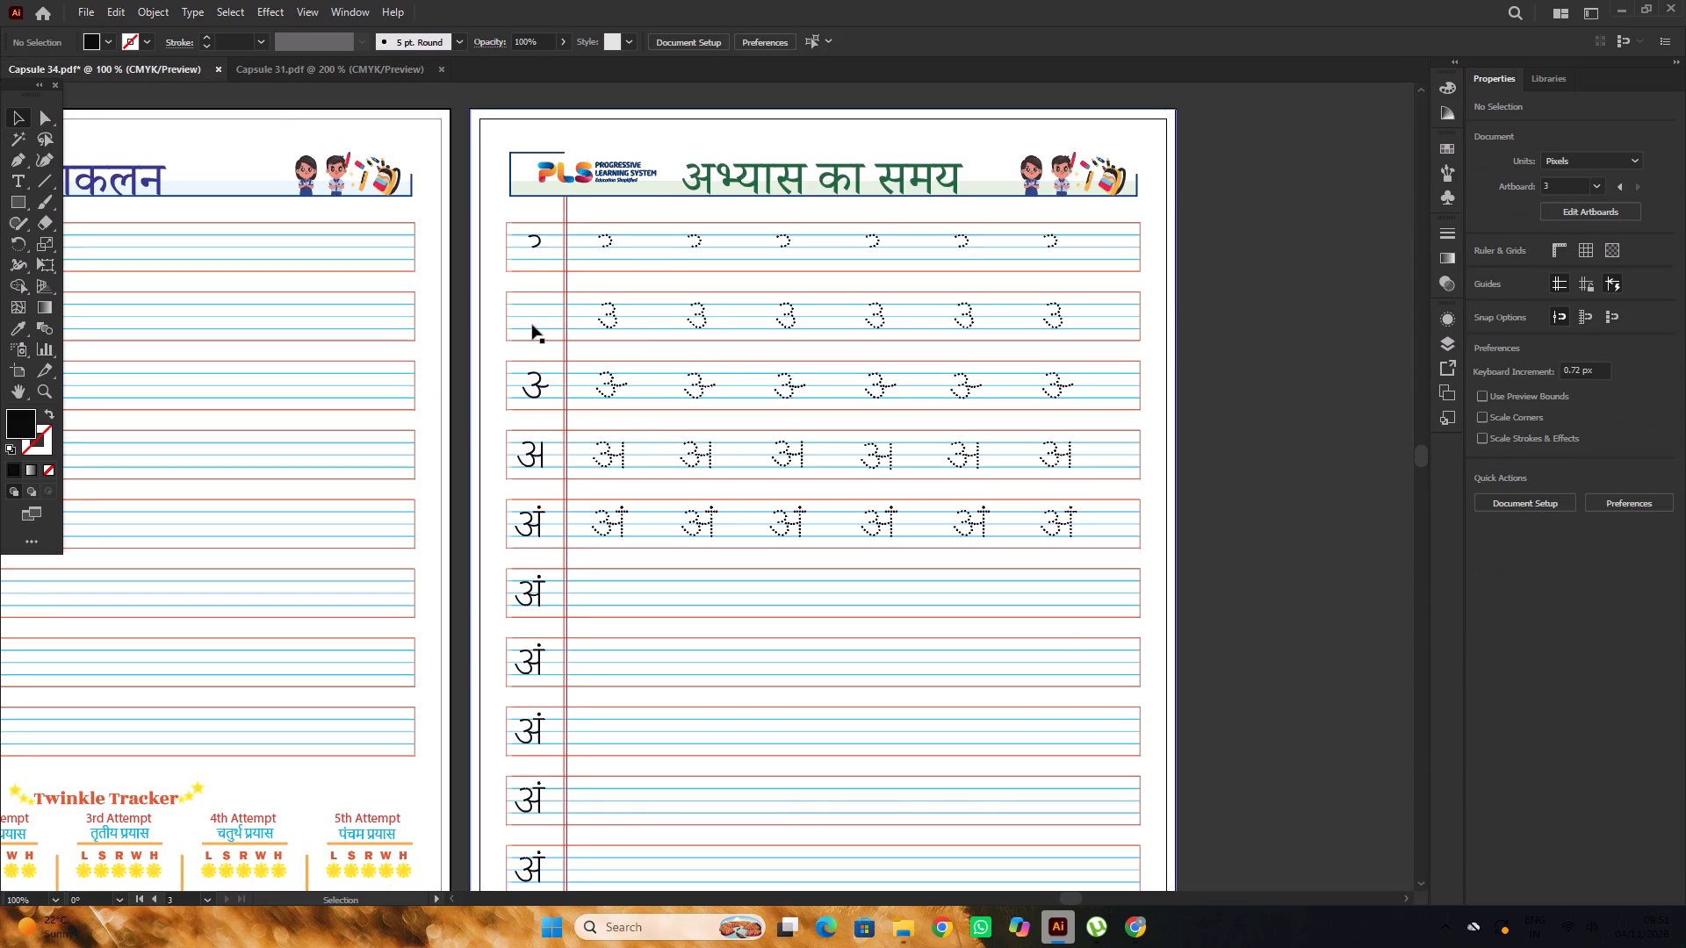
{"action": "scroll", "coordinate": [717, 355], "scroll_direction": "down", "scroll_amount": 2, "text": "alt"}
{"action": "scroll", "coordinate": [713, 350], "scroll_direction": "up", "scroll_amount": 2, "text": "alt"}
{"action": "key", "text": "ctrl+v"}
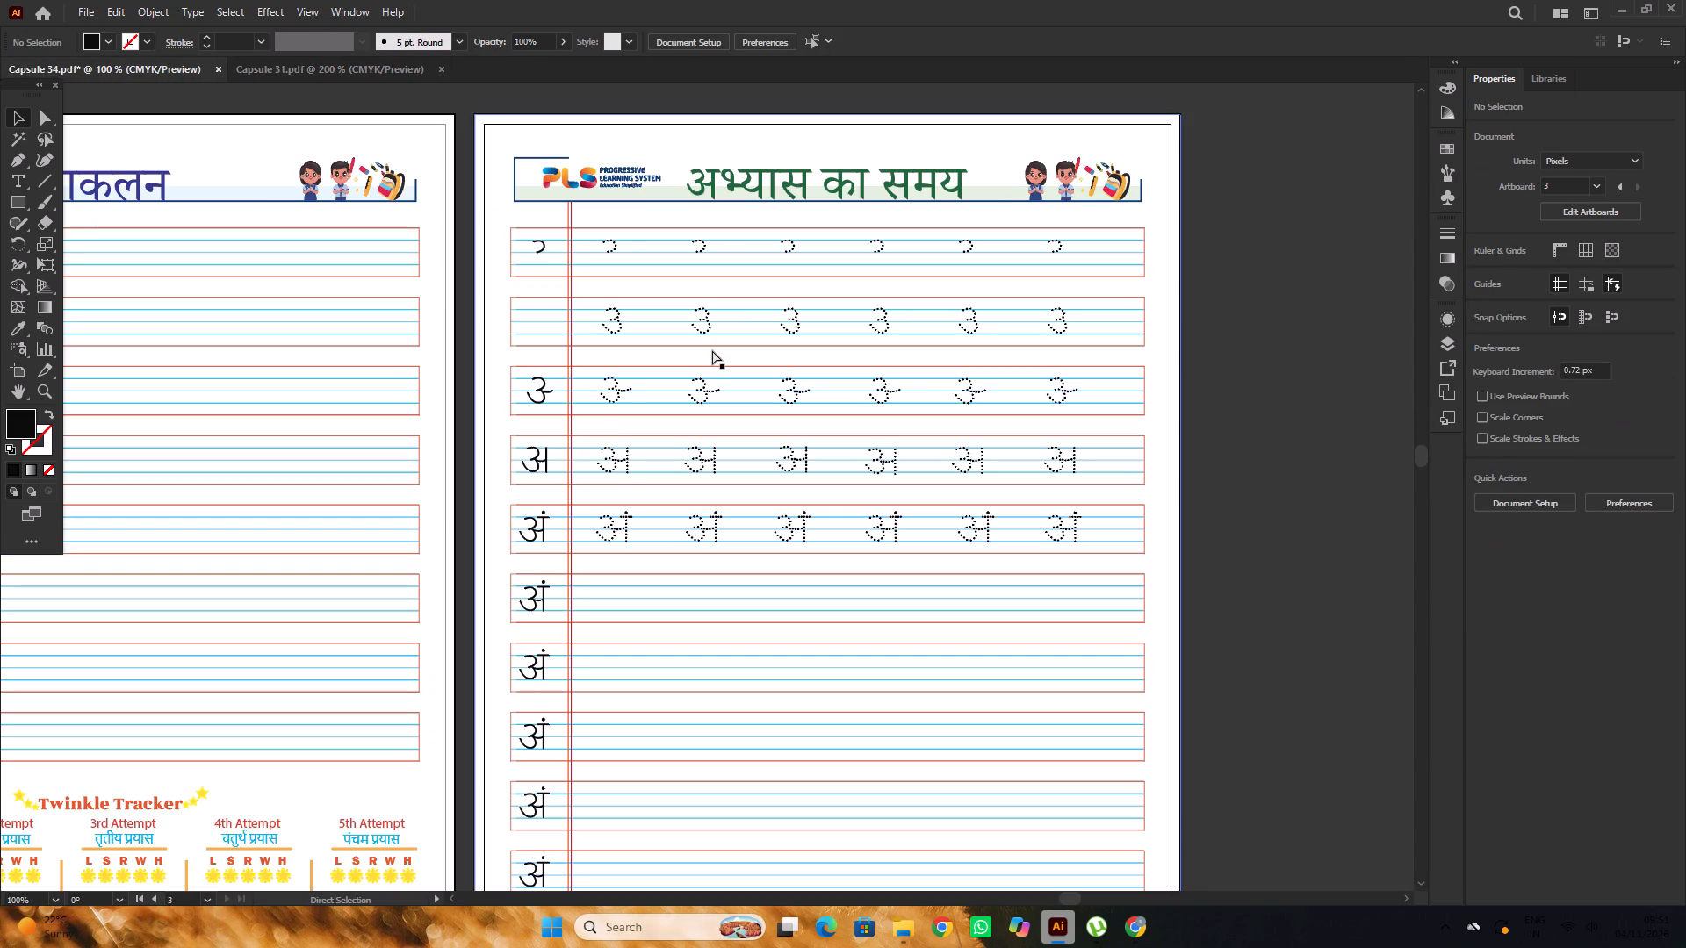
Copy Capsule 31's bold second-row stroke again, paste it in place on Capsule 34's अभ्यास का समय page and nudge it slightly right.
{"action": "left_click", "coordinate": [395, 66]}
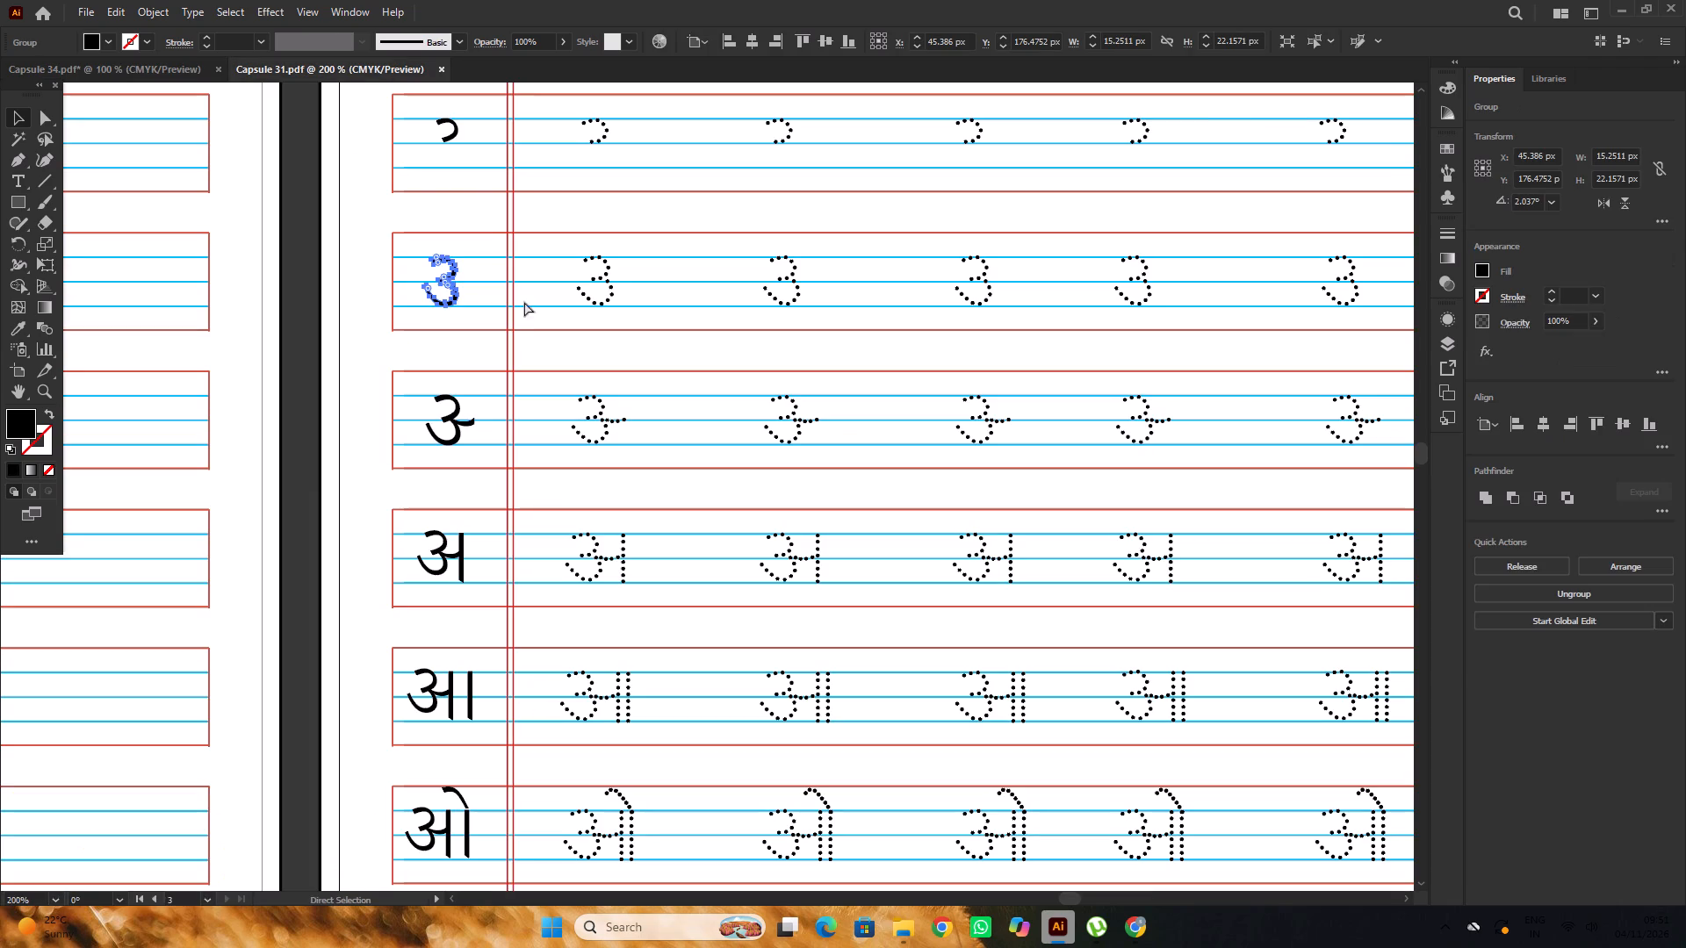
{"action": "key", "text": "ctrl+c"}
{"action": "left_click", "coordinate": [179, 68]}
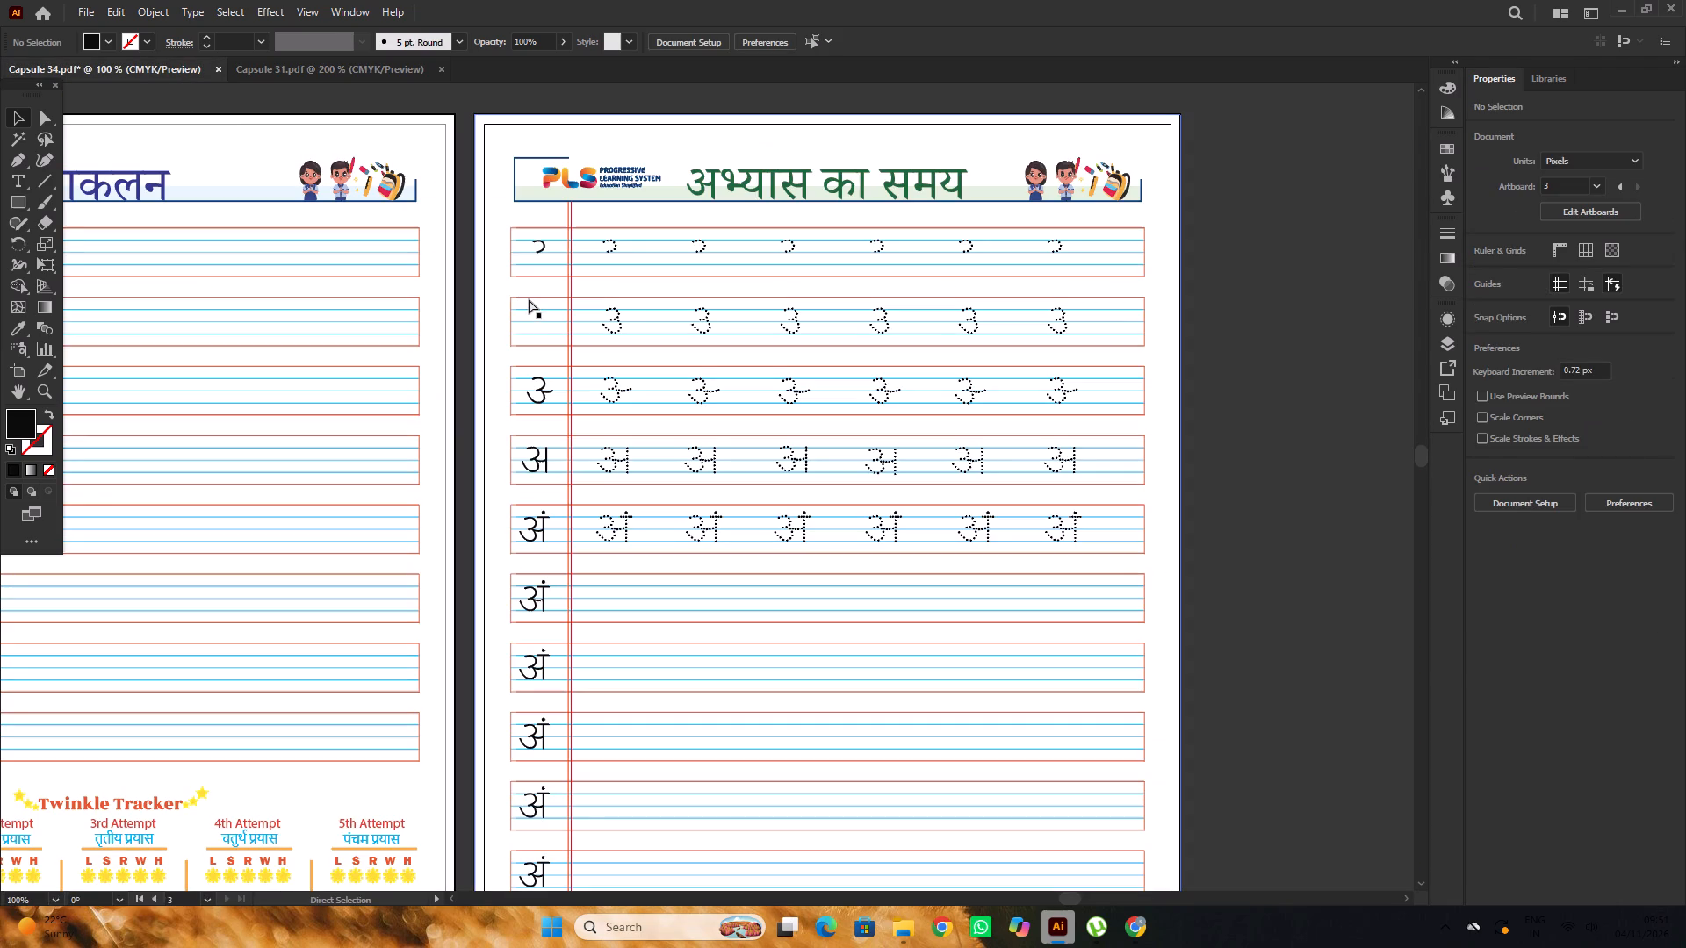
{"action": "key", "text": "ctrl+f"}
{"action": "scroll", "coordinate": [530, 298], "scroll_direction": "up", "scroll_amount": 3, "text": "alt"}
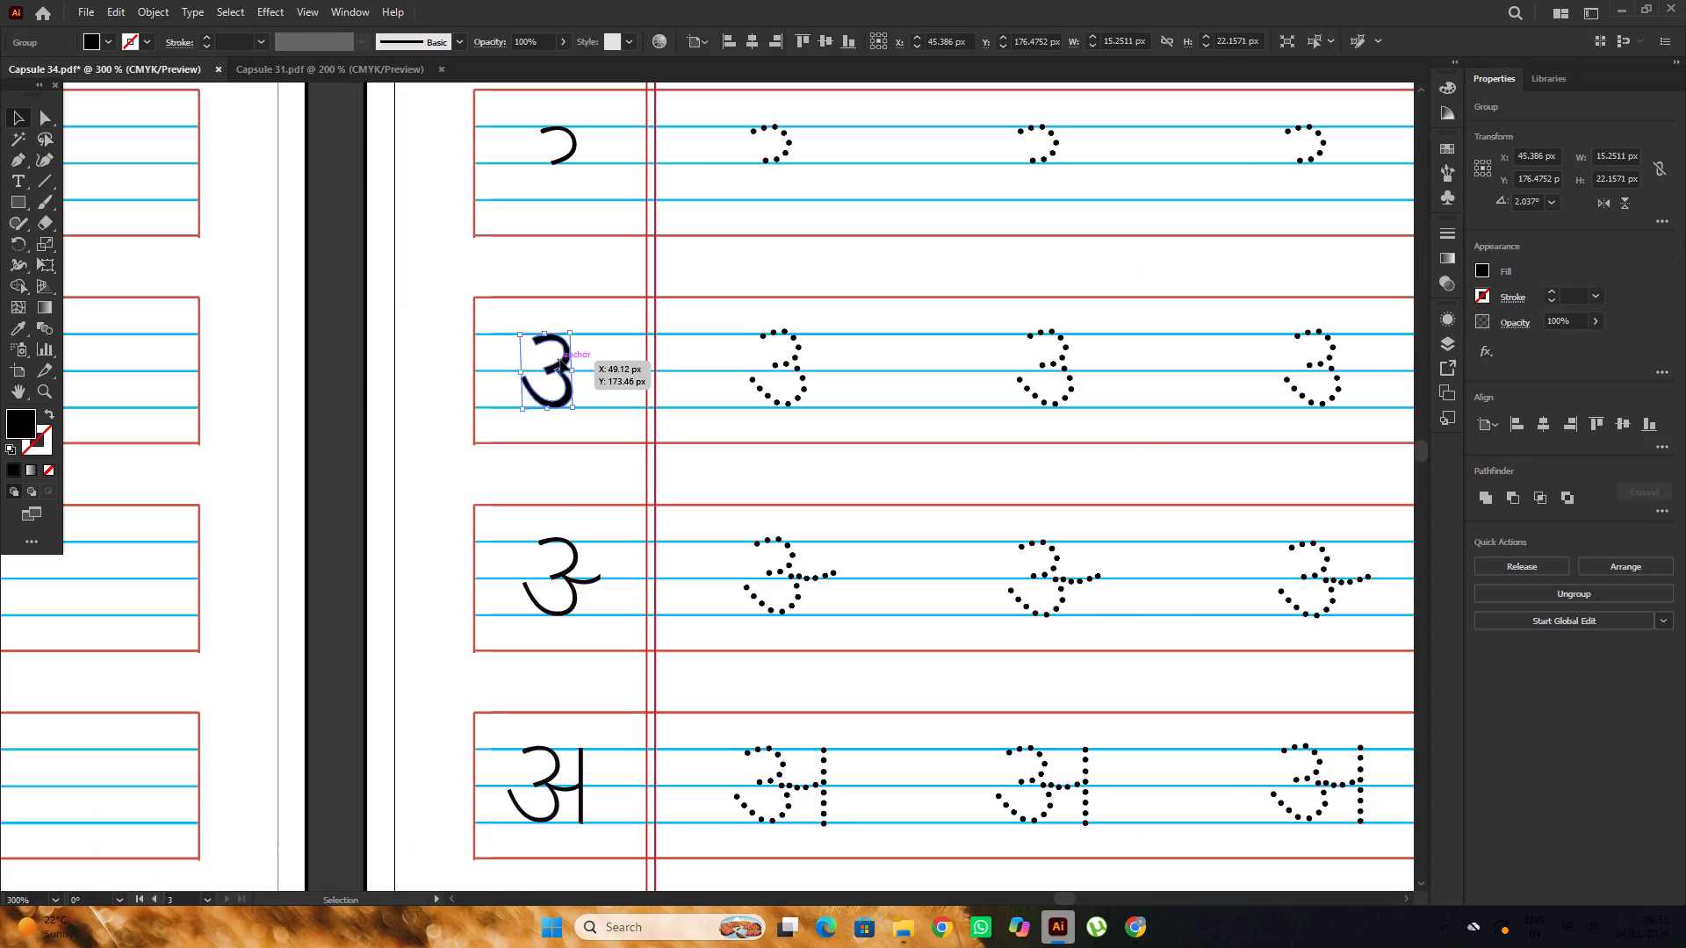
{"action": "left_click", "coordinate": [559, 360]}
{"action": "scroll", "coordinate": [557, 343], "scroll_direction": "down", "scroll_amount": 3, "text": "alt"}
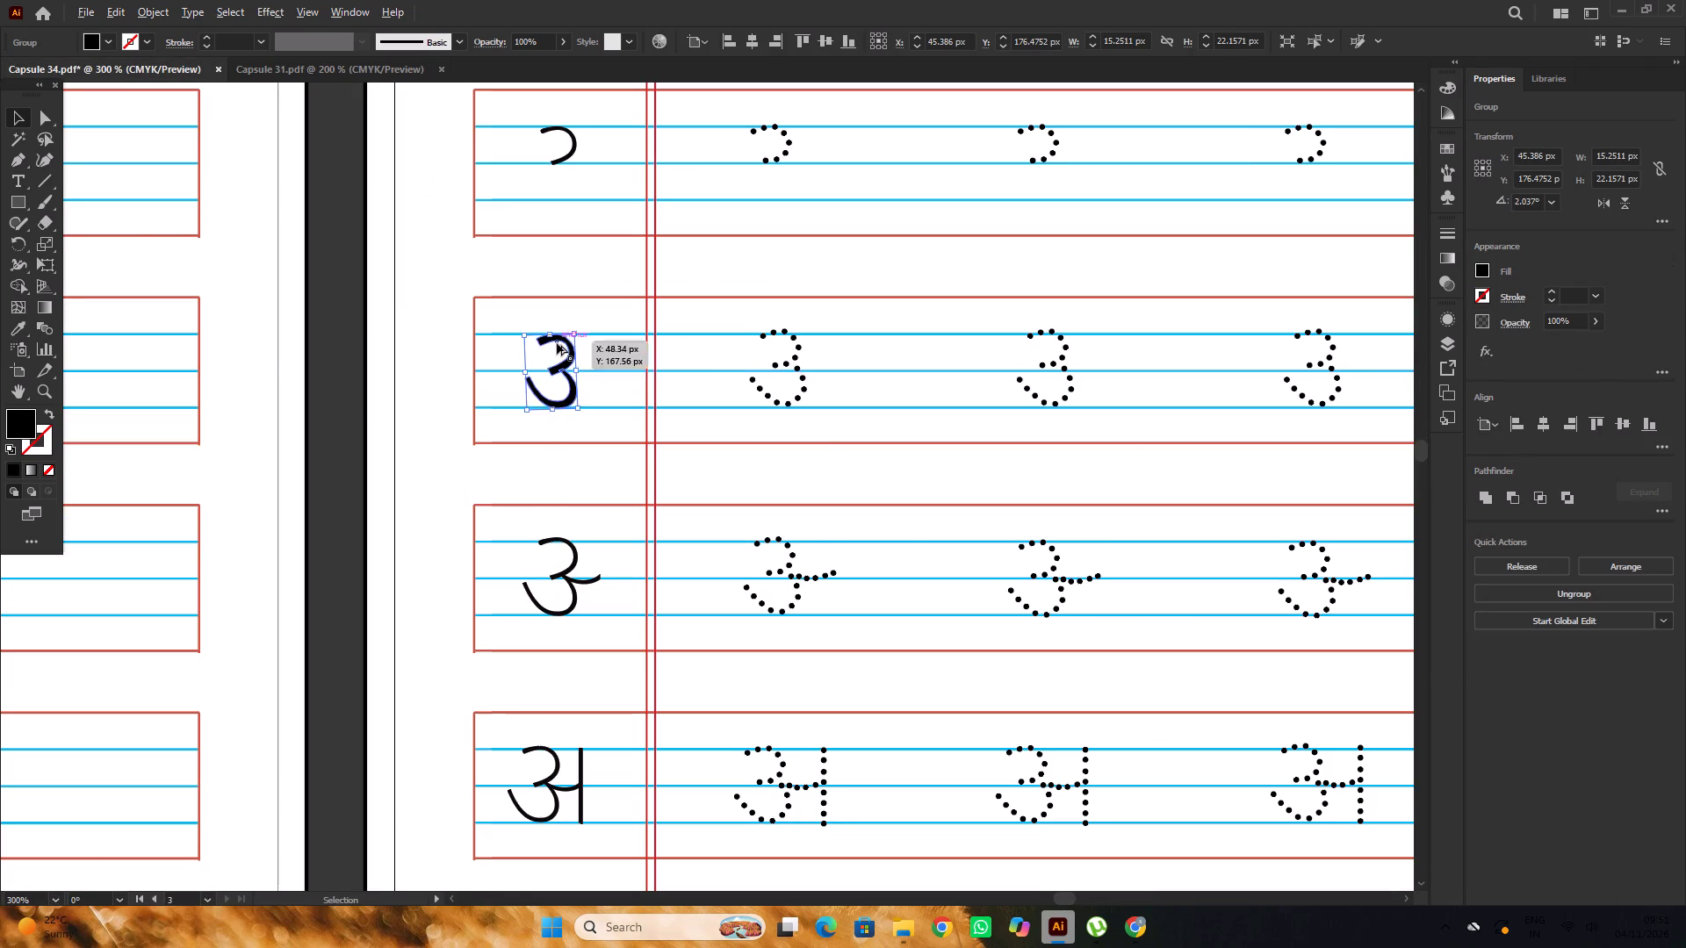
{"action": "scroll", "coordinate": [557, 343], "scroll_direction": "down", "scroll_amount": 1, "text": "alt"}
{"action": "left_click", "coordinate": [602, 185]}
{"action": "scroll", "coordinate": [592, 256], "scroll_direction": "down", "scroll_amount": 5}
{"action": "scroll", "coordinate": [566, 290], "scroll_direction": "up", "scroll_amount": 3, "text": "alt"}
Replace the thin third-row margin stroke on Capsule 34's अभ्यास का समय page with Capsule 31's bold third-row stroke, pasted in place.
{"action": "left_click", "coordinate": [336, 76]}
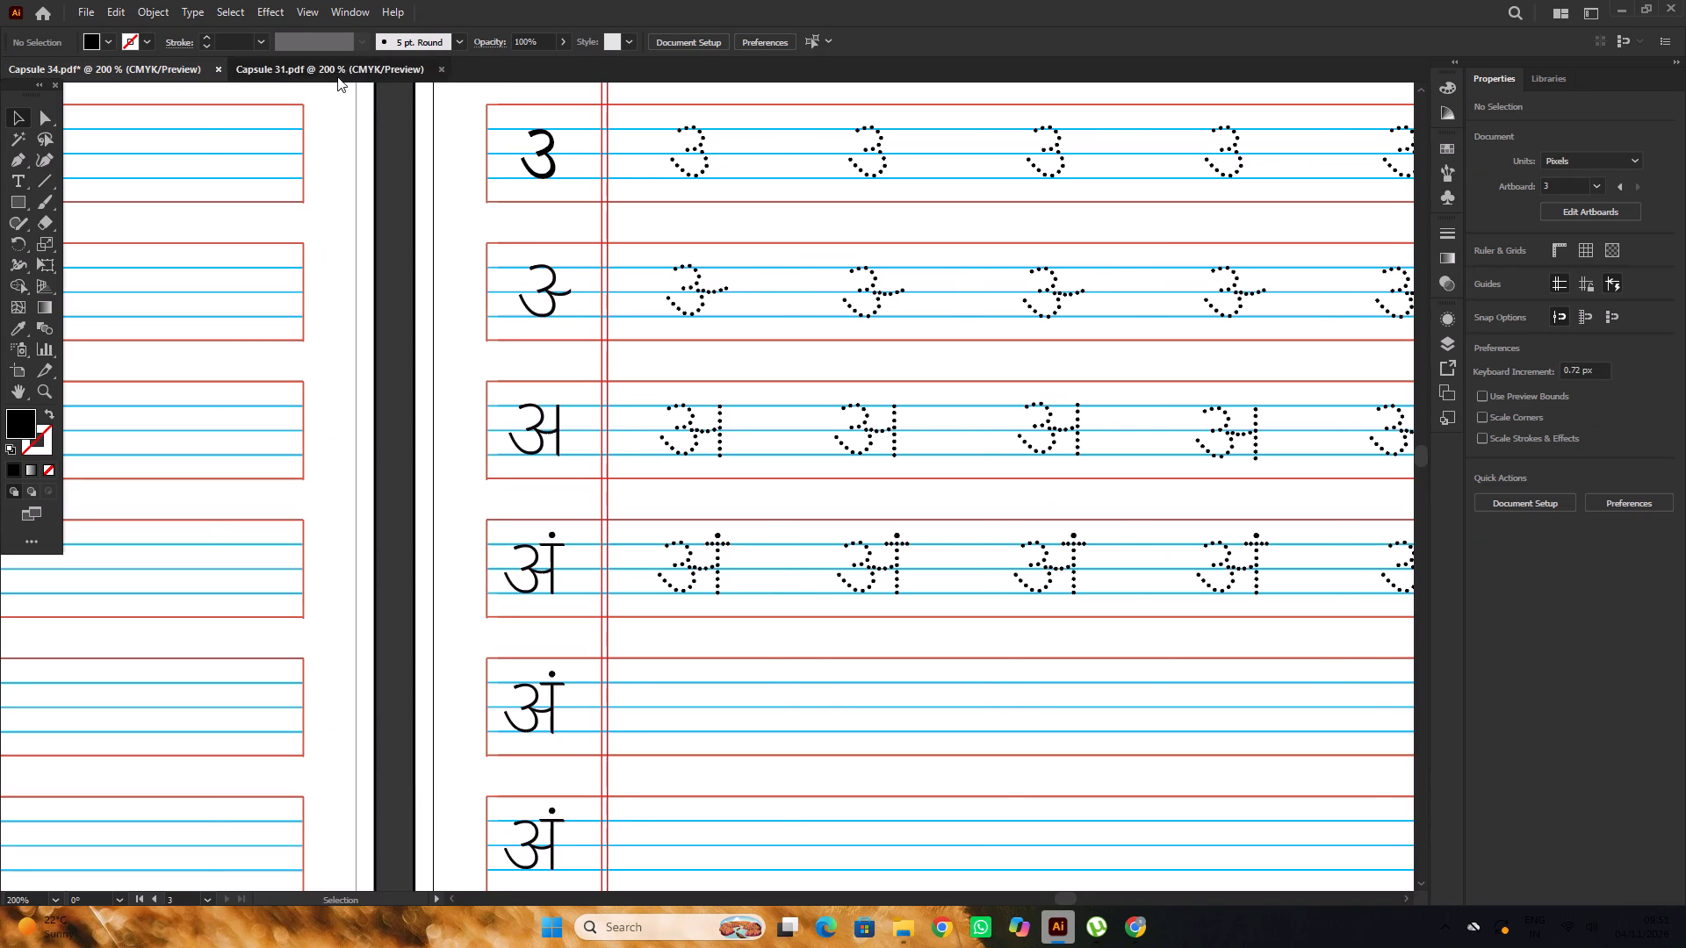
{"action": "scroll", "coordinate": [540, 354], "scroll_direction": "down", "scroll_amount": 1, "text": "alt"}
{"action": "left_click", "coordinate": [361, 337]}
{"action": "scroll", "coordinate": [491, 332], "scroll_direction": "down", "scroll_amount": 5}
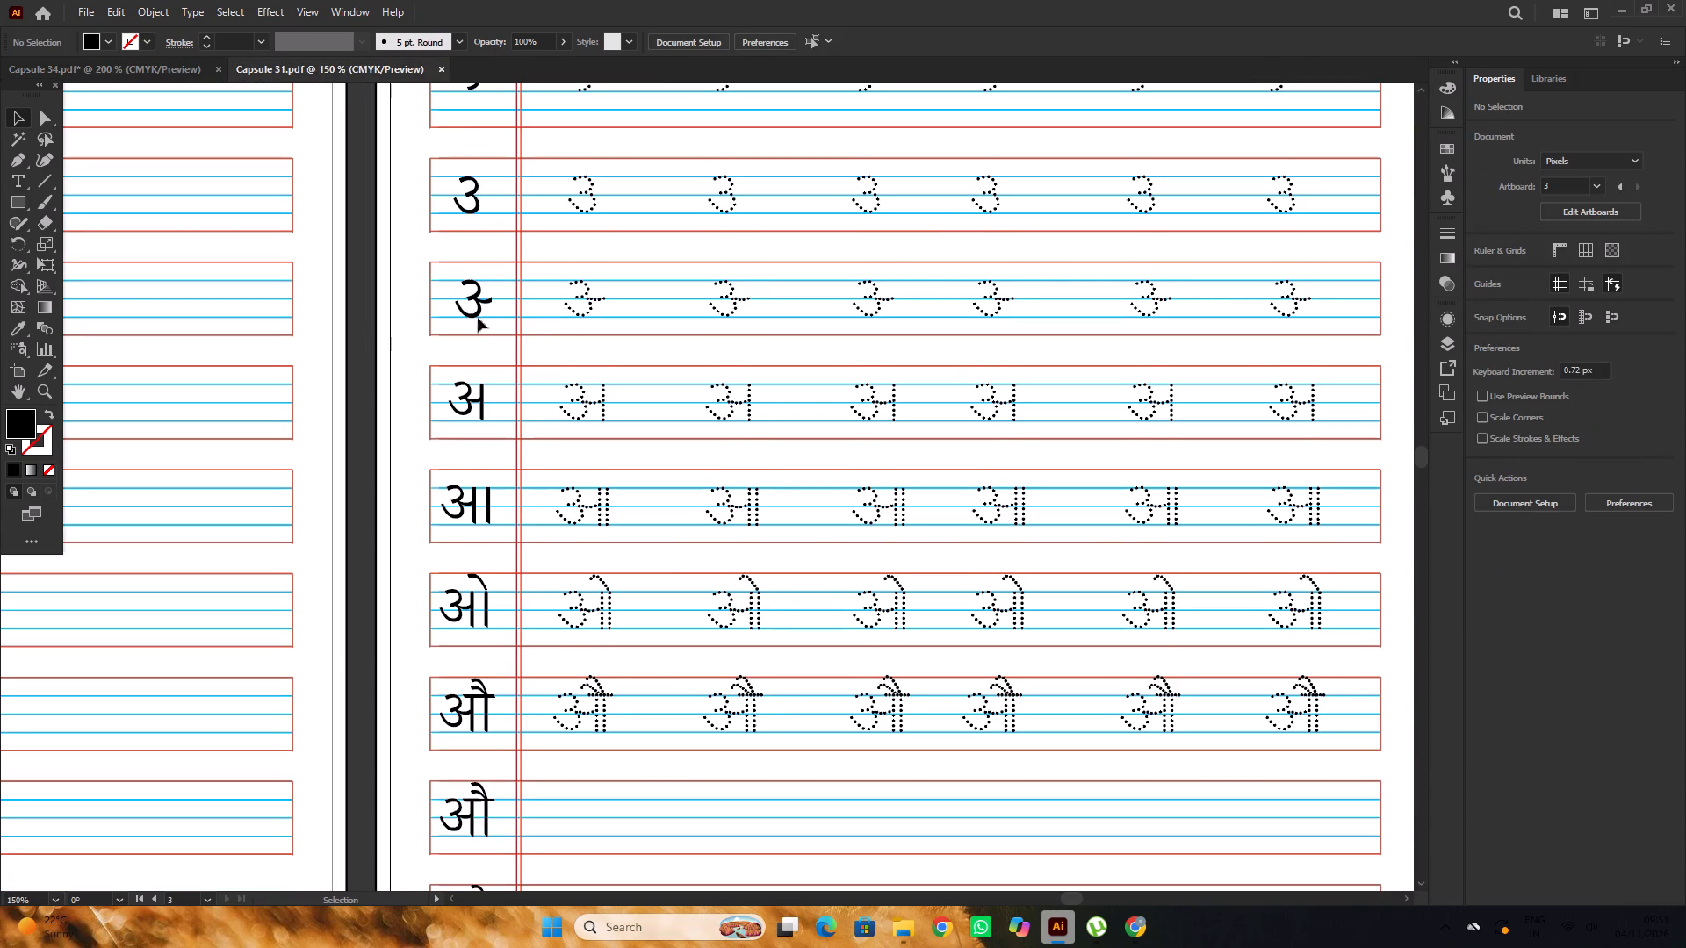
{"action": "left_click", "coordinate": [475, 306]}
{"action": "key", "text": "ctrl+c"}
{"action": "left_click", "coordinate": [146, 74]}
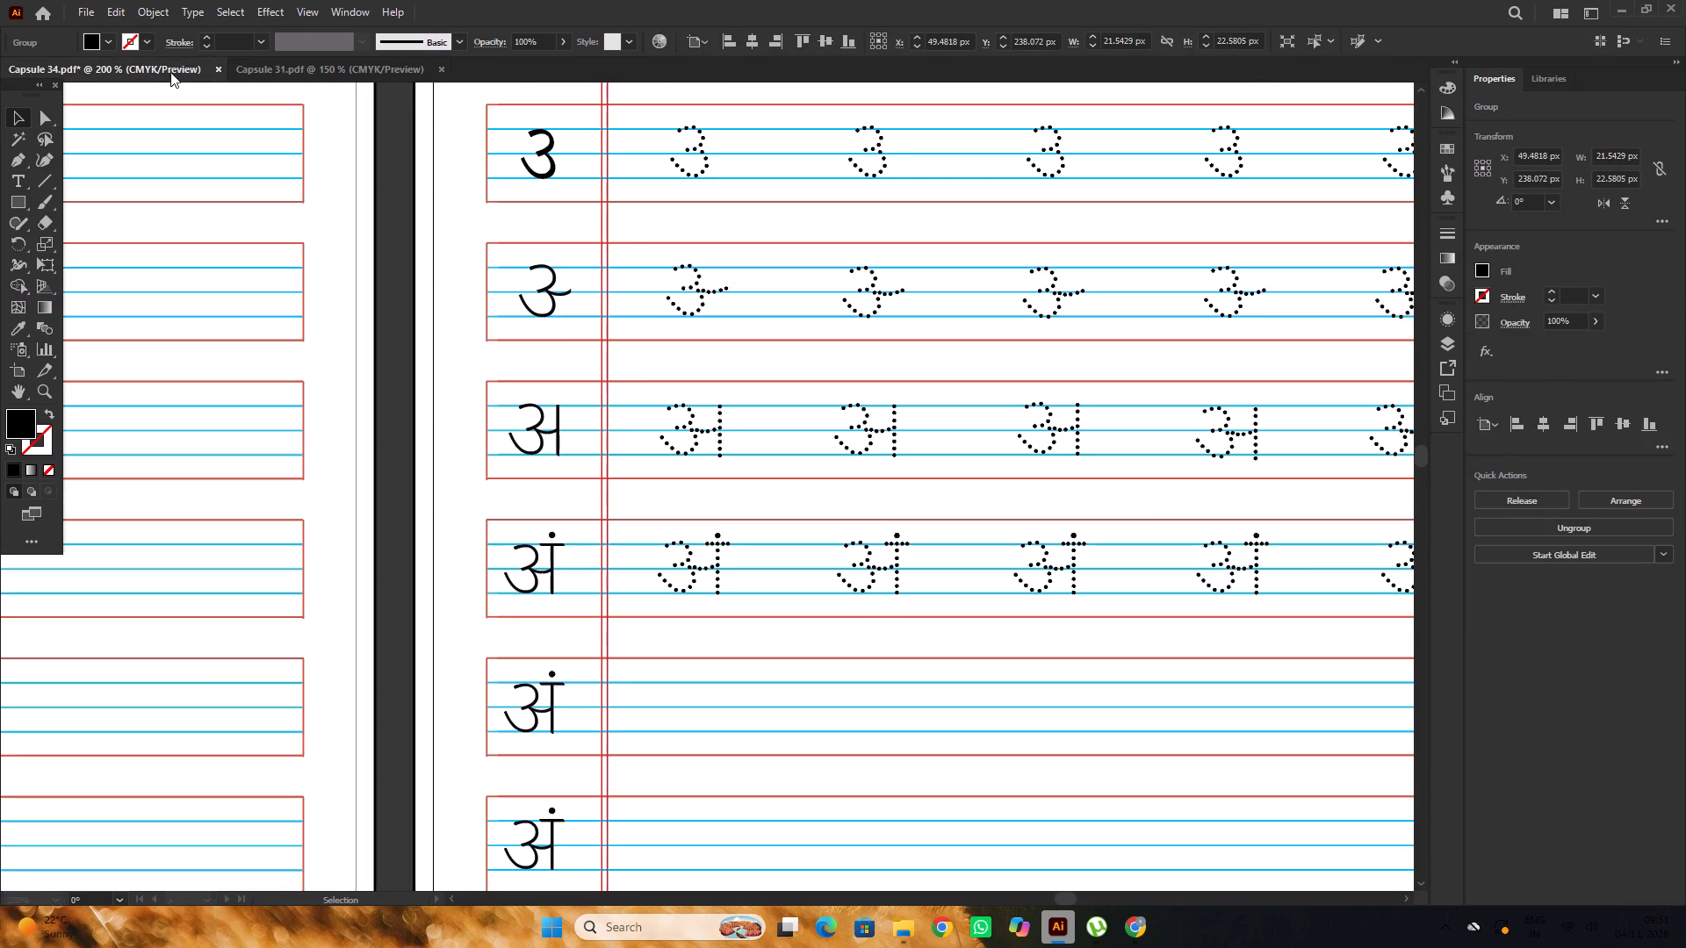
{"action": "left_click", "coordinate": [555, 295]}
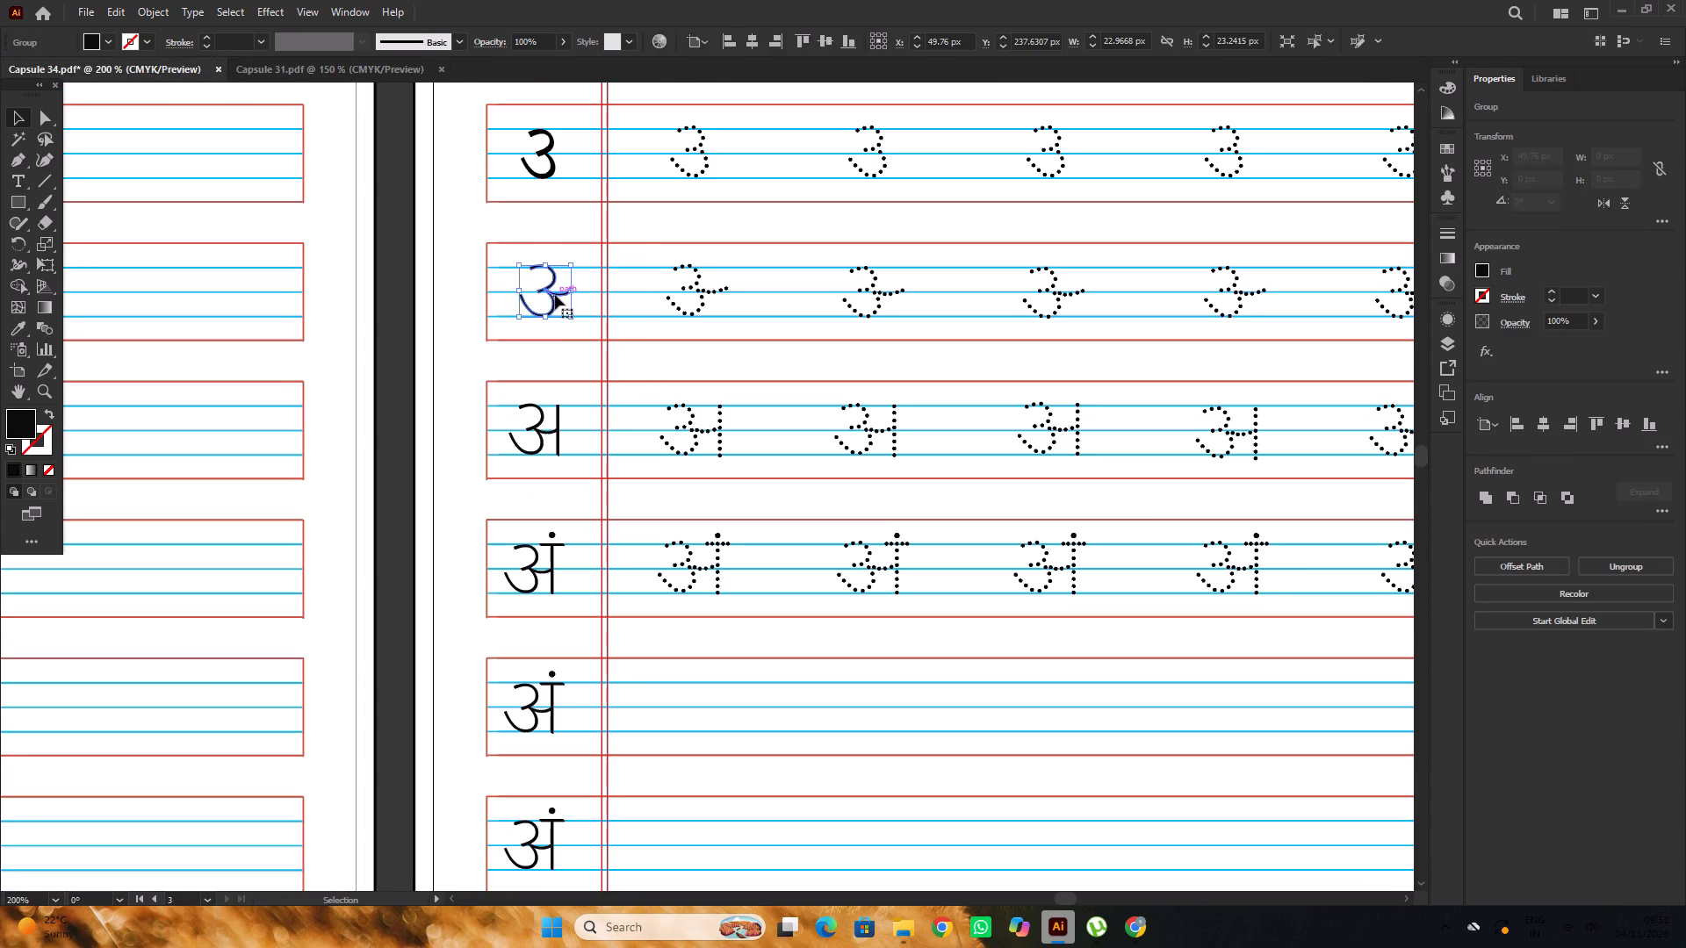
{"action": "key", "text": "Delete"}
{"action": "key", "text": "ctrl+f"}
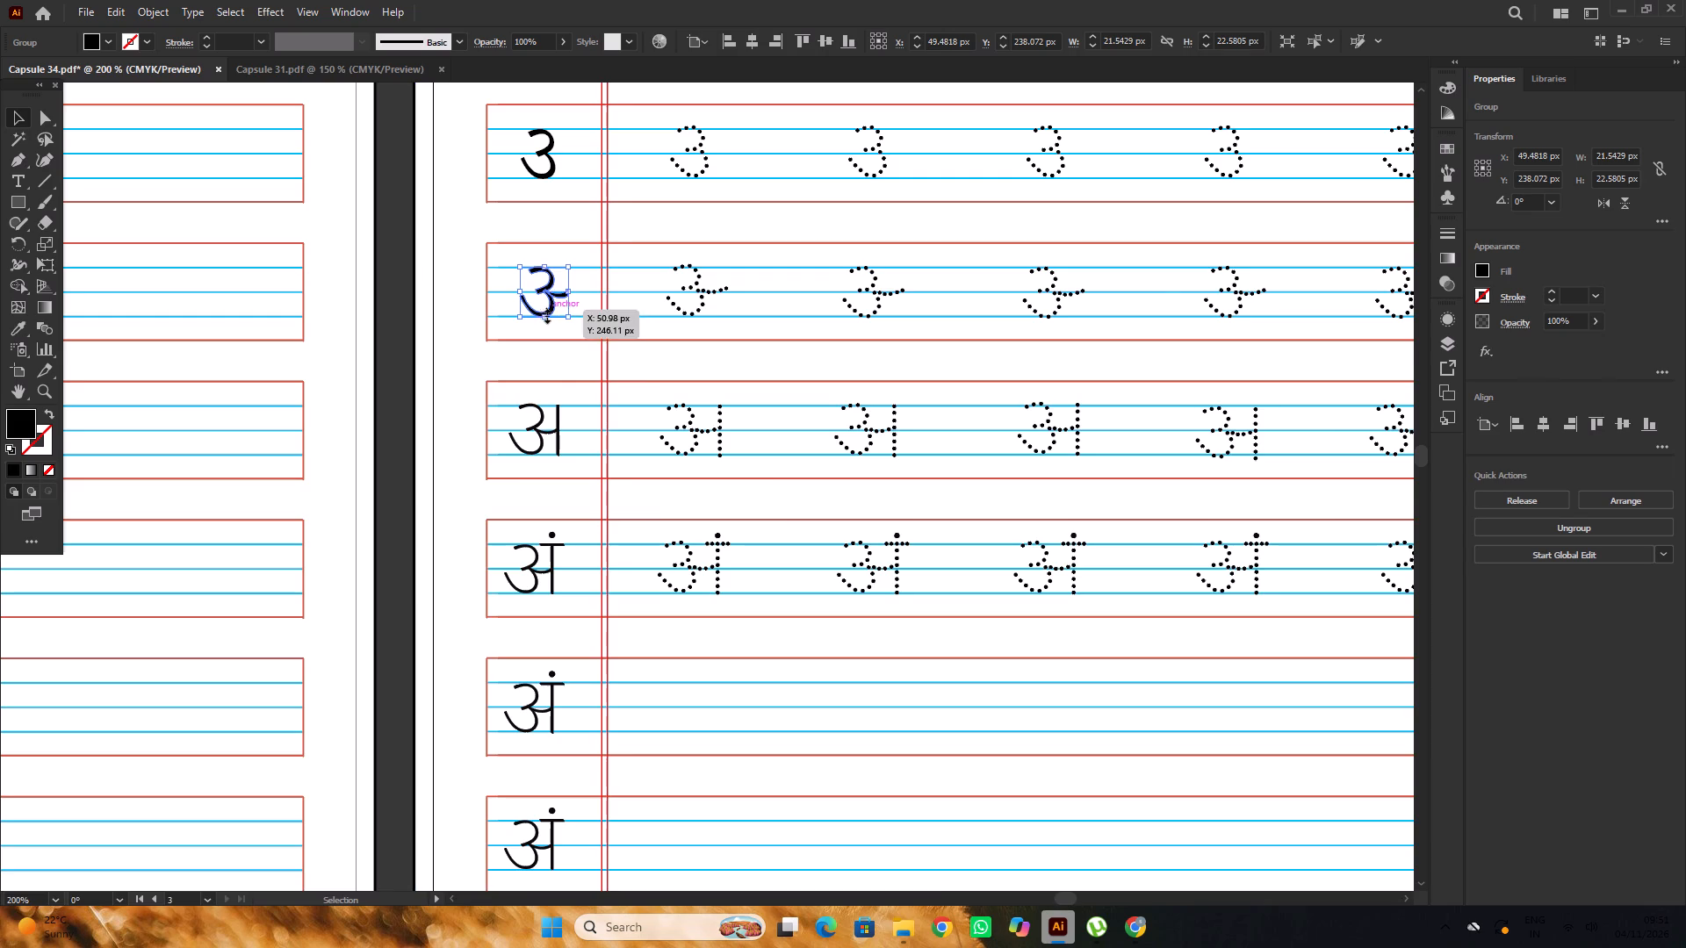
{"action": "scroll", "coordinate": [551, 311], "scroll_direction": "down", "scroll_amount": 3, "text": "alt"}
{"action": "left_click", "coordinate": [1097, 262]}
{"action": "scroll", "coordinate": [710, 282], "scroll_direction": "down", "scroll_amount": 3}
{"action": "scroll", "coordinate": [551, 274], "scroll_direction": "up", "scroll_amount": 2, "text": "alt"}
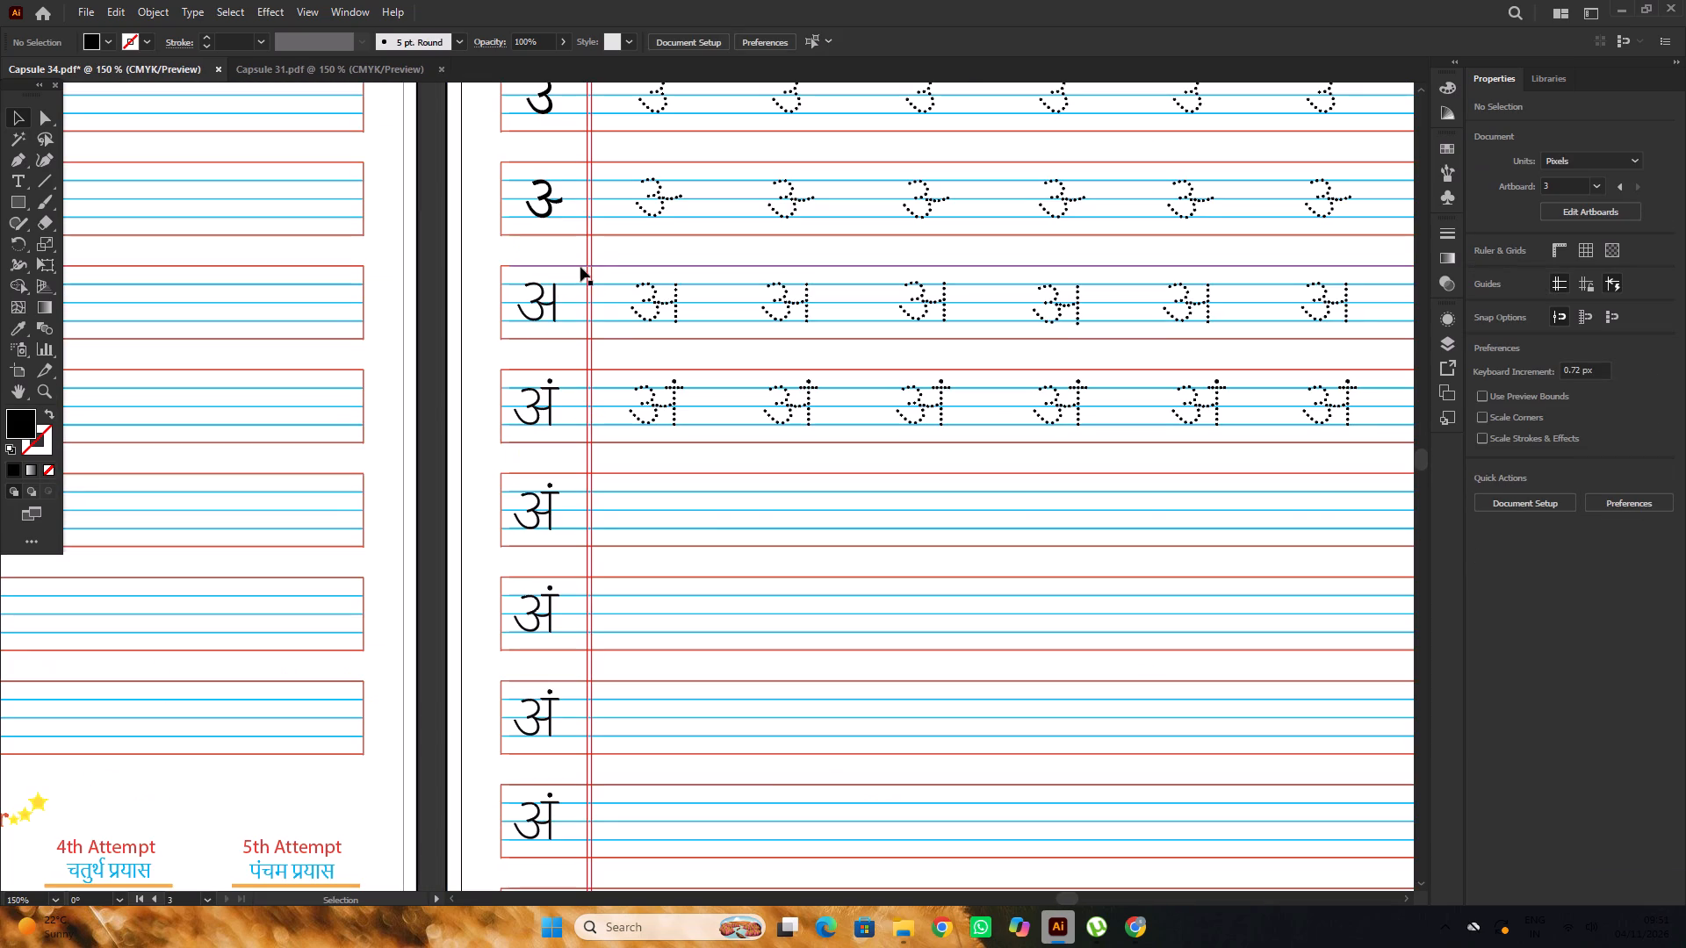
Copy the bold अ from the fourth-row margin cell of Capsule 31 and return to Capsule 34.
{"action": "left_click", "coordinate": [372, 72]}
{"action": "scroll", "coordinate": [487, 340], "scroll_direction": "down", "scroll_amount": 5}
{"action": "left_click", "coordinate": [480, 300]}
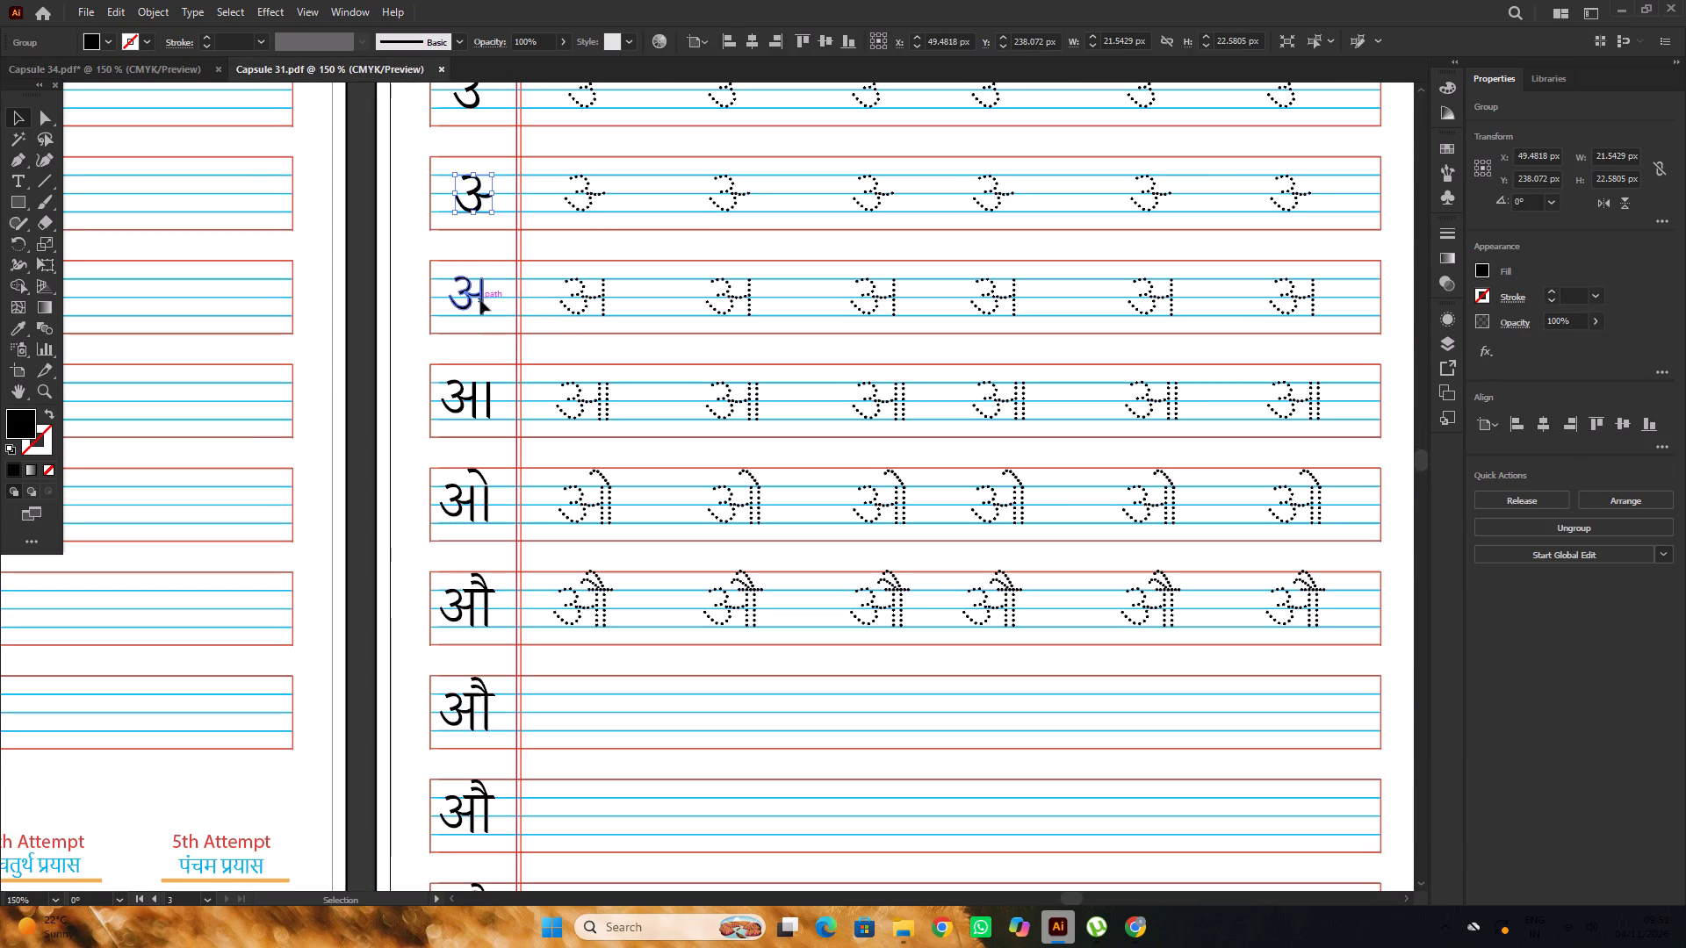
{"action": "key", "text": "ctrl+c"}
{"action": "left_click", "coordinate": [116, 66]}
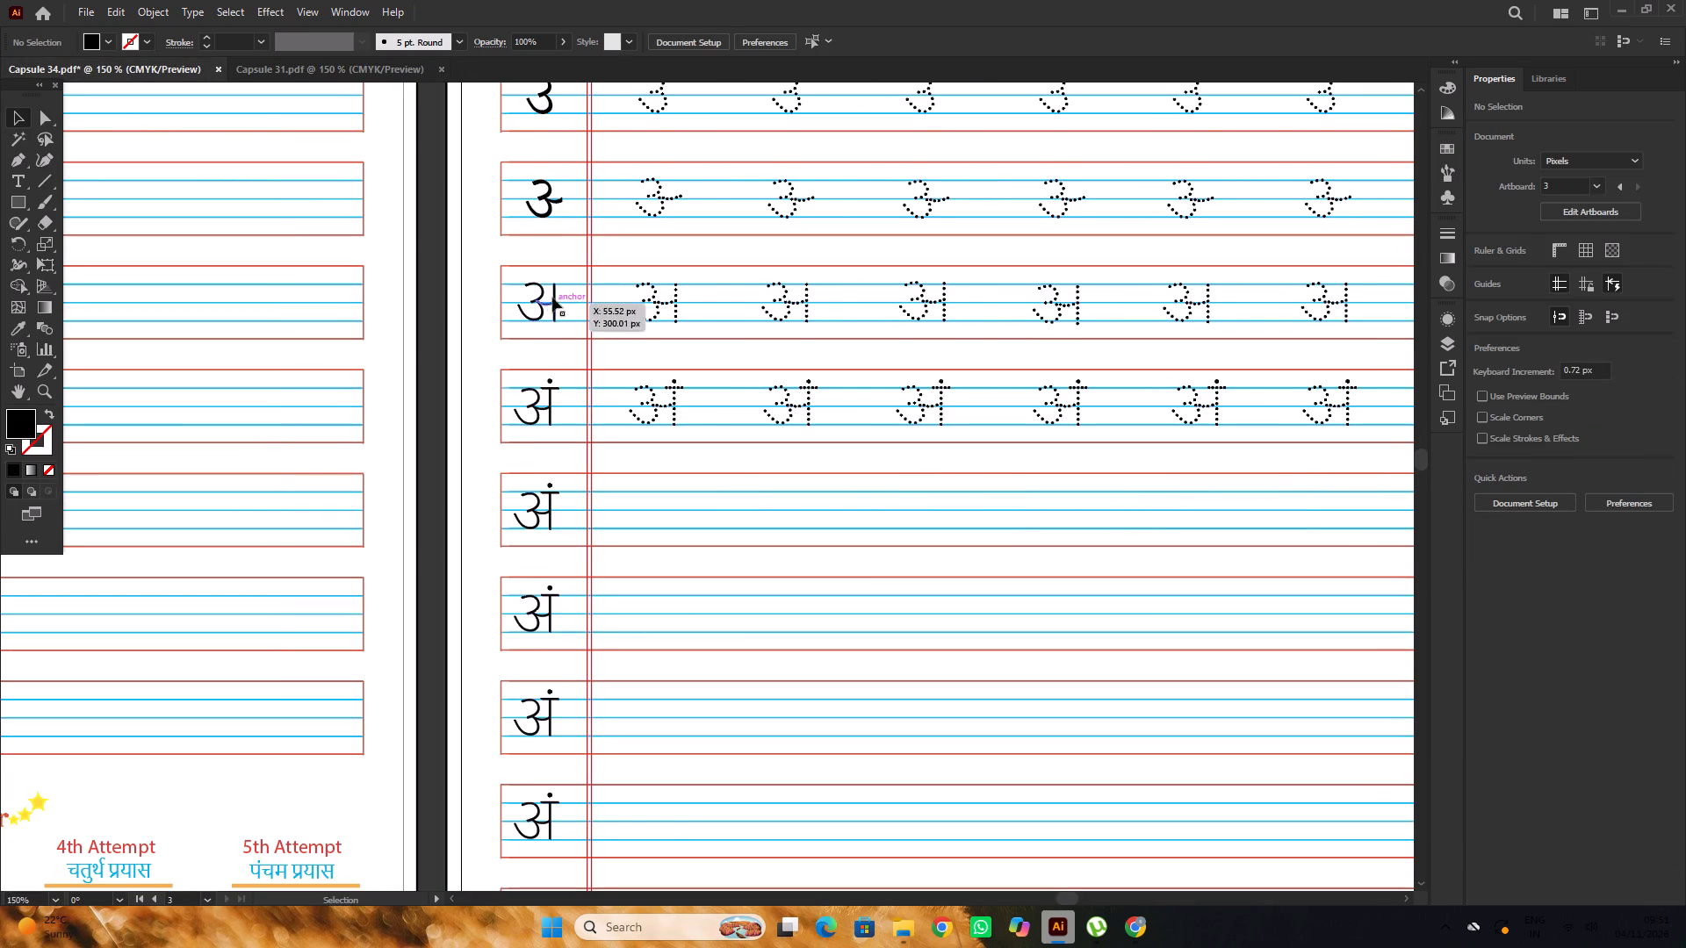
Lock the white background rectangle of Capsule 34's अभ्यास का समय page, keeping the document open.
{"action": "left_click", "coordinate": [548, 296]}
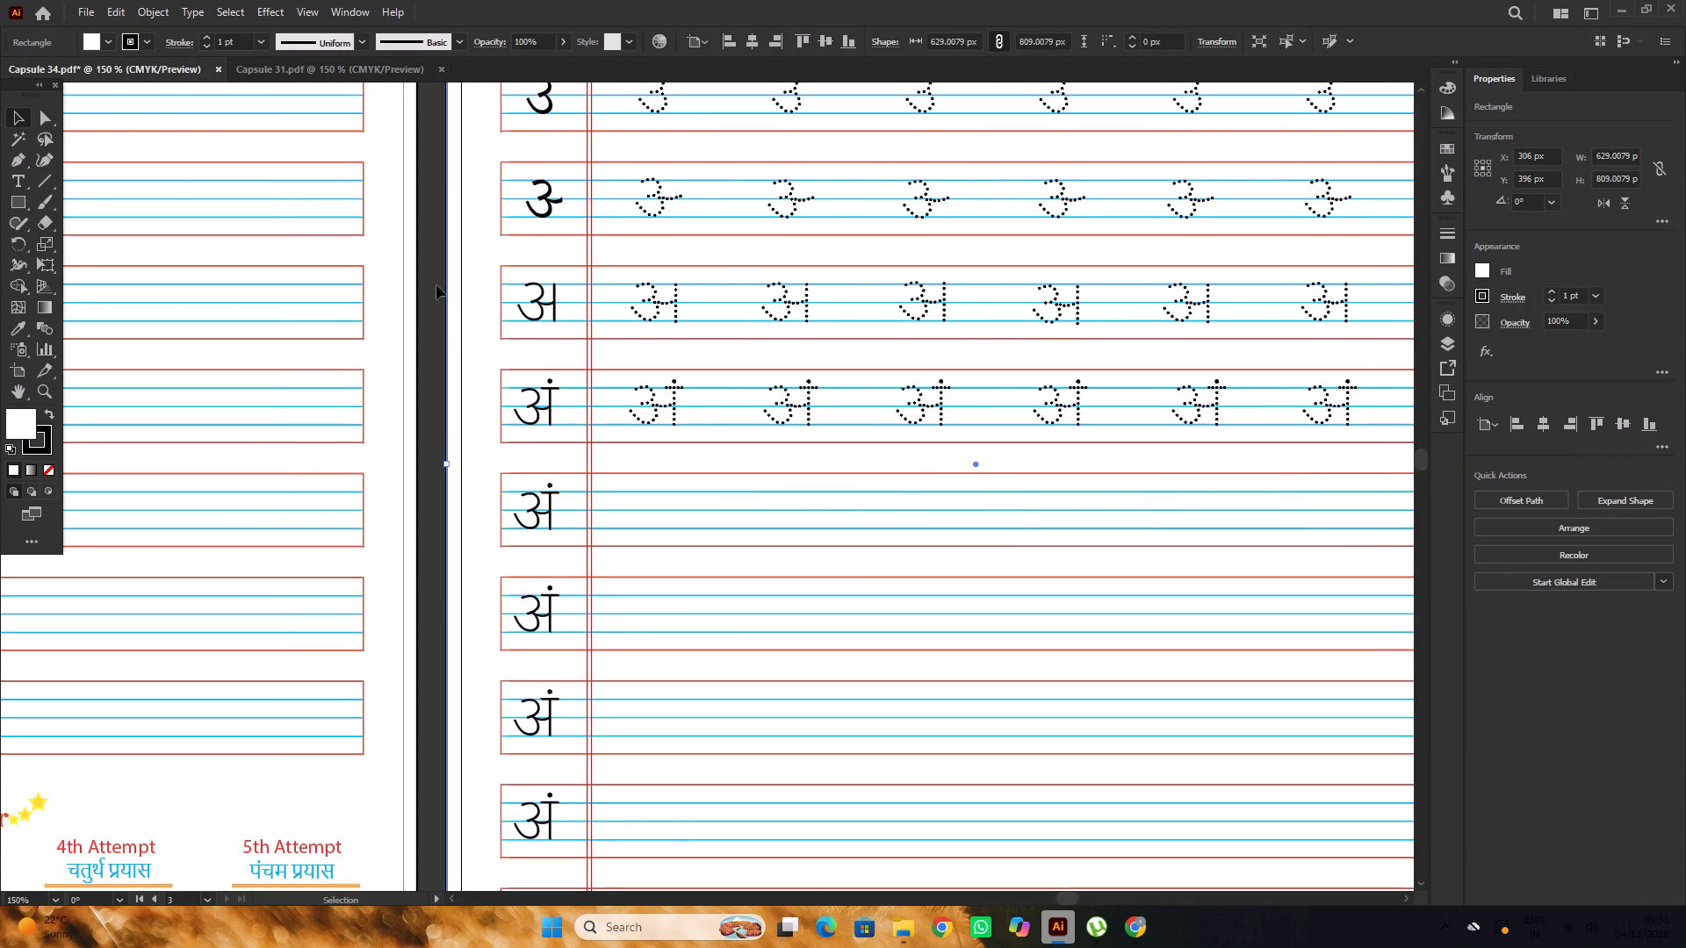
{"action": "left_click", "coordinate": [433, 282]}
{"action": "left_click", "coordinate": [465, 290]}
{"action": "key", "text": "ctrl+w"}
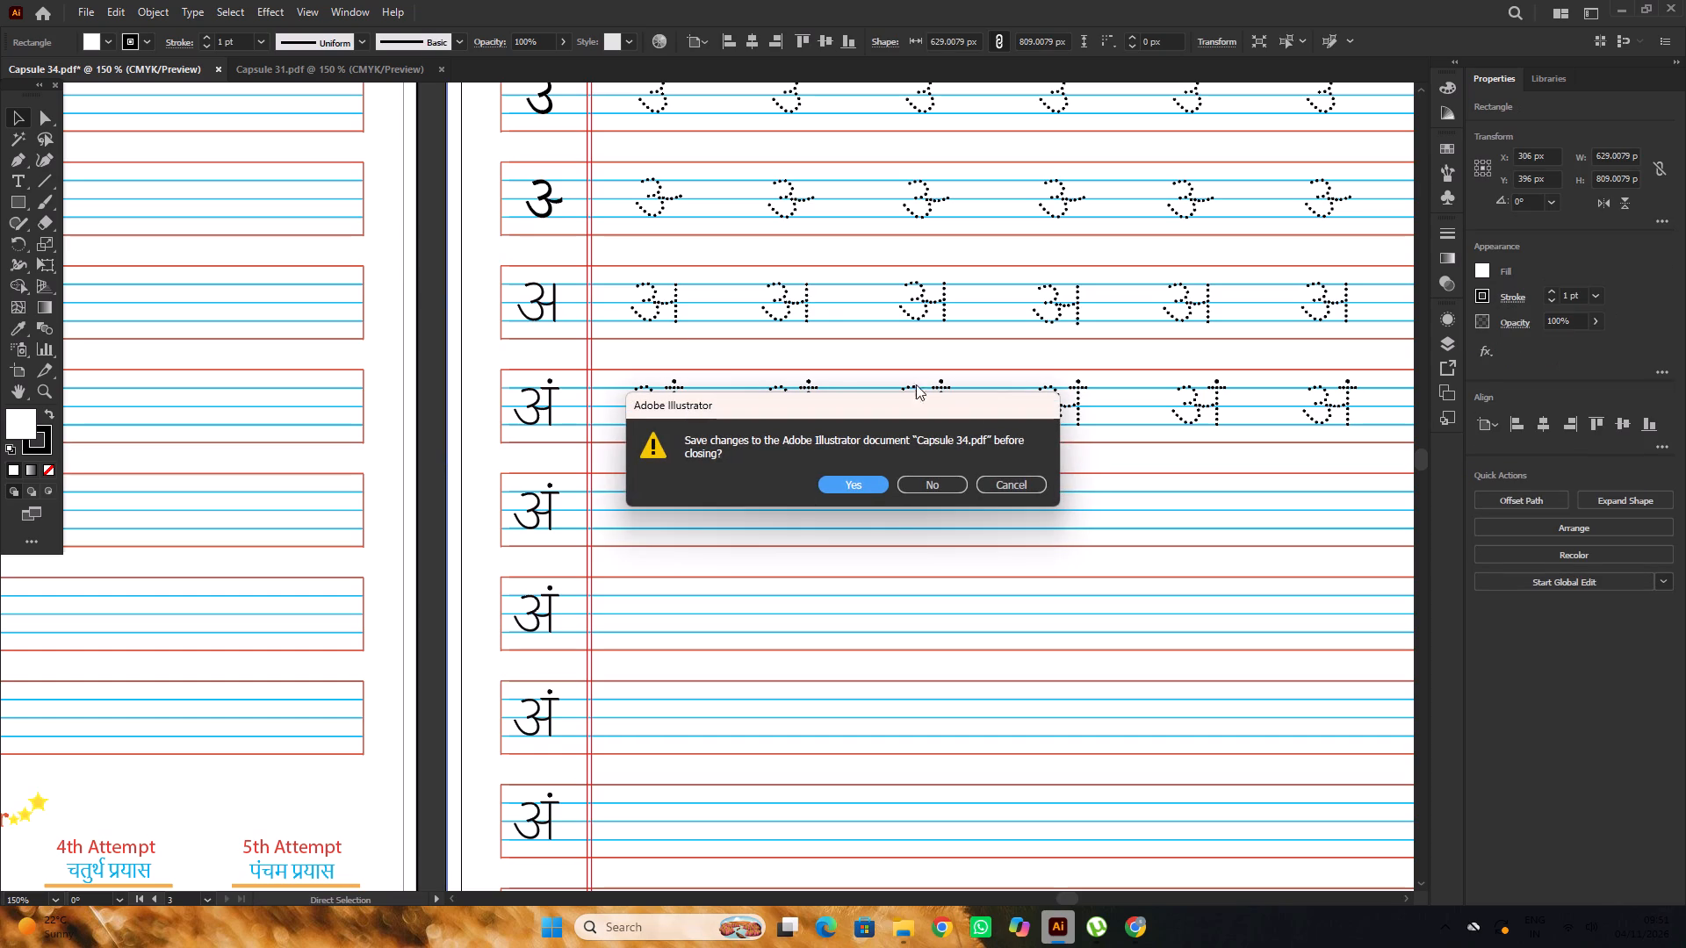
{"action": "left_click", "coordinate": [1017, 473]}
{"action": "left_click", "coordinate": [1010, 484]}
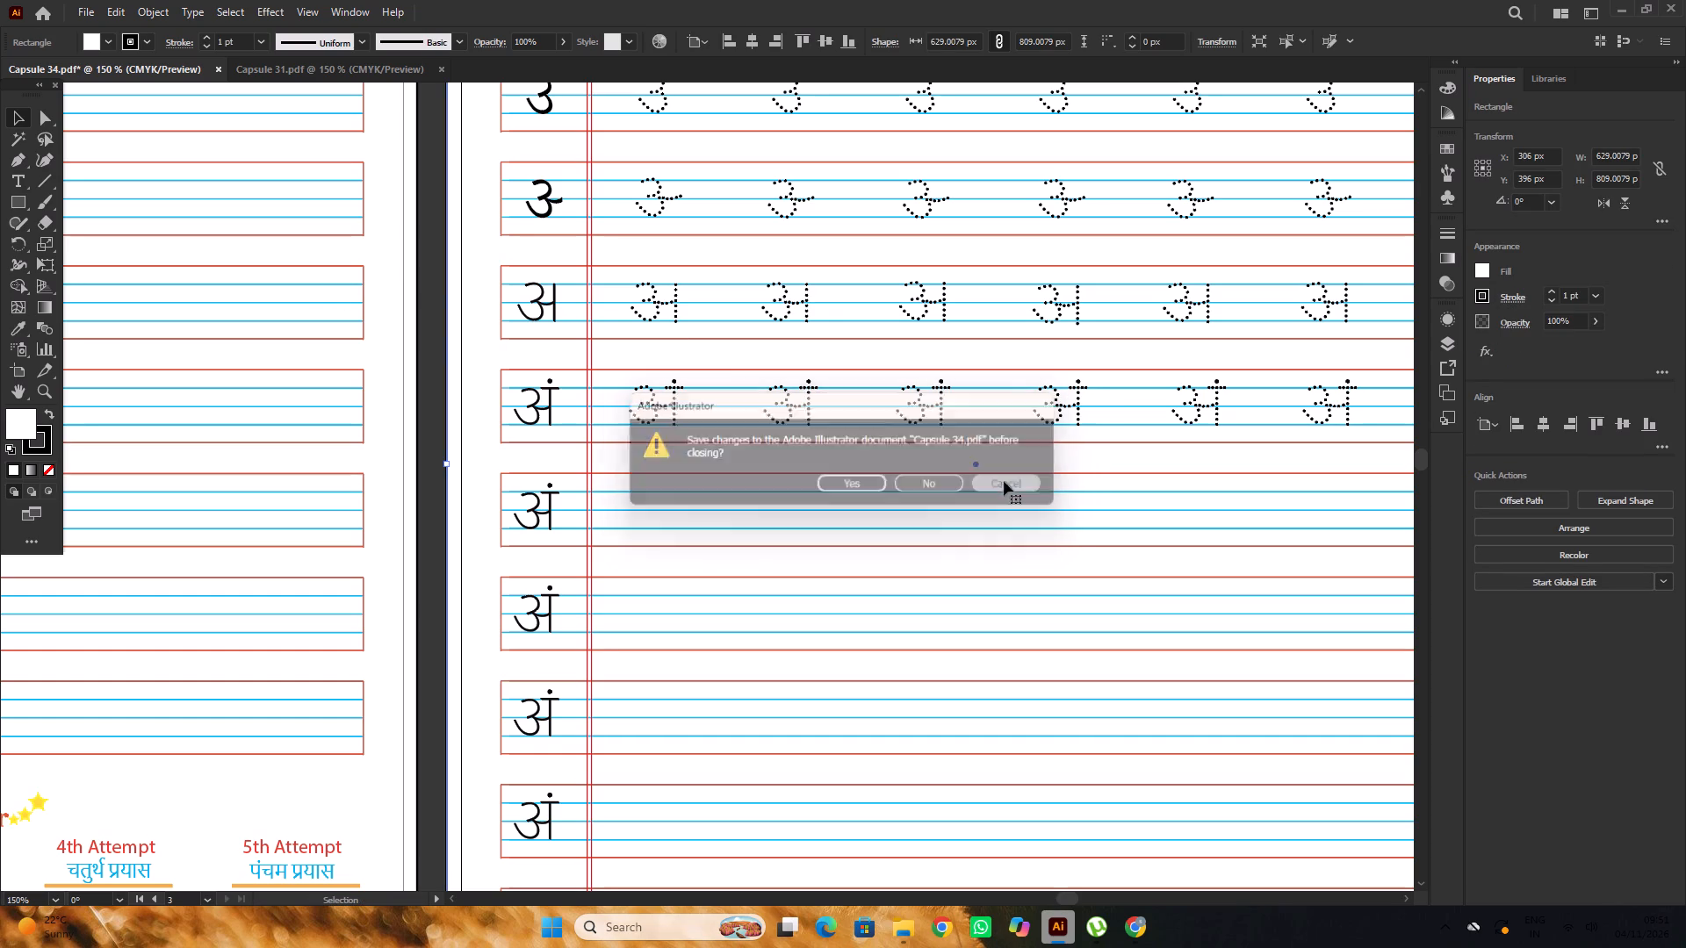
{"action": "left_click", "coordinate": [421, 323]}
{"action": "left_click", "coordinate": [463, 322]}
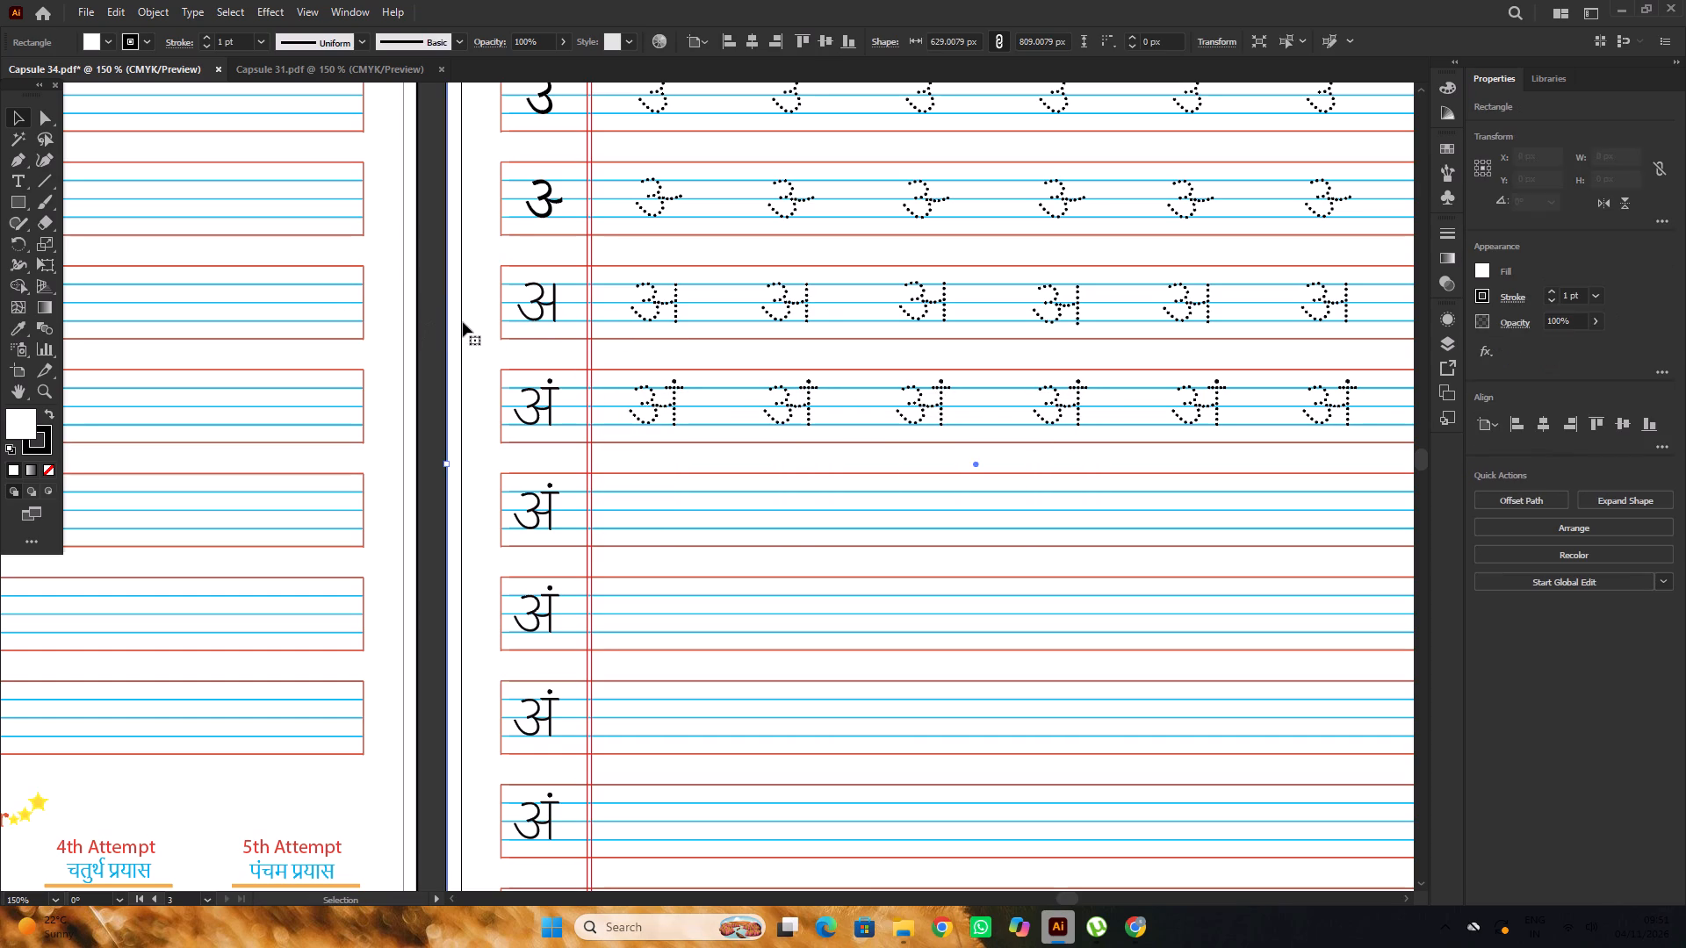
{"action": "key", "text": "ctrl+2"}
Replace the thin अ in the fourth-row margin cell of Capsule 34's अभ्यास का समय page with the copied bold अ, pasted in place.
{"action": "left_click", "coordinate": [546, 298]}
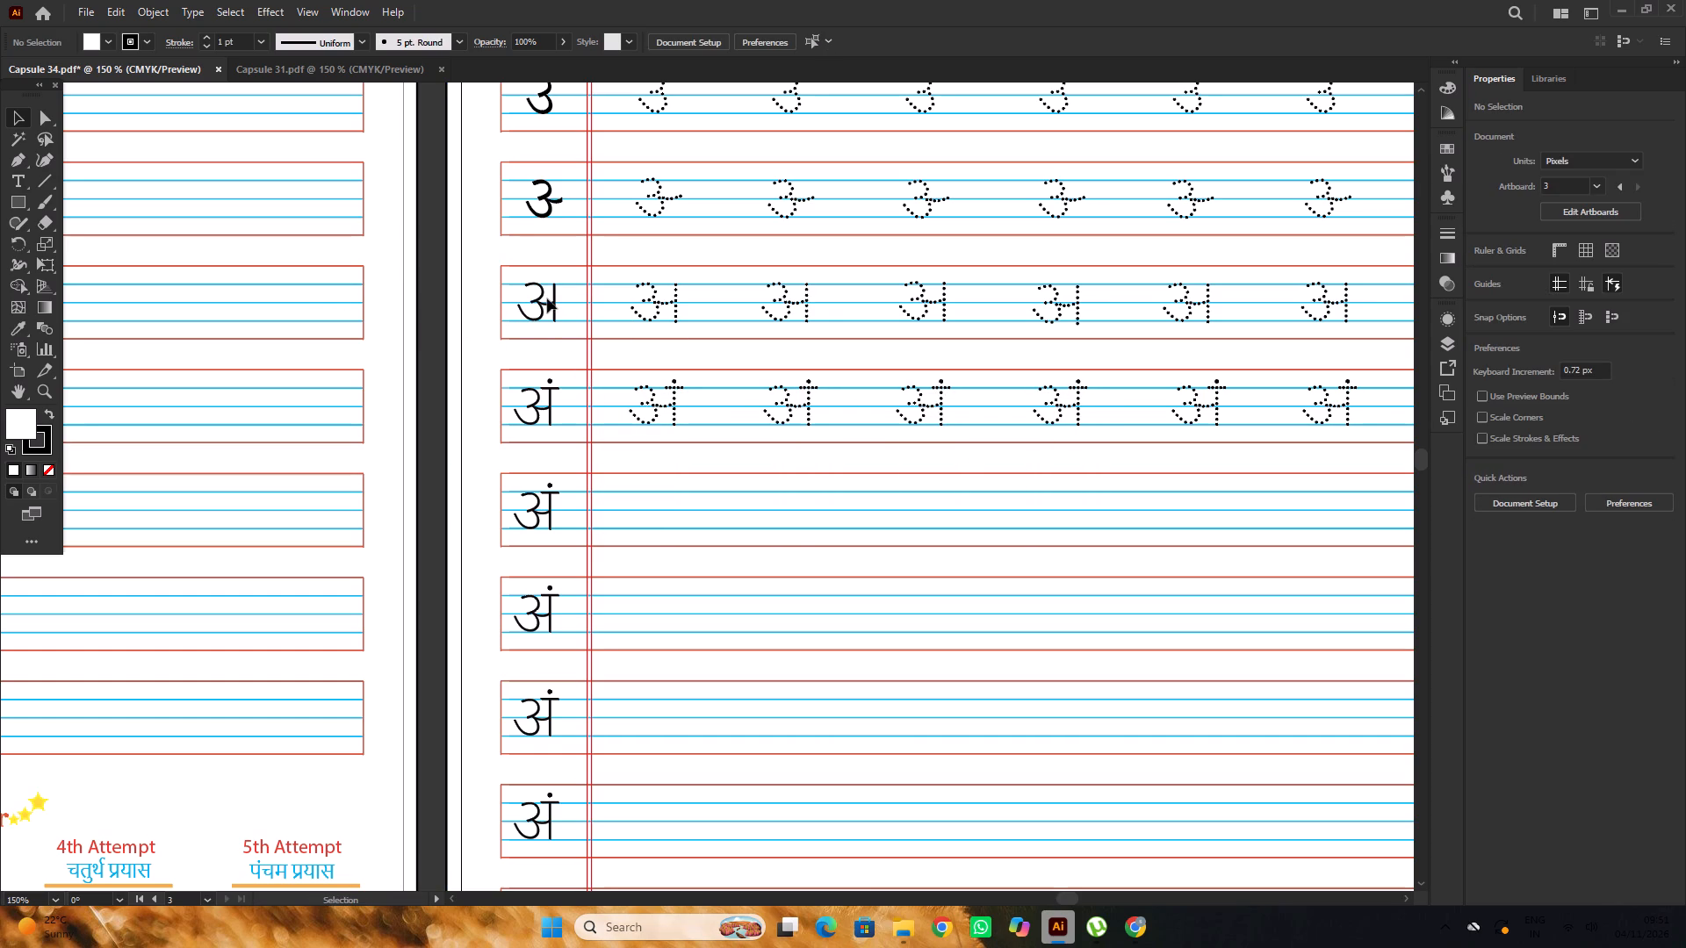
{"action": "left_click", "coordinate": [547, 305]}
{"action": "key", "text": "Delete"}
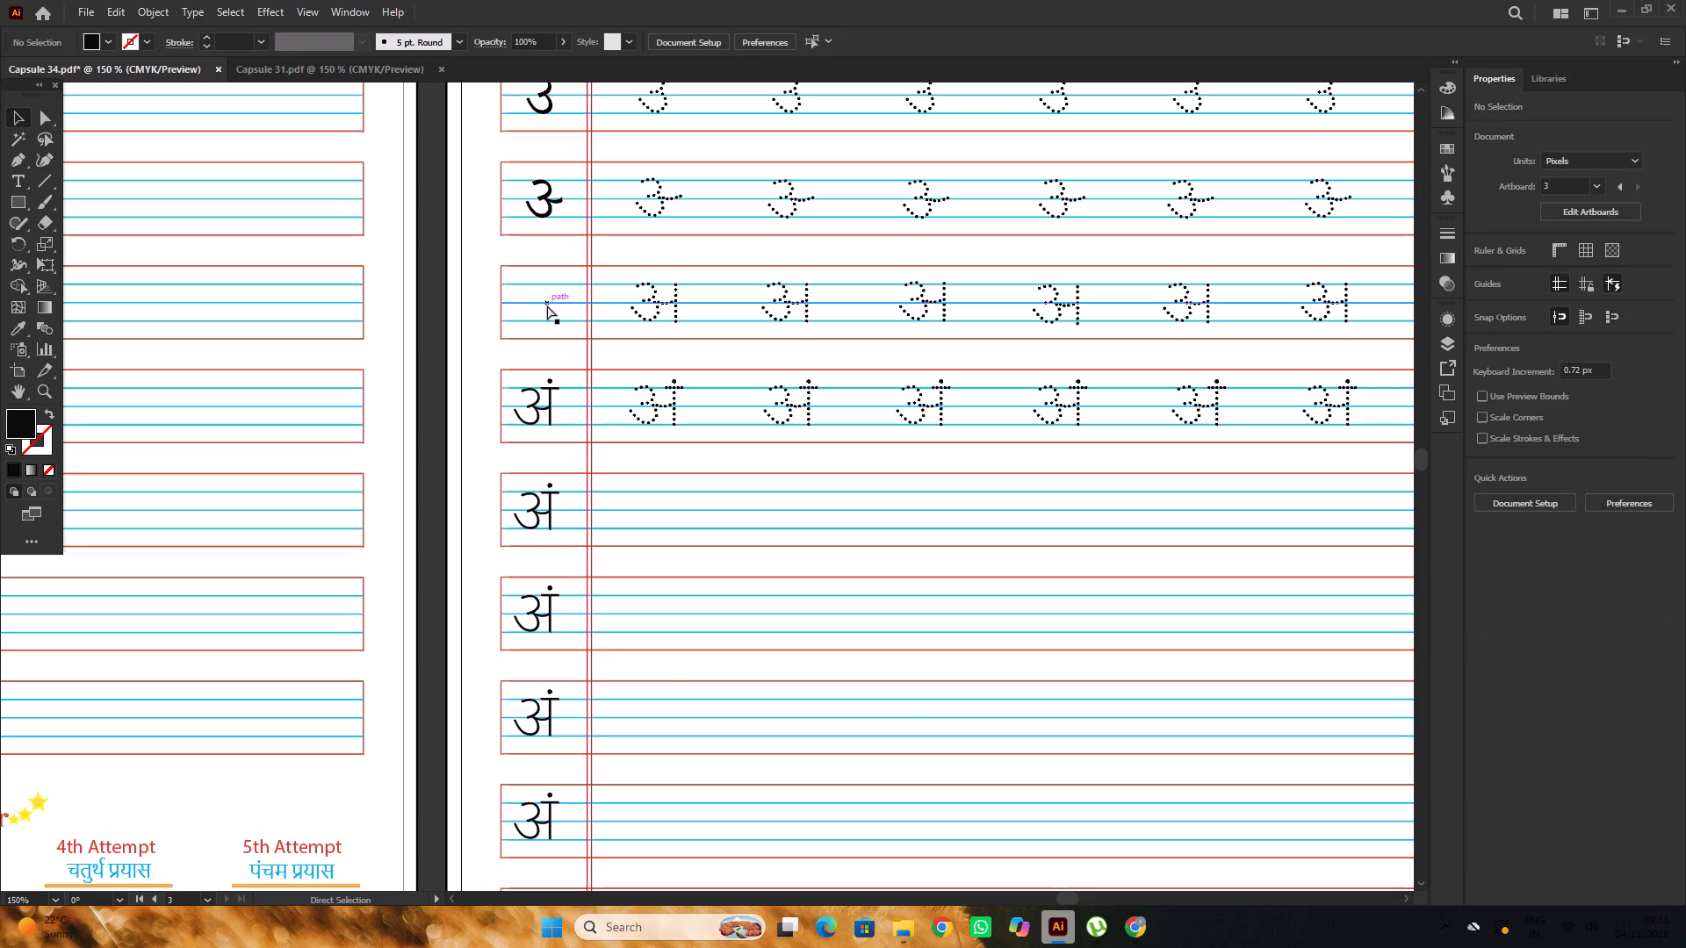
{"action": "key", "text": "ctrl+f"}
{"action": "scroll", "coordinate": [547, 305], "scroll_direction": "up", "scroll_amount": 2, "text": "alt"}
{"action": "scroll", "coordinate": [544, 294], "scroll_direction": "down", "scroll_amount": 4, "text": "alt"}
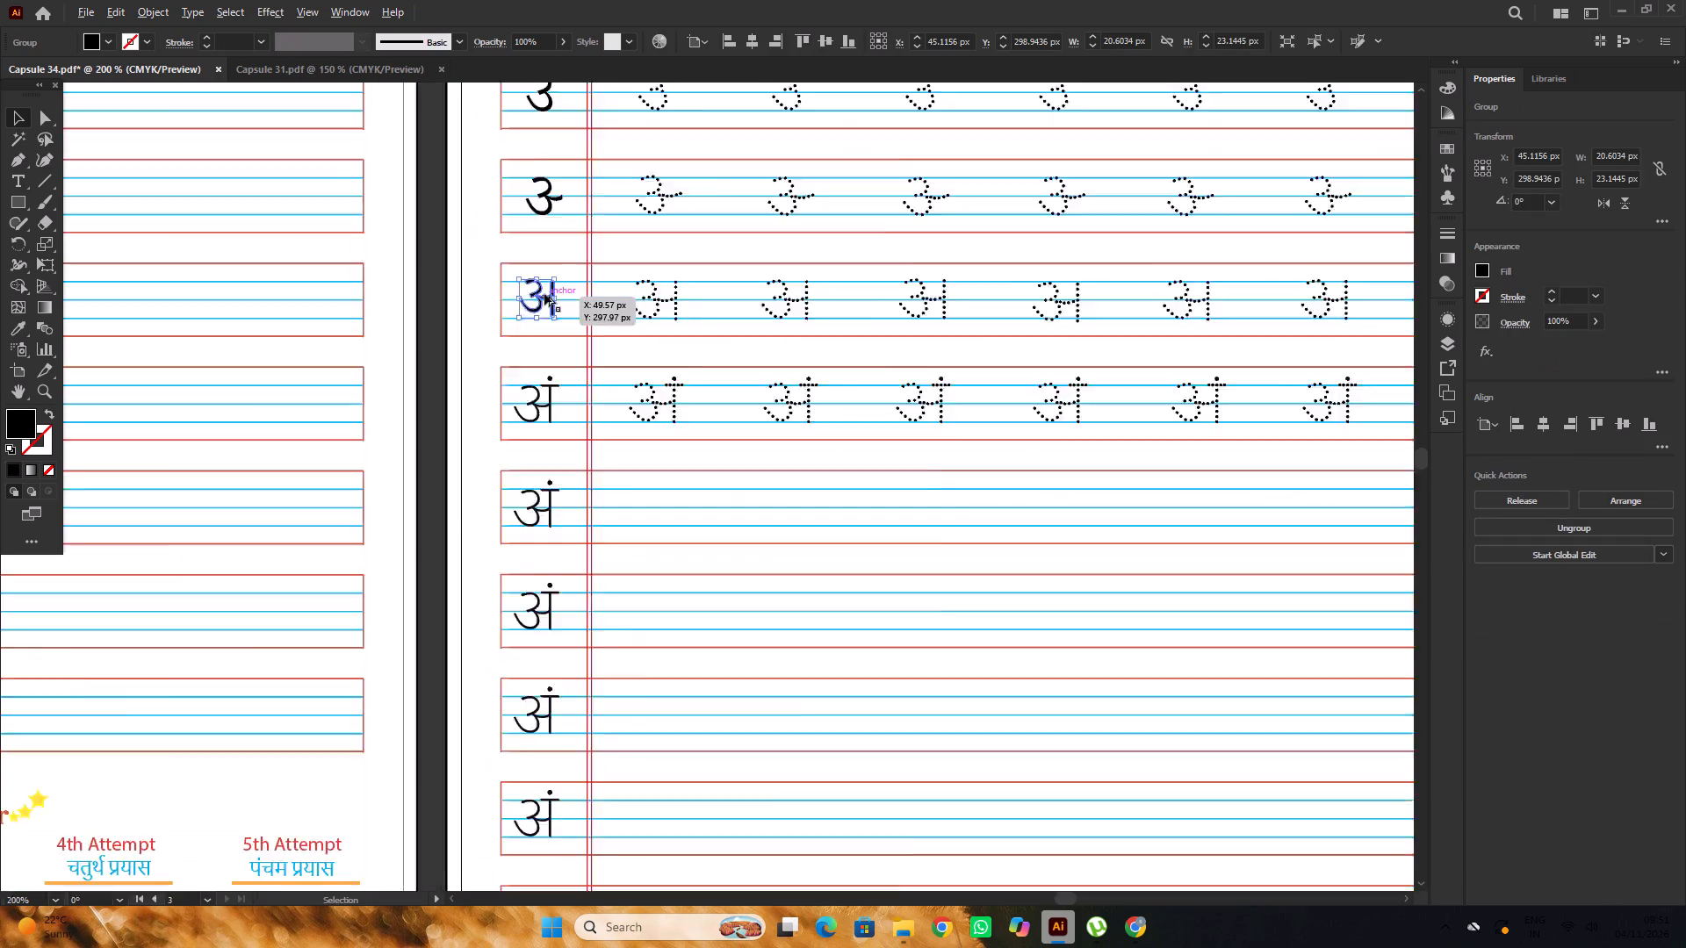
{"action": "left_click", "coordinate": [497, 289]}
Compare the fifth-row अं margin letter with Capsule 31's margin letters, and return to Capsule 34 to review its आकलन and अभ्यास का समय pages.
{"action": "scroll", "coordinate": [505, 291], "scroll_direction": "down", "scroll_amount": 2}
{"action": "scroll", "coordinate": [511, 290], "scroll_direction": "up", "scroll_amount": 2, "text": "alt"}
{"action": "scroll", "coordinate": [522, 291], "scroll_direction": "up", "scroll_amount": 2}
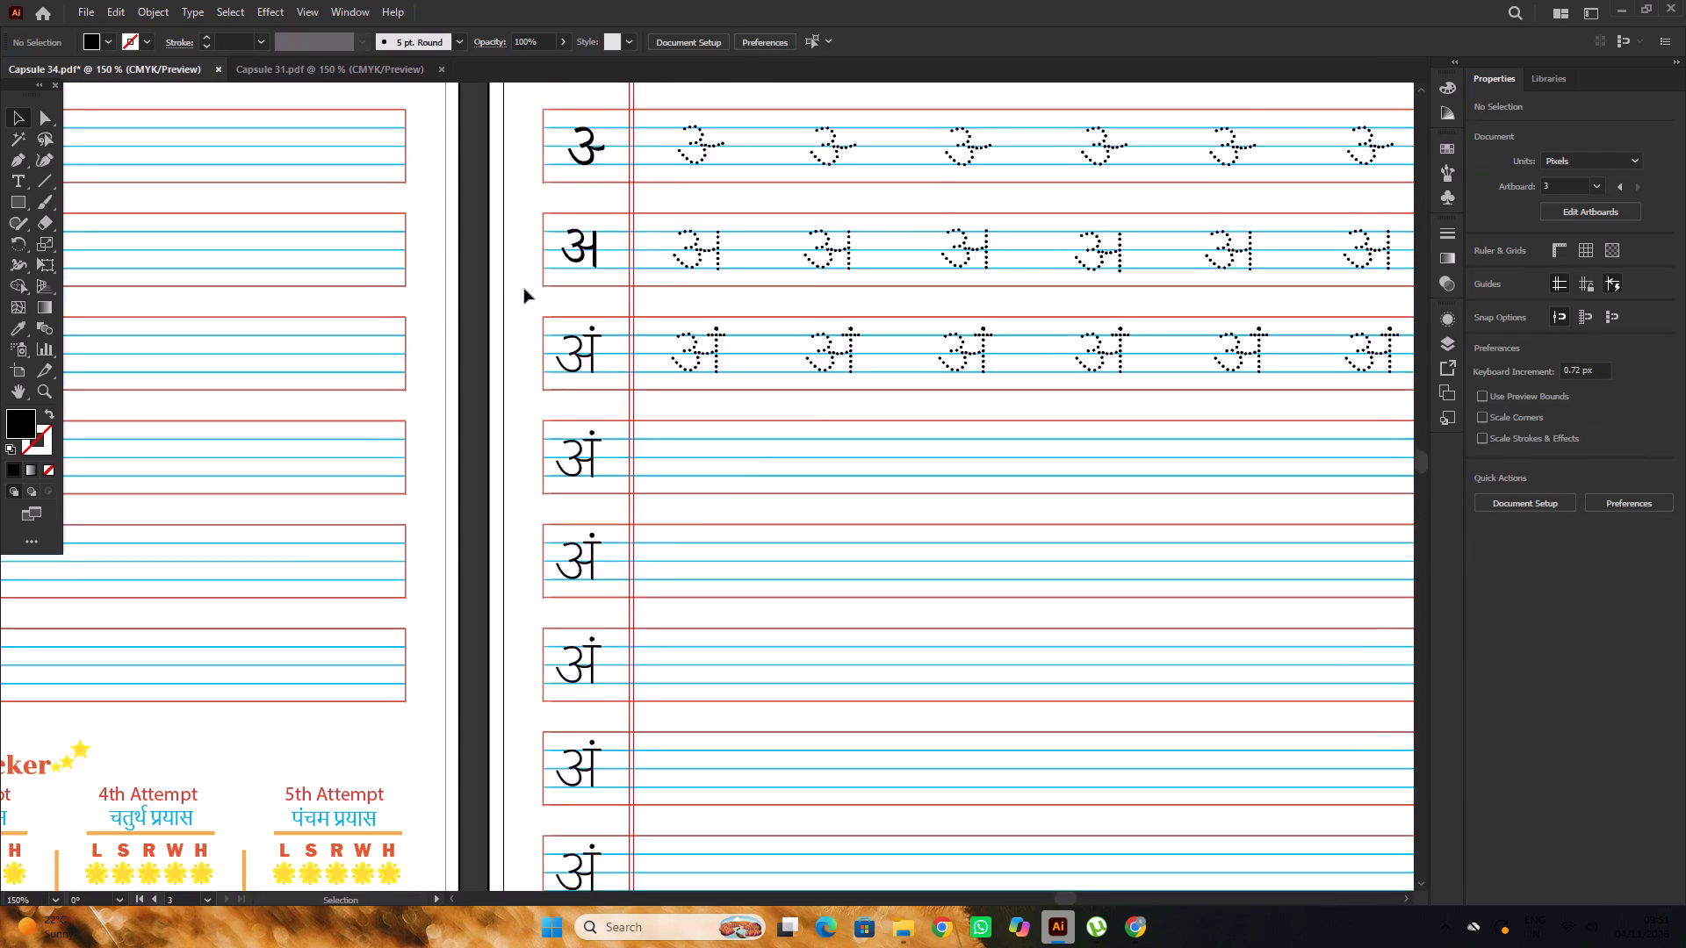
{"action": "scroll", "coordinate": [524, 289], "scroll_direction": "up", "scroll_amount": 5}
{"action": "scroll", "coordinate": [524, 289], "scroll_direction": "down", "scroll_amount": 1, "text": "alt"}
{"action": "scroll", "coordinate": [524, 289], "scroll_direction": "up", "scroll_amount": 5}
{"action": "scroll", "coordinate": [525, 286], "scroll_direction": "down", "scroll_amount": 9}
{"action": "scroll", "coordinate": [566, 303], "scroll_direction": "up", "scroll_amount": 2, "text": "alt"}
{"action": "scroll", "coordinate": [566, 304], "scroll_direction": "down", "scroll_amount": 2}
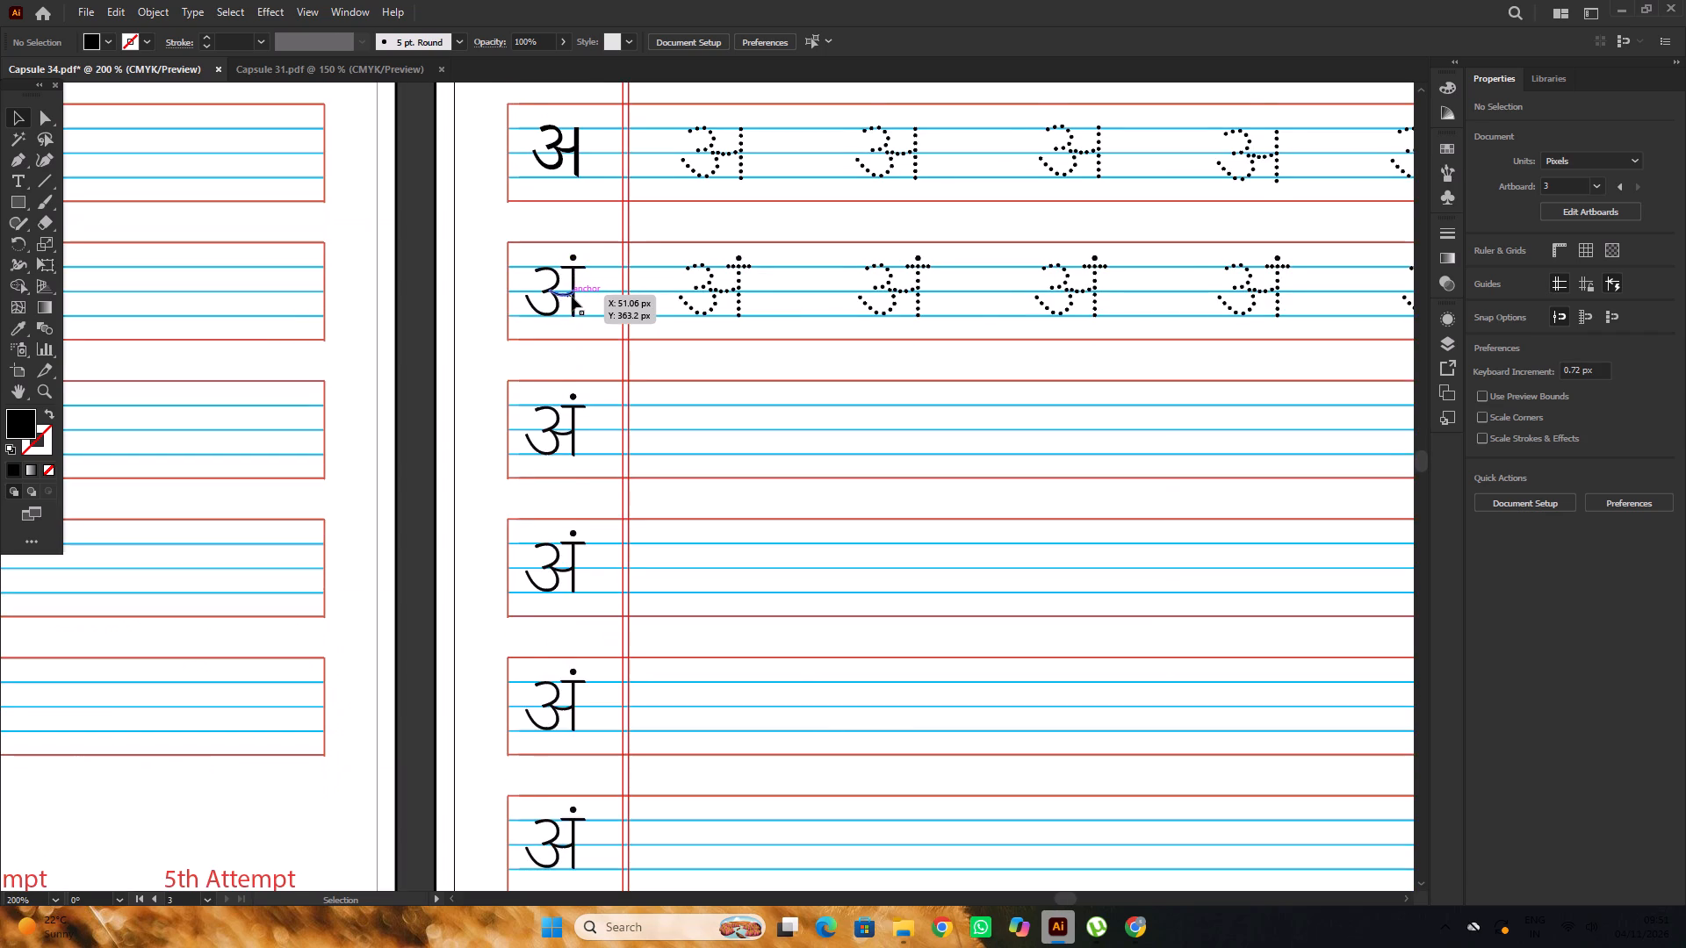
{"action": "left_click", "coordinate": [572, 296]}
{"action": "scroll", "coordinate": [572, 296], "scroll_direction": "down", "scroll_amount": 2, "text": "alt"}
{"action": "scroll", "coordinate": [572, 296], "scroll_direction": "up", "scroll_amount": 2}
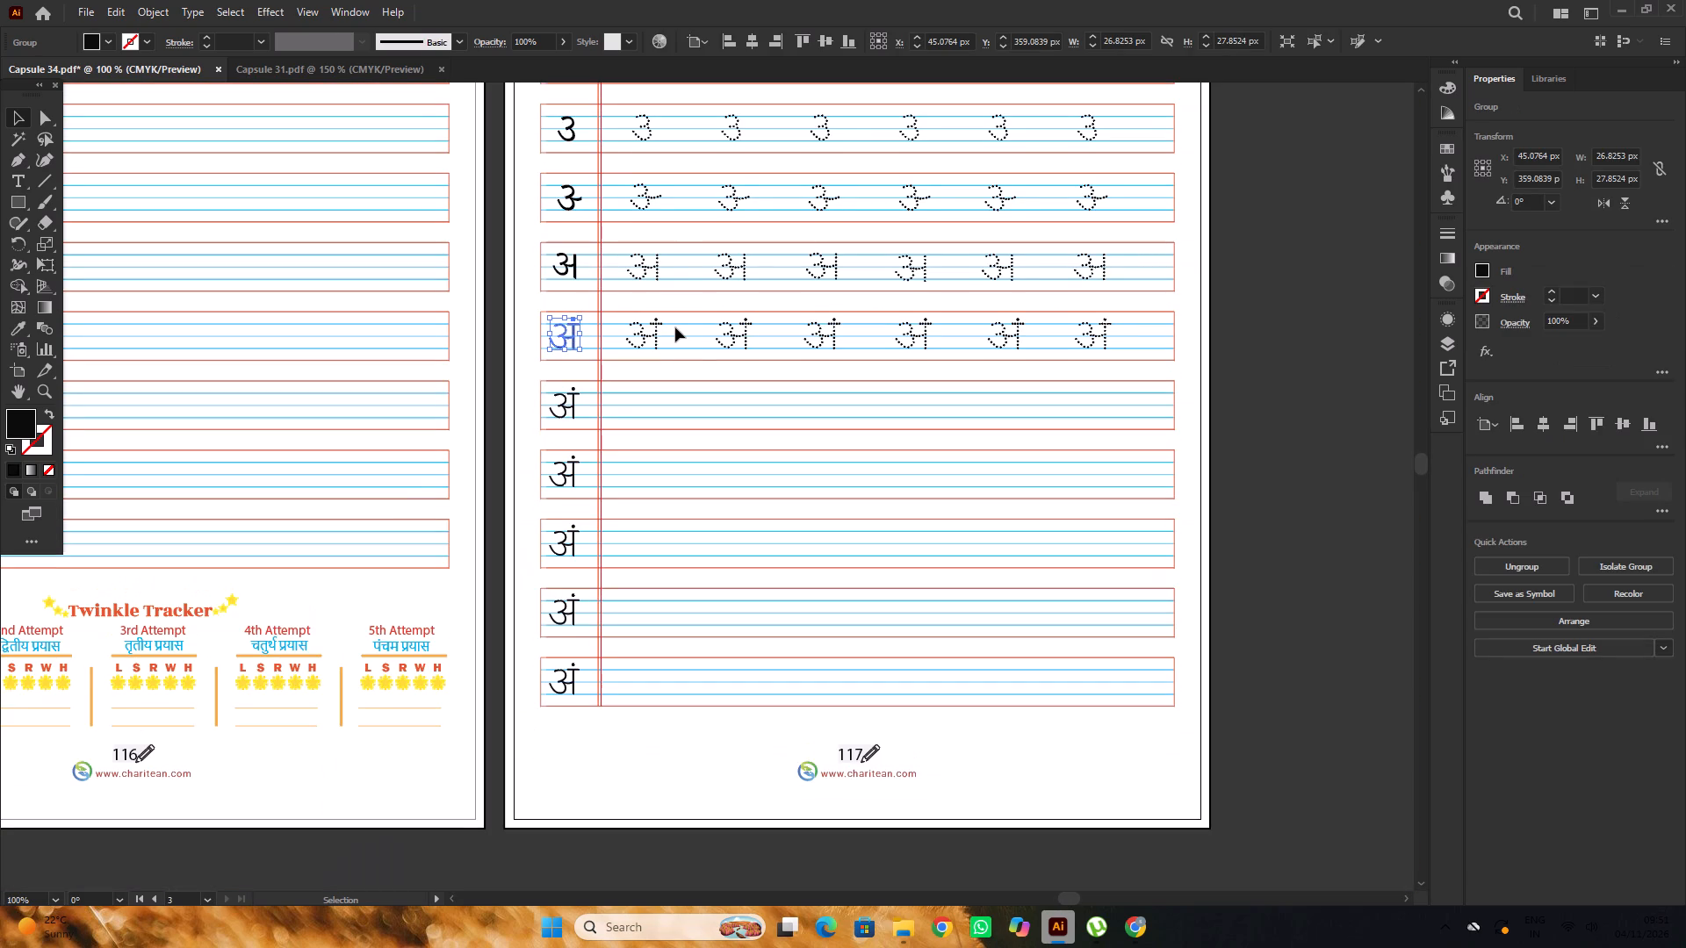
{"action": "left_click", "coordinate": [414, 72]}
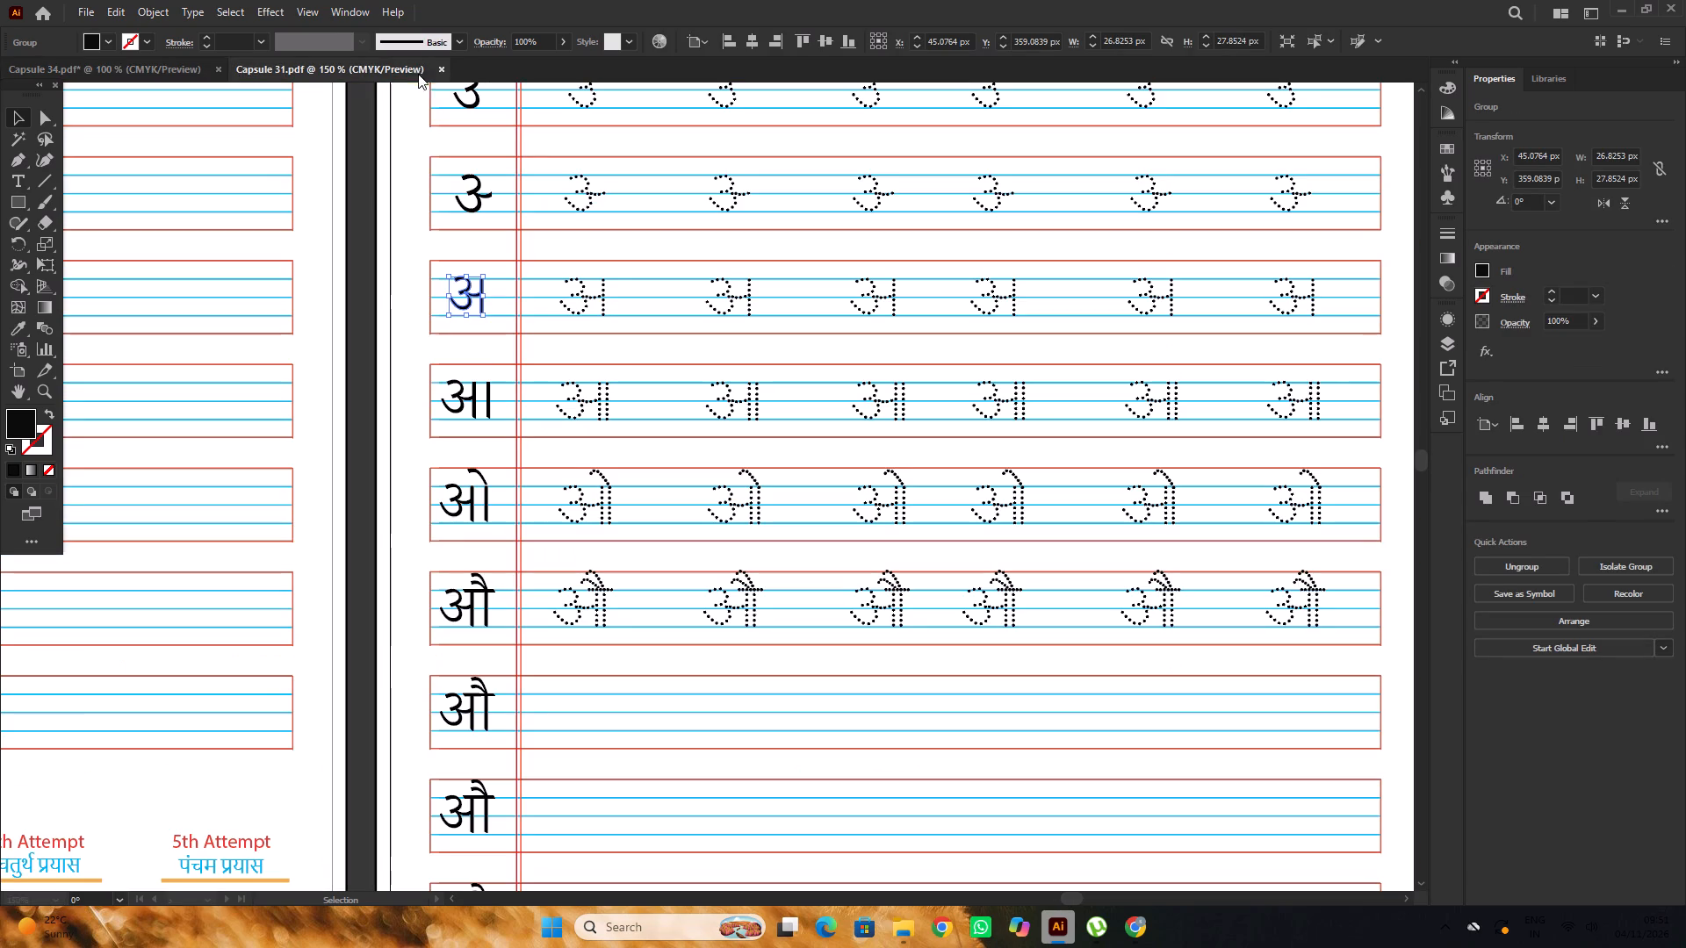
{"action": "scroll", "coordinate": [493, 356], "scroll_direction": "down", "scroll_amount": 1, "text": "alt"}
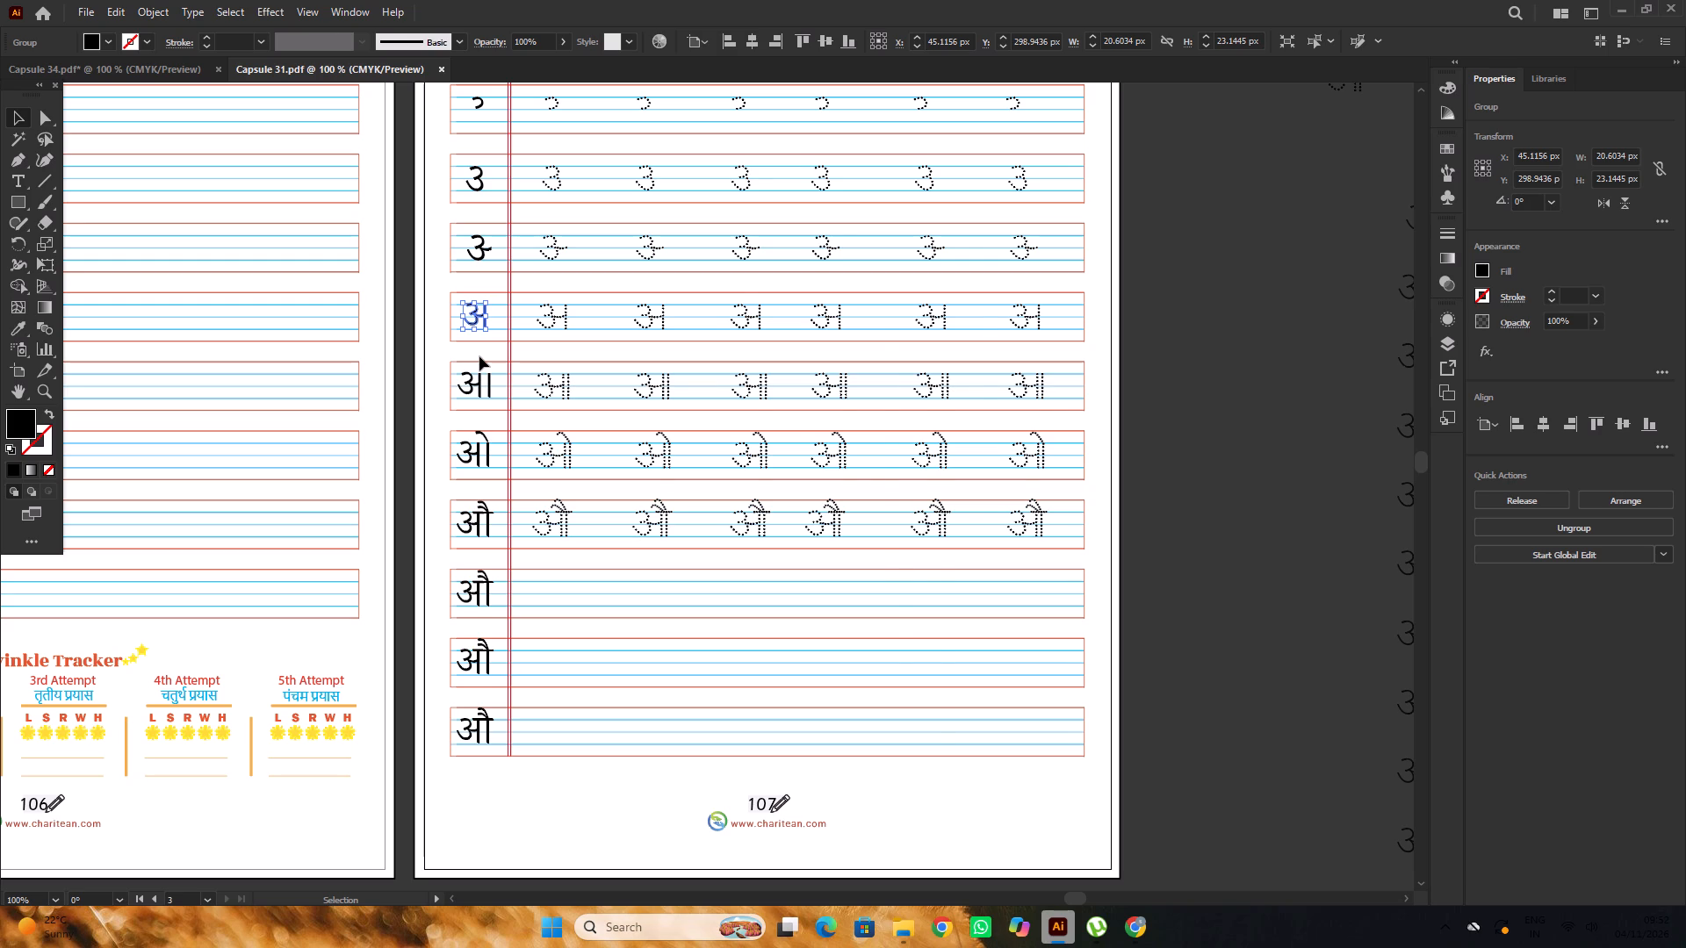
{"action": "scroll", "coordinate": [479, 356], "scroll_direction": "down", "scroll_amount": 4}
{"action": "scroll", "coordinate": [495, 425], "scroll_direction": "up", "scroll_amount": 1, "text": "alt"}
{"action": "scroll", "coordinate": [525, 384], "scroll_direction": "down", "scroll_amount": 2, "text": "alt"}
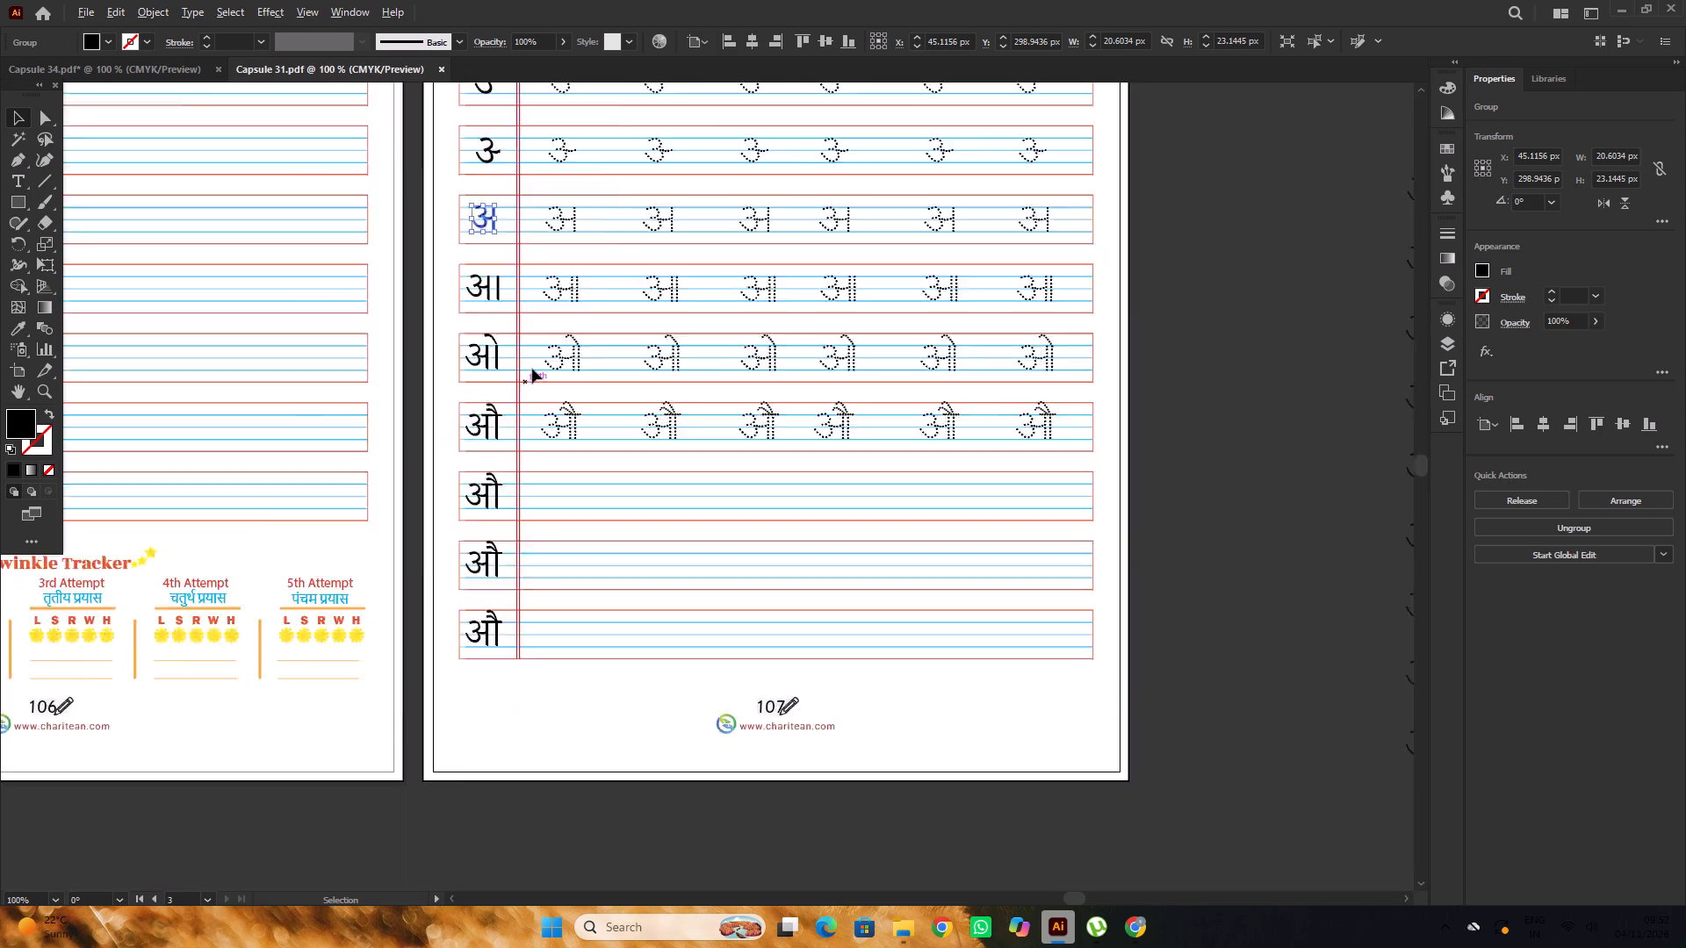
{"action": "left_click", "coordinate": [162, 71]}
{"action": "scroll", "coordinate": [542, 417], "scroll_direction": "down", "scroll_amount": 2, "text": "alt"}
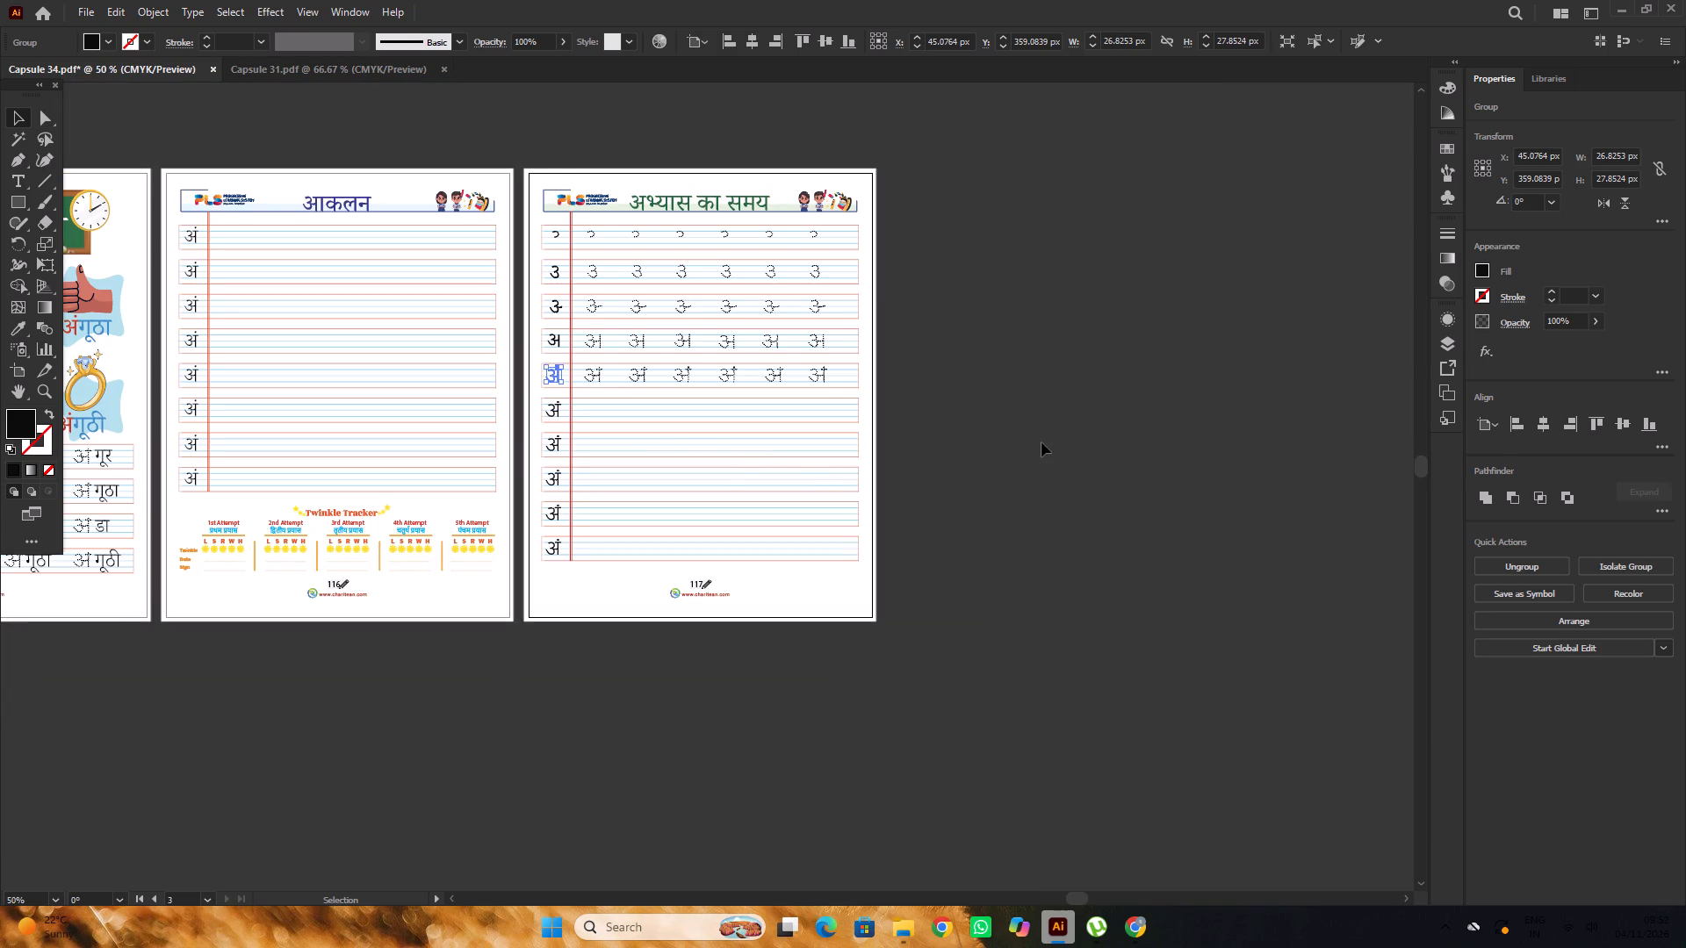
{"action": "left_click", "coordinate": [1041, 442]}
{"action": "scroll", "coordinate": [972, 419], "scroll_direction": "down", "scroll_amount": 3}
{"action": "scroll", "coordinate": [630, 341], "scroll_direction": "up", "scroll_amount": 5, "text": "alt"}
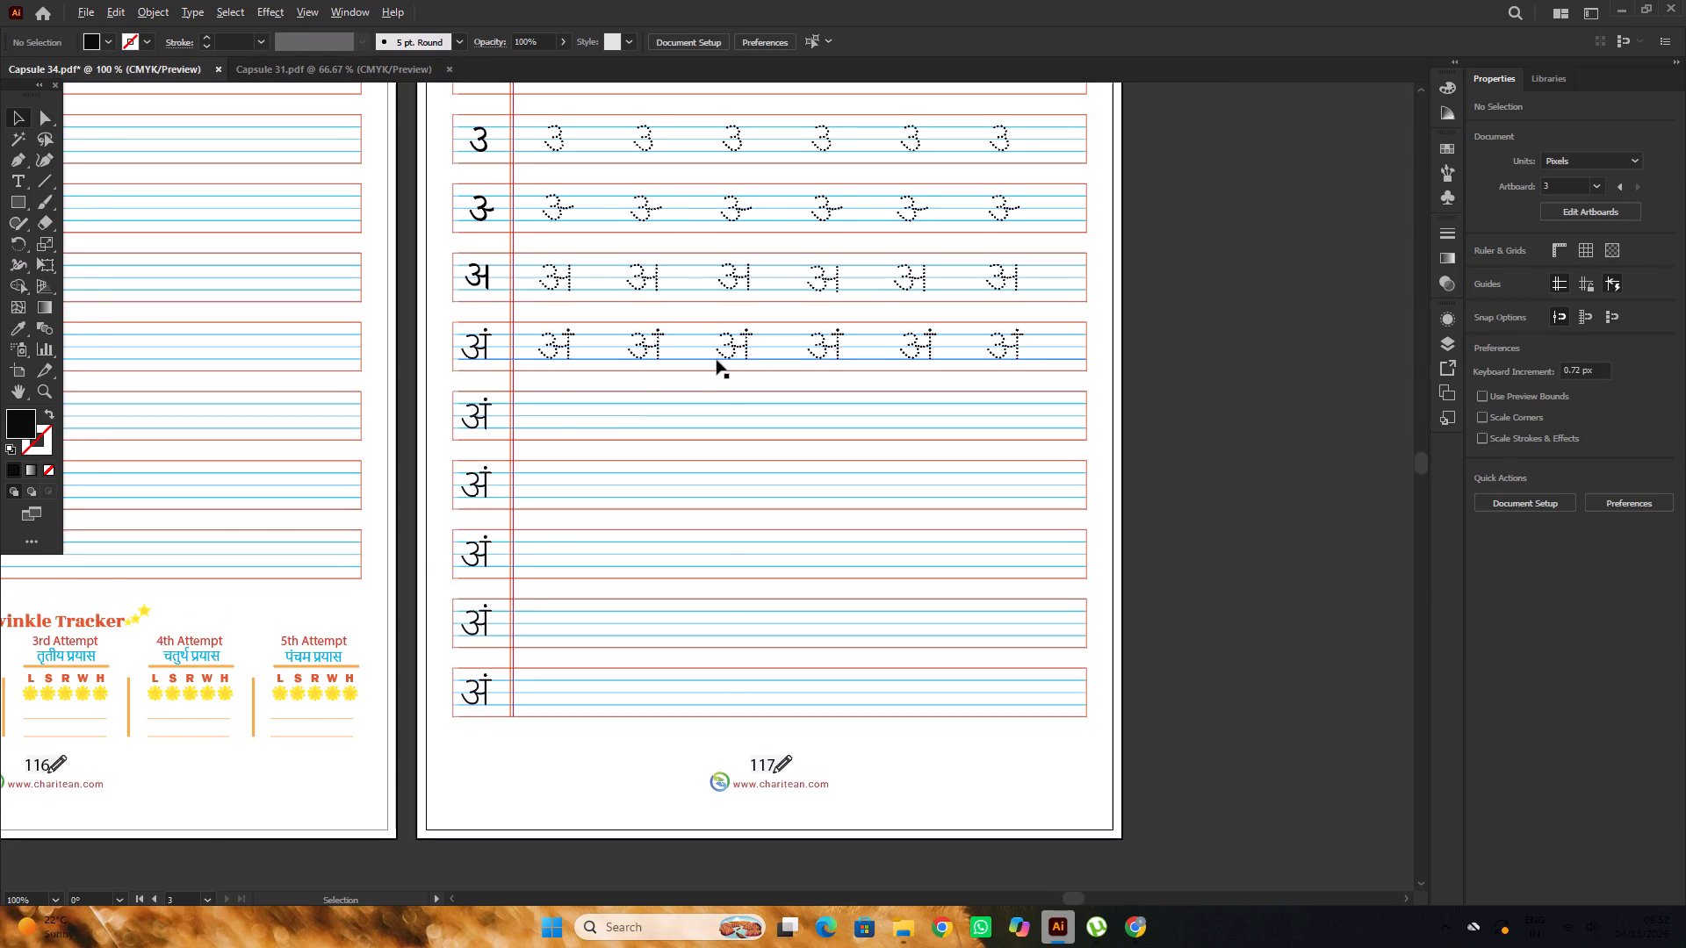
{"action": "scroll", "coordinate": [717, 360], "scroll_direction": "down", "scroll_amount": 3, "text": "alt"}
{"action": "scroll", "coordinate": [679, 357], "scroll_direction": "up", "scroll_amount": 3, "text": "alt"}
{"action": "scroll", "coordinate": [679, 357], "scroll_direction": "down", "scroll_amount": 2, "text": "alt"}
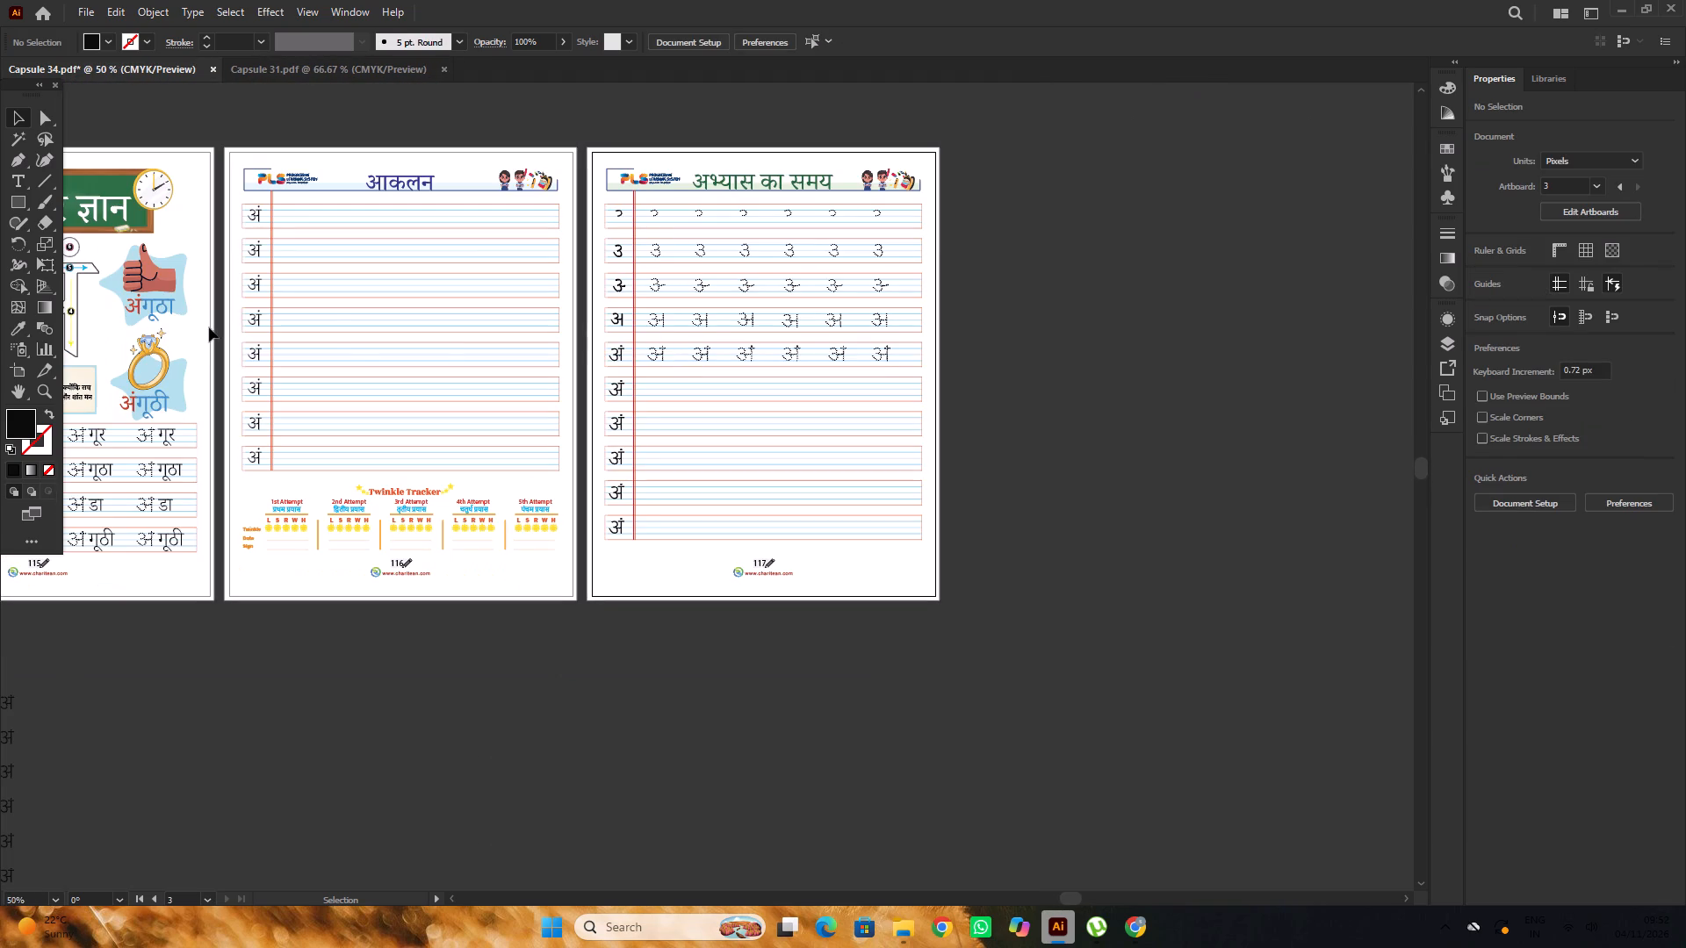
Duplicate a margin अं from the आकलन page to below the अभ्यास का समय page's last row and convert the copy to outlines.
{"action": "left_click_drag", "start_coordinate": [256, 319], "coordinate": [616, 575]}
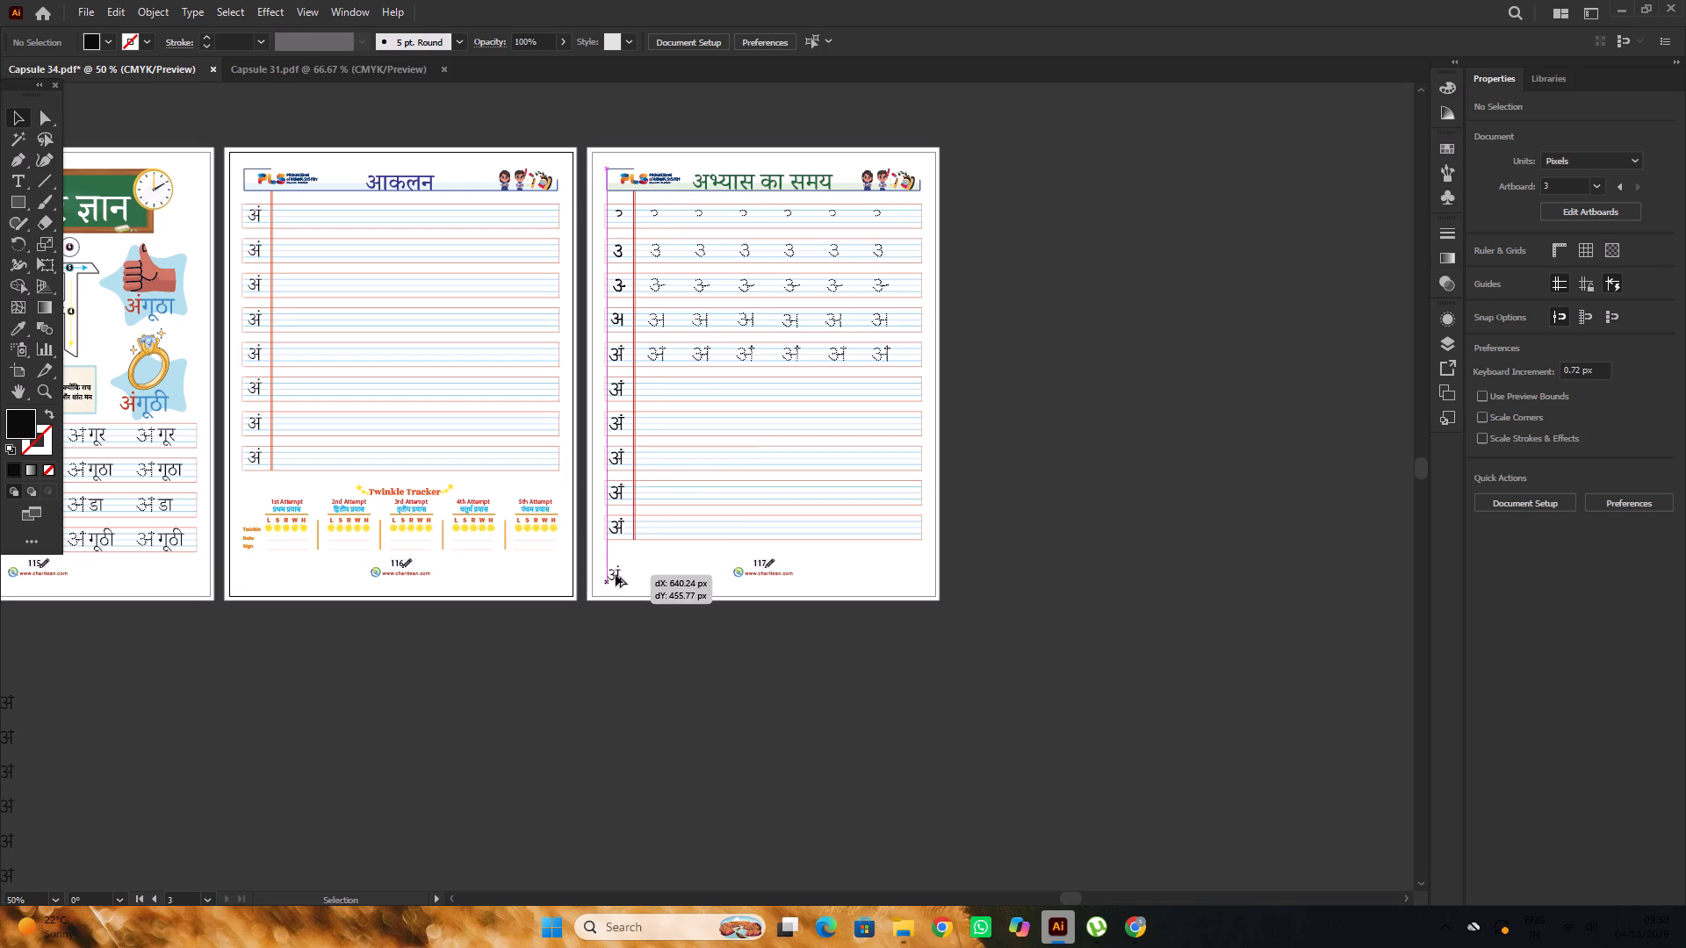
{"action": "left_click_drag", "start_coordinate": [616, 575], "coordinate": [616, 572]}
{"action": "scroll", "coordinate": [624, 481], "scroll_direction": "down", "scroll_amount": 6}
{"action": "scroll", "coordinate": [623, 462], "scroll_direction": "up", "scroll_amount": 4, "text": "alt"}
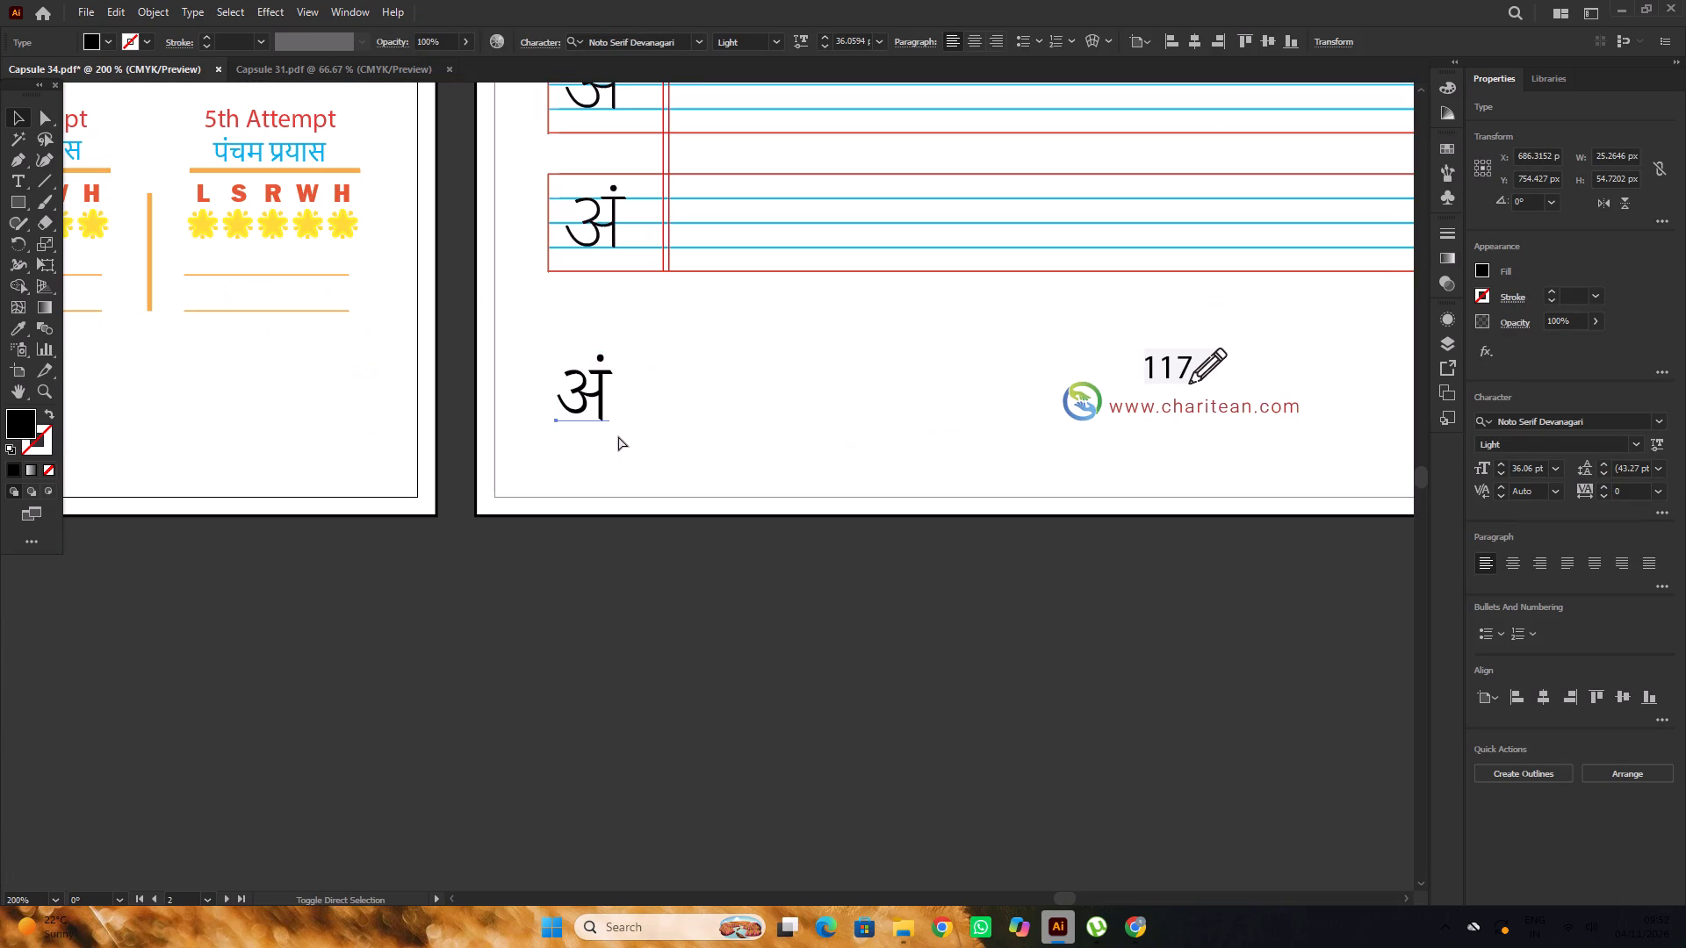
{"action": "key", "text": "ctrl+shift+o"}
{"action": "left_click", "coordinate": [662, 412]}
Delete the dot above the outlined अं copy so that only अ is left.
{"action": "scroll", "coordinate": [618, 372], "scroll_direction": "up", "scroll_amount": 3, "text": "alt"}
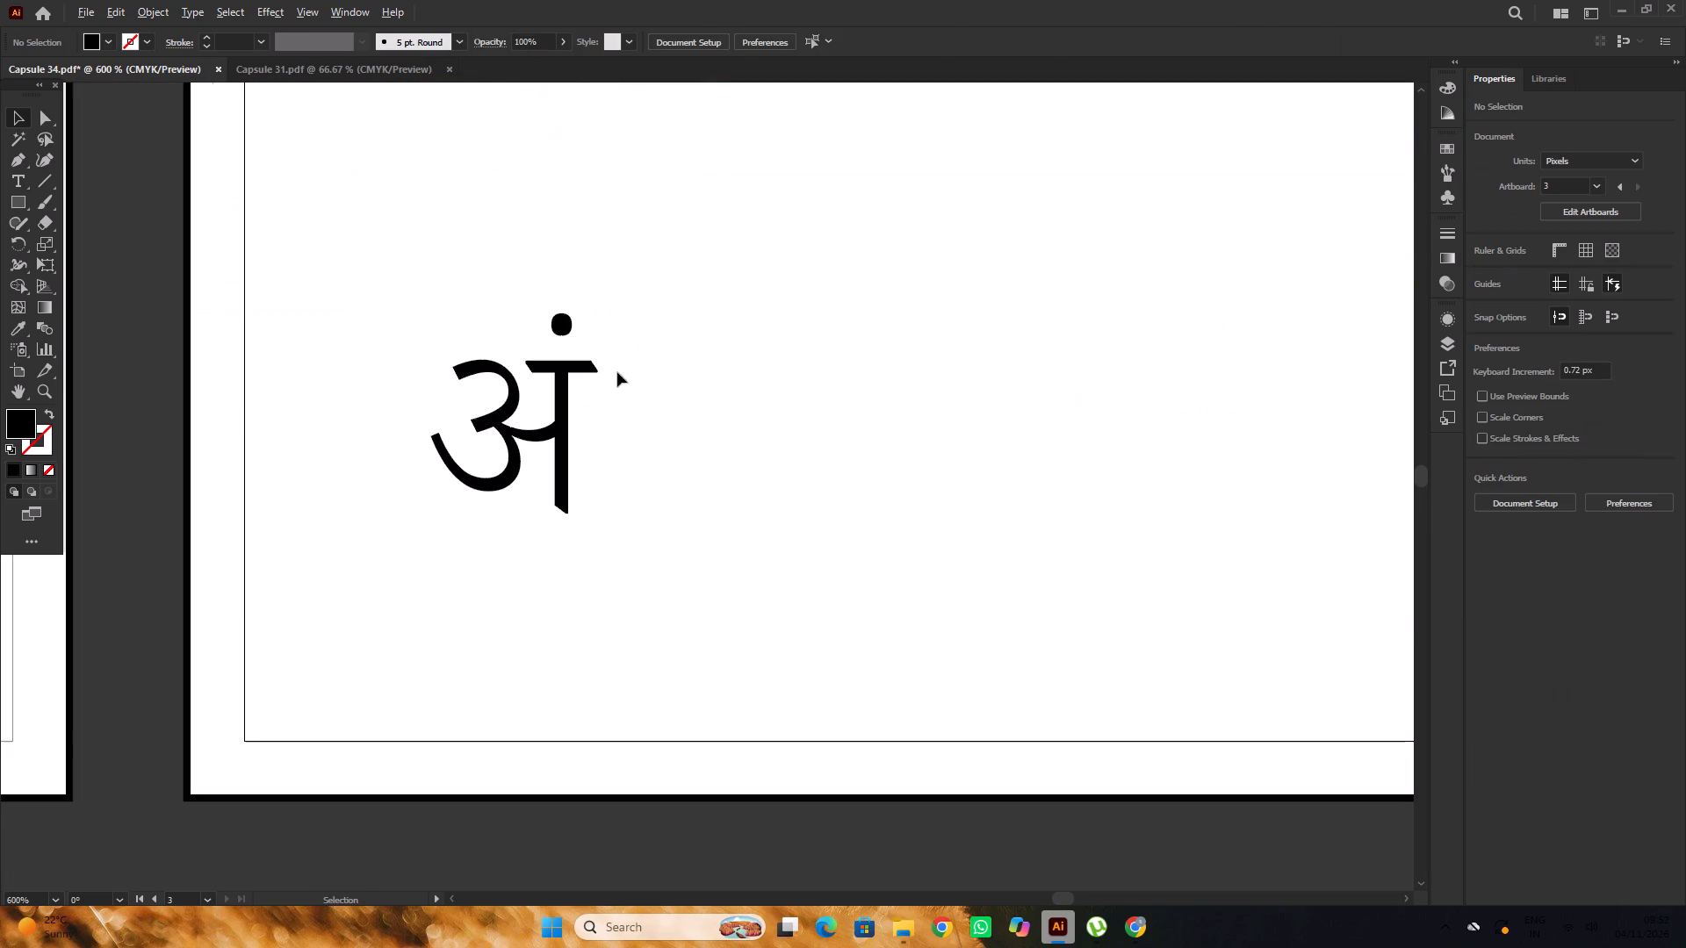
{"action": "double_click", "coordinate": [570, 325]}
{"action": "left_click", "coordinate": [570, 325]}
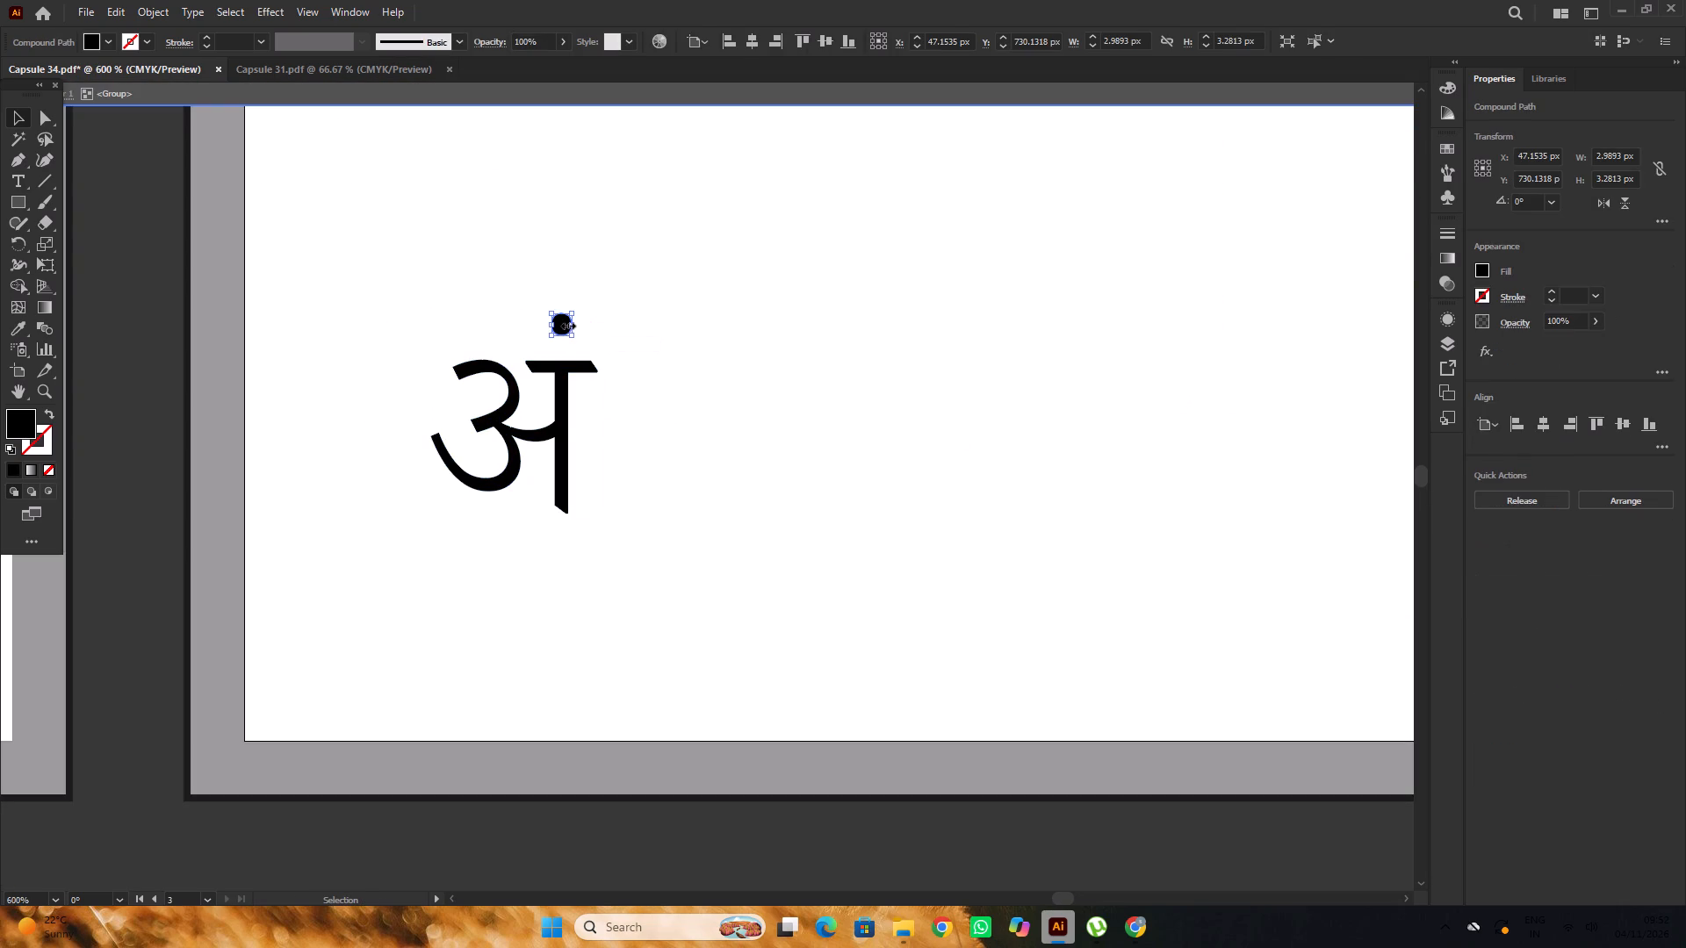
{"action": "key", "text": "Delete"}
{"action": "triple_click", "coordinate": [648, 336]}
Replace the thin अं in the fifth-row margin cell with the outlined अ, positioned on that row's guide lines.
{"action": "scroll", "coordinate": [648, 336], "scroll_direction": "down", "scroll_amount": 5, "text": "alt"}
{"action": "scroll", "coordinate": [648, 336], "scroll_direction": "up", "scroll_amount": 7}
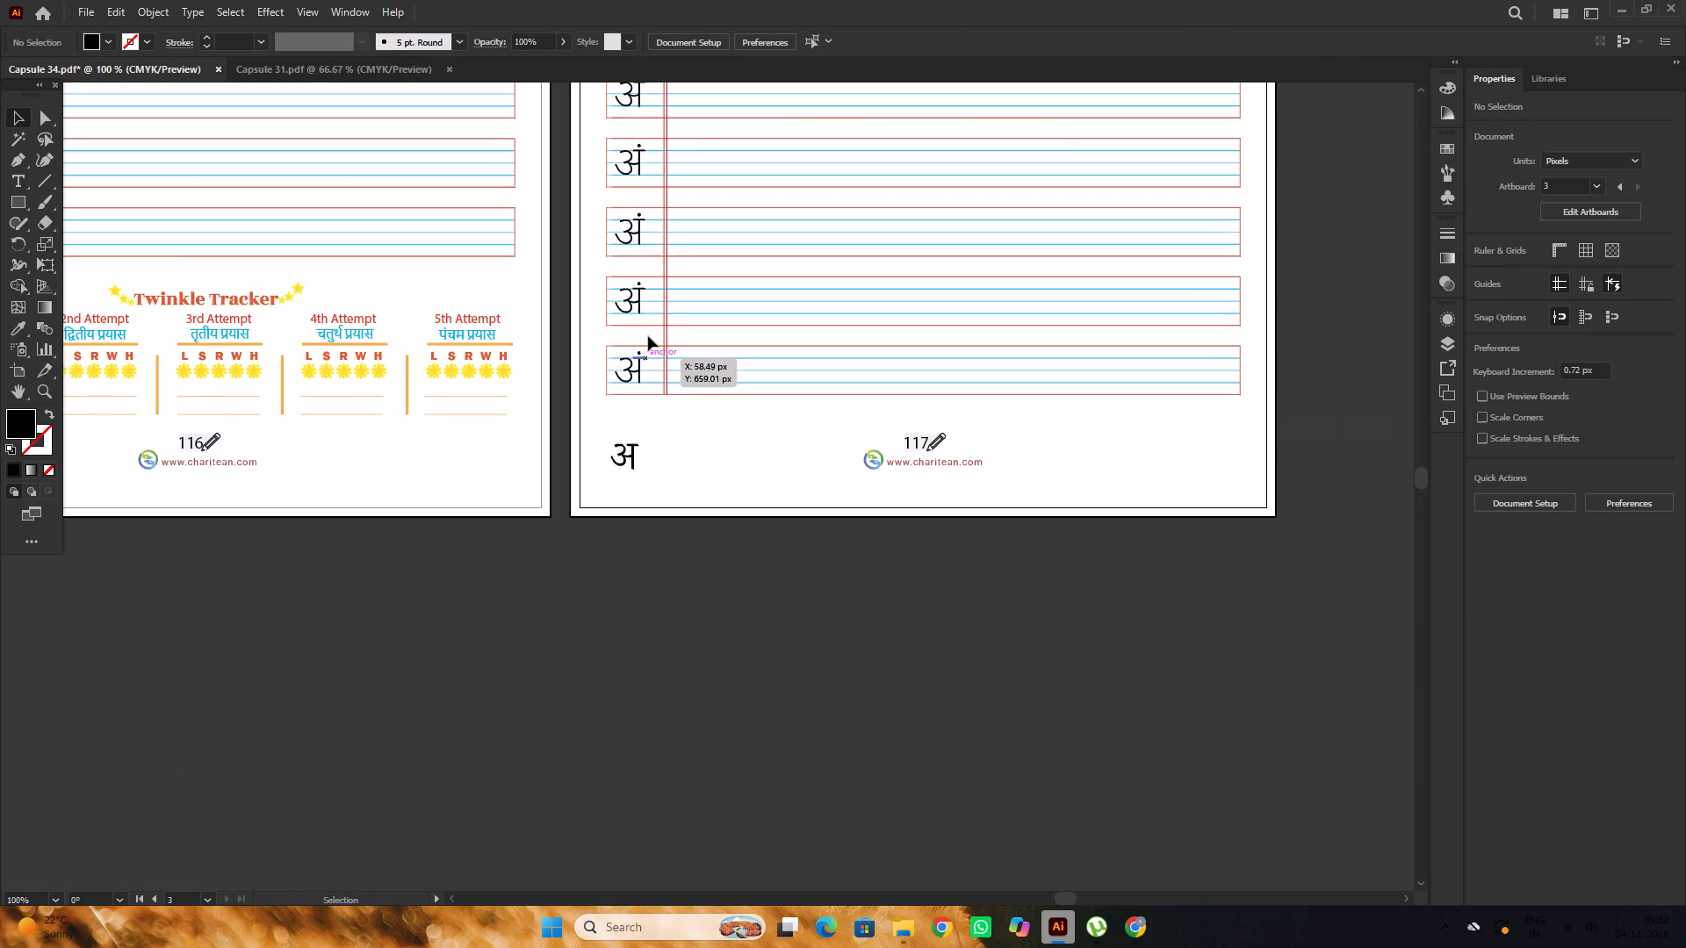
{"action": "scroll", "coordinate": [648, 336], "scroll_direction": "up", "scroll_amount": 8}
{"action": "left_click_drag", "start_coordinate": [636, 669], "coordinate": [594, 344]}
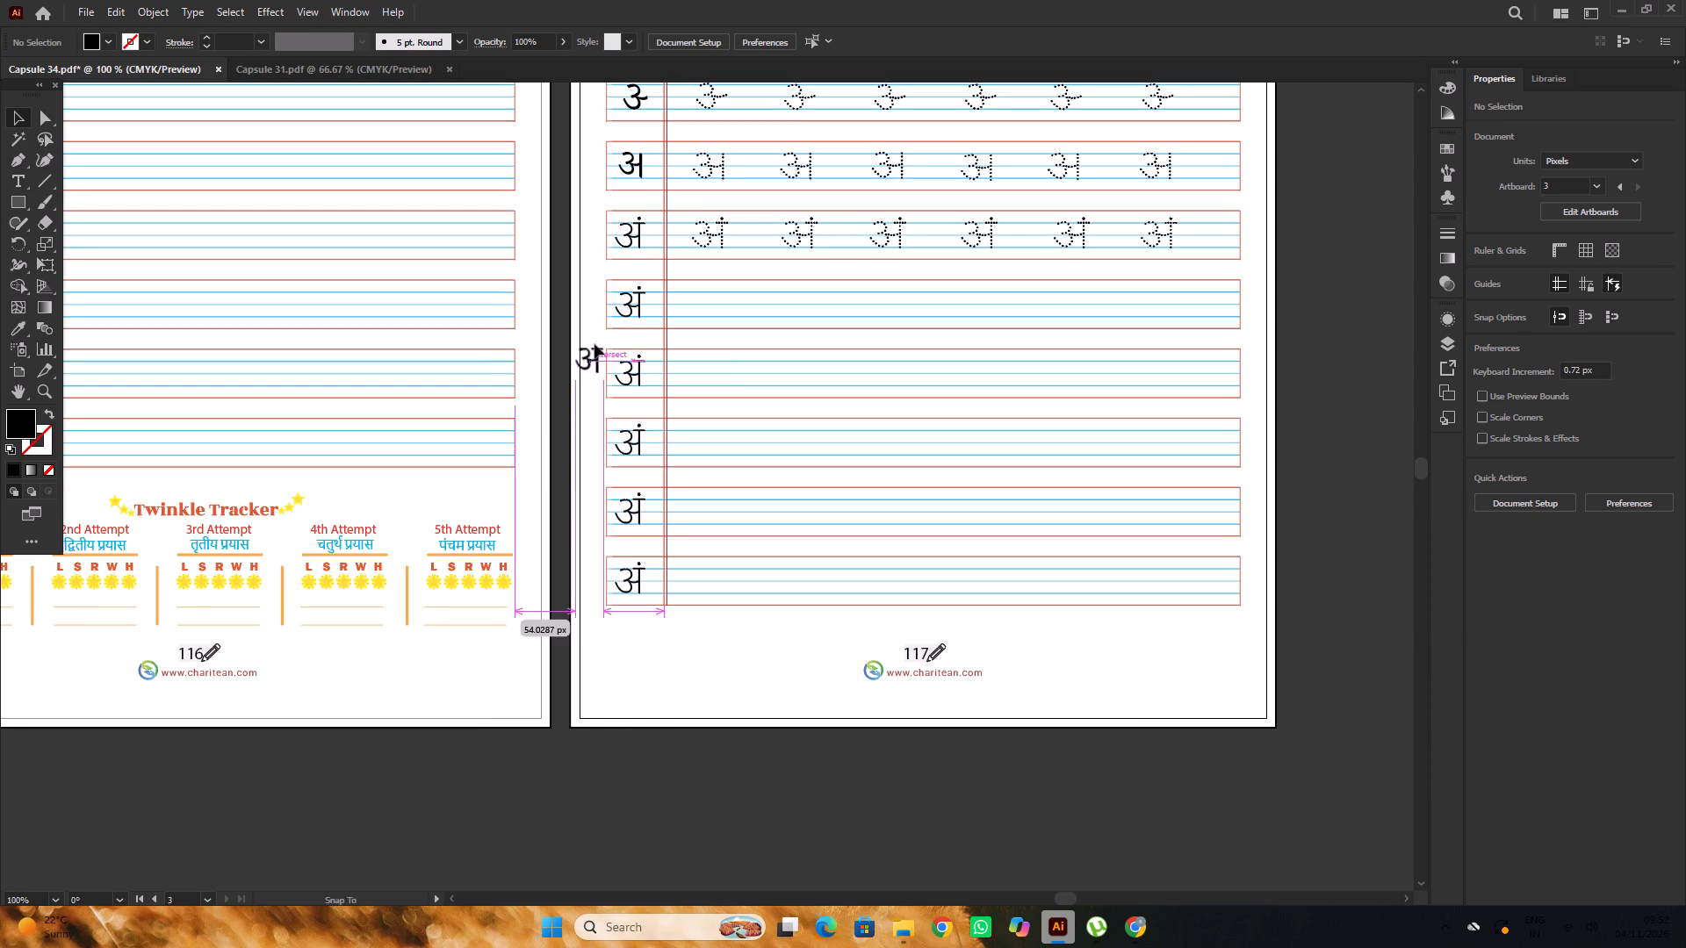
{"action": "left_click_drag", "start_coordinate": [594, 344], "coordinate": [598, 242]}
{"action": "scroll", "coordinate": [598, 242], "scroll_direction": "up", "scroll_amount": 9}
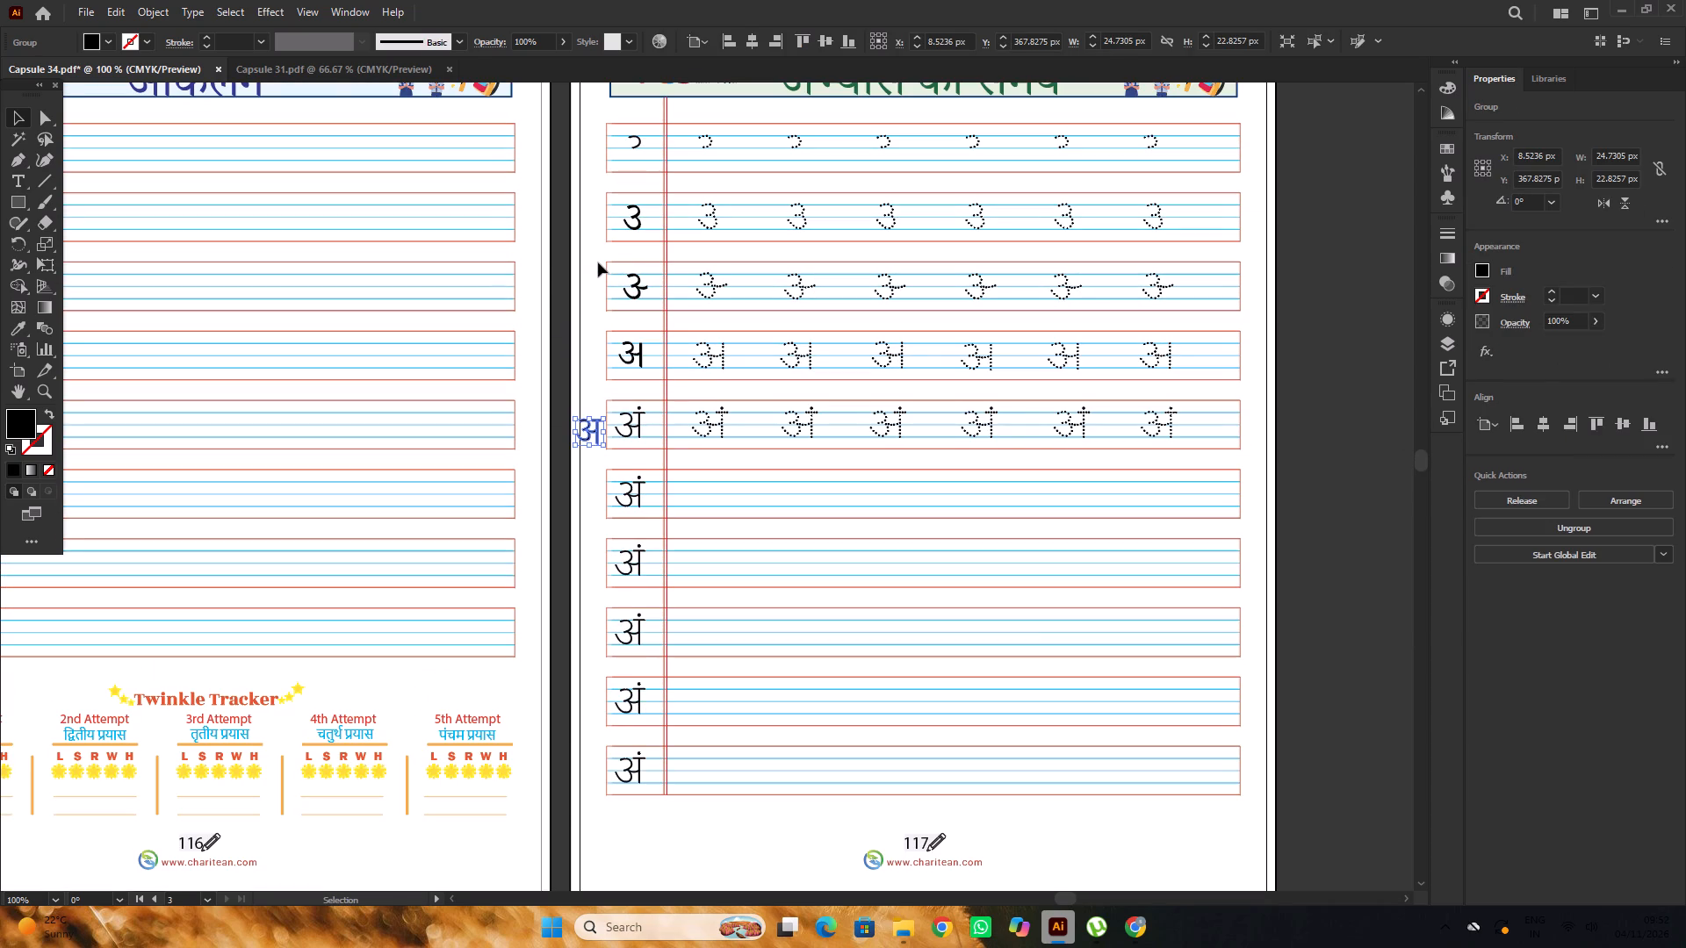
{"action": "scroll", "coordinate": [598, 262], "scroll_direction": "down", "scroll_amount": 5}
{"action": "scroll", "coordinate": [663, 312], "scroll_direction": "up", "scroll_amount": 4}
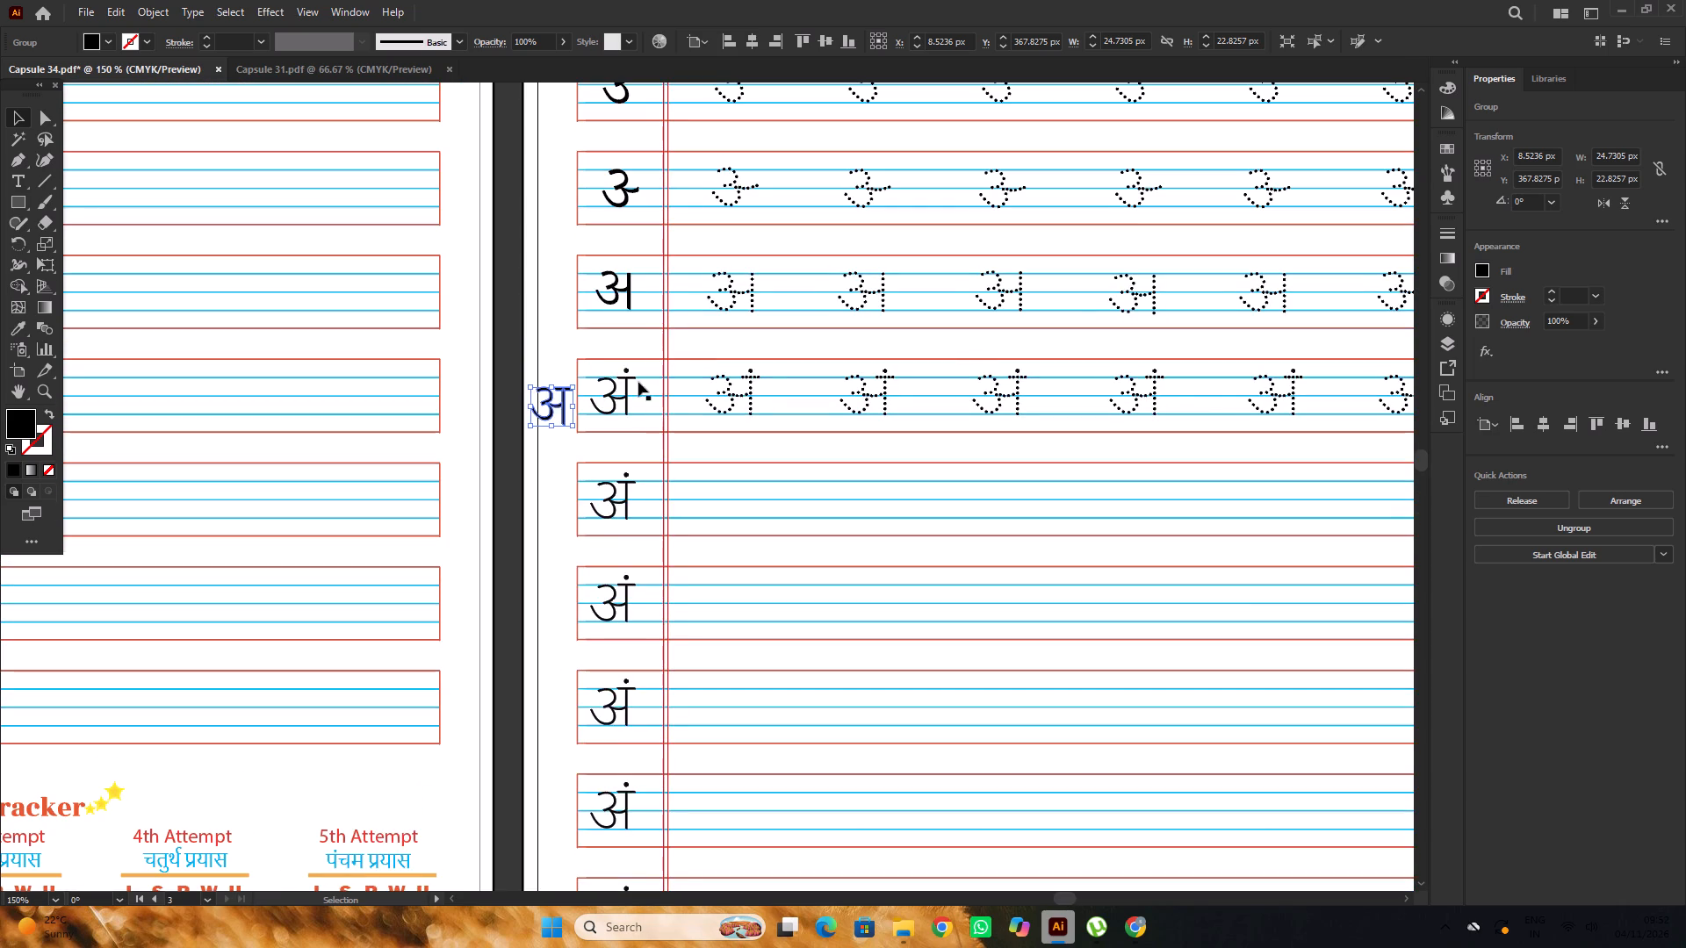
{"action": "left_click", "coordinate": [626, 384]}
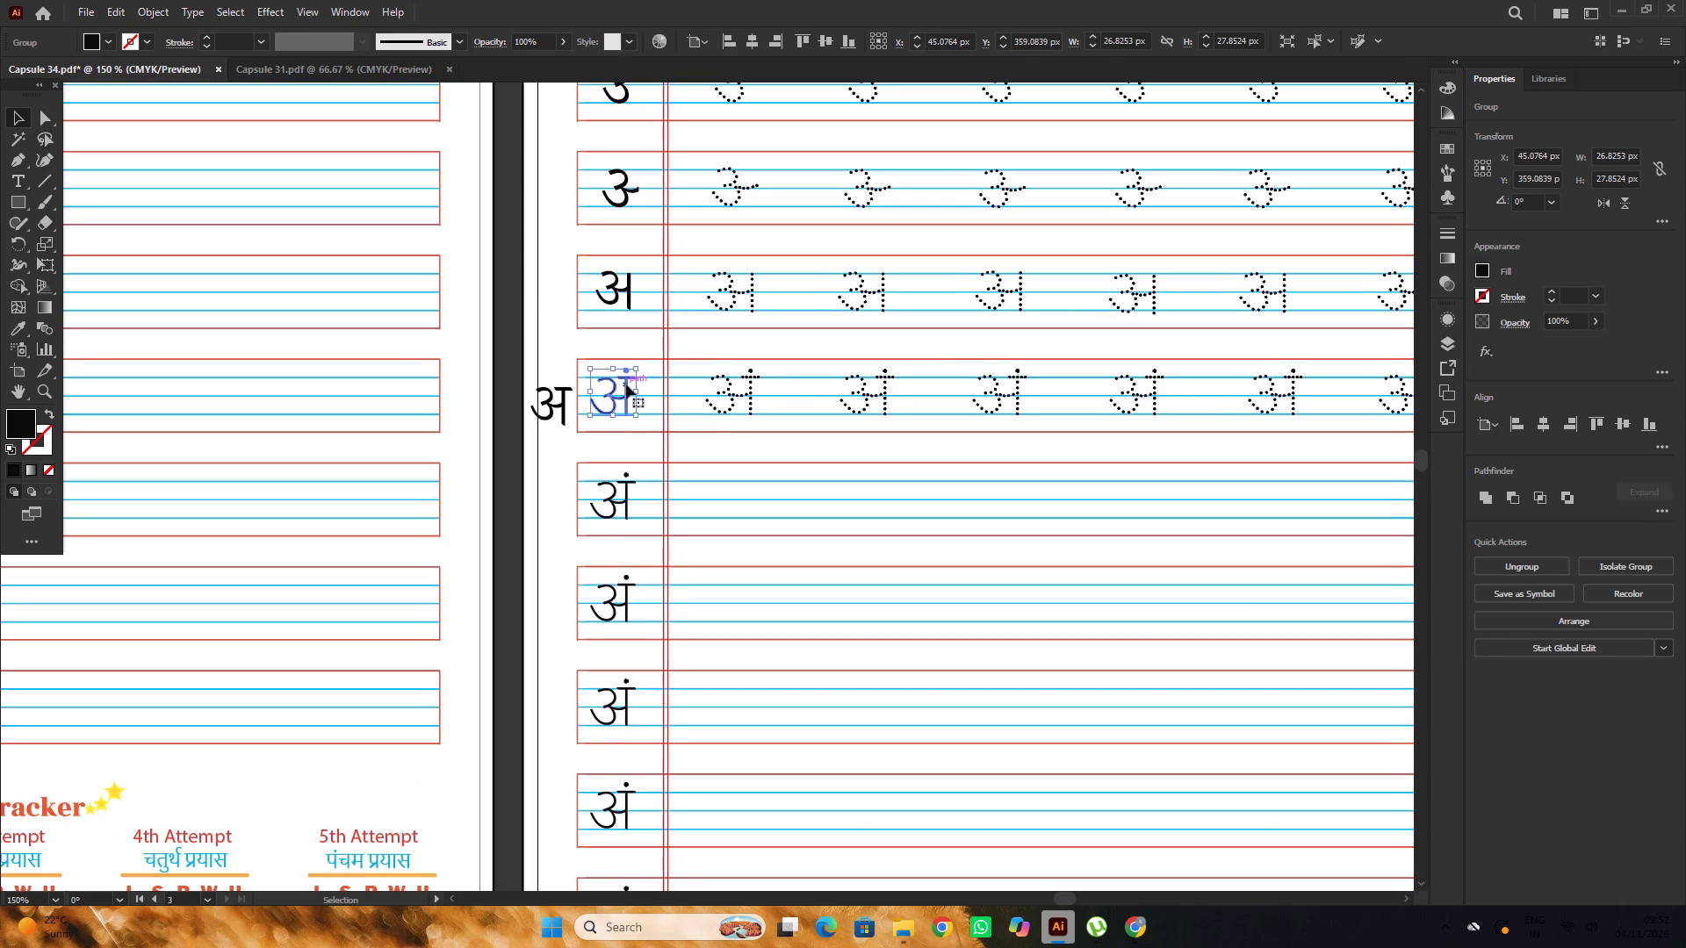
{"action": "key", "text": "Delete"}
{"action": "left_click_drag", "start_coordinate": [560, 400], "coordinate": [627, 391]}
{"action": "scroll", "coordinate": [629, 391], "scroll_direction": "up", "scroll_amount": 4, "text": "alt"}
{"action": "left_click_drag", "start_coordinate": [625, 392], "coordinate": [615, 391]}
{"action": "scroll", "coordinate": [508, 364], "scroll_direction": "down", "scroll_amount": 4, "text": "alt"}
{"action": "left_click", "coordinate": [438, 342]}
Duplicate the six dotted अं letters of the fifth row into the sixth row and align the copies with its guide lines.
{"action": "scroll", "coordinate": [624, 371], "scroll_direction": "up", "scroll_amount": 1, "text": "alt"}
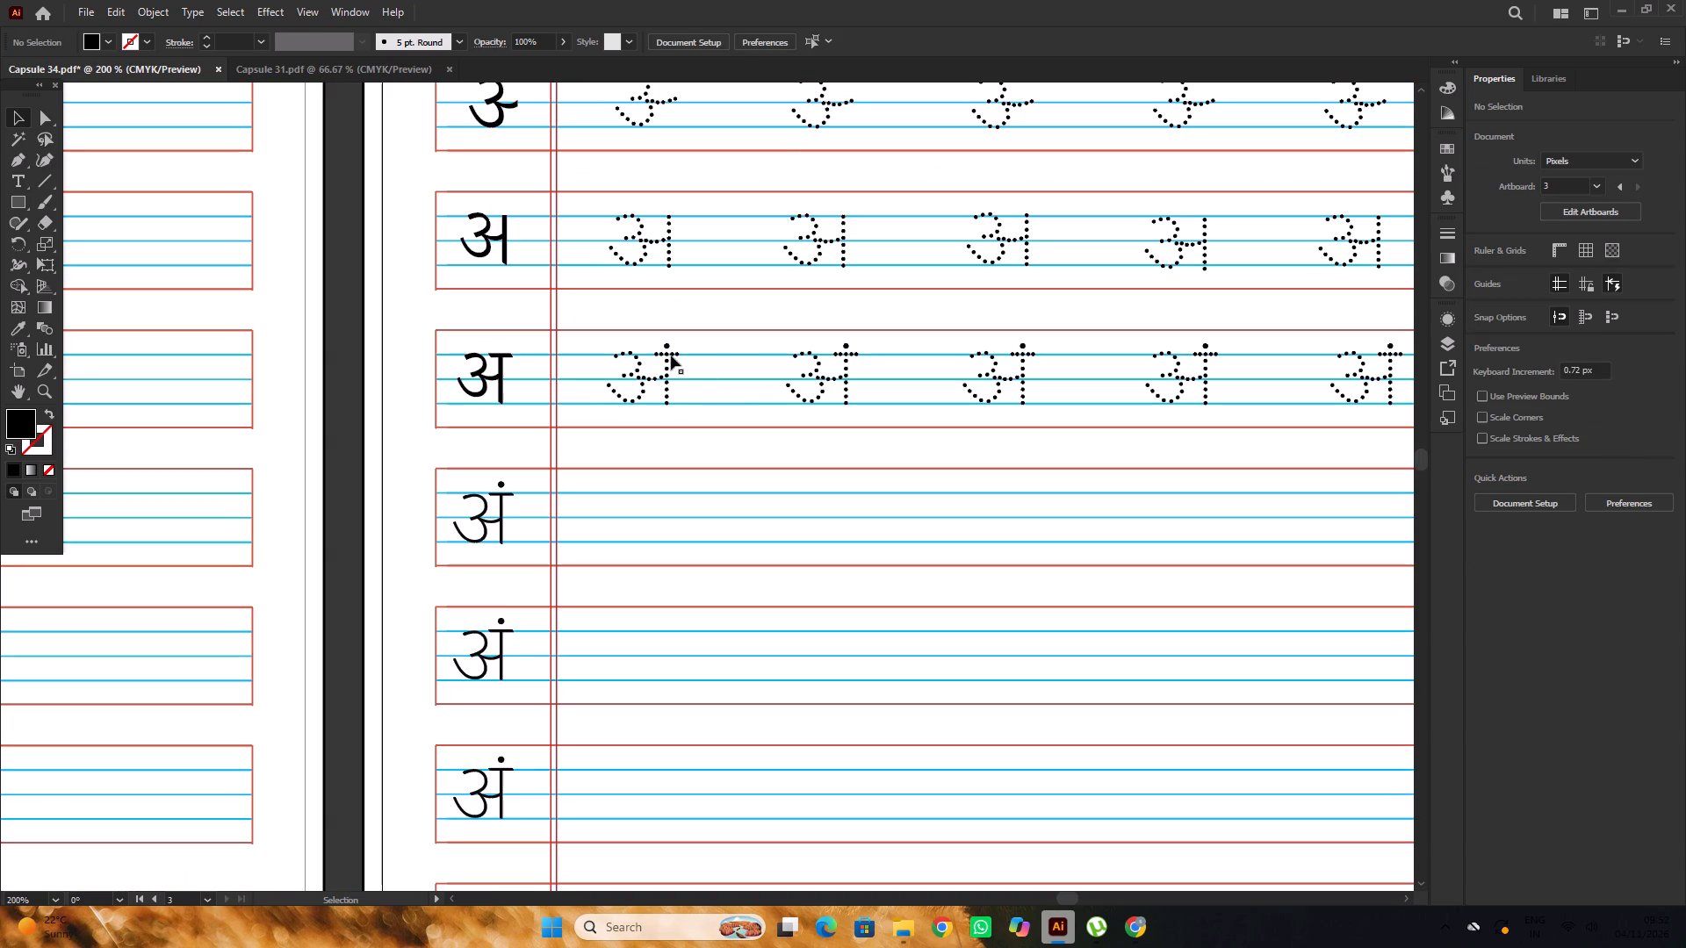
{"action": "left_click", "coordinate": [665, 359]}
{"action": "scroll", "coordinate": [664, 359], "scroll_direction": "down", "scroll_amount": 1, "text": "alt"}
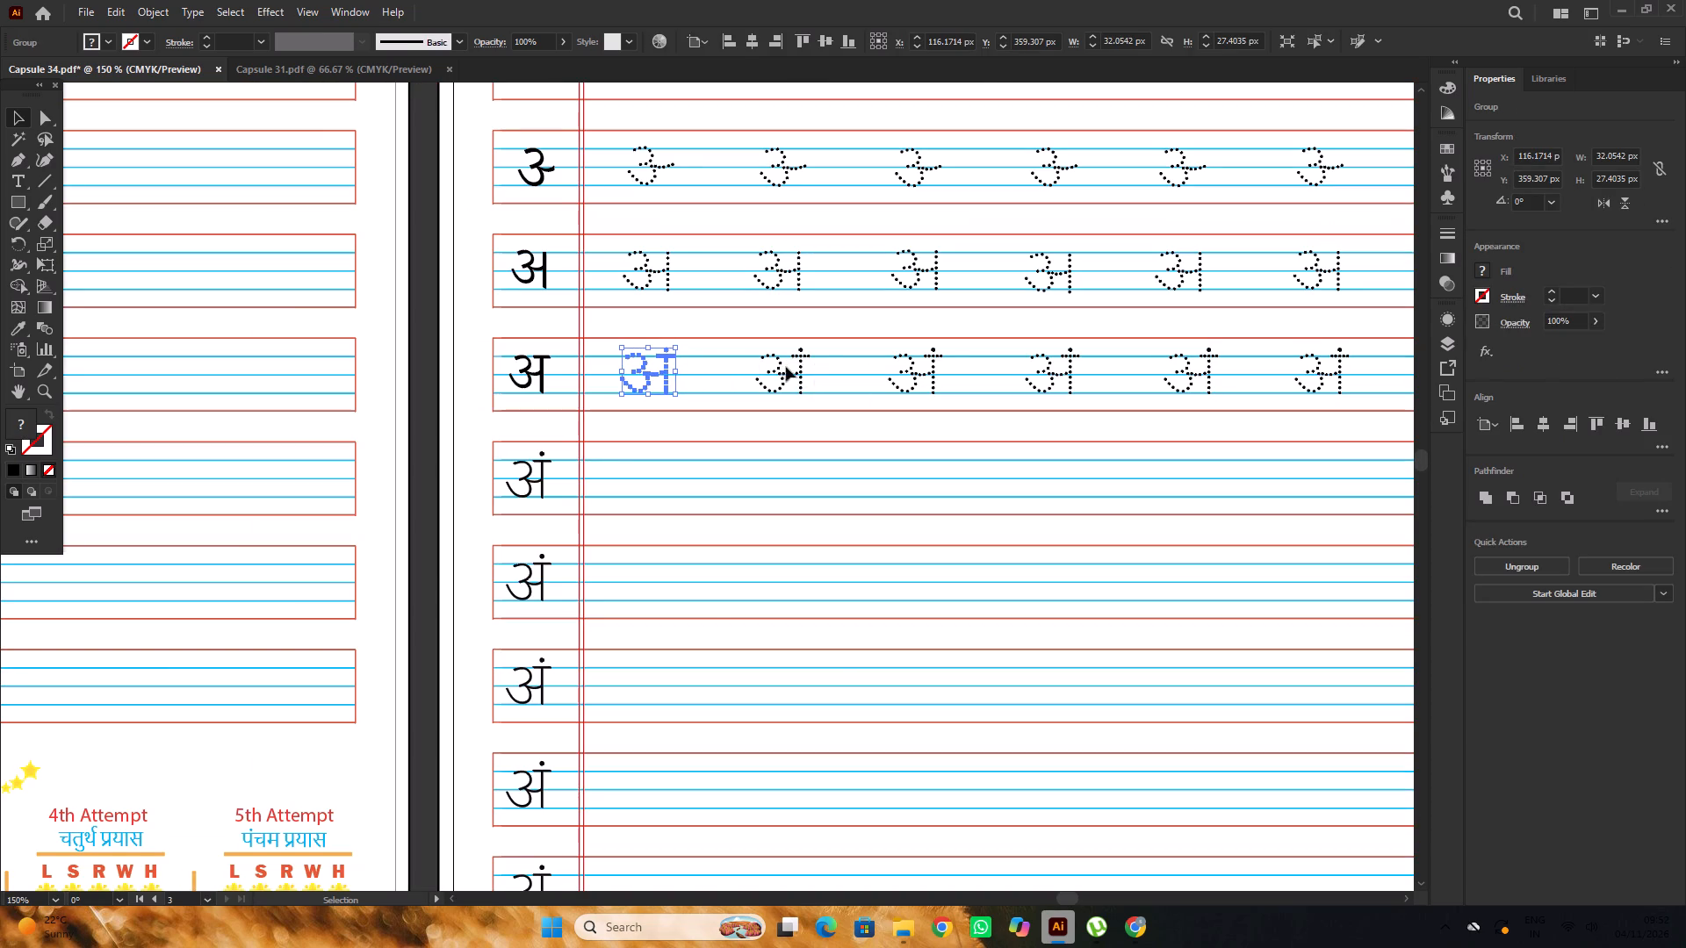
{"action": "left_click", "coordinate": [802, 373], "text": "shift"}
{"action": "scroll", "coordinate": [720, 360], "scroll_direction": "down", "scroll_amount": 2, "text": "alt"}
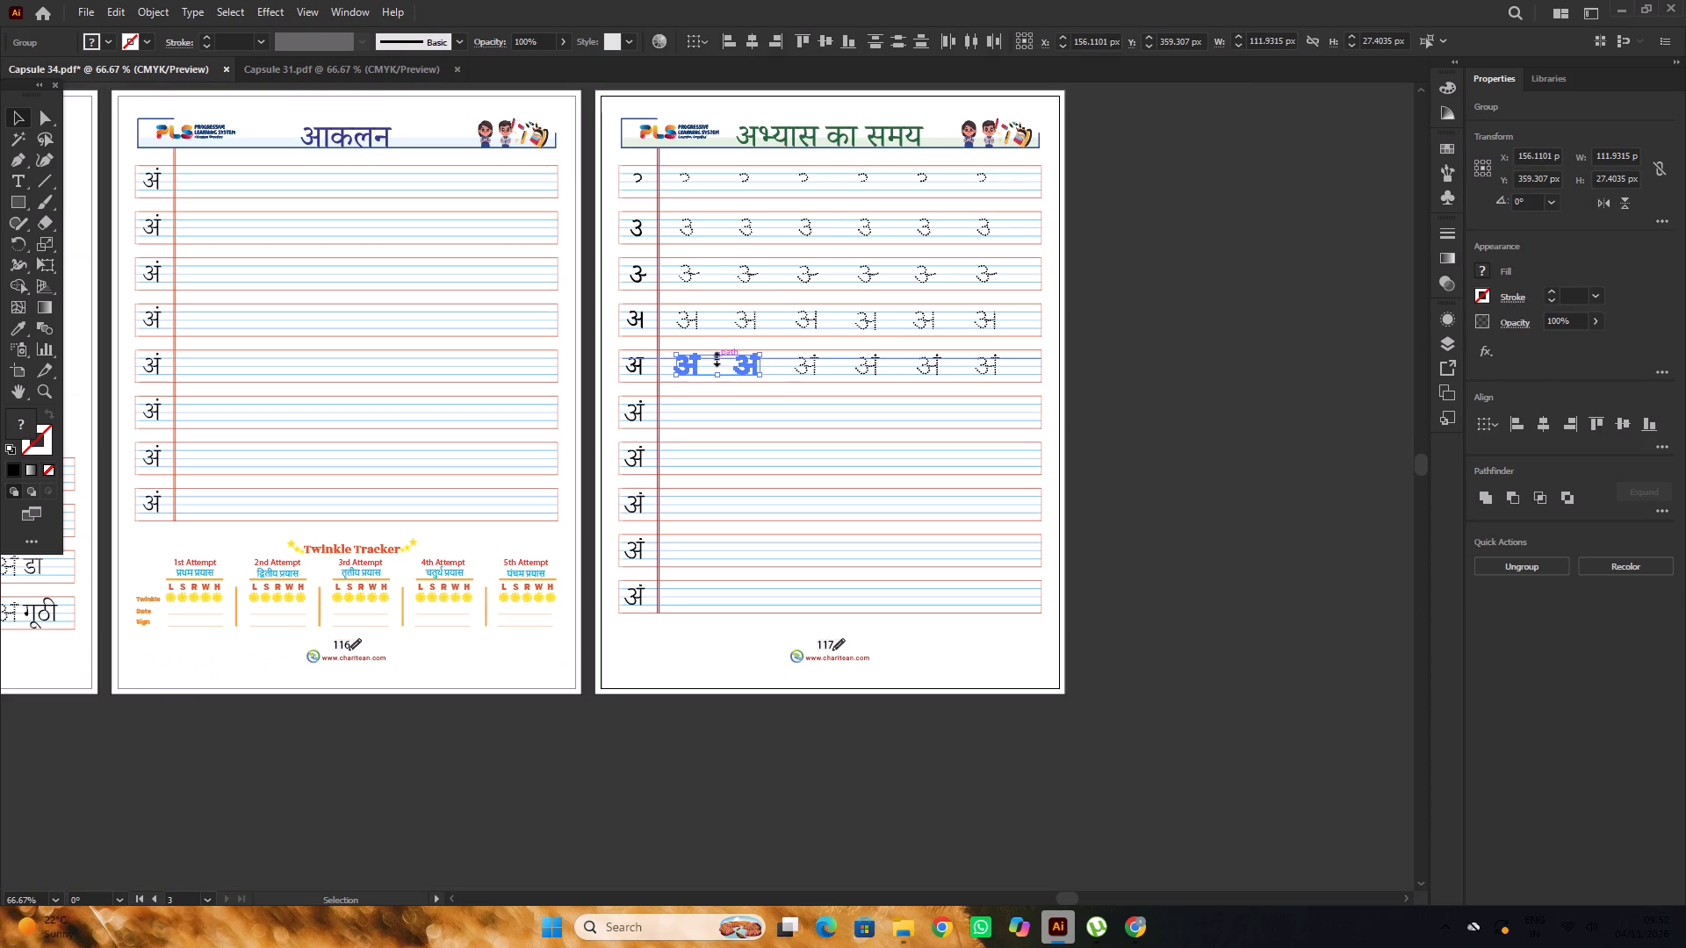
{"action": "scroll", "coordinate": [536, 379], "scroll_direction": "down", "scroll_amount": 2, "text": "alt"}
{"action": "scroll", "coordinate": [669, 364], "scroll_direction": "up", "scroll_amount": 4, "text": "alt"}
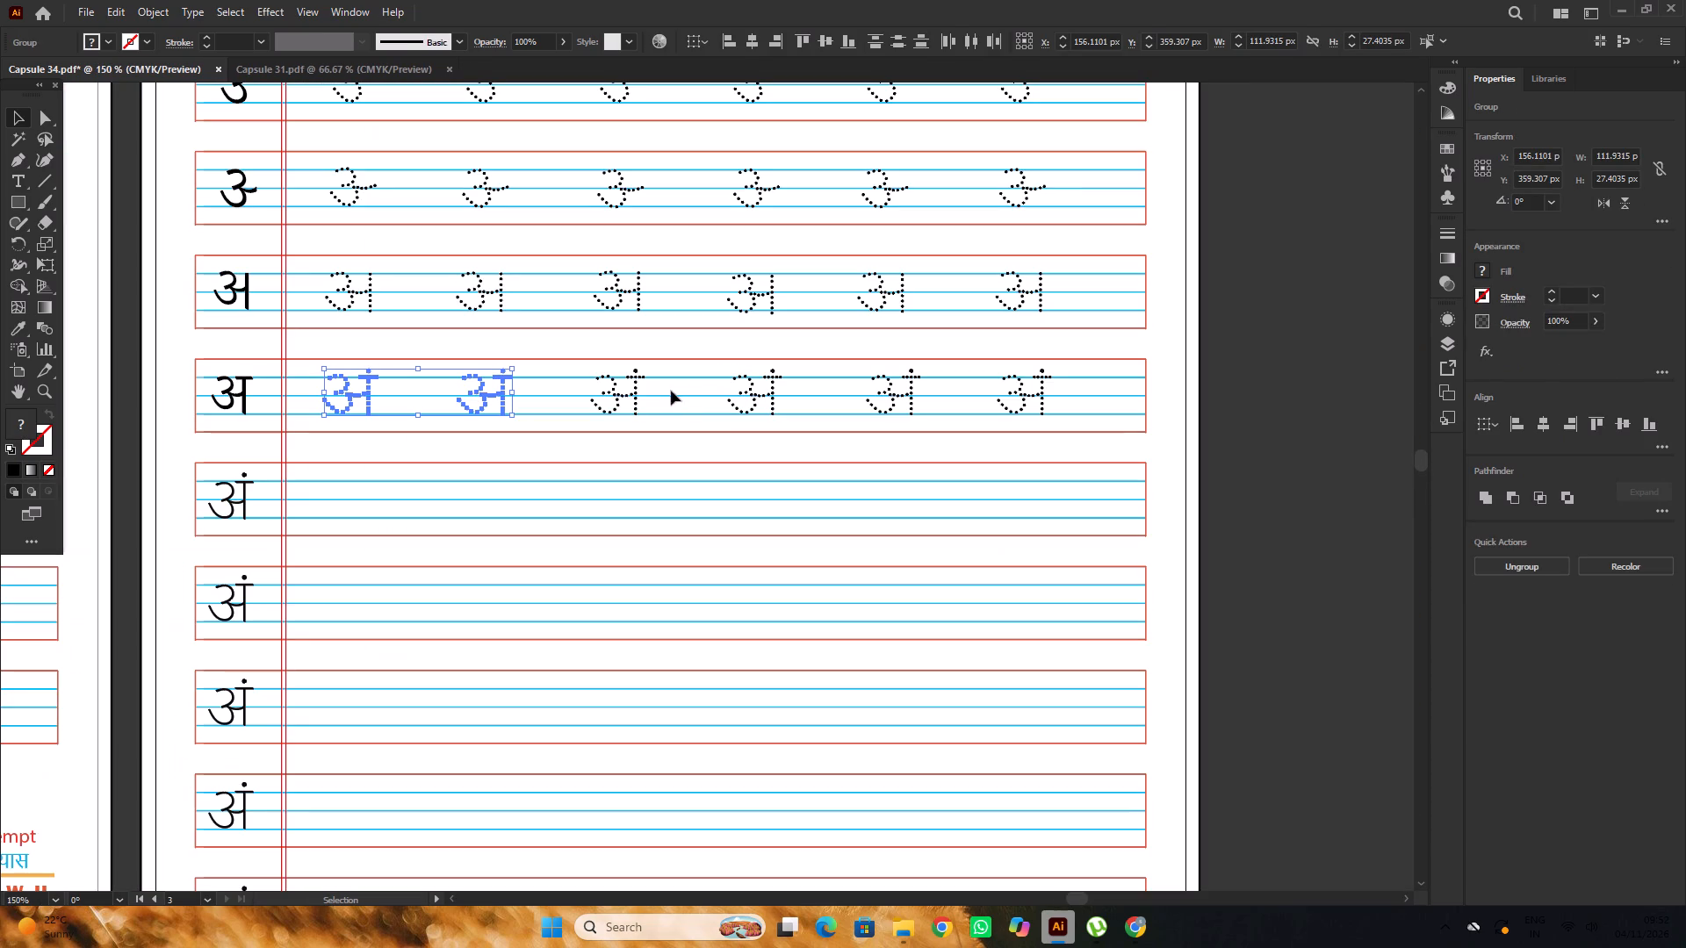
{"action": "left_click", "coordinate": [628, 397], "text": "shift"}
{"action": "left_click", "coordinate": [761, 397], "text": "shift"}
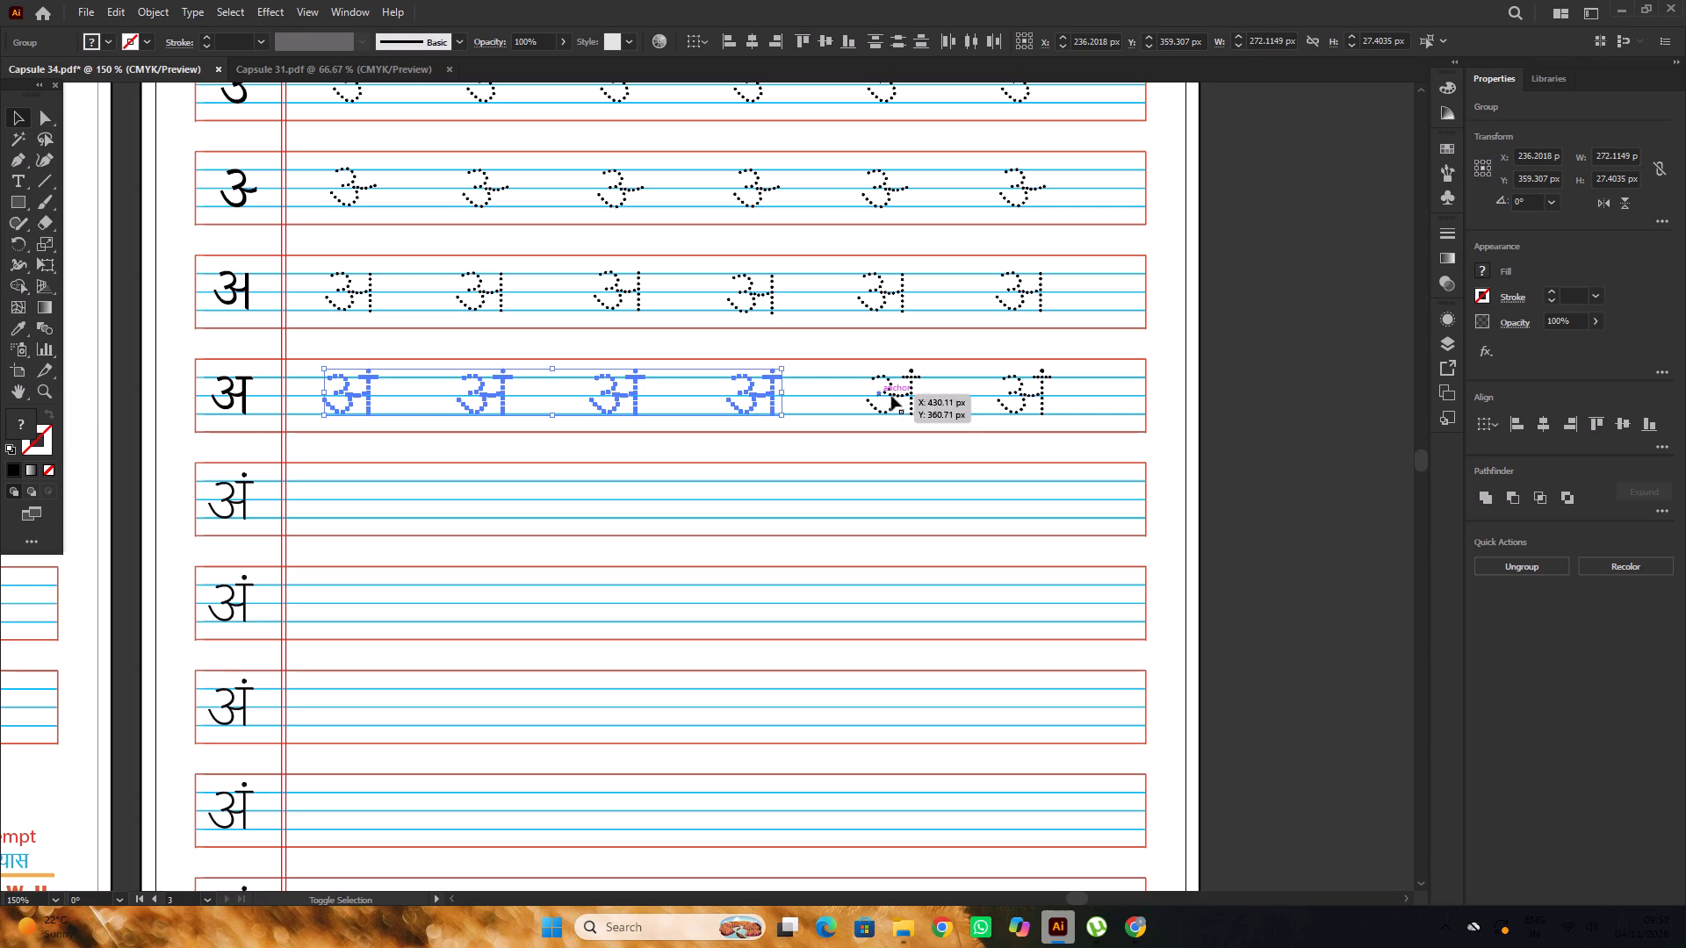
{"action": "left_click", "coordinate": [899, 397], "text": "shift"}
{"action": "left_click", "coordinate": [1033, 395], "text": "shift"}
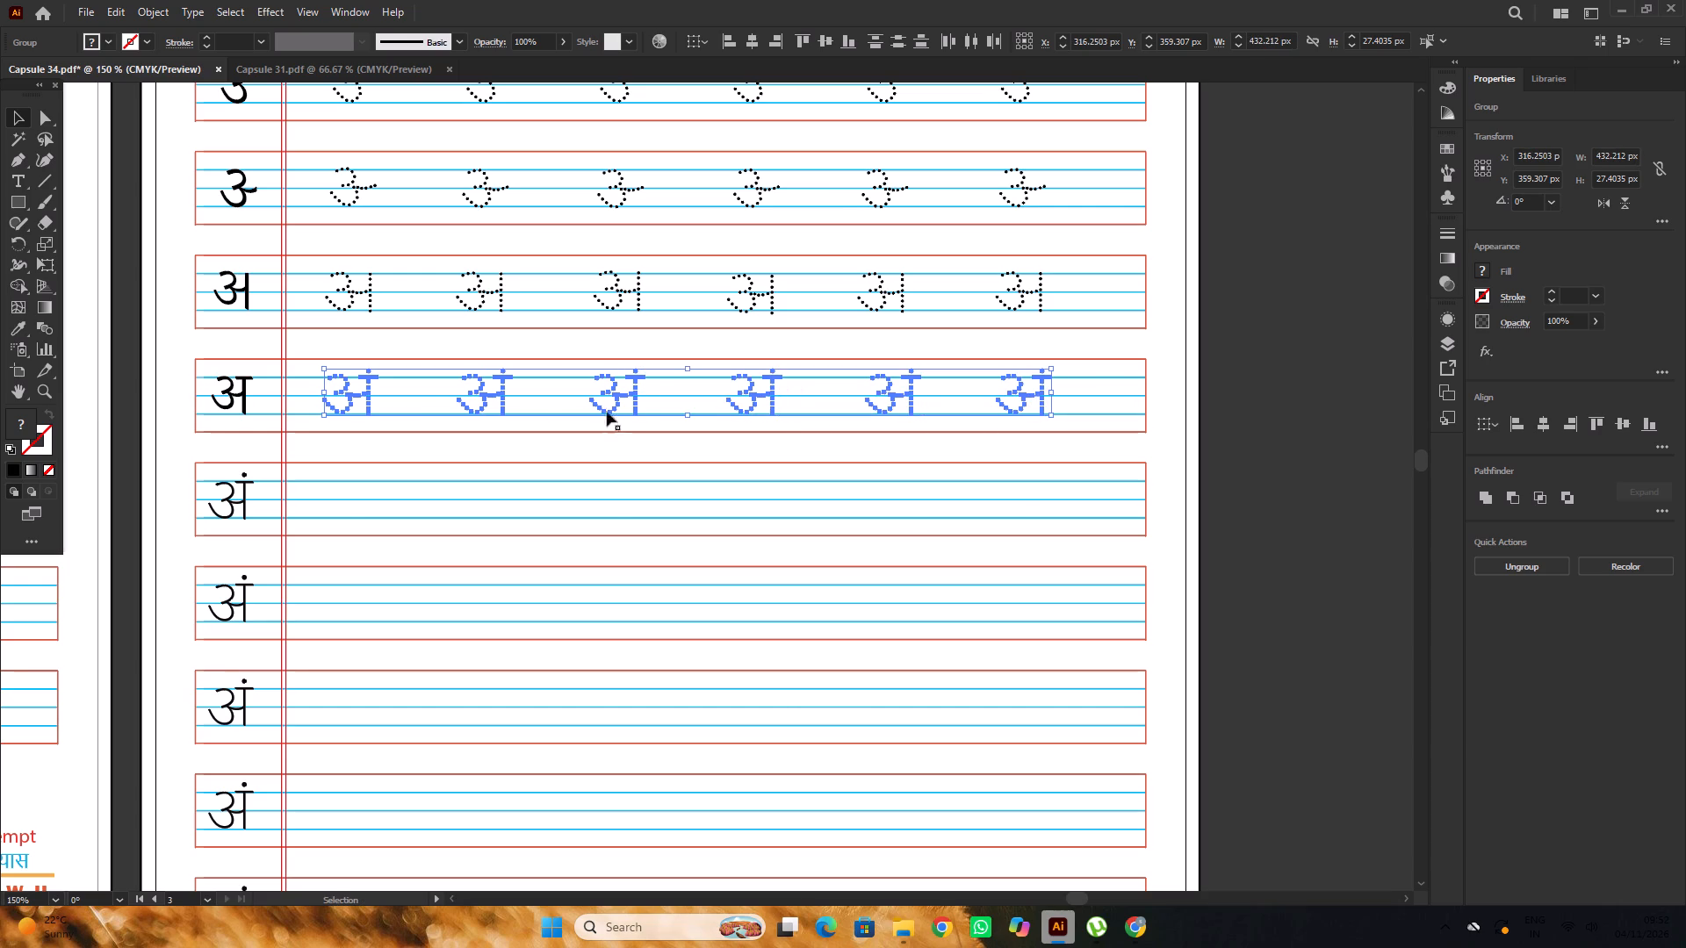
{"action": "left_click_drag", "start_coordinate": [613, 398], "coordinate": [596, 503], "text": "alt"}
{"action": "scroll", "coordinate": [347, 499], "scroll_direction": "up", "scroll_amount": 4, "text": "alt"}
{"action": "left_click_drag", "start_coordinate": [426, 487], "coordinate": [426, 480]}
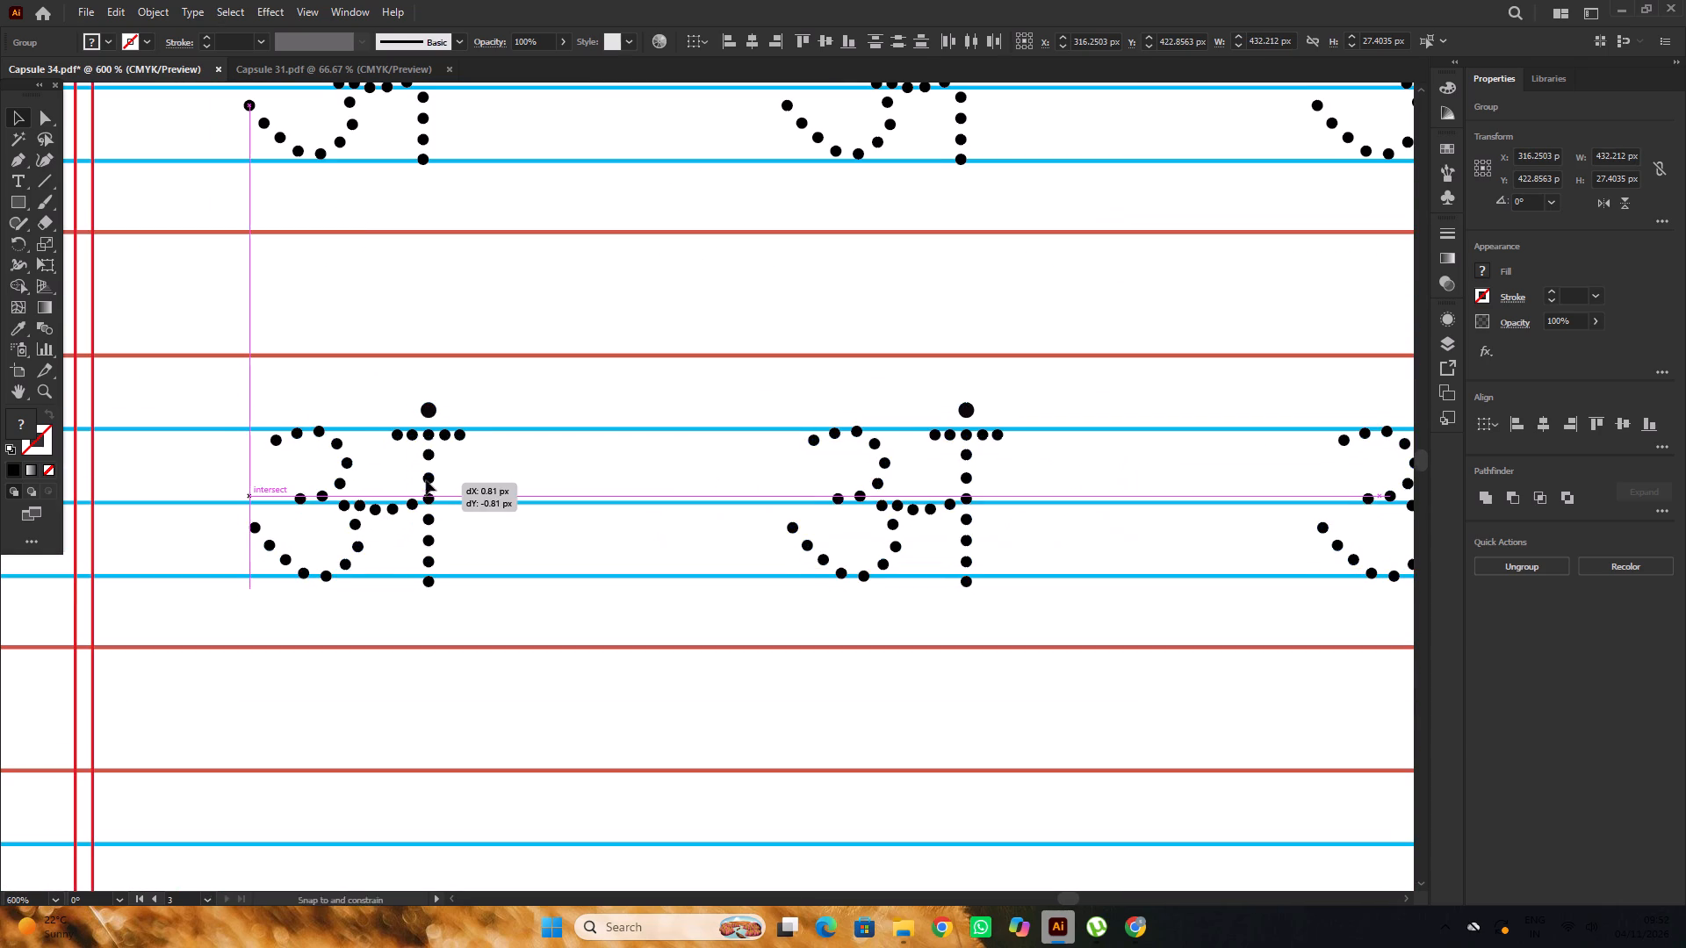
{"action": "left_click_drag", "start_coordinate": [426, 480], "coordinate": [427, 477]}
{"action": "scroll", "coordinate": [427, 476], "scroll_direction": "down", "scroll_amount": 6, "text": "alt"}
{"action": "left_click", "coordinate": [1012, 479]}
Delete the dot above the first and second dotted अं letters in the fifth row.
{"action": "key", "text": "space"}
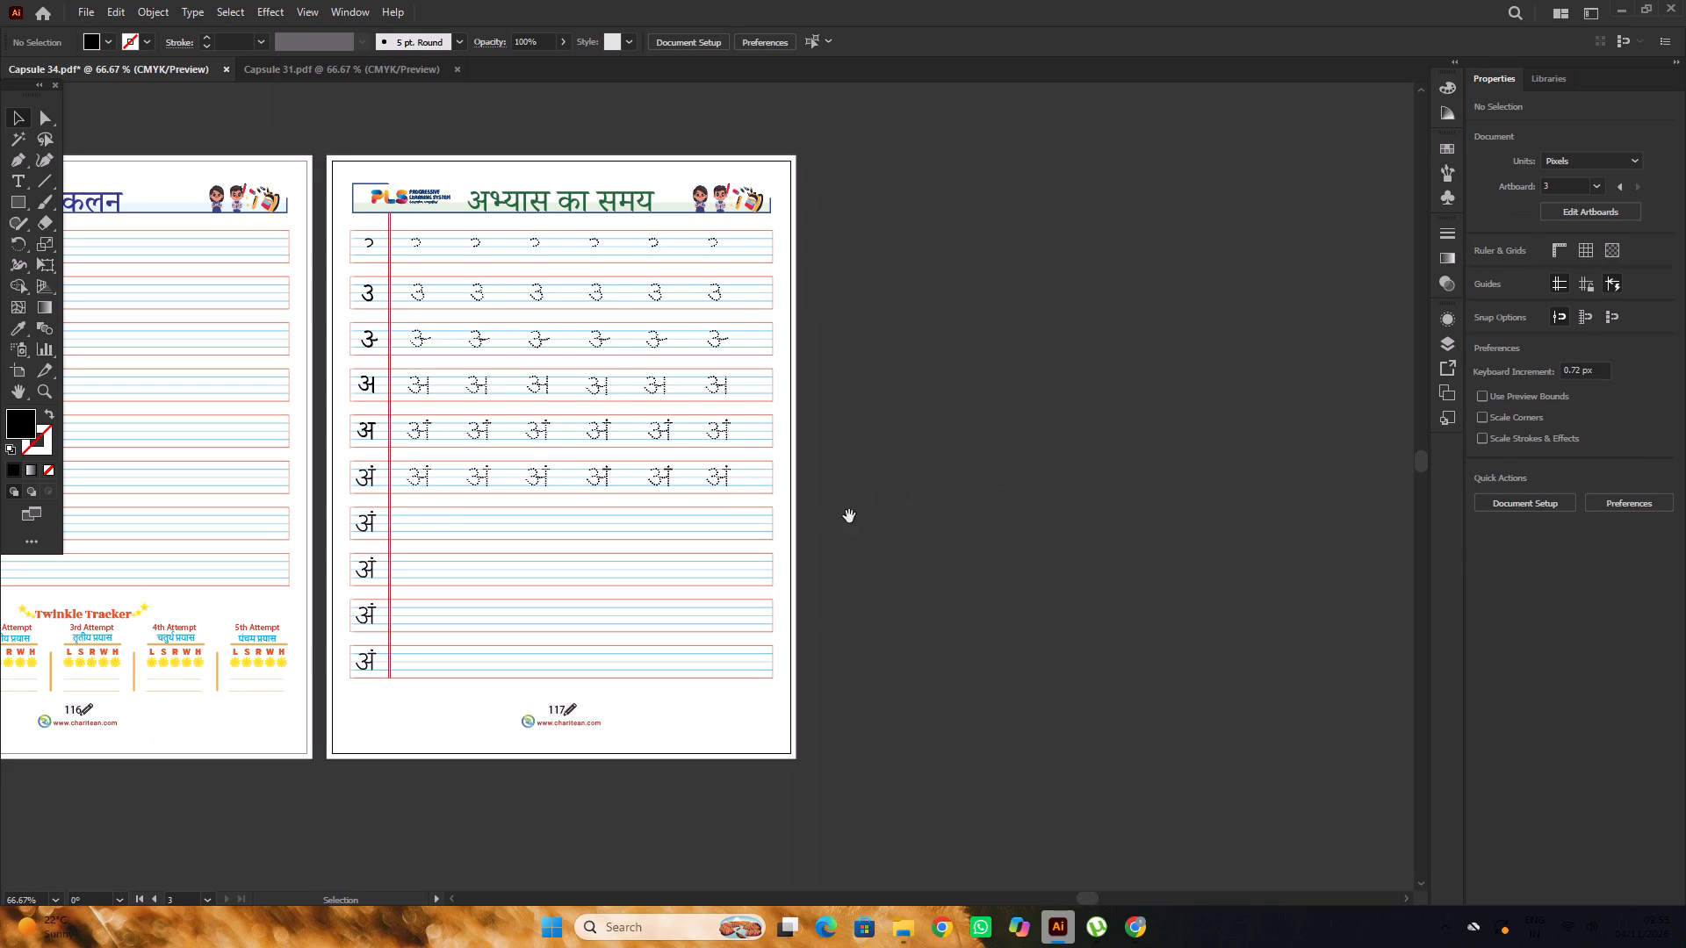
{"action": "left_click_drag", "start_coordinate": [1004, 512], "coordinate": [1114, 496]}
{"action": "scroll", "coordinate": [617, 410], "scroll_direction": "up", "scroll_amount": 2, "text": "alt"}
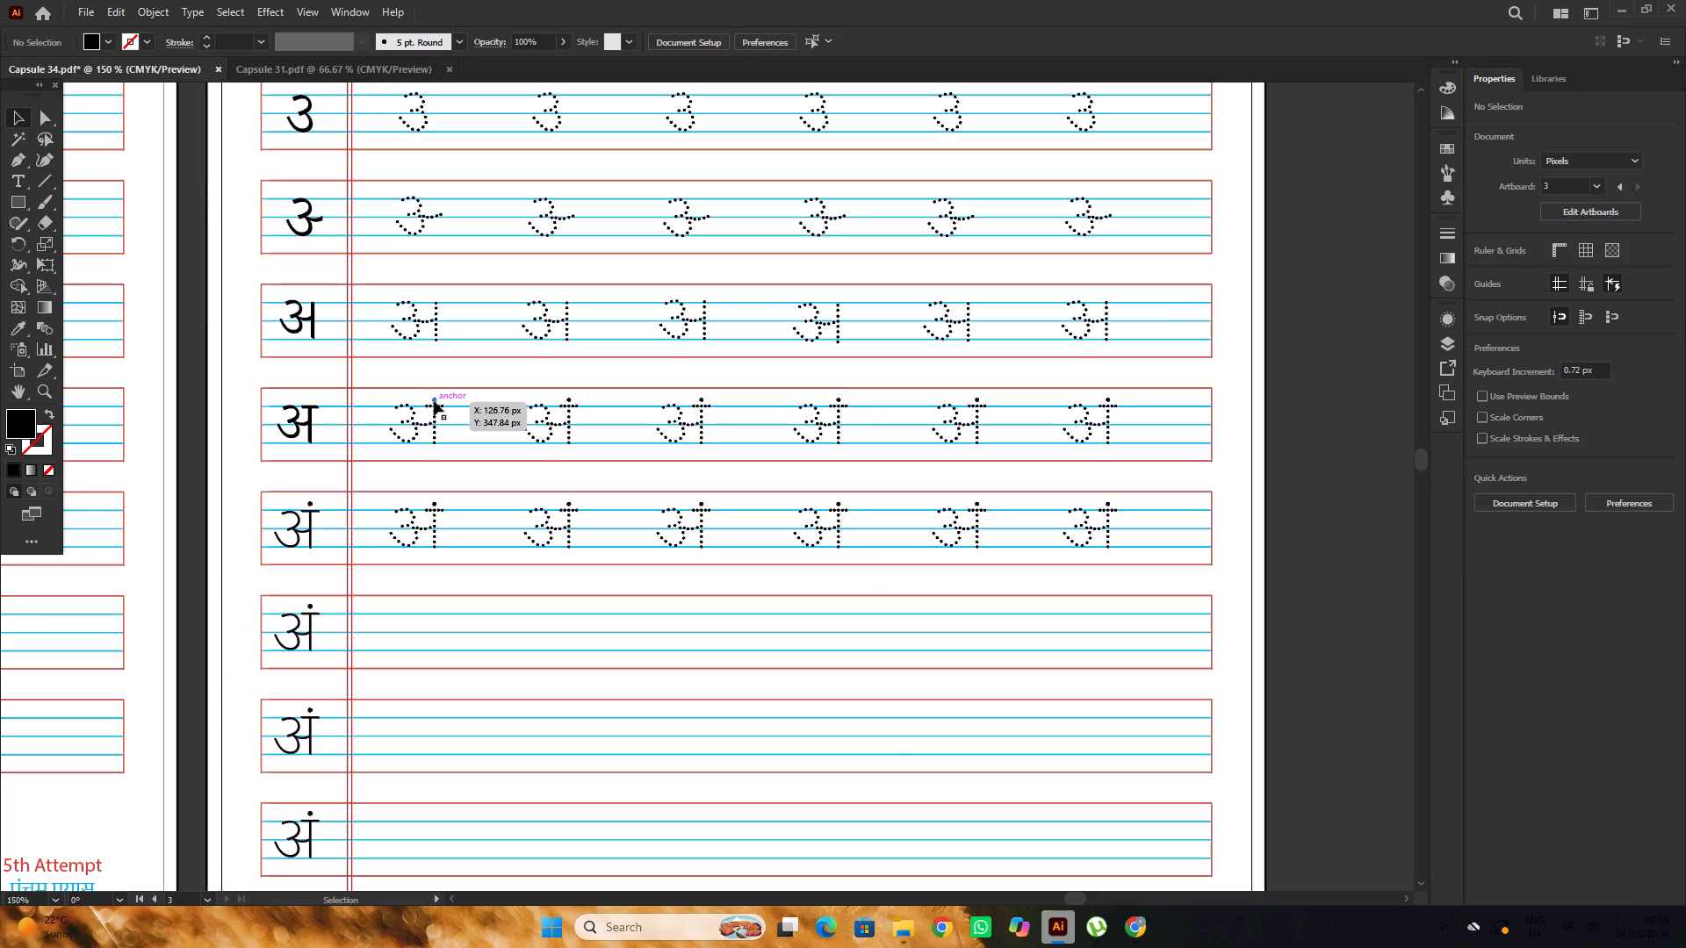
{"action": "double_click", "coordinate": [434, 401]}
{"action": "left_click", "coordinate": [436, 398]}
{"action": "scroll", "coordinate": [436, 398], "scroll_direction": "up", "scroll_amount": 2, "text": "alt"}
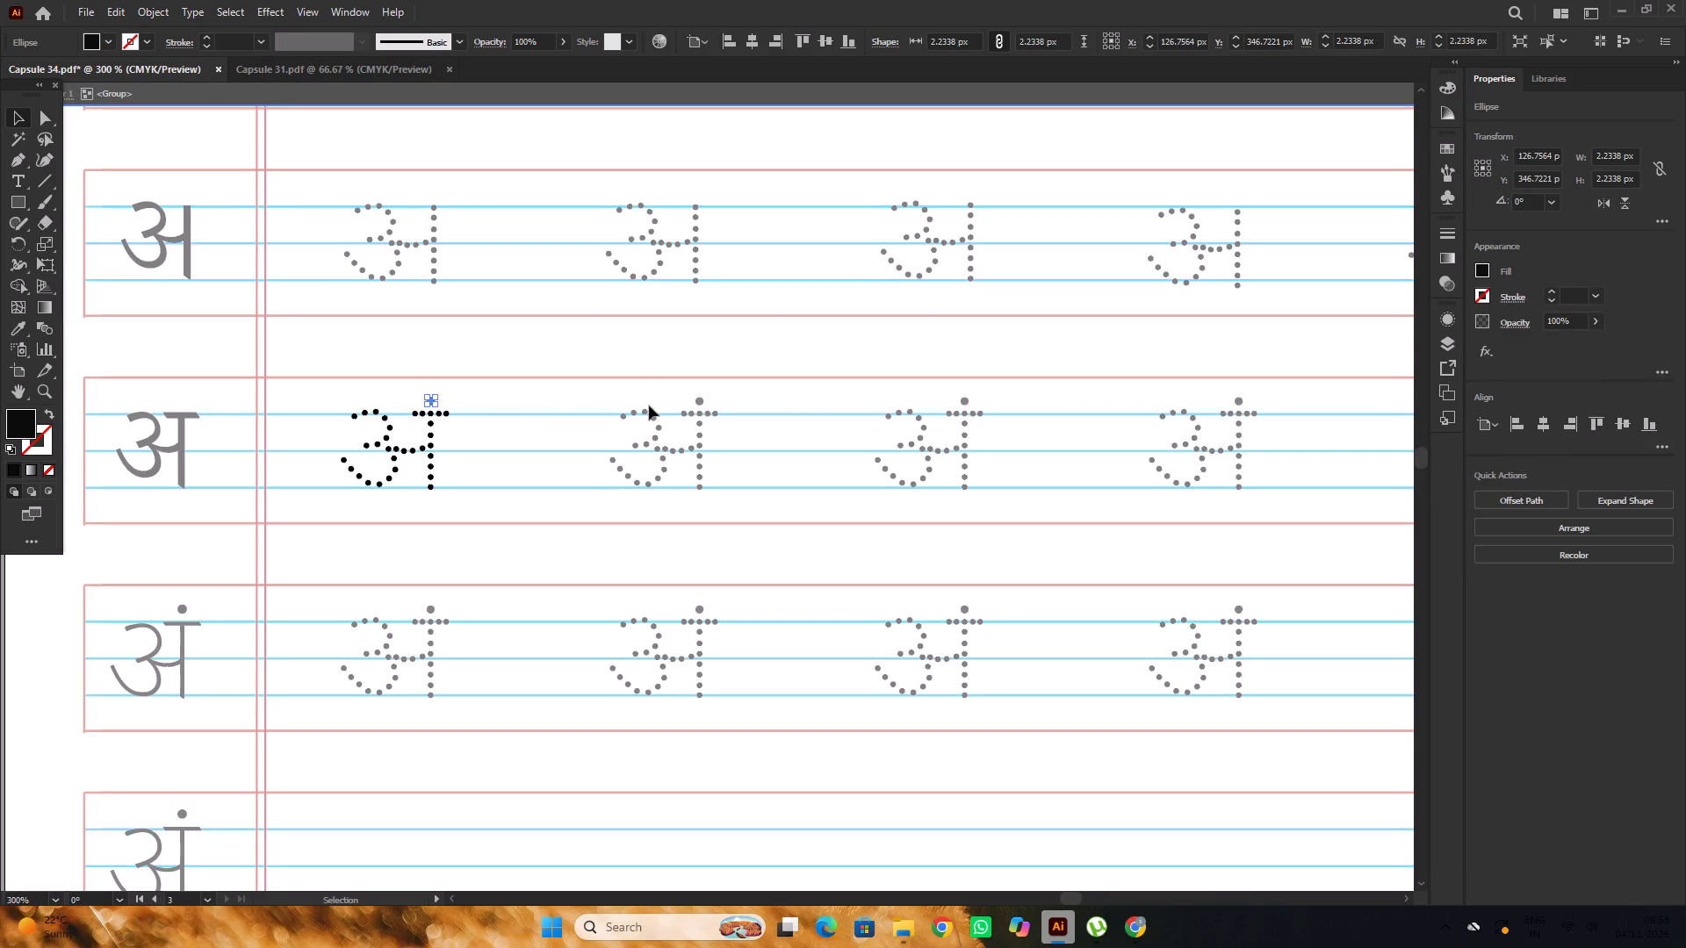
{"action": "key", "text": "Delete"}
{"action": "double_click", "coordinate": [657, 358]}
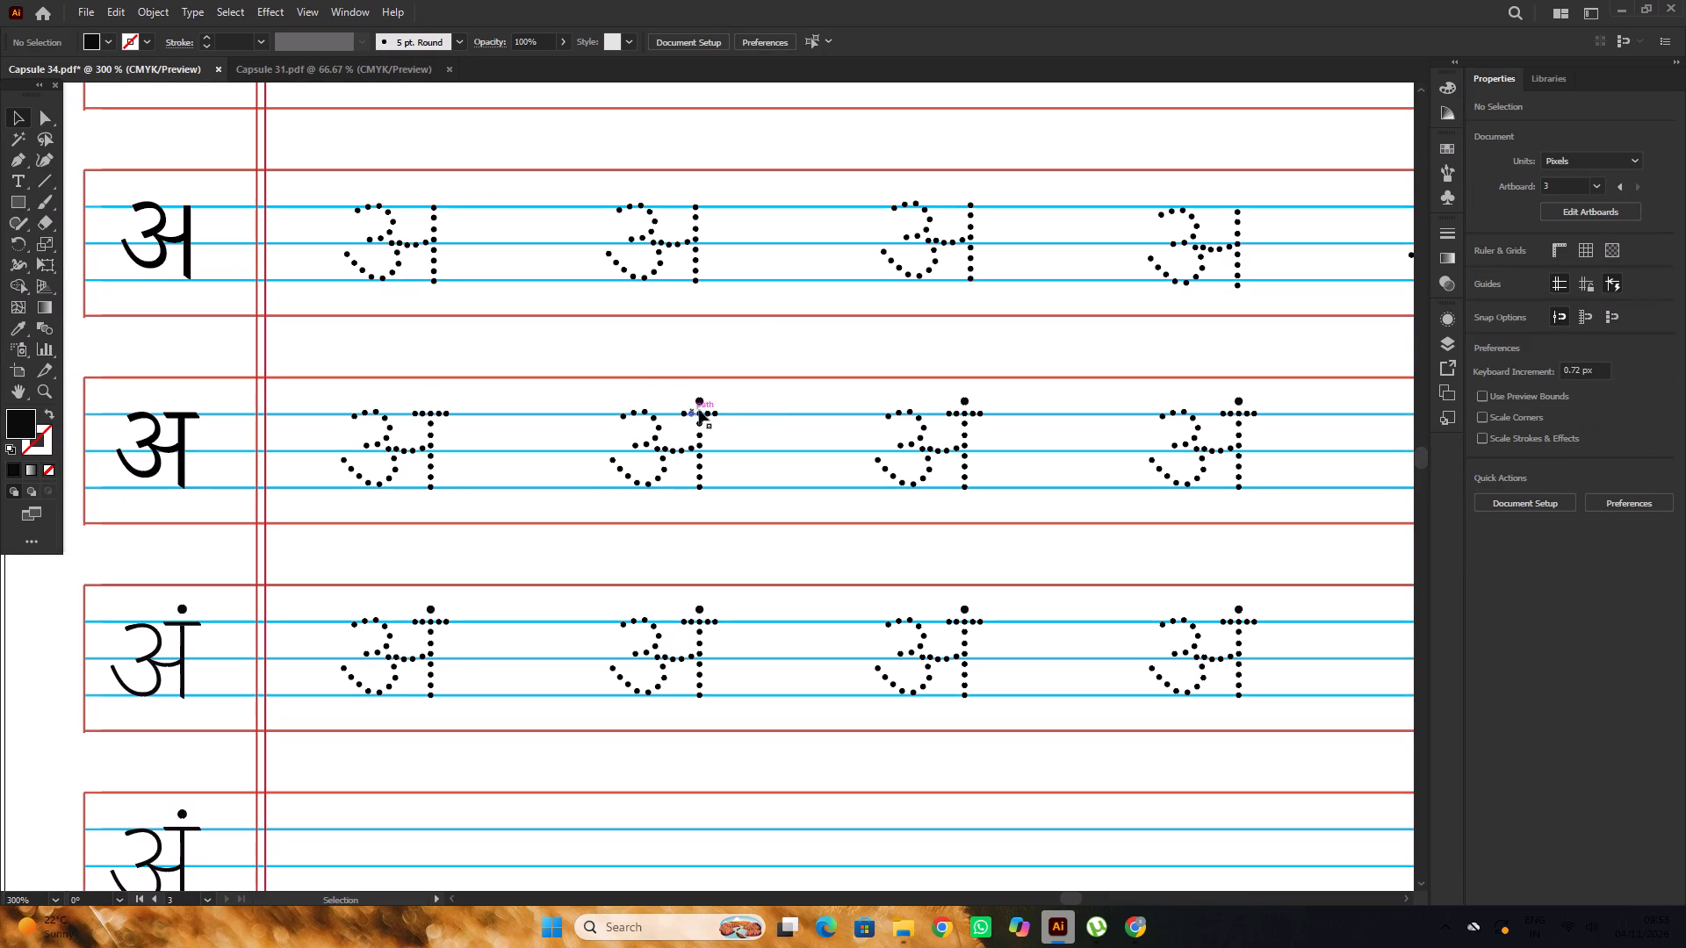
{"action": "double_click", "coordinate": [701, 400]}
{"action": "left_click", "coordinate": [701, 400]}
{"action": "key", "text": "Delete"}
{"action": "double_click", "coordinate": [791, 354]}
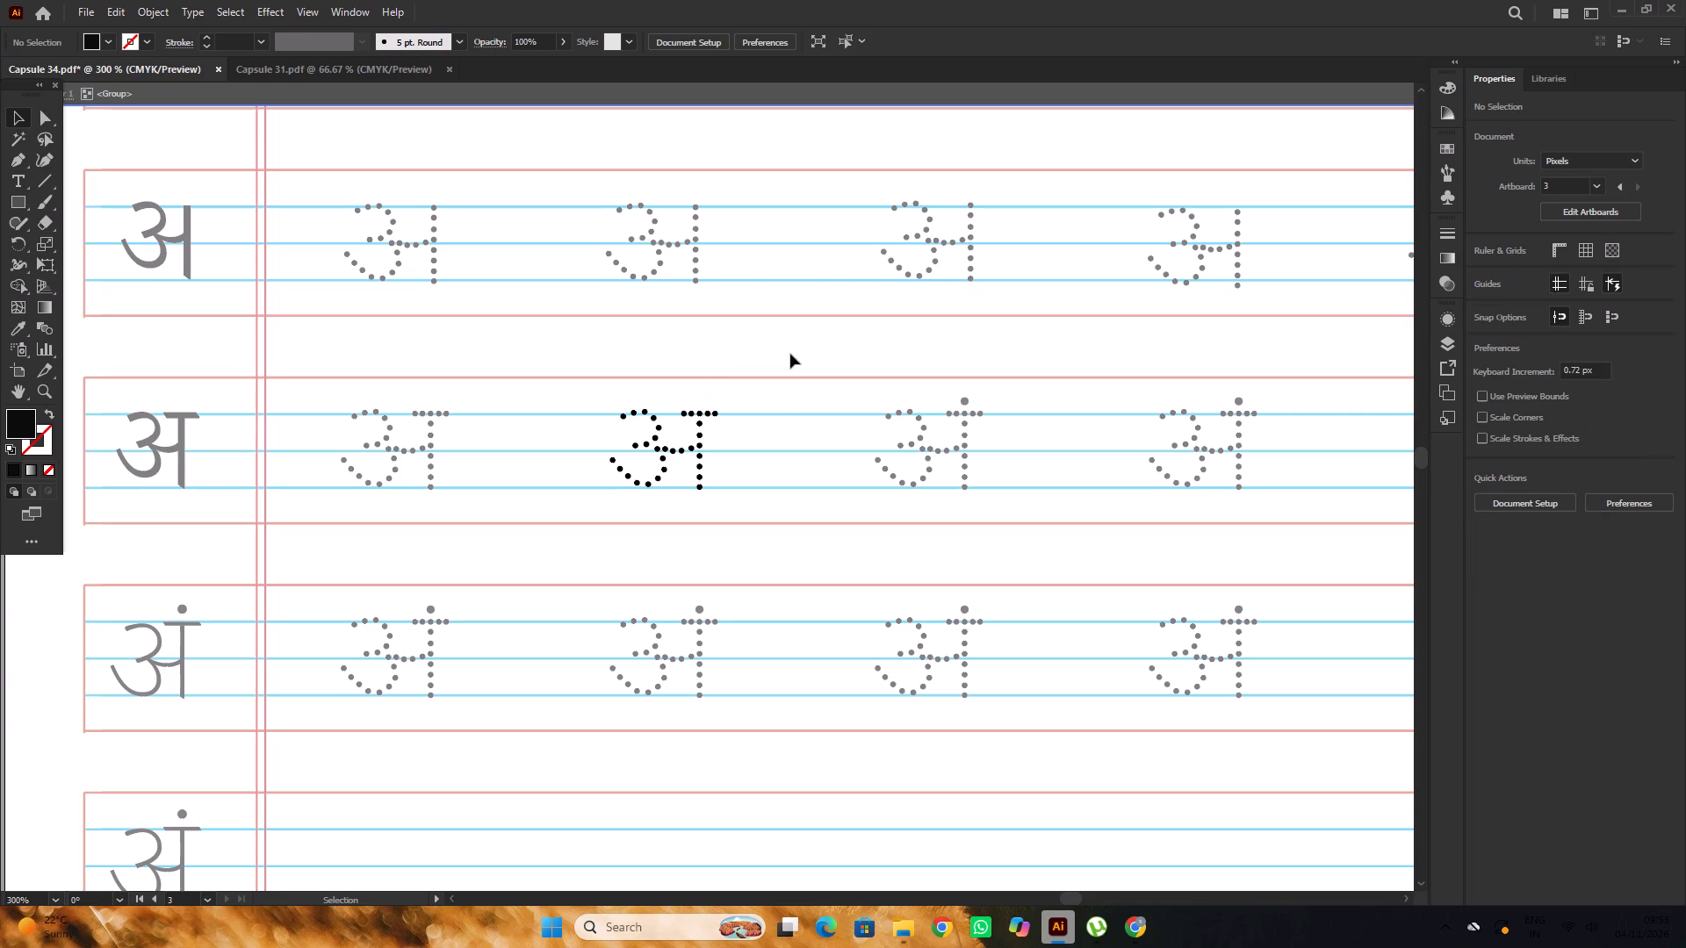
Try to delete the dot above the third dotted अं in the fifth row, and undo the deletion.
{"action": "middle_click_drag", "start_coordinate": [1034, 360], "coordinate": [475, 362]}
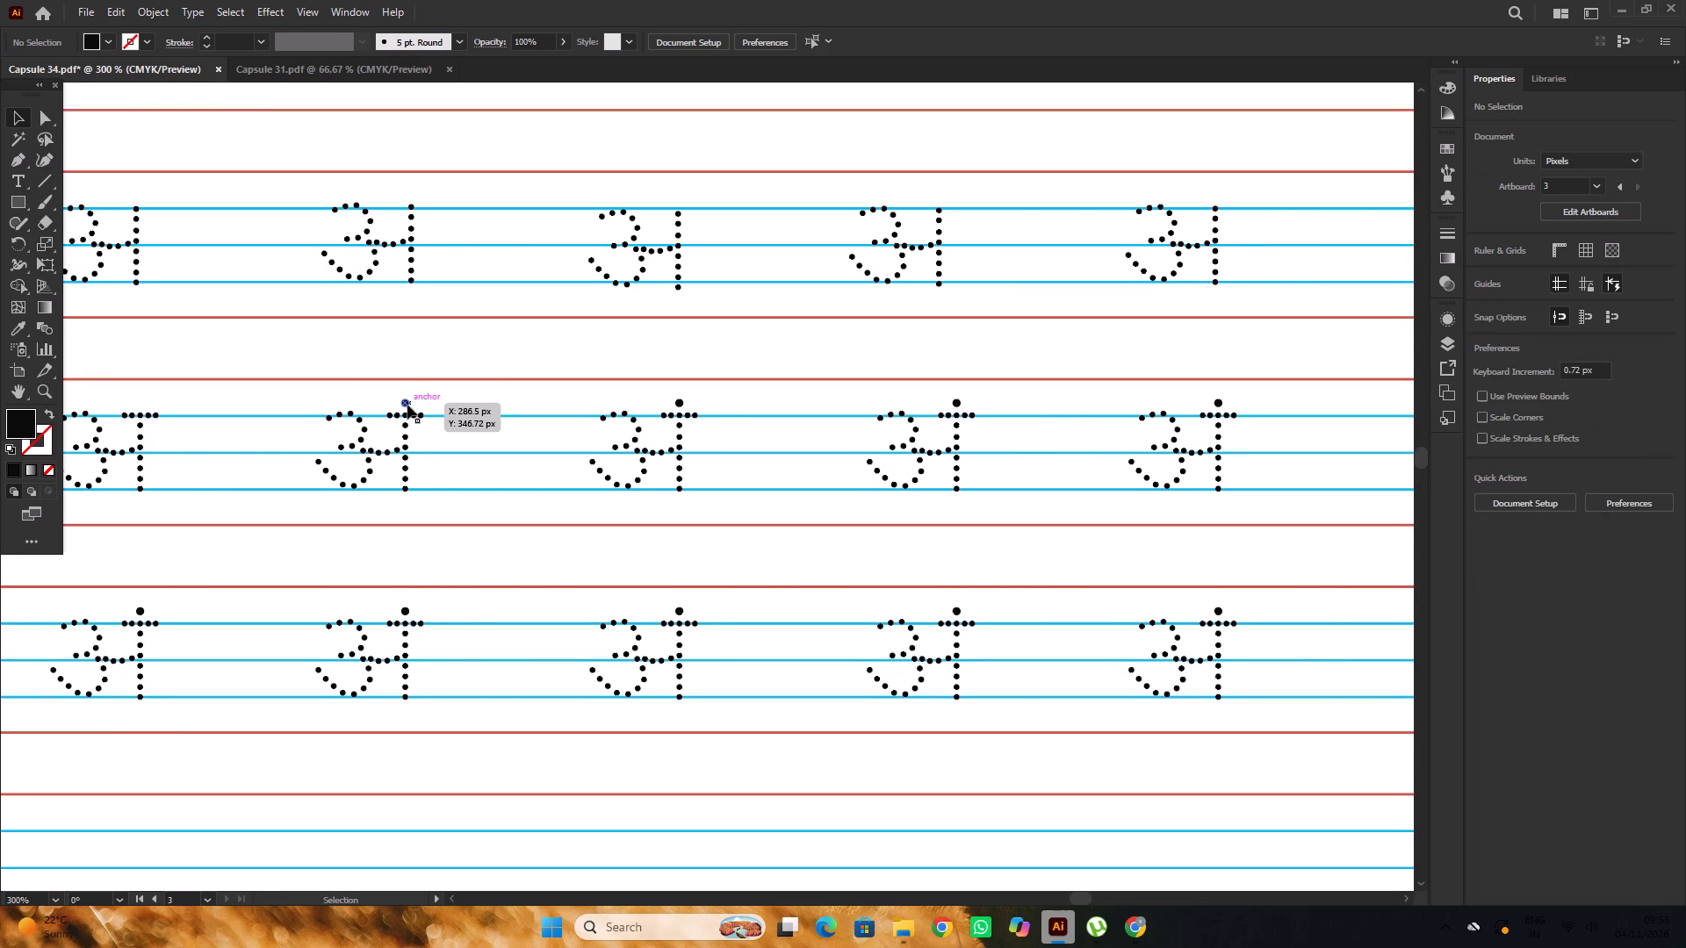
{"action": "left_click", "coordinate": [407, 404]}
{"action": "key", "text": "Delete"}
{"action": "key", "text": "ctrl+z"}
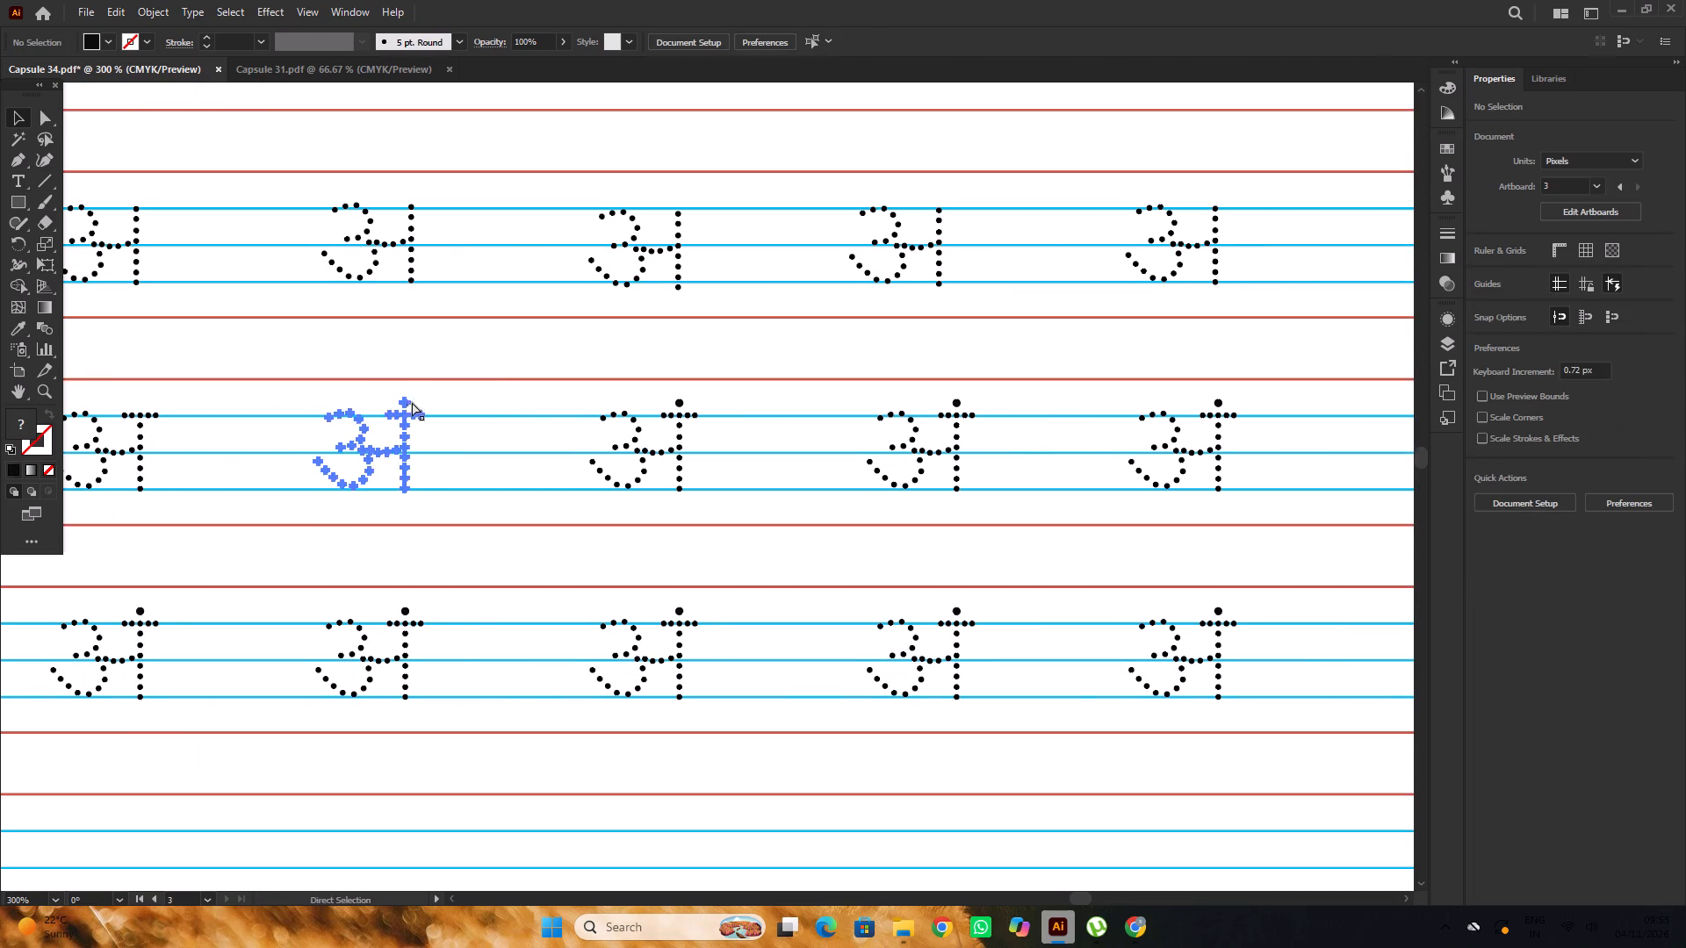
Delete the dot above the third and fourth dotted अं letters in the fifth row.
{"action": "scroll", "coordinate": [407, 414], "scroll_direction": "up", "scroll_amount": 2, "text": "alt"}
{"action": "triple_click", "coordinate": [407, 419]}
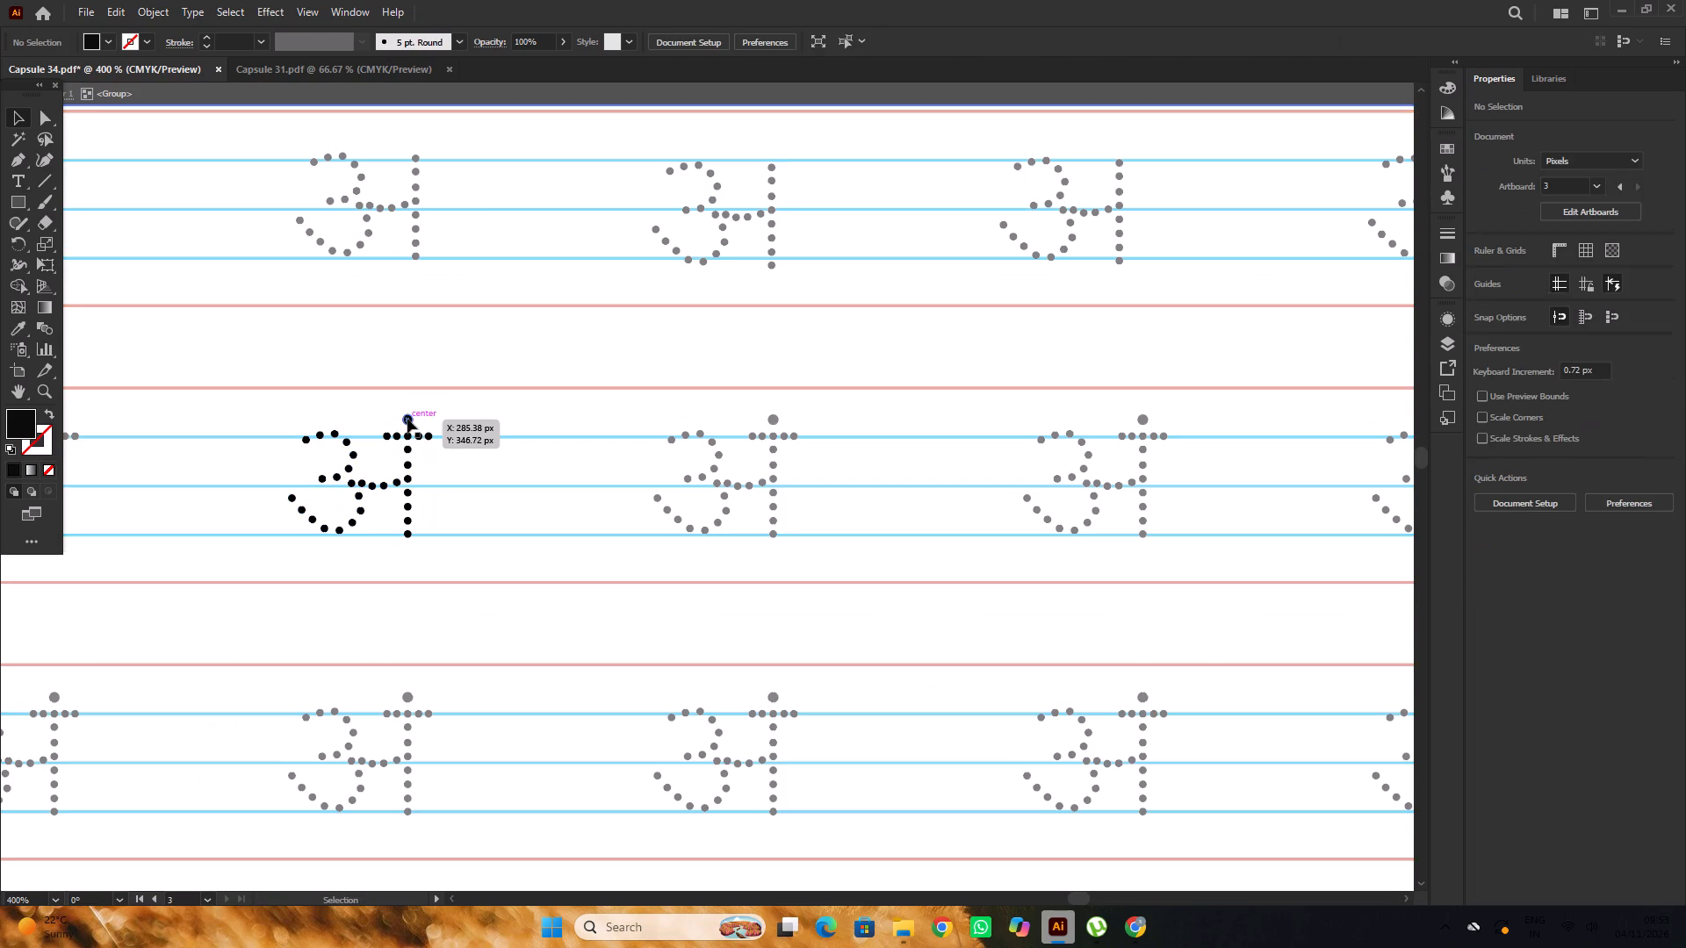
{"action": "key", "text": "Delete"}
{"action": "scroll", "coordinate": [398, 407], "scroll_direction": "down", "scroll_amount": 1, "text": "alt"}
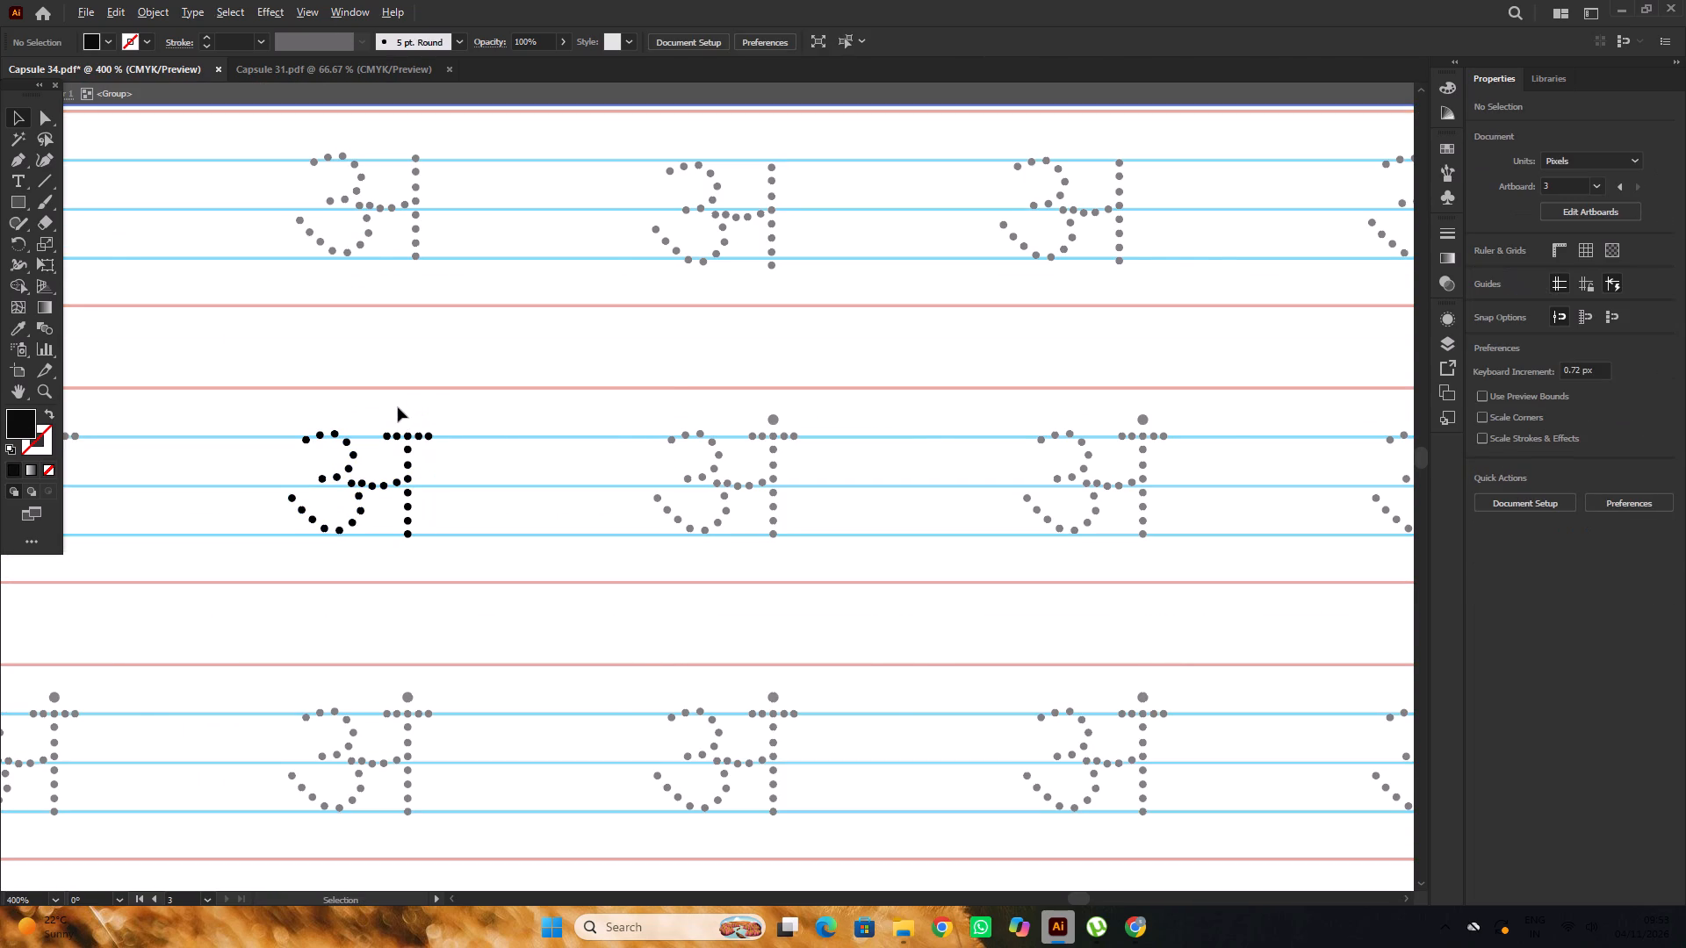
{"action": "scroll", "coordinate": [398, 407], "scroll_direction": "down", "scroll_amount": 1, "text": "alt"}
{"action": "triple_click", "coordinate": [518, 381]}
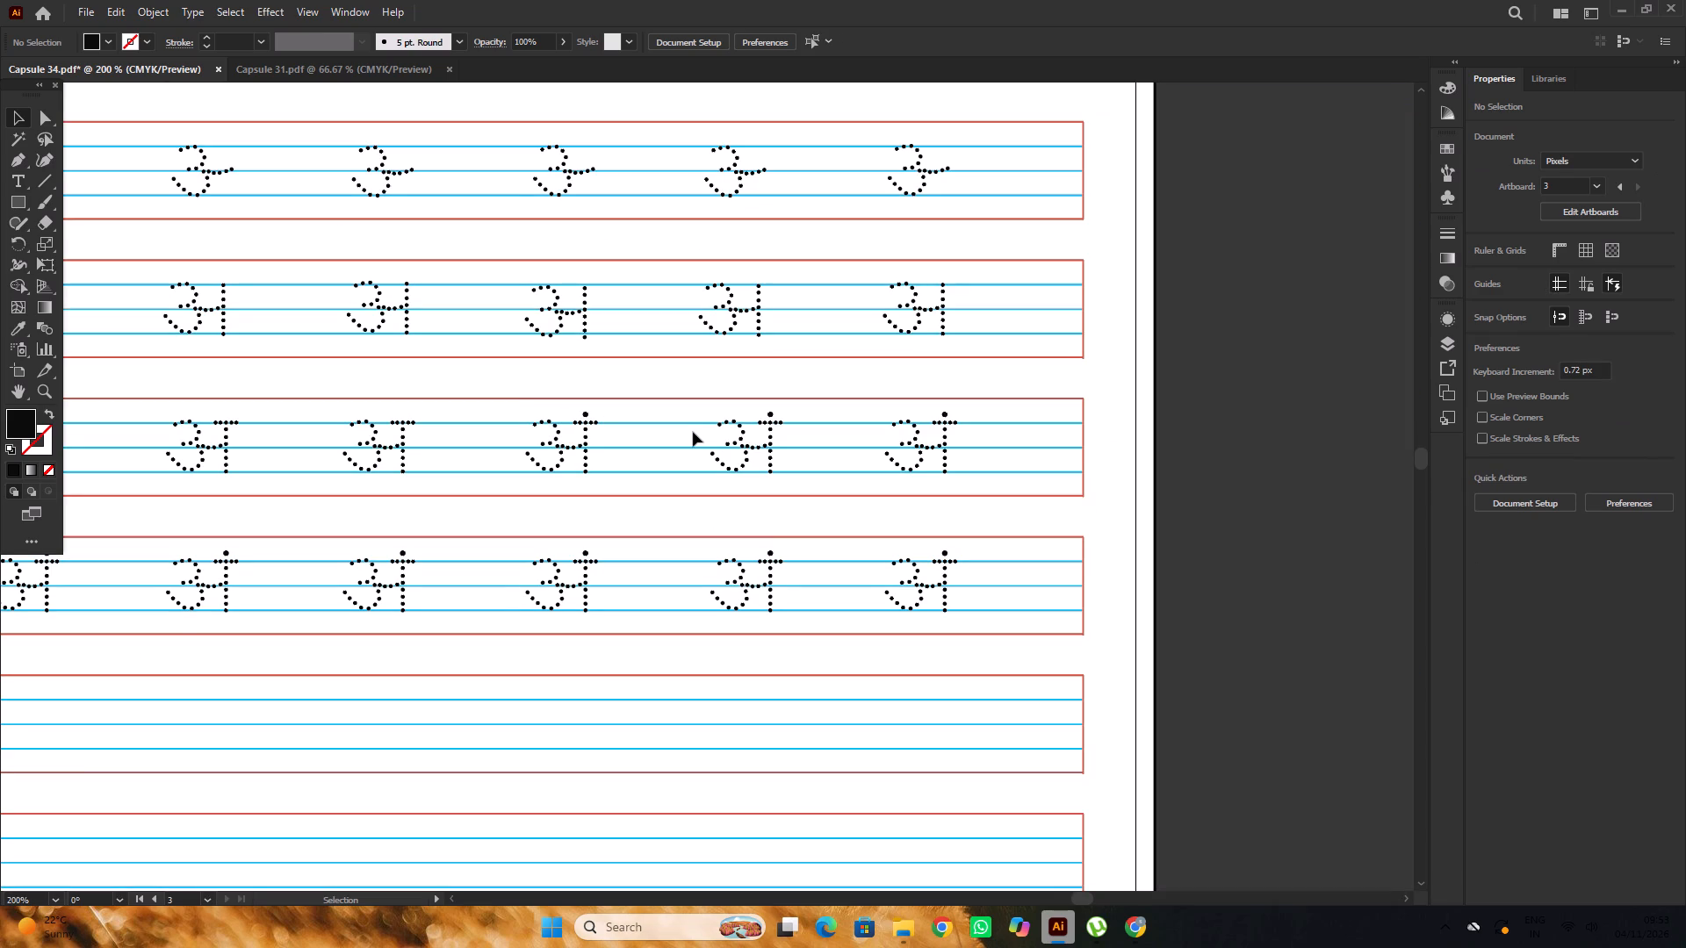
{"action": "scroll", "coordinate": [829, 441], "scroll_direction": "up", "scroll_amount": 1, "text": "alt"}
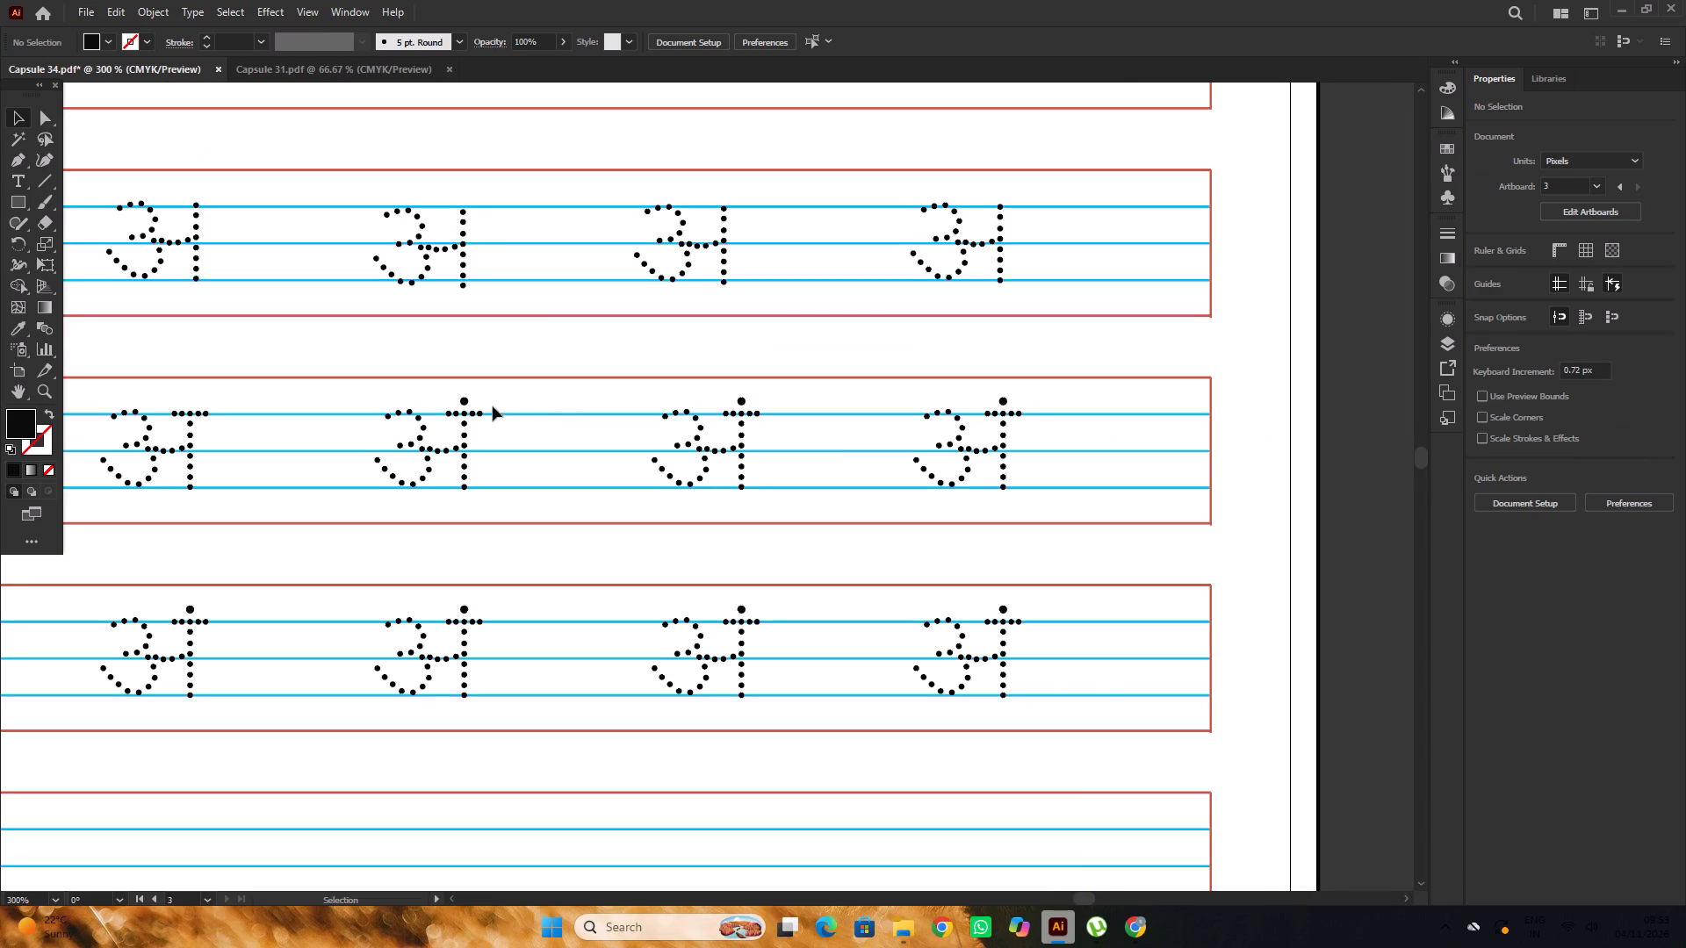
{"action": "double_click", "coordinate": [466, 400]}
{"action": "left_click", "coordinate": [466, 400]}
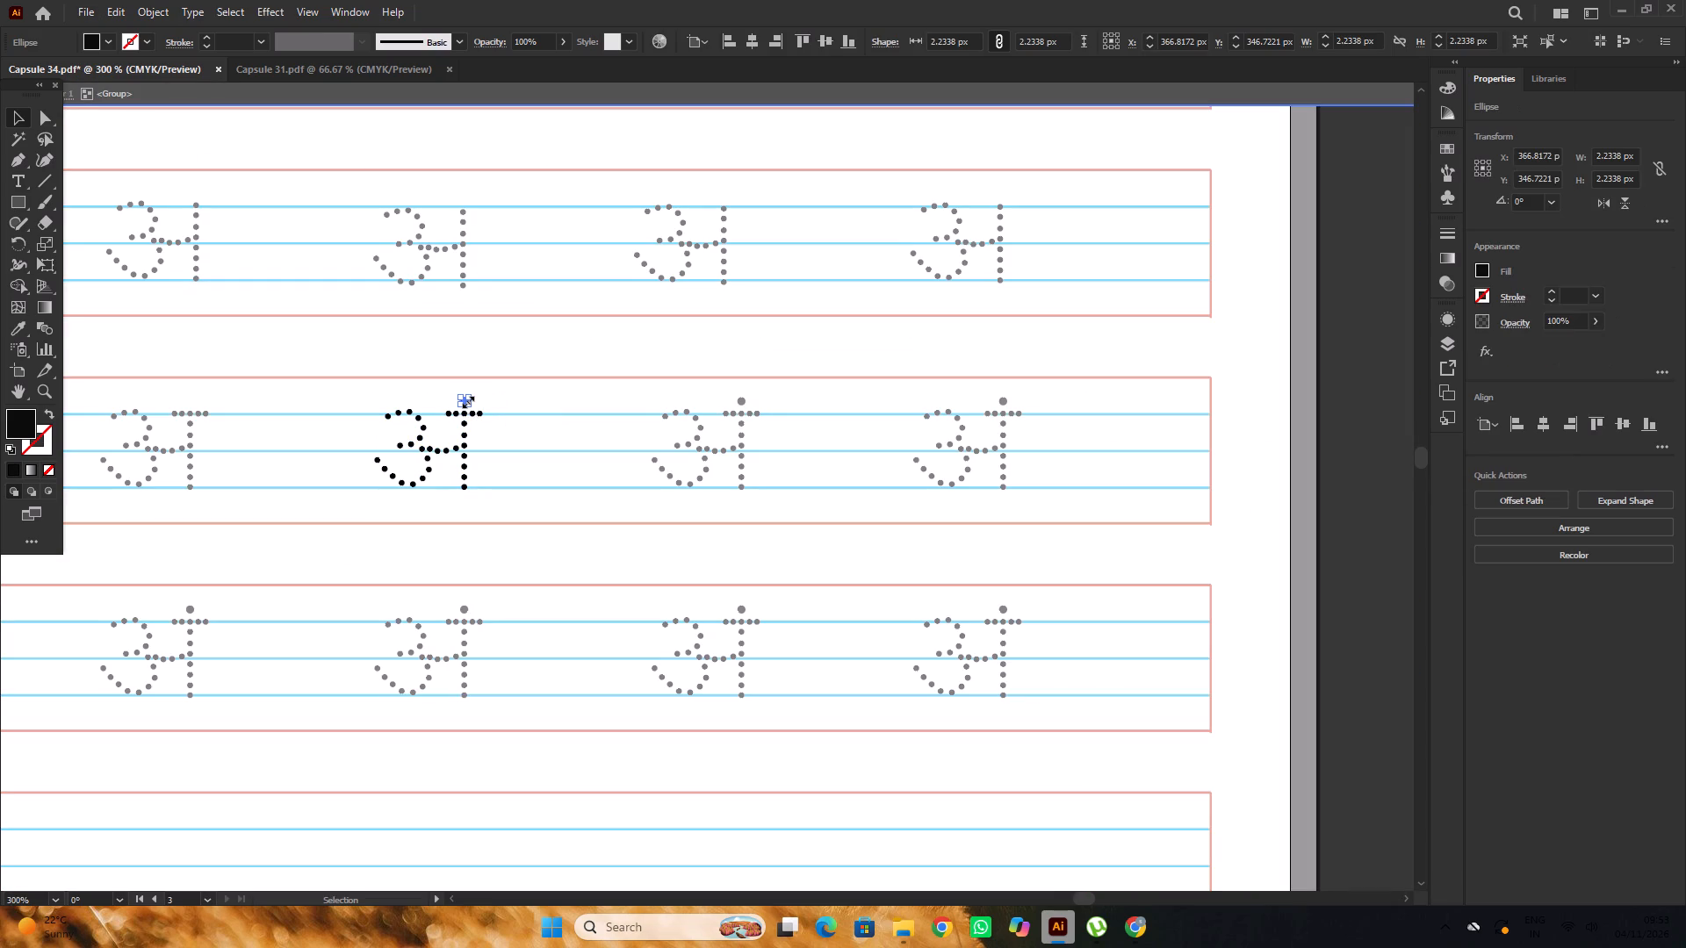
{"action": "key", "text": "Delete"}
{"action": "double_click", "coordinate": [841, 351]}
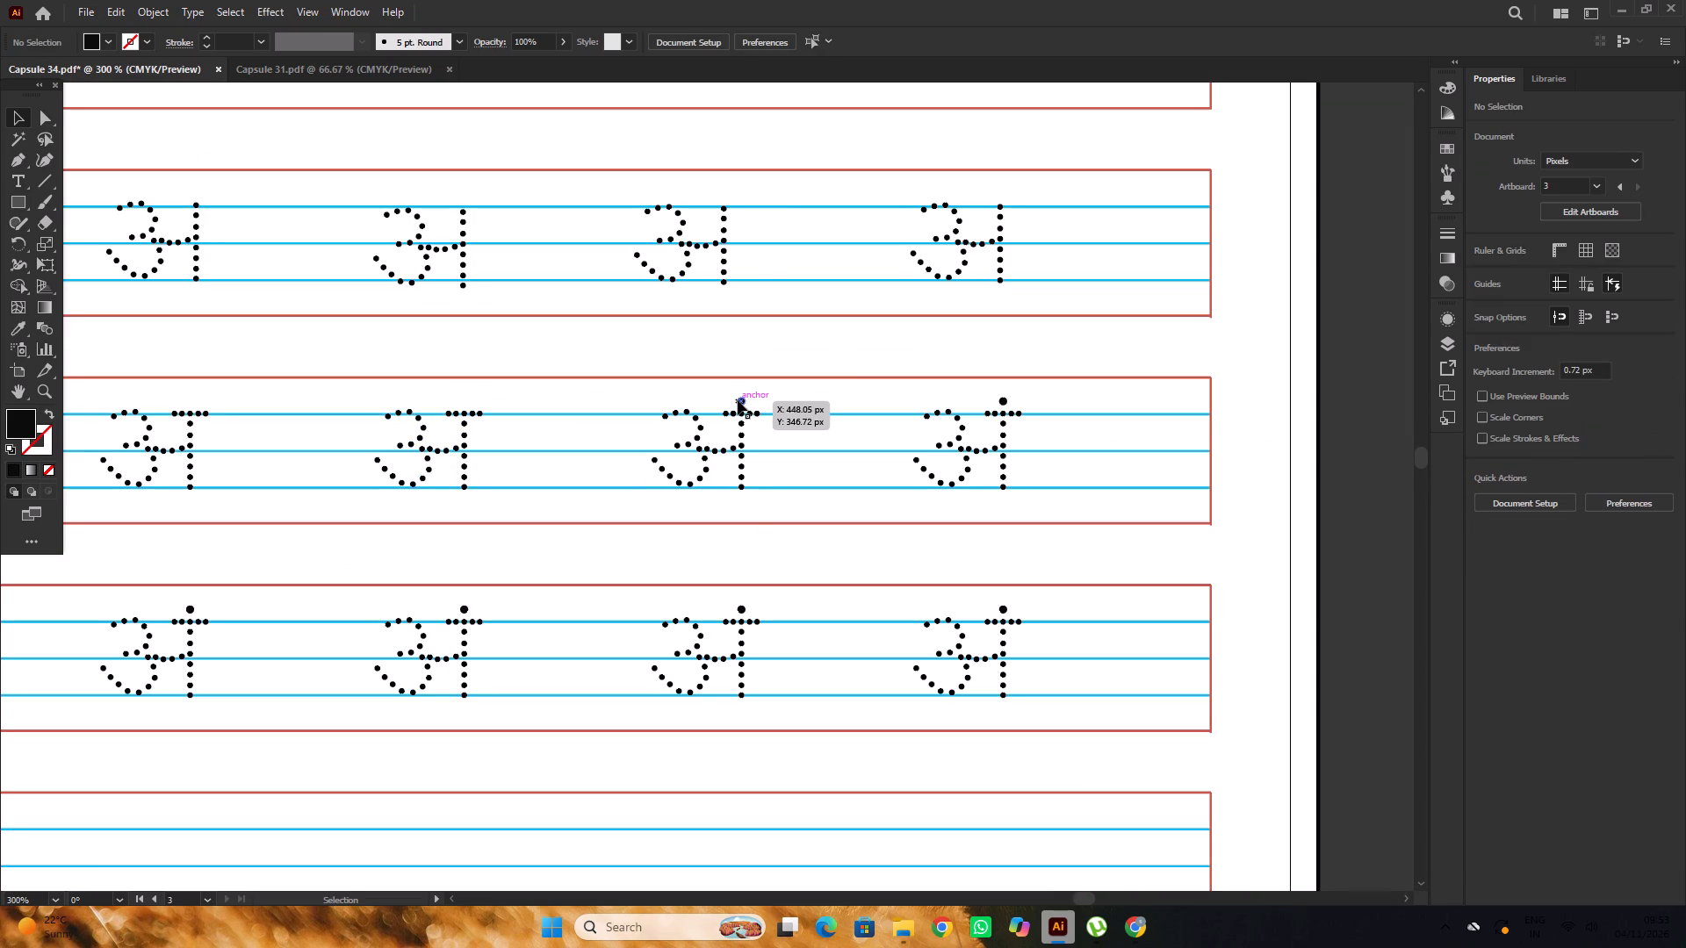
Delete the dot above the fifth and sixth dotted अं letters in the fifth row.
{"action": "double_click", "coordinate": [739, 401]}
{"action": "left_click", "coordinate": [739, 401]}
{"action": "key", "text": "Delete"}
{"action": "triple_click", "coordinate": [872, 335]}
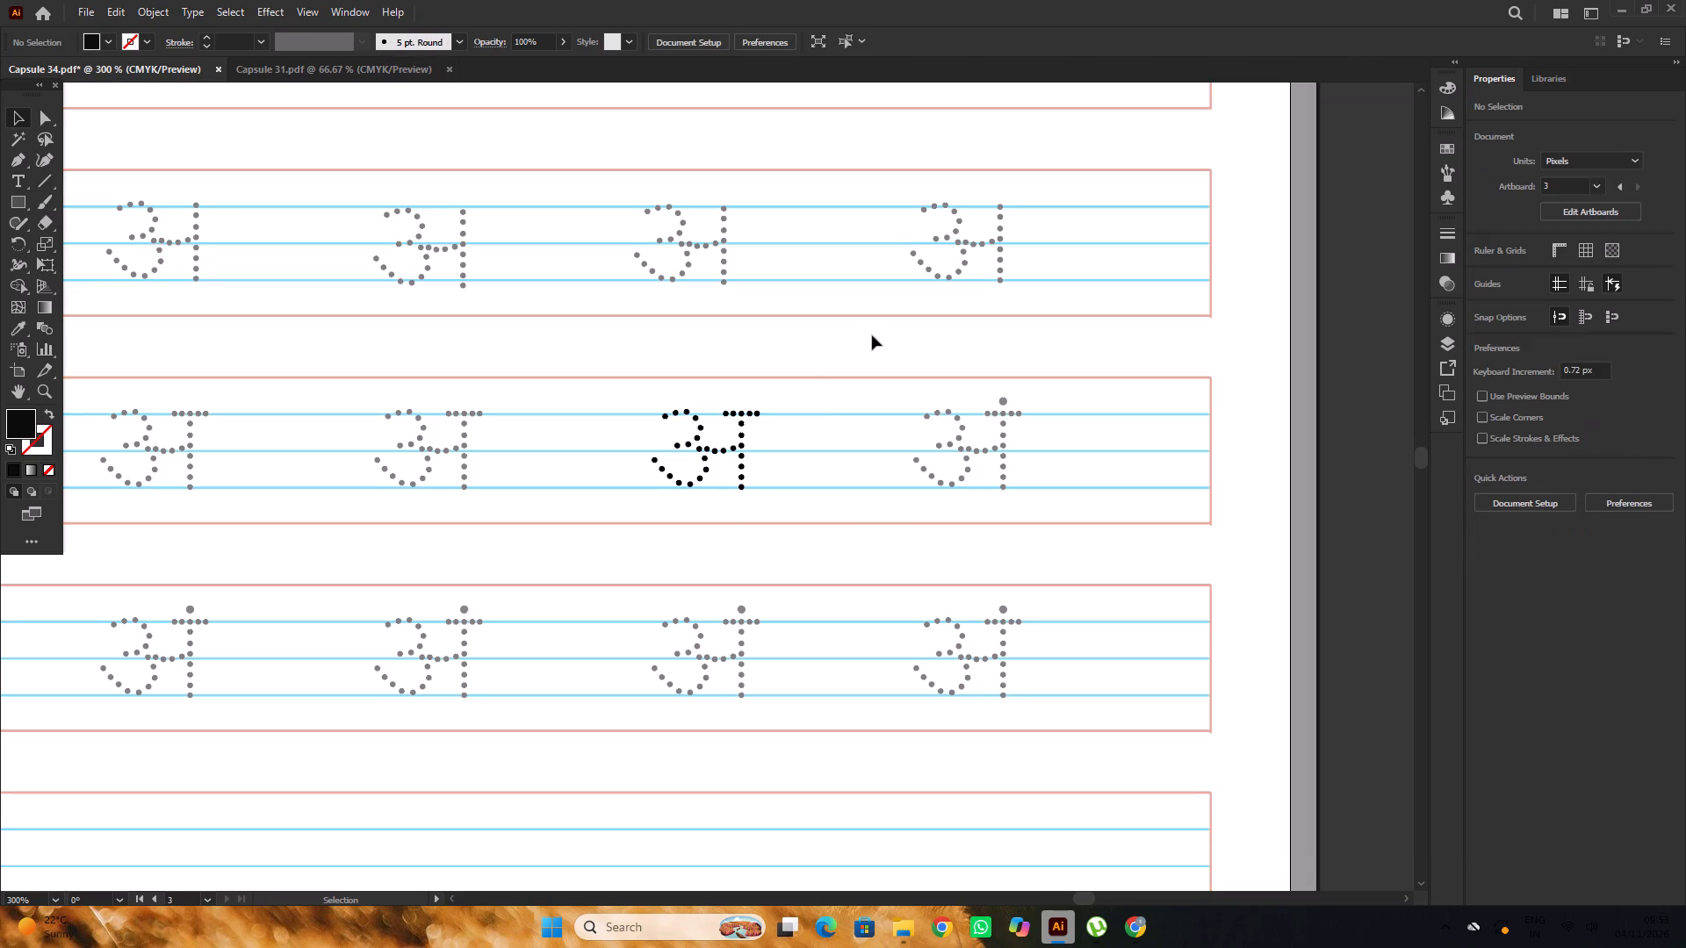
{"action": "triple_click", "coordinate": [1005, 401]}
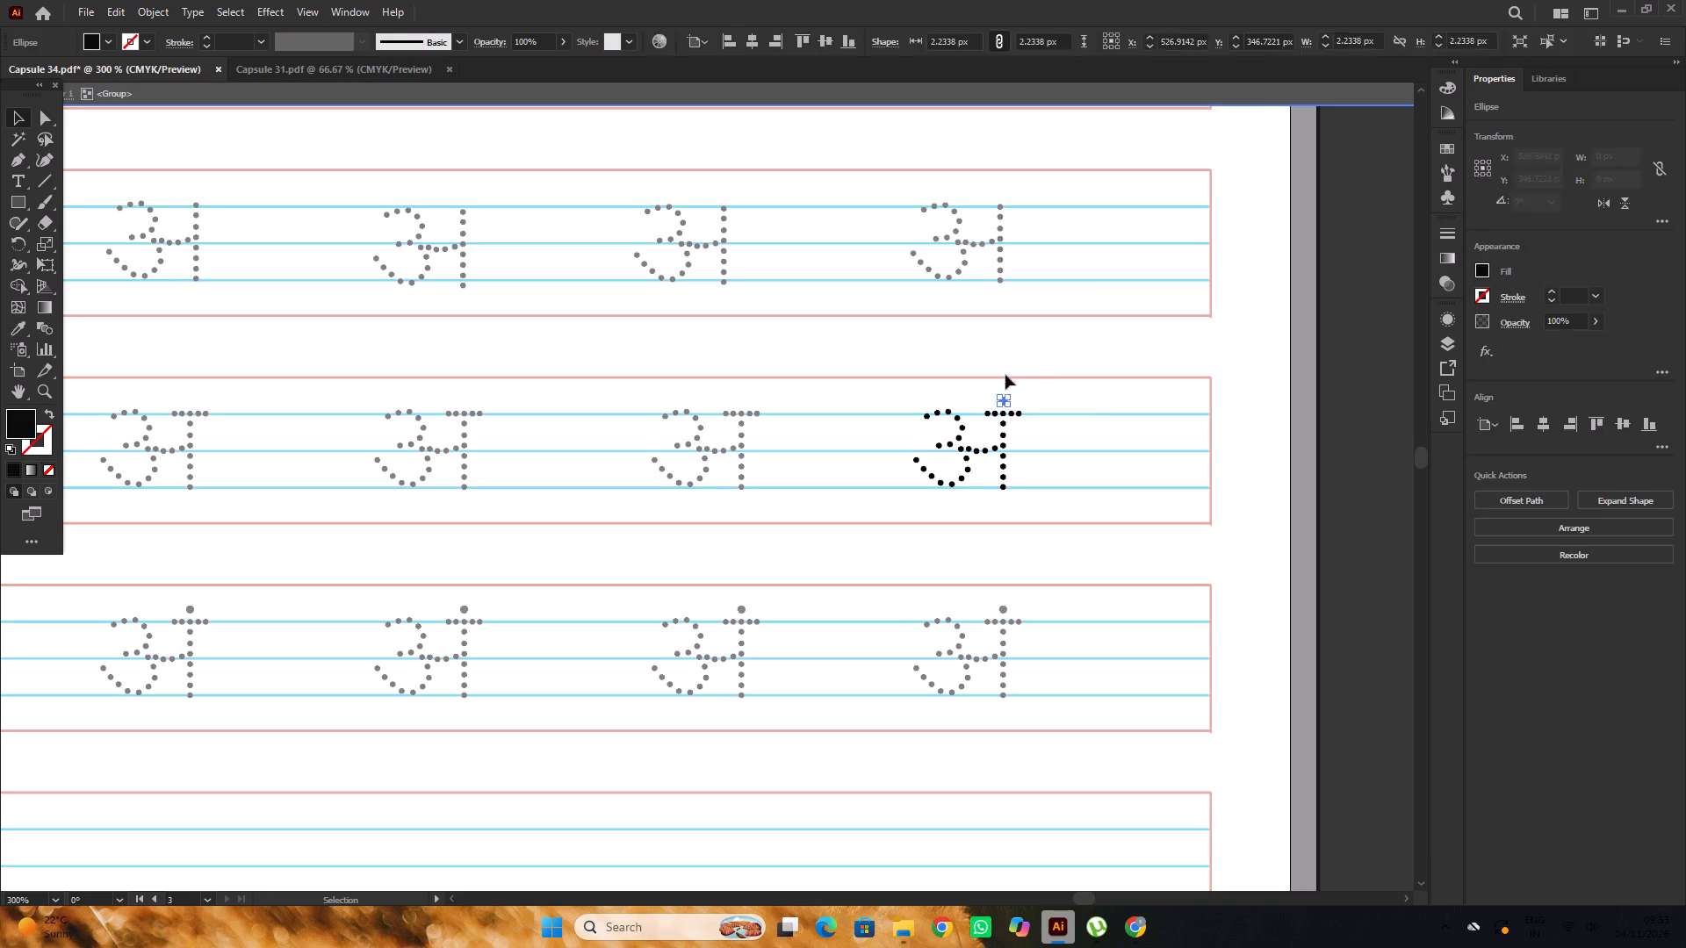
{"action": "key", "text": "Delete"}
{"action": "triple_click", "coordinate": [1005, 359]}
{"action": "scroll", "coordinate": [897, 379], "scroll_direction": "down", "scroll_amount": 4, "text": "alt"}
{"action": "left_click", "coordinate": [1067, 391]}
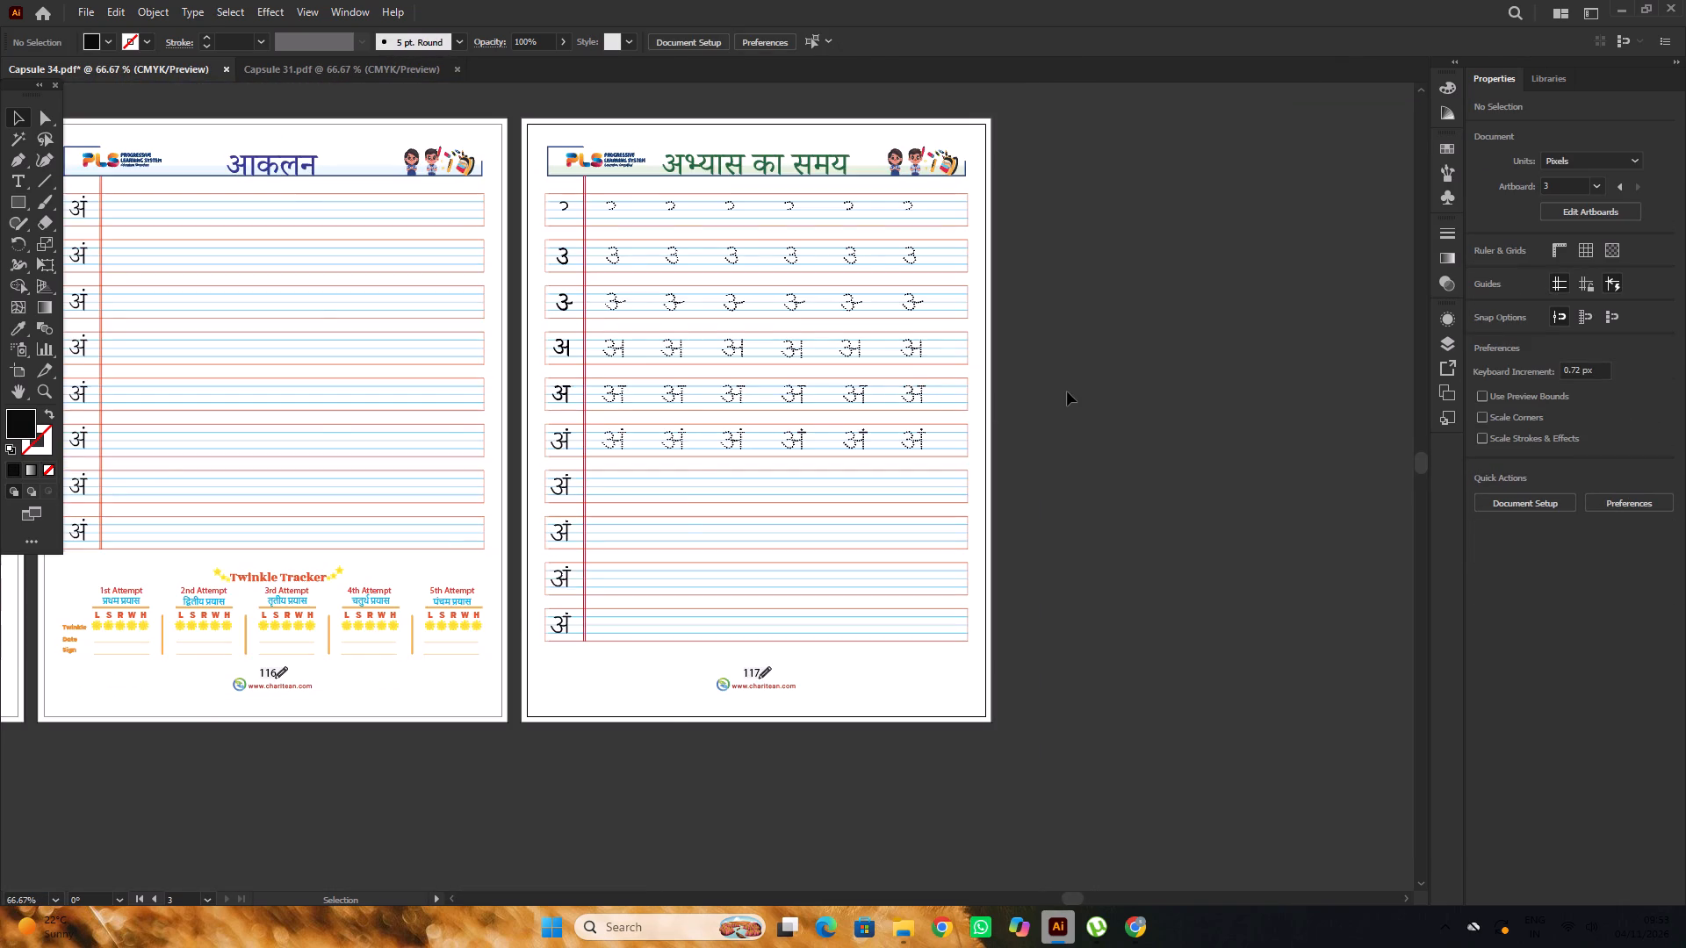
Review the dotted rows and margin letters of practice page 117 alongside the neighbouring pages.
{"action": "scroll", "coordinate": [1067, 391], "scroll_direction": "down", "scroll_amount": 2, "text": "alt"}
{"action": "key", "text": "space"}
{"action": "left_click", "coordinate": [1065, 462]}
{"action": "scroll", "coordinate": [1076, 435], "scroll_direction": "up", "scroll_amount": 2, "text": "alt"}
{"action": "scroll", "coordinate": [1076, 435], "scroll_direction": "down", "scroll_amount": 1, "text": "alt"}
{"action": "key", "text": "space"}
{"action": "left_click_drag", "start_coordinate": [1076, 435], "coordinate": [1096, 442]}
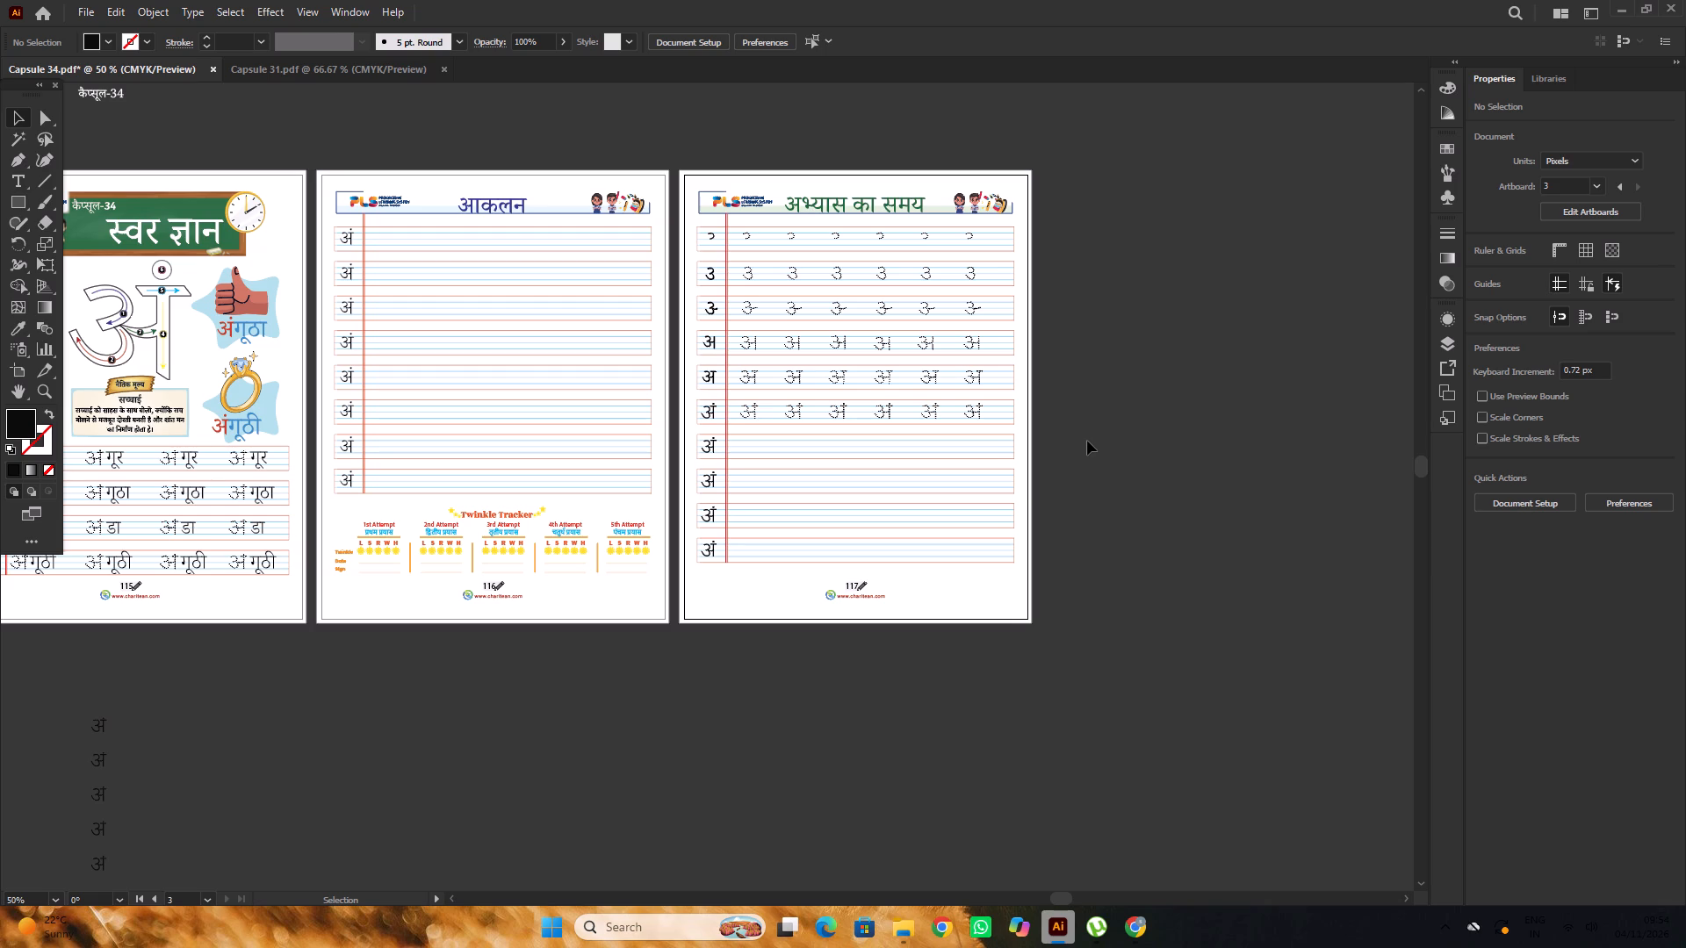
{"action": "scroll", "coordinate": [1087, 441], "scroll_direction": "down", "scroll_amount": 5}
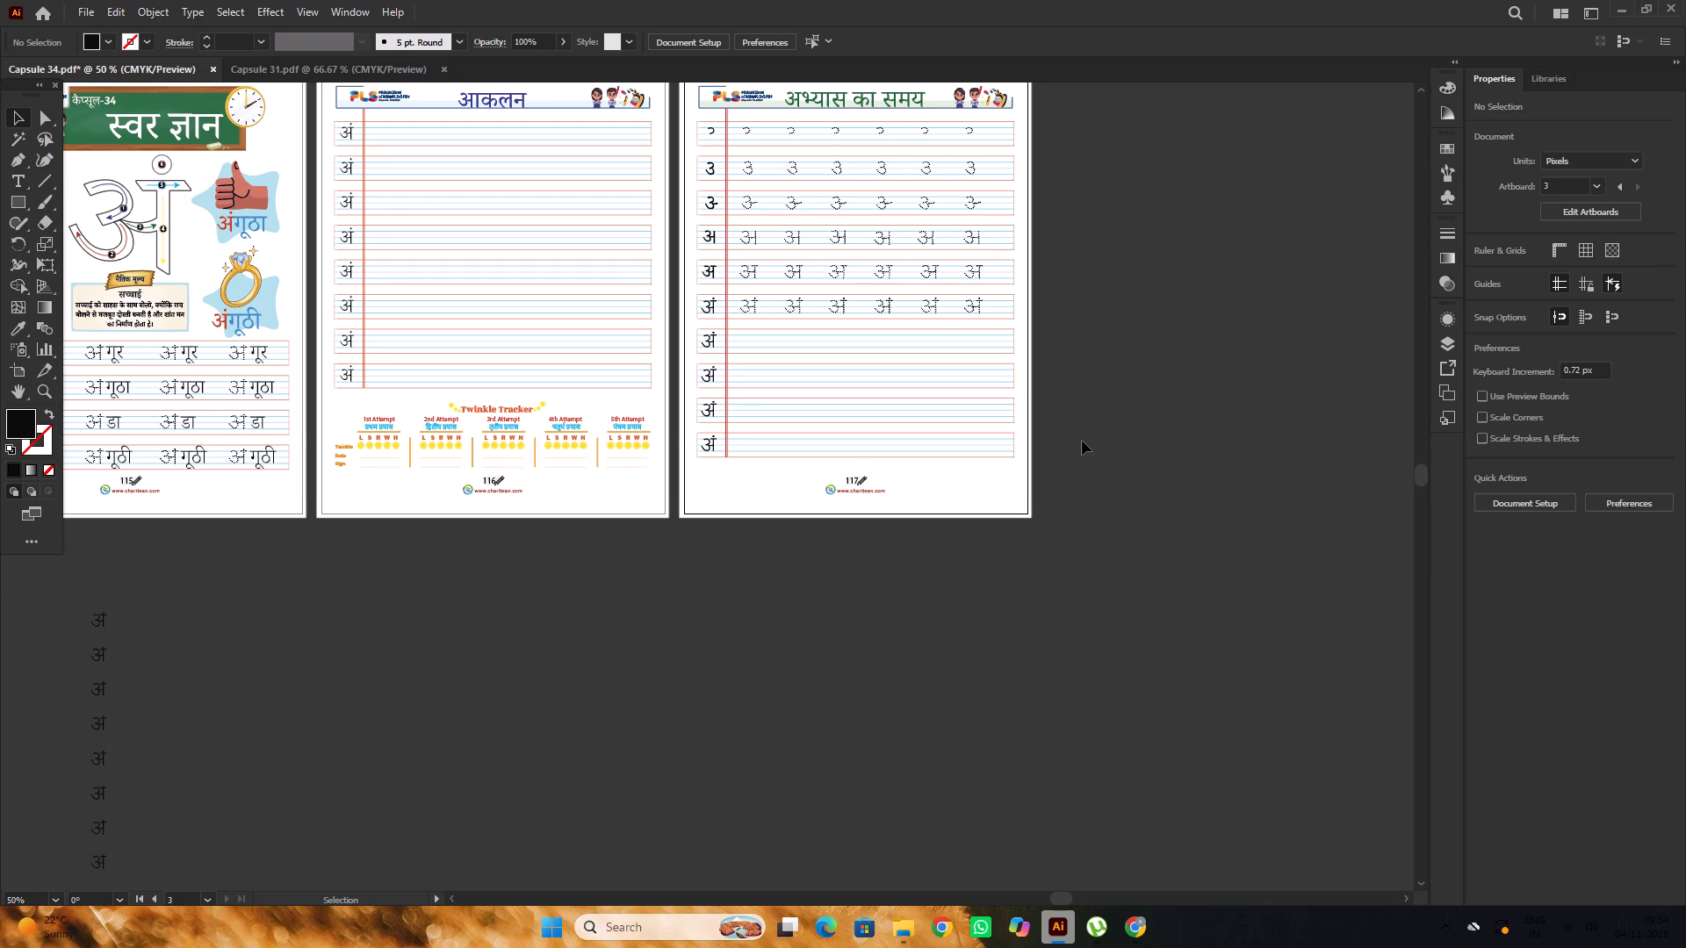
{"action": "scroll", "coordinate": [1082, 442], "scroll_direction": "down", "scroll_amount": 4}
{"action": "scroll", "coordinate": [744, 256], "scroll_direction": "up", "scroll_amount": 2, "text": "alt"}
Delete the thin अं from the margin cells of the sixth to tenth rows on page 117.
{"action": "scroll", "coordinate": [684, 262], "scroll_direction": "up", "scroll_amount": 2}
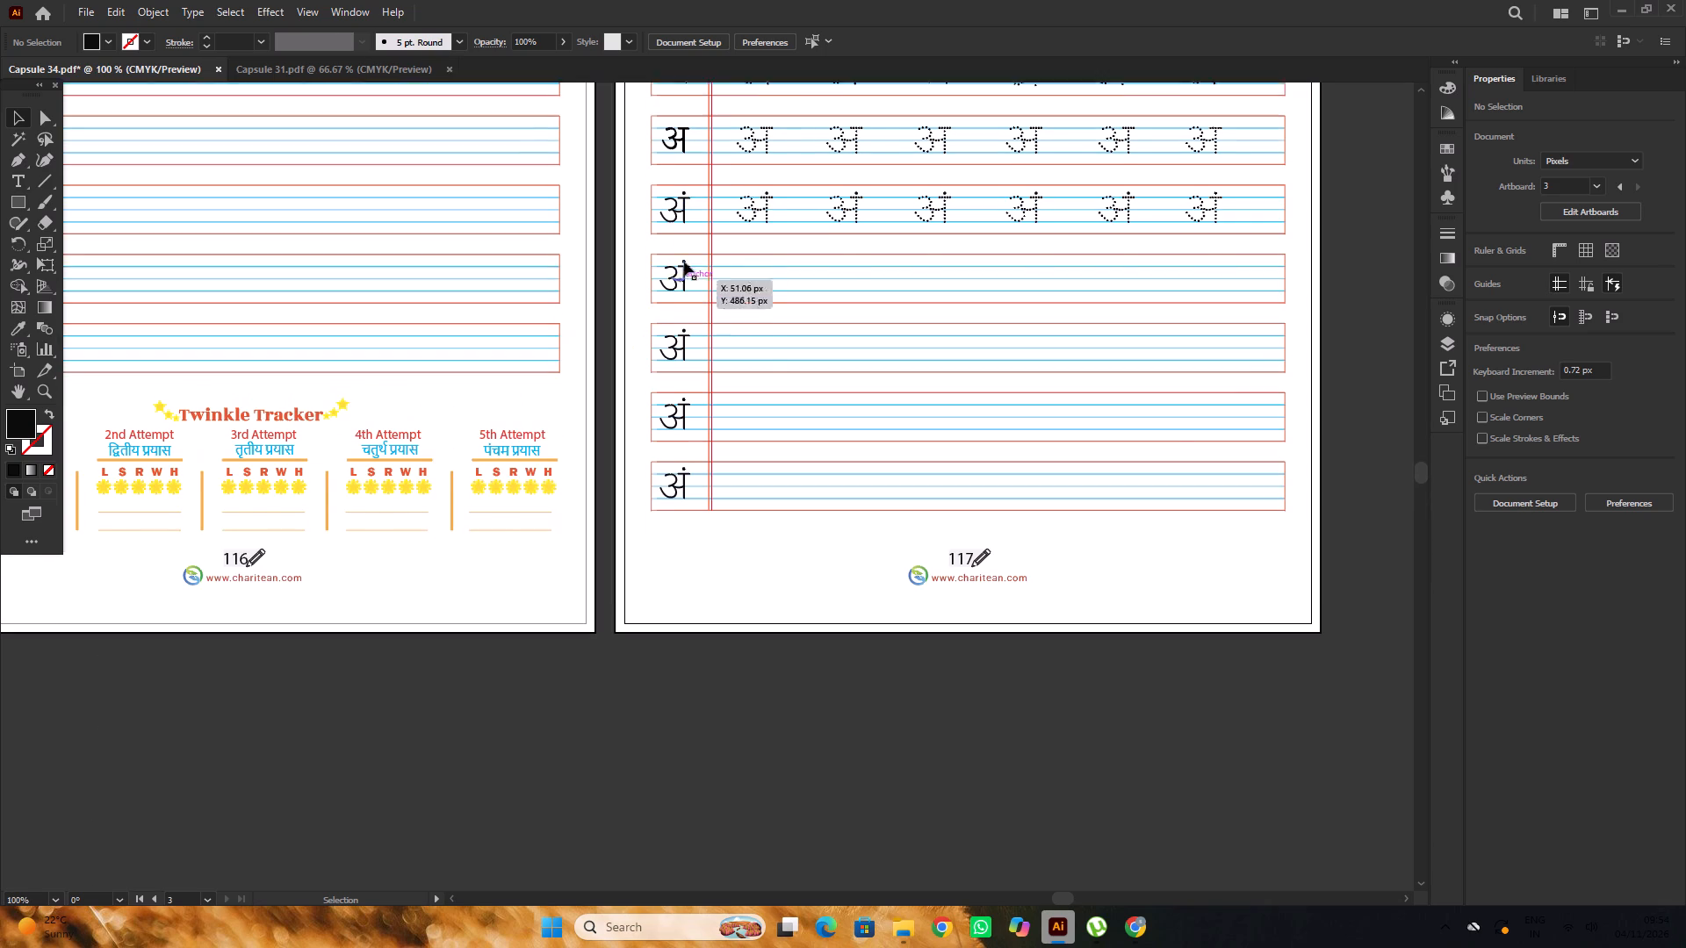
{"action": "scroll", "coordinate": [684, 262], "scroll_direction": "up", "scroll_amount": 3}
{"action": "scroll", "coordinate": [684, 262], "scroll_direction": "up", "scroll_amount": 2, "text": "alt"}
{"action": "scroll", "coordinate": [684, 262], "scroll_direction": "down", "scroll_amount": 1, "text": "alt"}
{"action": "scroll", "coordinate": [684, 262], "scroll_direction": "up", "scroll_amount": 4}
{"action": "scroll", "coordinate": [684, 262], "scroll_direction": "down", "scroll_amount": 4}
{"action": "left_click", "coordinate": [674, 307]}
{"action": "scroll", "coordinate": [678, 308], "scroll_direction": "up", "scroll_amount": 2, "text": "alt"}
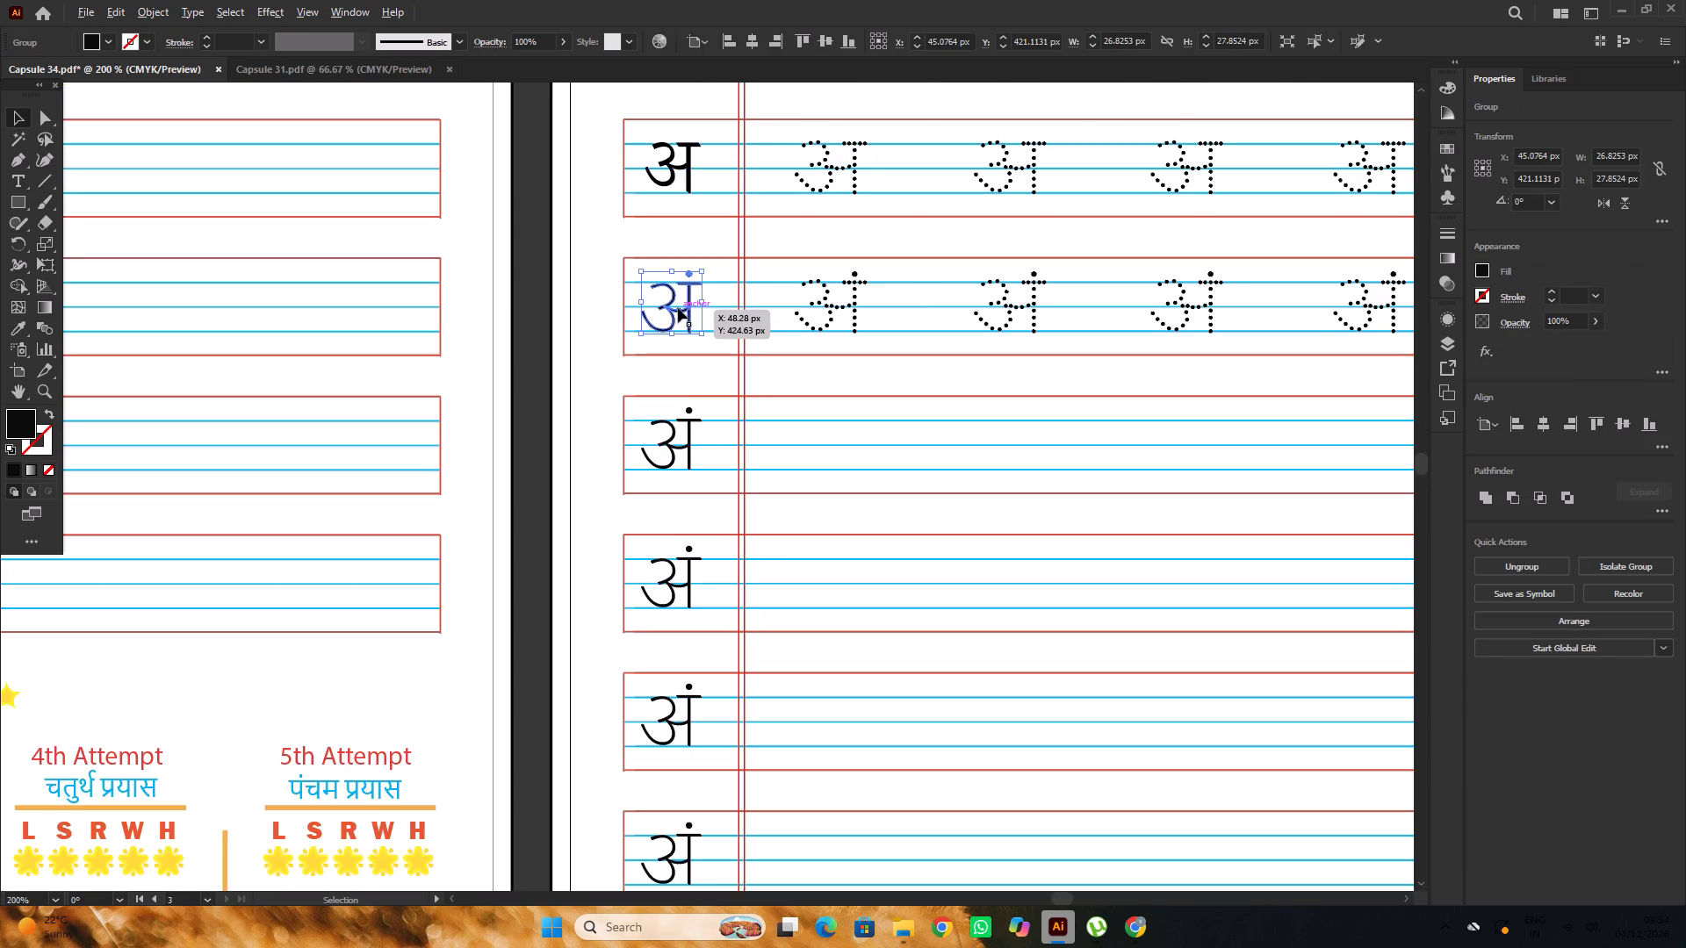
{"action": "scroll", "coordinate": [678, 308], "scroll_direction": "down", "scroll_amount": 3, "text": "alt"}
{"action": "scroll", "coordinate": [678, 308], "scroll_direction": "up", "scroll_amount": 1, "text": "alt"}
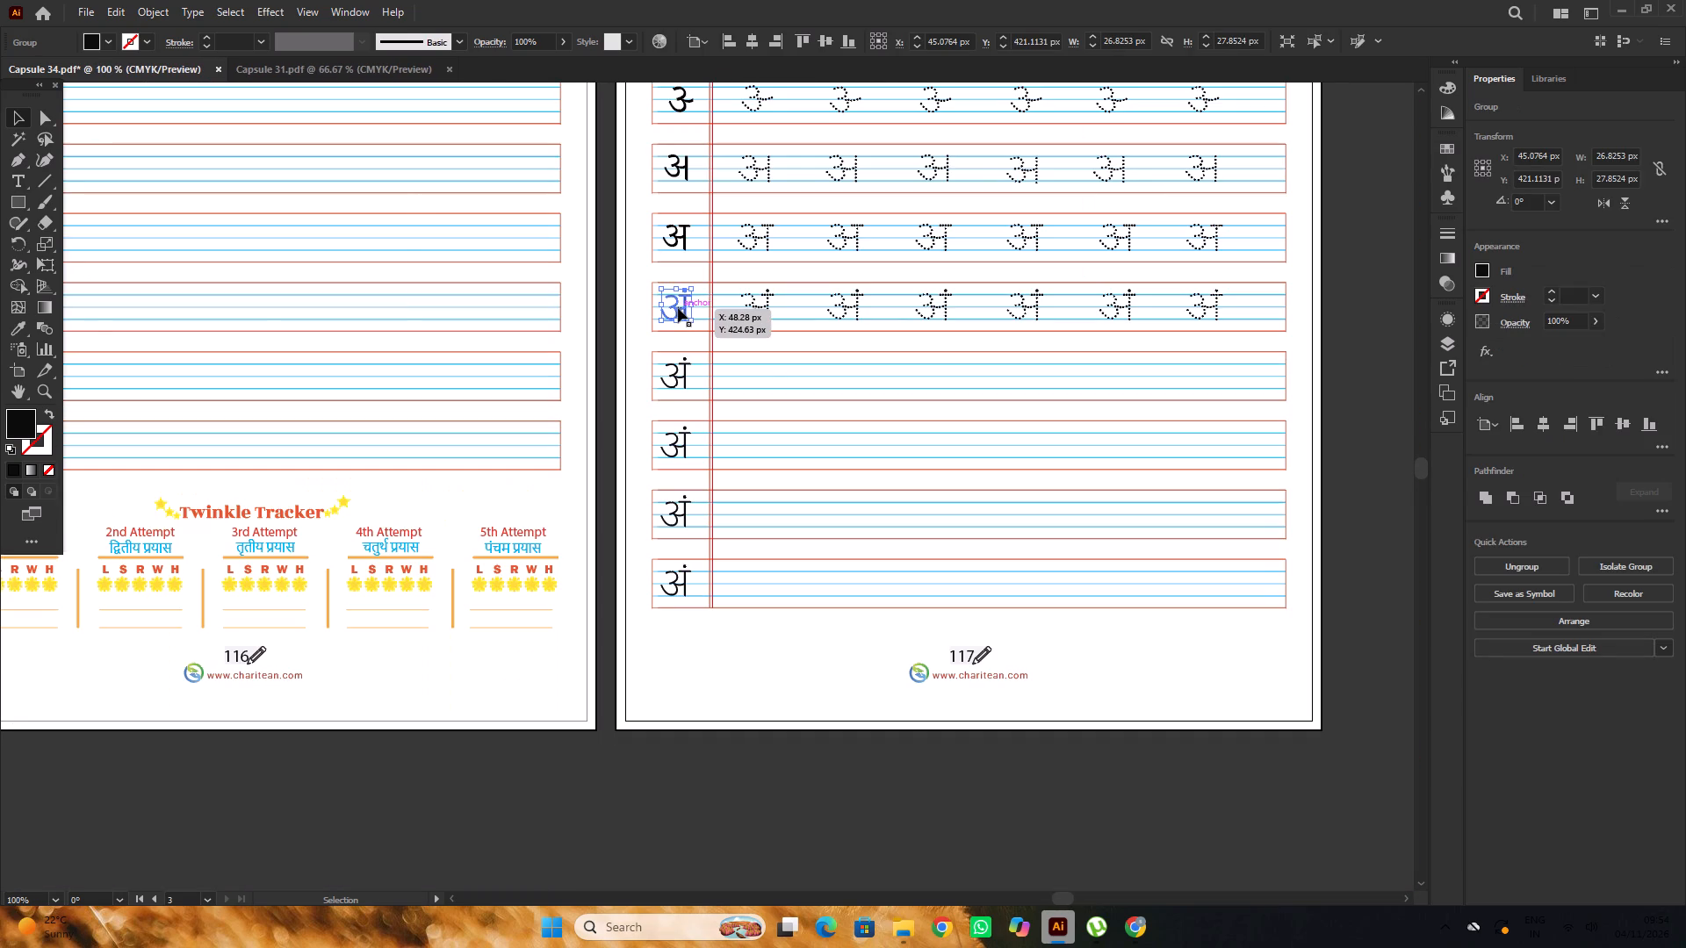
{"action": "key", "text": "Delete"}
{"action": "left_click", "coordinate": [682, 378]}
{"action": "key", "text": "Delete"}
{"action": "left_click", "coordinate": [683, 443]}
{"action": "key", "text": "Delete"}
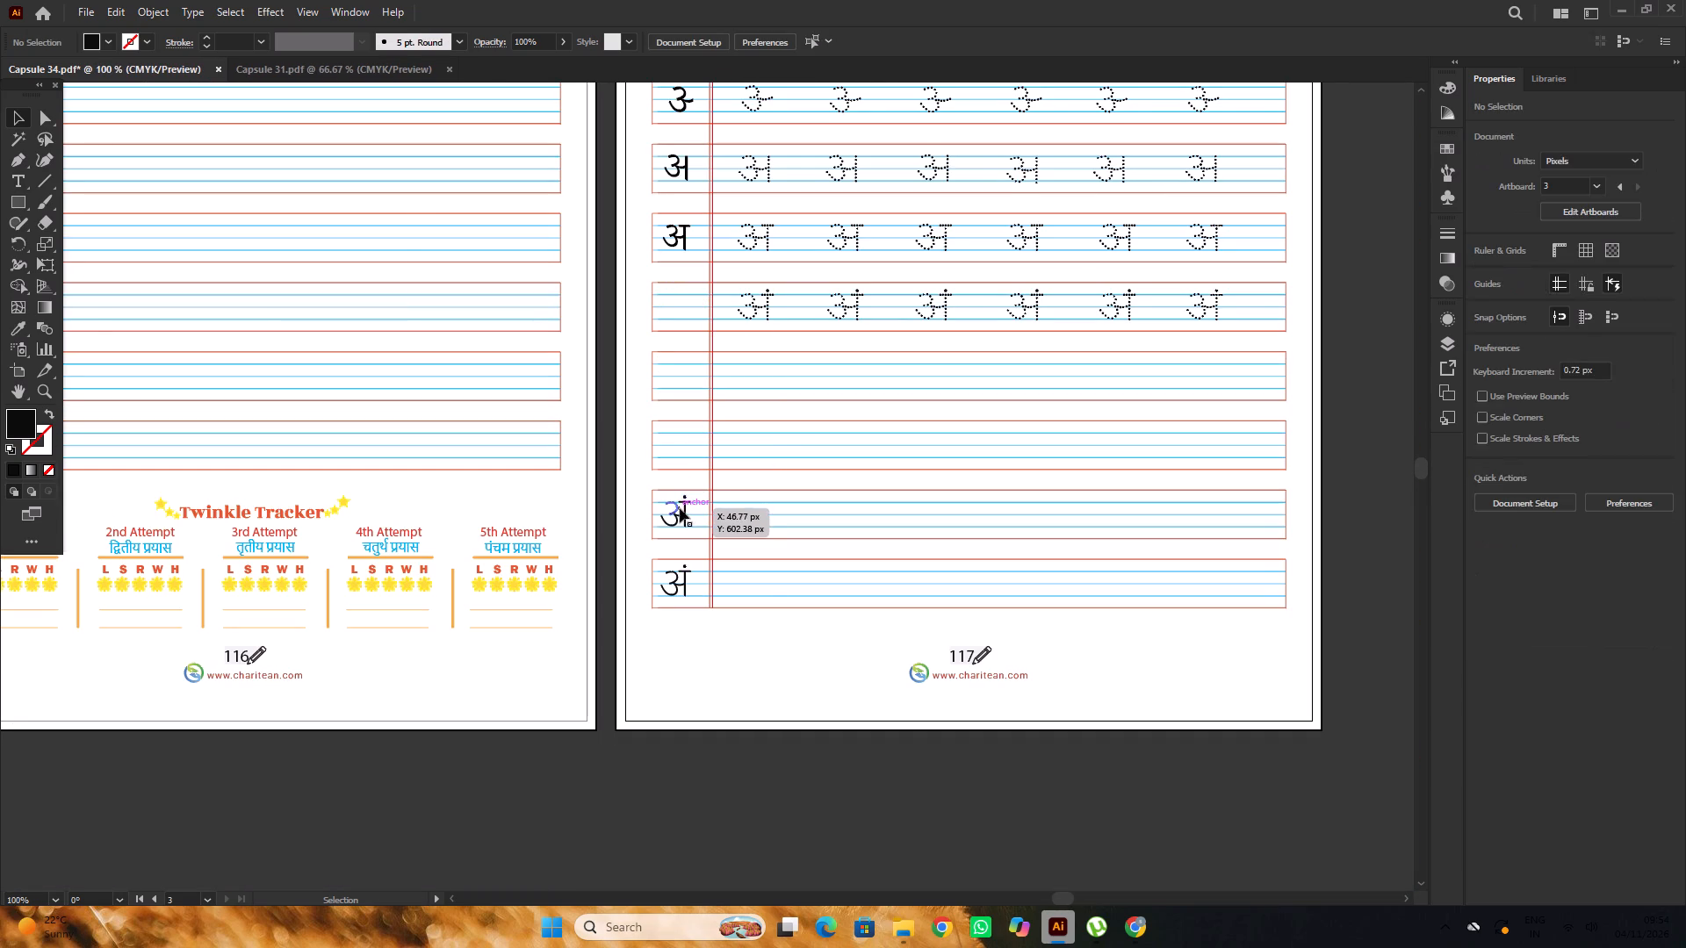
{"action": "left_click", "coordinate": [680, 509]}
{"action": "key", "text": "Delete"}
{"action": "left_click", "coordinate": [681, 586]}
{"action": "key", "text": "Delete"}
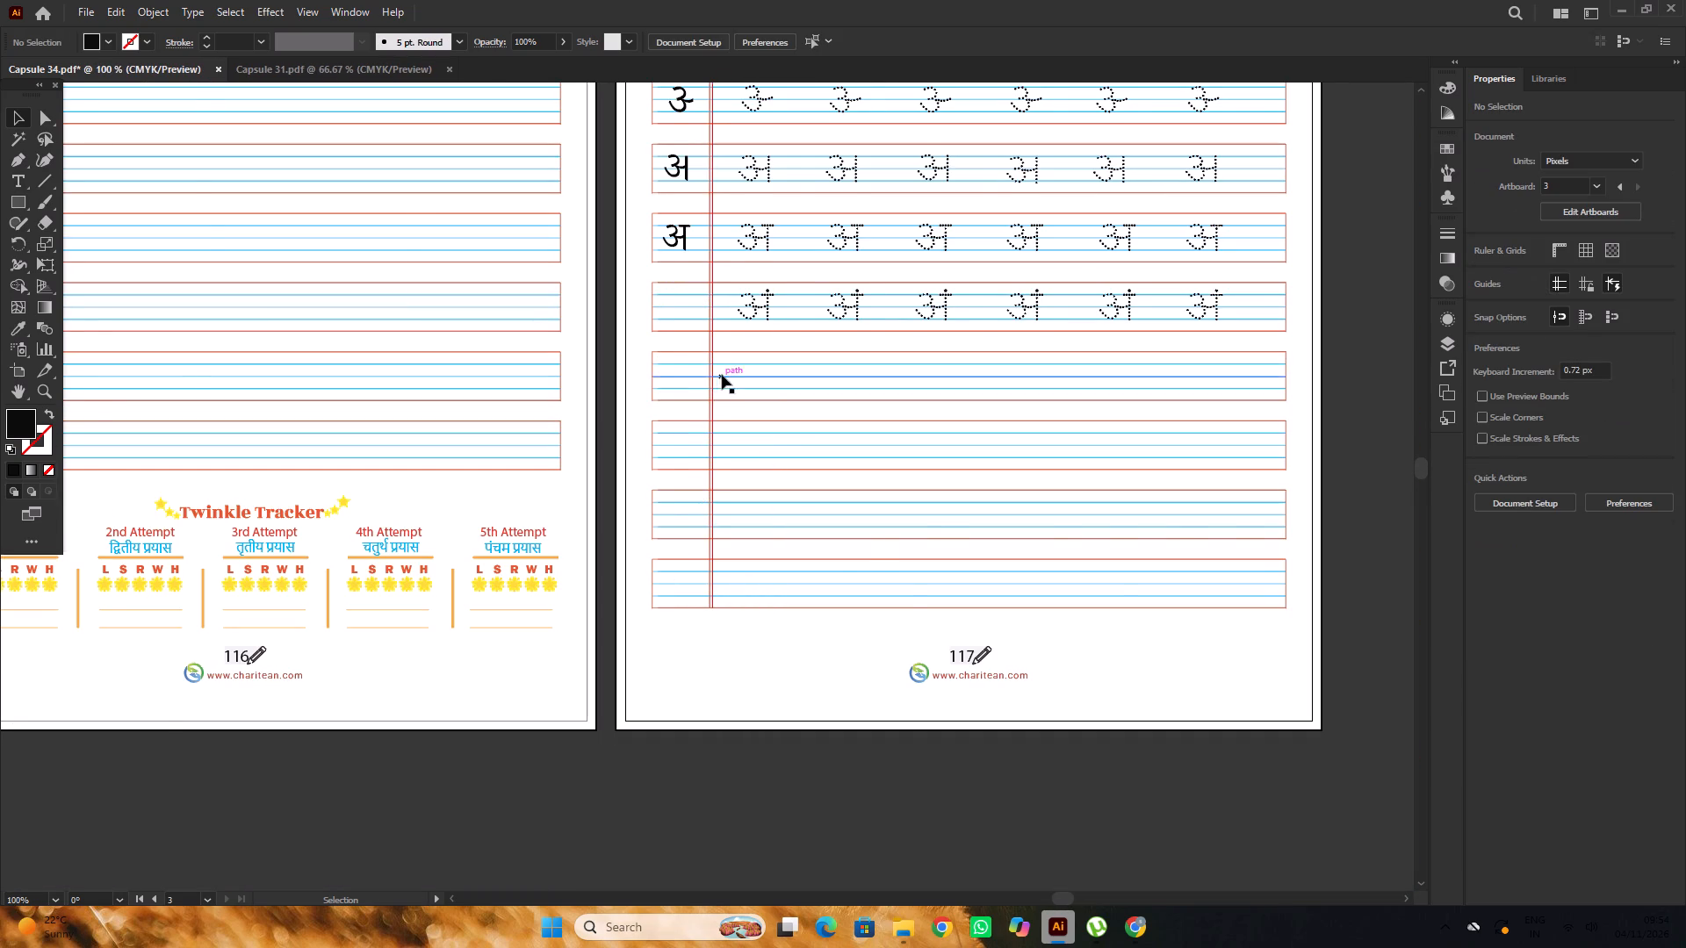
Copy a margin अं from page 116 into the sixth-row margin cell of page 117, fitted to its guide lines.
{"action": "scroll", "coordinate": [722, 375], "scroll_direction": "down", "scroll_amount": 1, "text": "alt"}
{"action": "left_click_drag", "start_coordinate": [213, 281], "coordinate": [529, 312]}
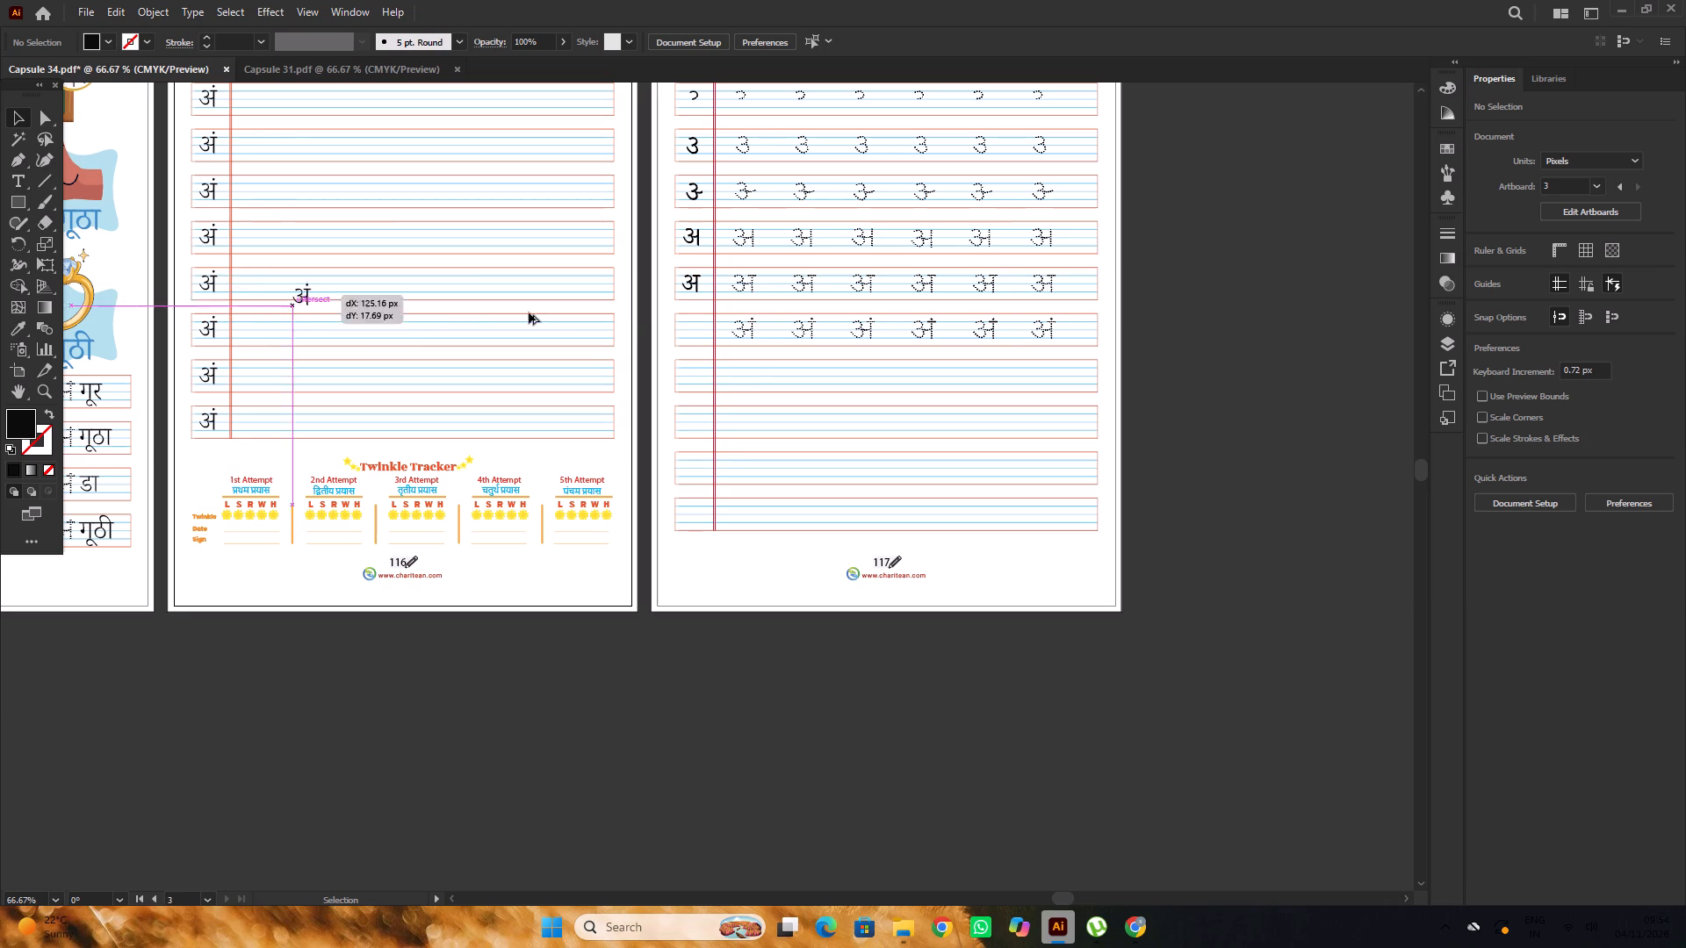
{"action": "left_click_drag", "start_coordinate": [529, 312], "coordinate": [698, 332]}
{"action": "scroll", "coordinate": [701, 332], "scroll_direction": "up", "scroll_amount": 4, "text": "alt"}
{"action": "left_click_drag", "start_coordinate": [687, 323], "coordinate": [680, 321]}
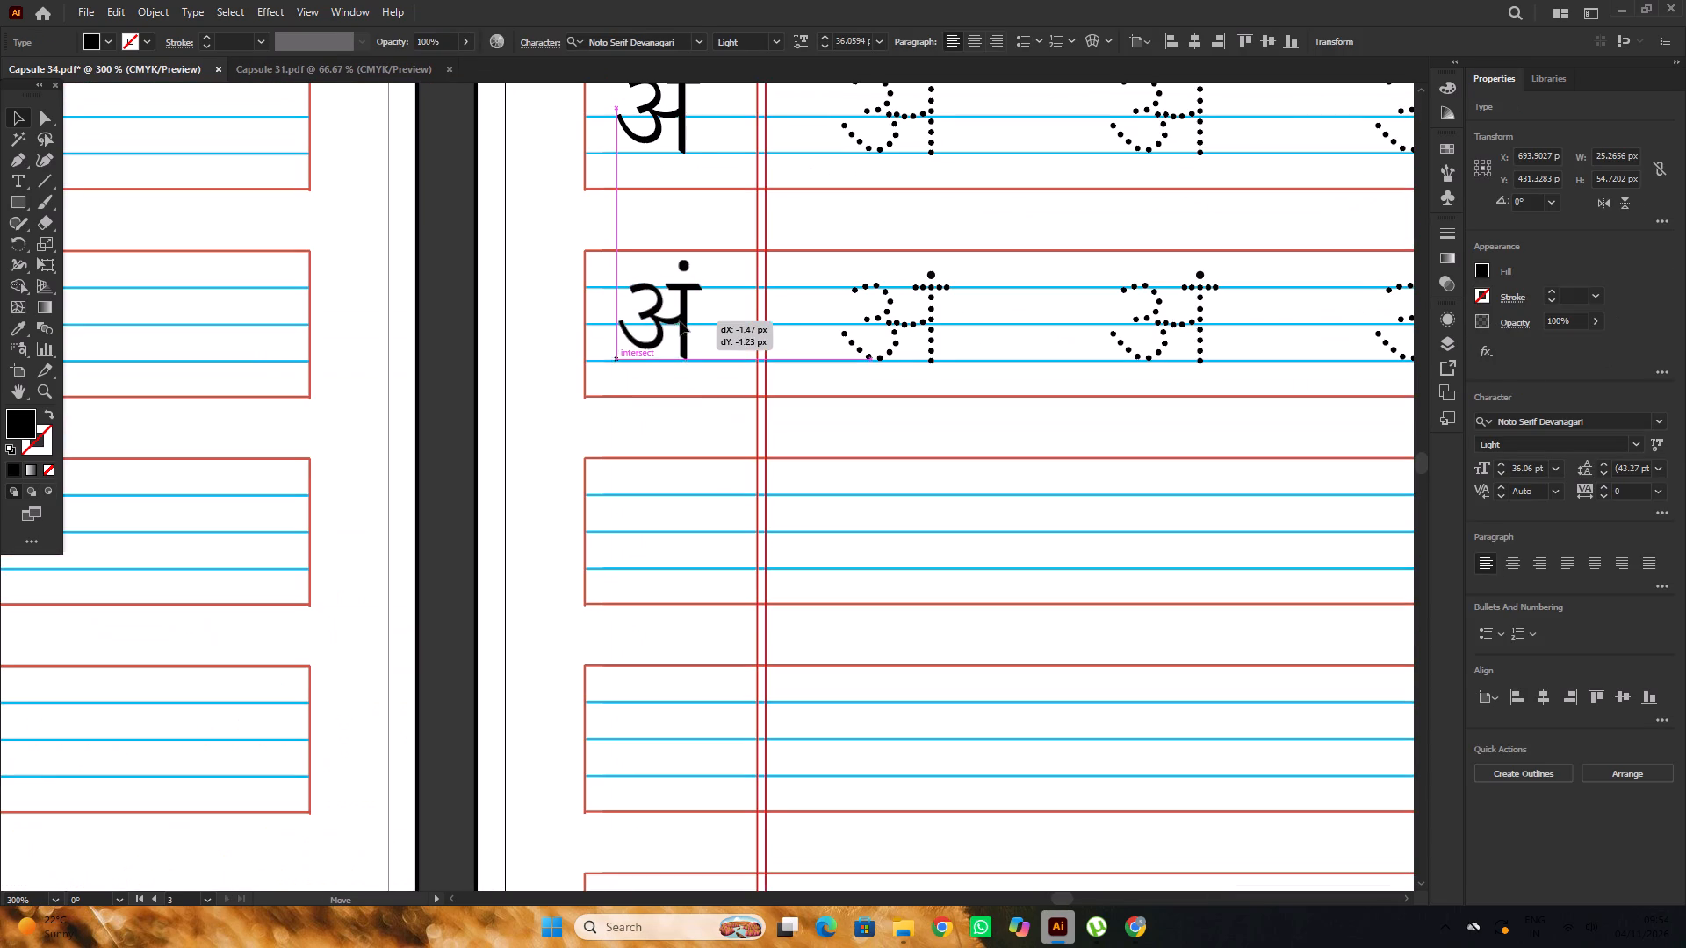
{"action": "left_click_drag", "start_coordinate": [680, 321], "coordinate": [676, 324]}
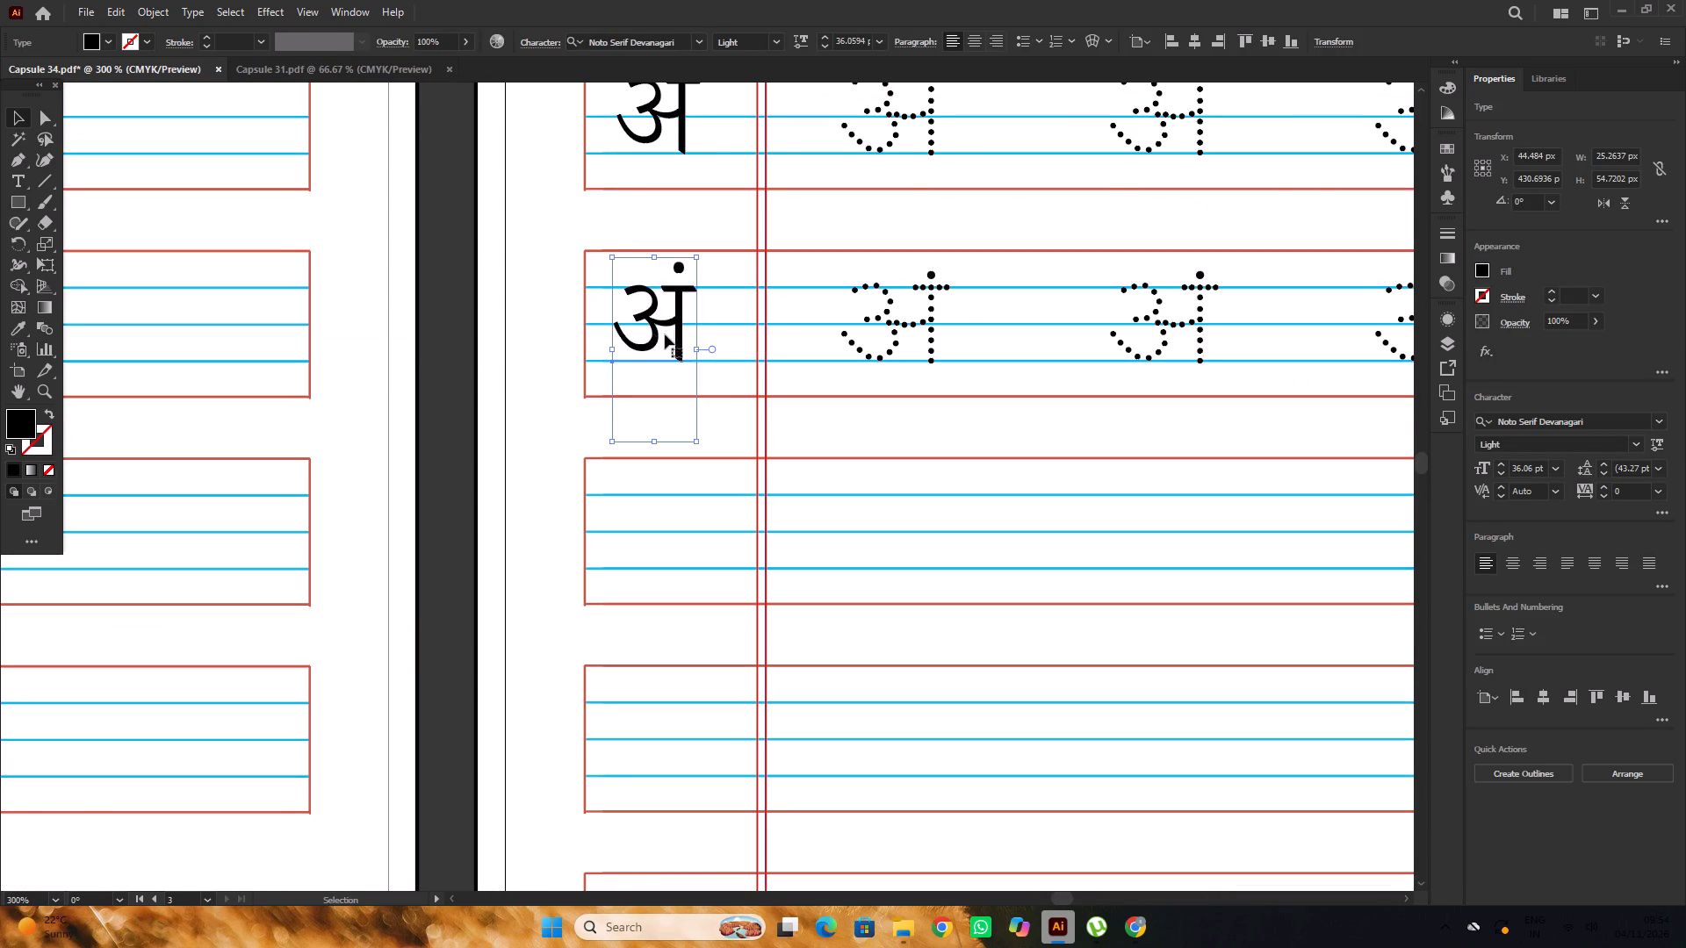
Duplicate the sixth-row margin अं straight down into the seventh to tenth rows, aligning each copy with its guide lines.
{"action": "scroll", "coordinate": [476, 237], "scroll_direction": "down", "scroll_amount": 6, "text": "alt"}
{"action": "scroll", "coordinate": [563, 227], "scroll_direction": "up", "scroll_amount": 1, "text": "alt"}
{"action": "left_click_drag", "start_coordinate": [574, 185], "coordinate": [573, 291], "text": "alt"}
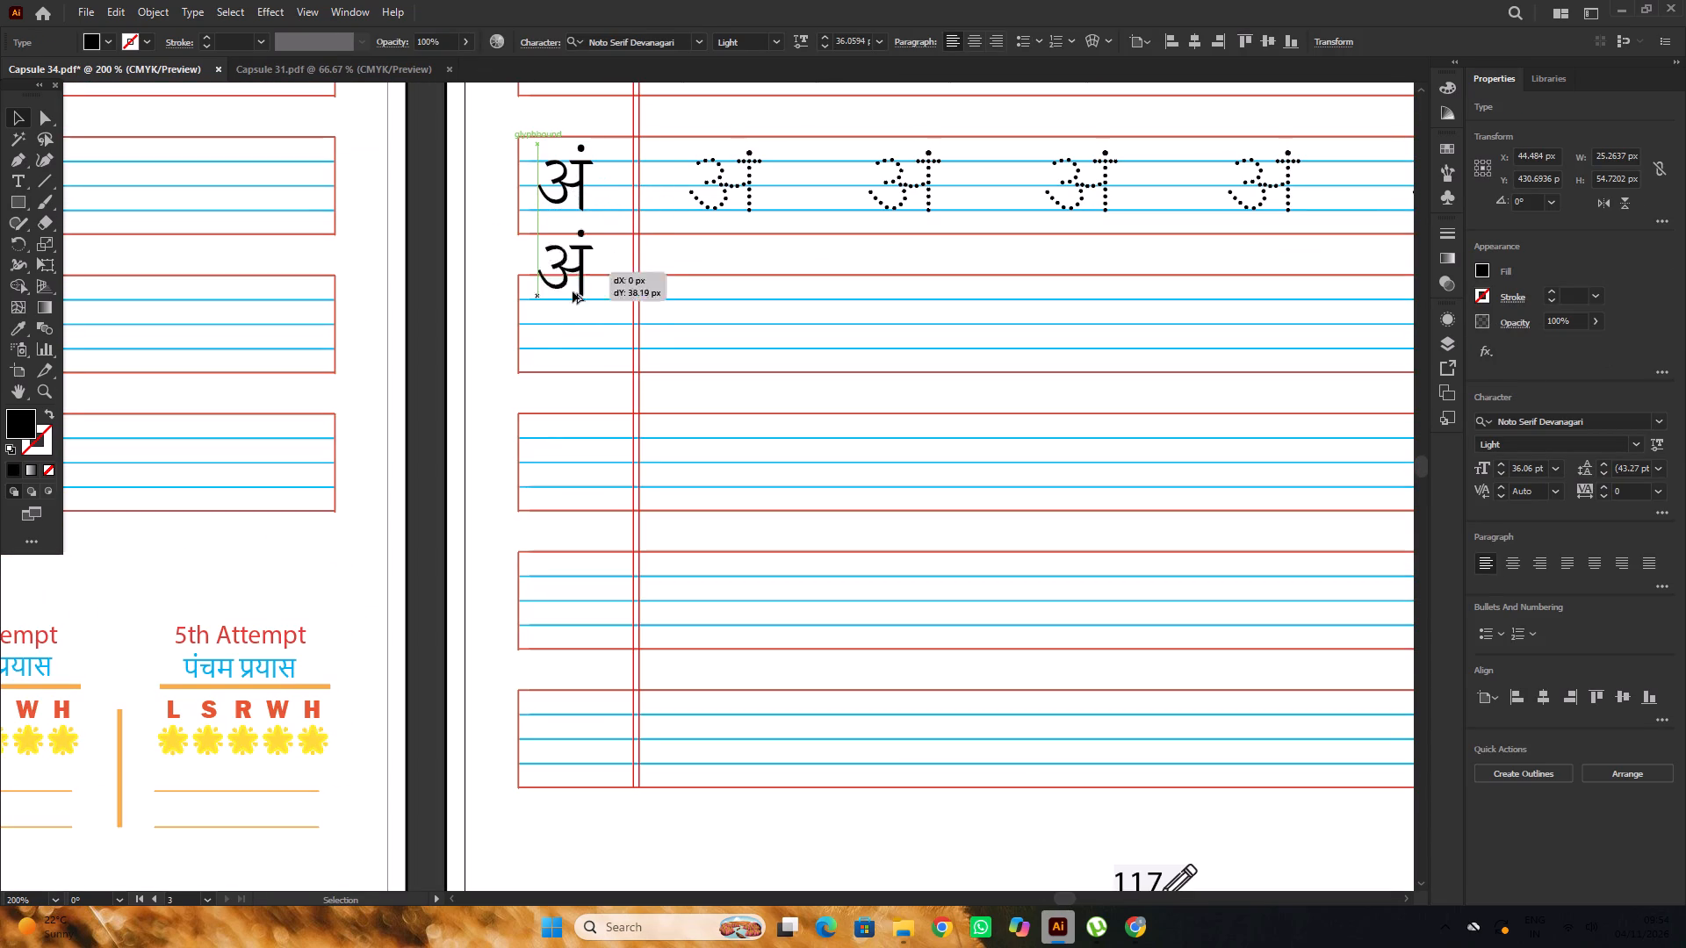
{"action": "left_click_drag", "start_coordinate": [573, 291], "coordinate": [568, 325], "text": "alt"}
{"action": "left_click_drag", "start_coordinate": [568, 321], "coordinate": [567, 461]}
{"action": "scroll", "coordinate": [574, 440], "scroll_direction": "down", "scroll_amount": 4}
{"action": "scroll", "coordinate": [574, 378], "scroll_direction": "up", "scroll_amount": 2, "text": "alt"}
{"action": "scroll", "coordinate": [574, 377], "scroll_direction": "down", "scroll_amount": 5, "text": "alt"}
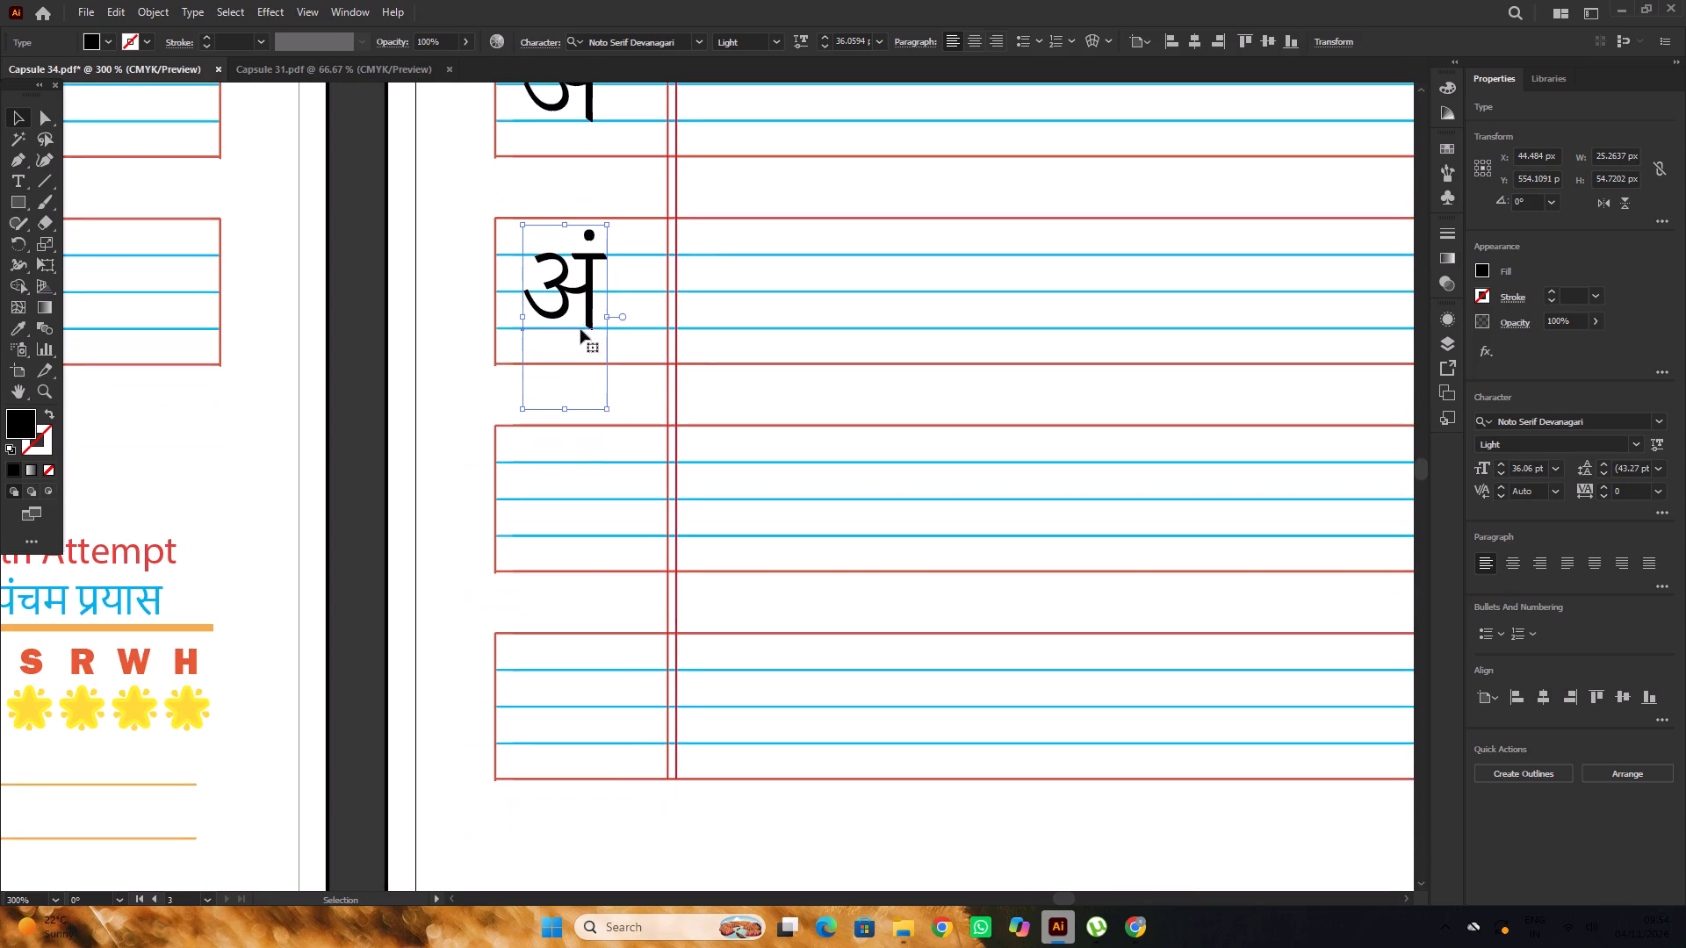
{"action": "left_click_drag", "start_coordinate": [590, 309], "coordinate": [563, 513], "text": "alt"}
{"action": "scroll", "coordinate": [577, 446], "scroll_direction": "down", "scroll_amount": 2, "text": "alt"}
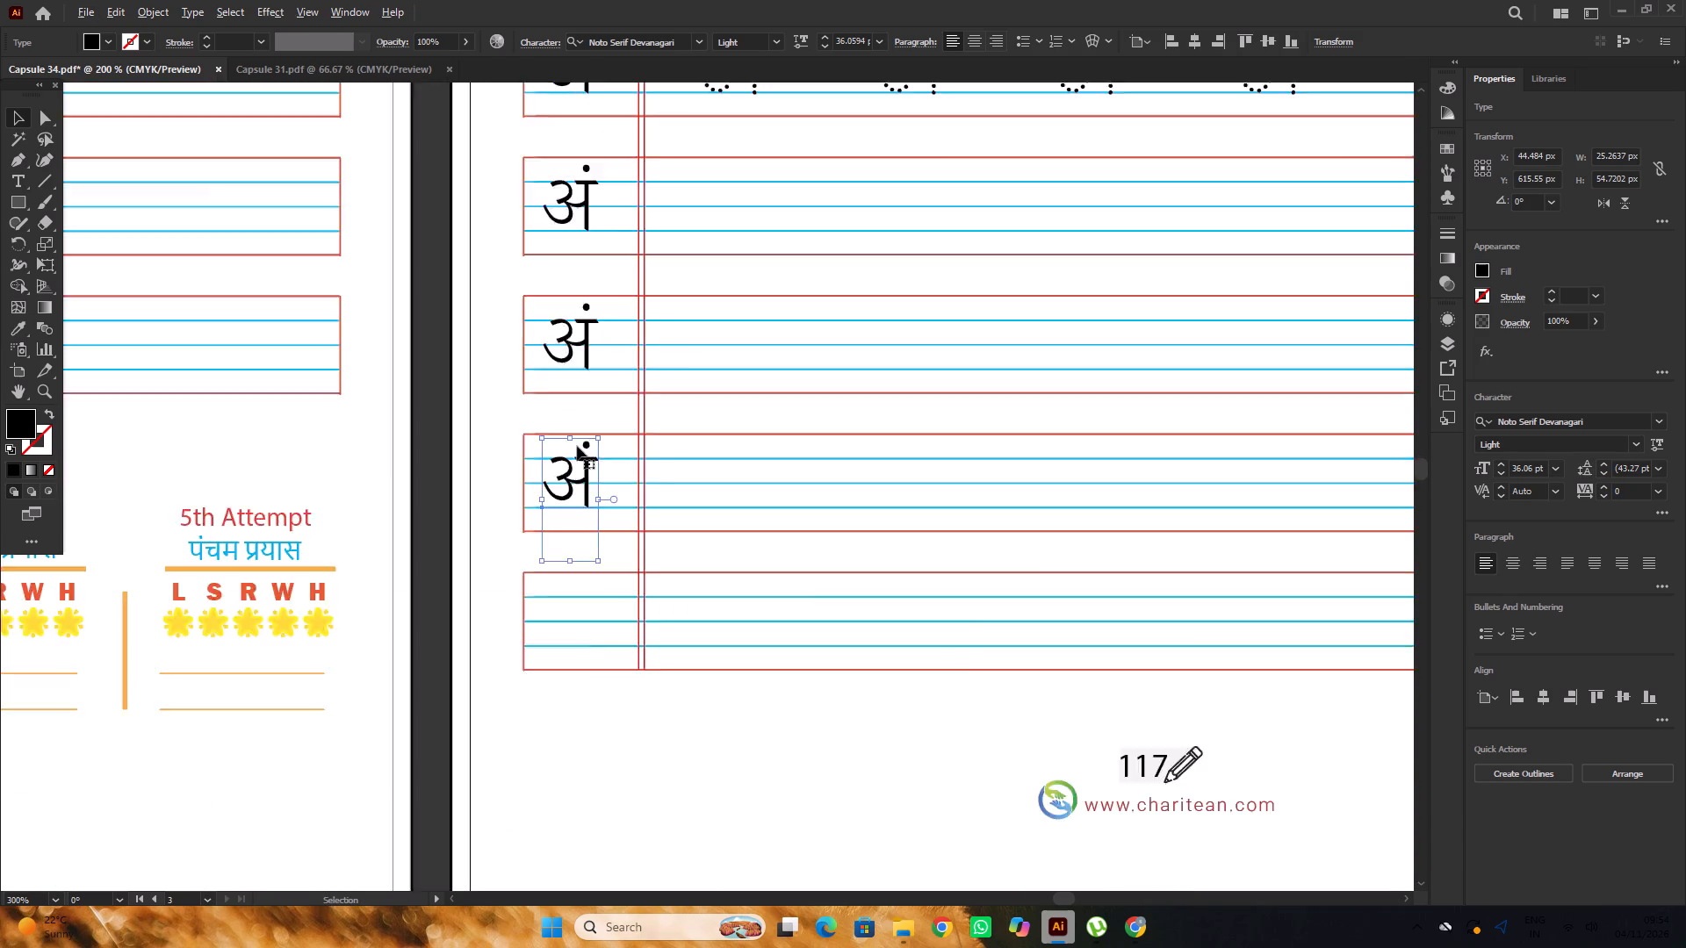
{"action": "scroll", "coordinate": [577, 446], "scroll_direction": "down", "scroll_amount": 5, "text": "alt"}
{"action": "scroll", "coordinate": [581, 402], "scroll_direction": "up", "scroll_amount": 3, "text": "alt"}
{"action": "left_click_drag", "start_coordinate": [594, 323], "coordinate": [599, 608], "text": "alt"}
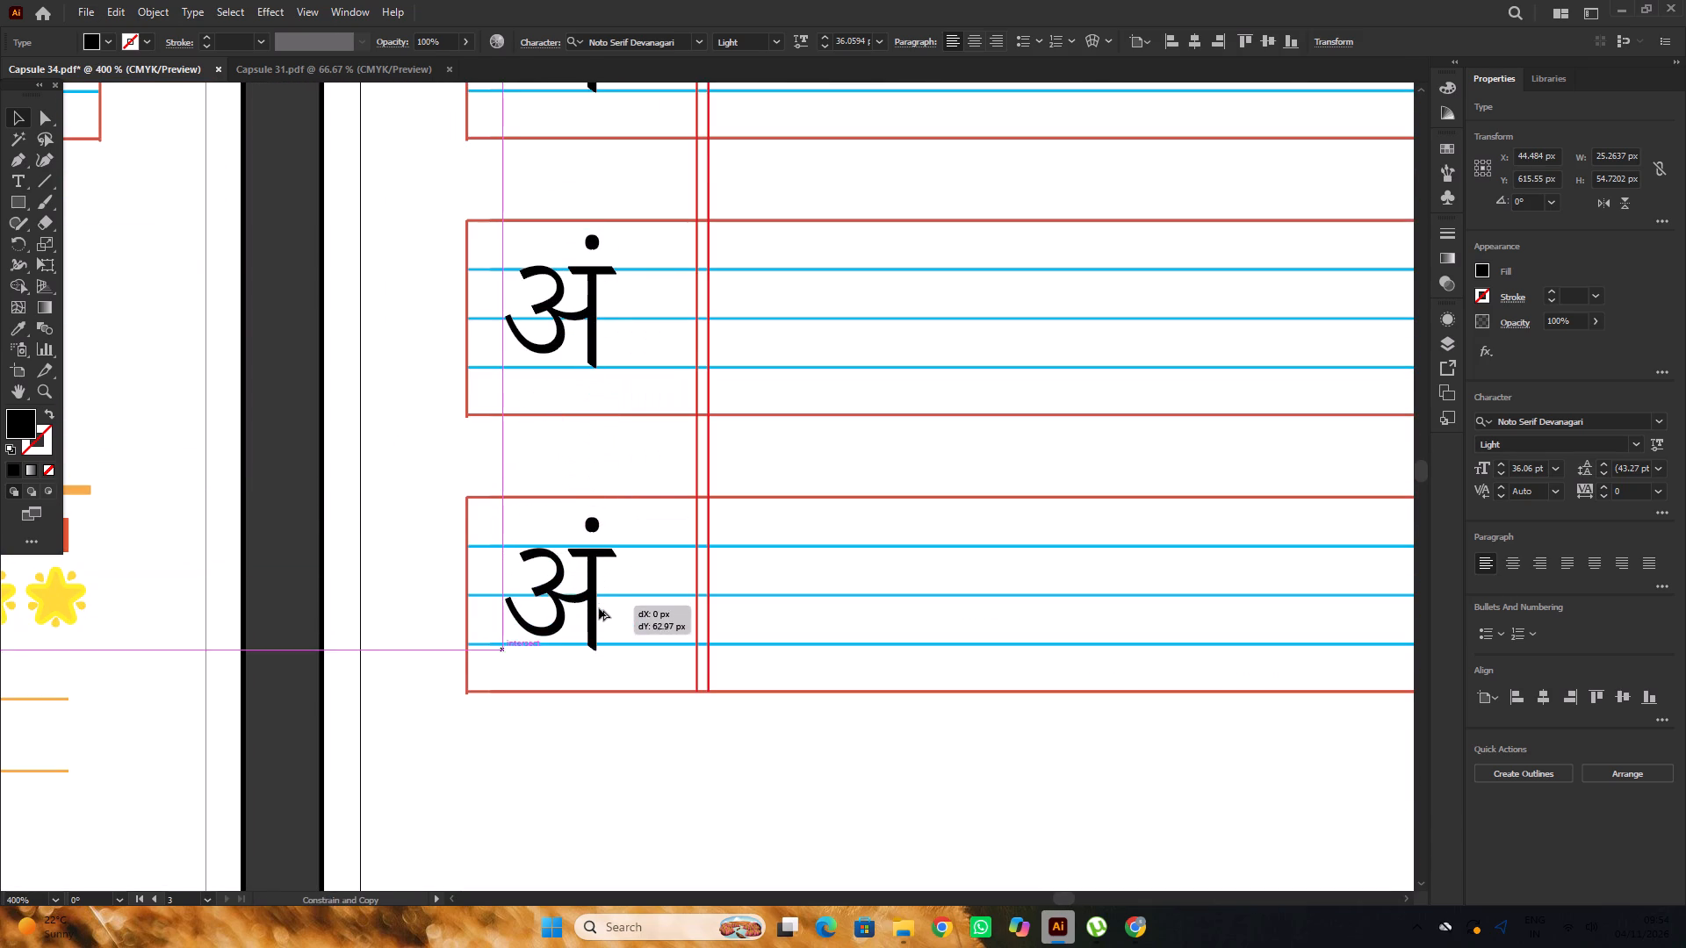
{"action": "left_click_drag", "start_coordinate": [599, 608], "coordinate": [597, 600], "text": "alt"}
{"action": "scroll", "coordinate": [602, 510], "scroll_direction": "down", "scroll_amount": 7, "text": "alt"}
{"action": "left_click", "coordinate": [771, 644]}
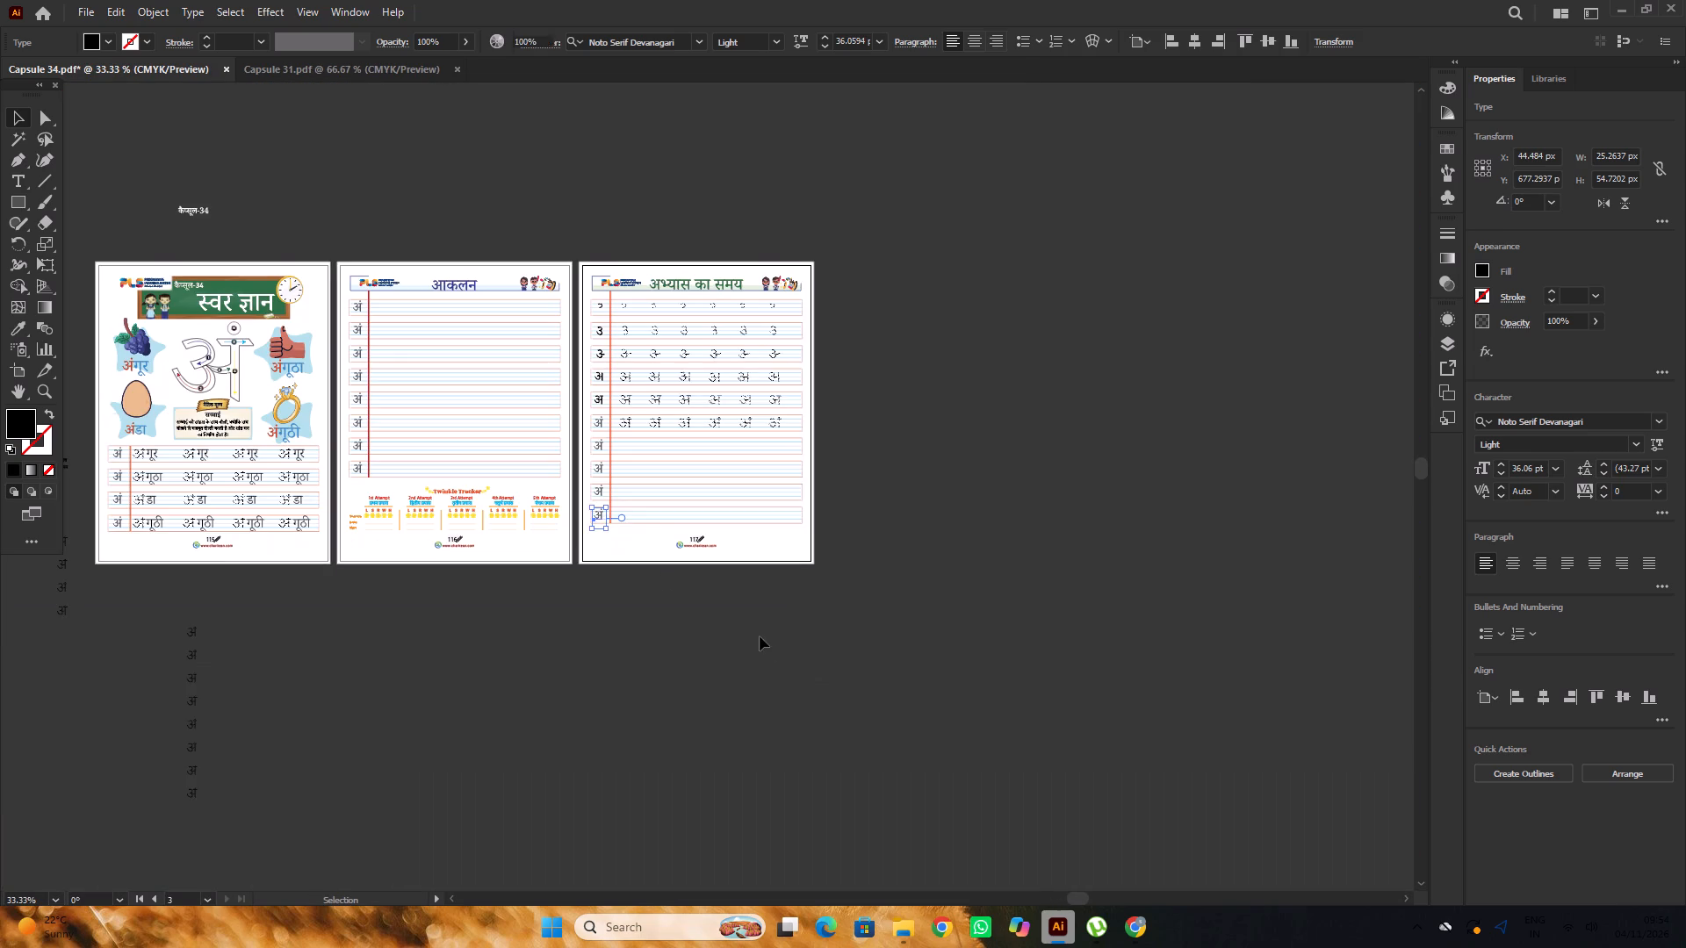
Review all three Capsule 34 pages, checking the practice page's rows and margin letters.
{"action": "key", "text": "space"}
{"action": "left_click_drag", "start_coordinate": [655, 625], "coordinate": [718, 680]}
{"action": "scroll", "coordinate": [872, 547], "scroll_direction": "up", "scroll_amount": 2, "text": "alt"}
{"action": "scroll", "coordinate": [874, 546], "scroll_direction": "down", "scroll_amount": 2, "text": "alt"}
{"action": "key", "text": "space"}
{"action": "left_click_drag", "start_coordinate": [914, 553], "coordinate": [1005, 612]}
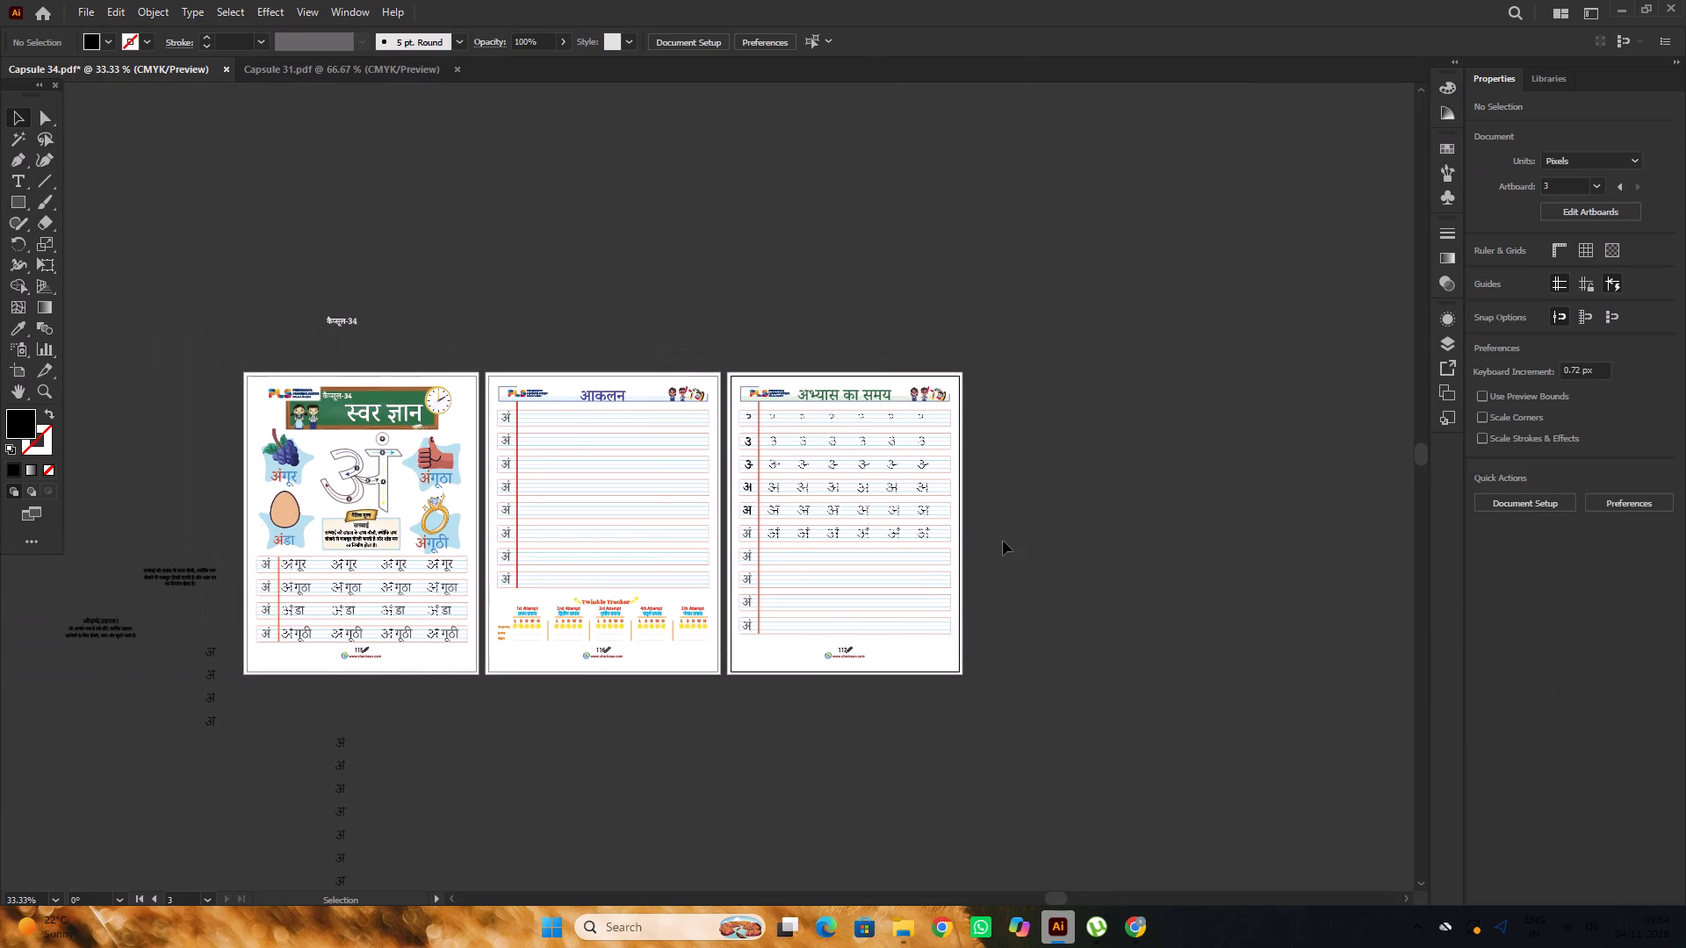
{"action": "scroll", "coordinate": [988, 536], "scroll_direction": "up", "scroll_amount": 2, "text": "alt"}
{"action": "scroll", "coordinate": [992, 517], "scroll_direction": "down", "scroll_amount": 1}
{"action": "key", "text": "space"}
{"action": "left_click_drag", "start_coordinate": [999, 520], "coordinate": [1065, 532]}
{"action": "scroll", "coordinate": [1065, 532], "scroll_direction": "down", "scroll_amount": 1}
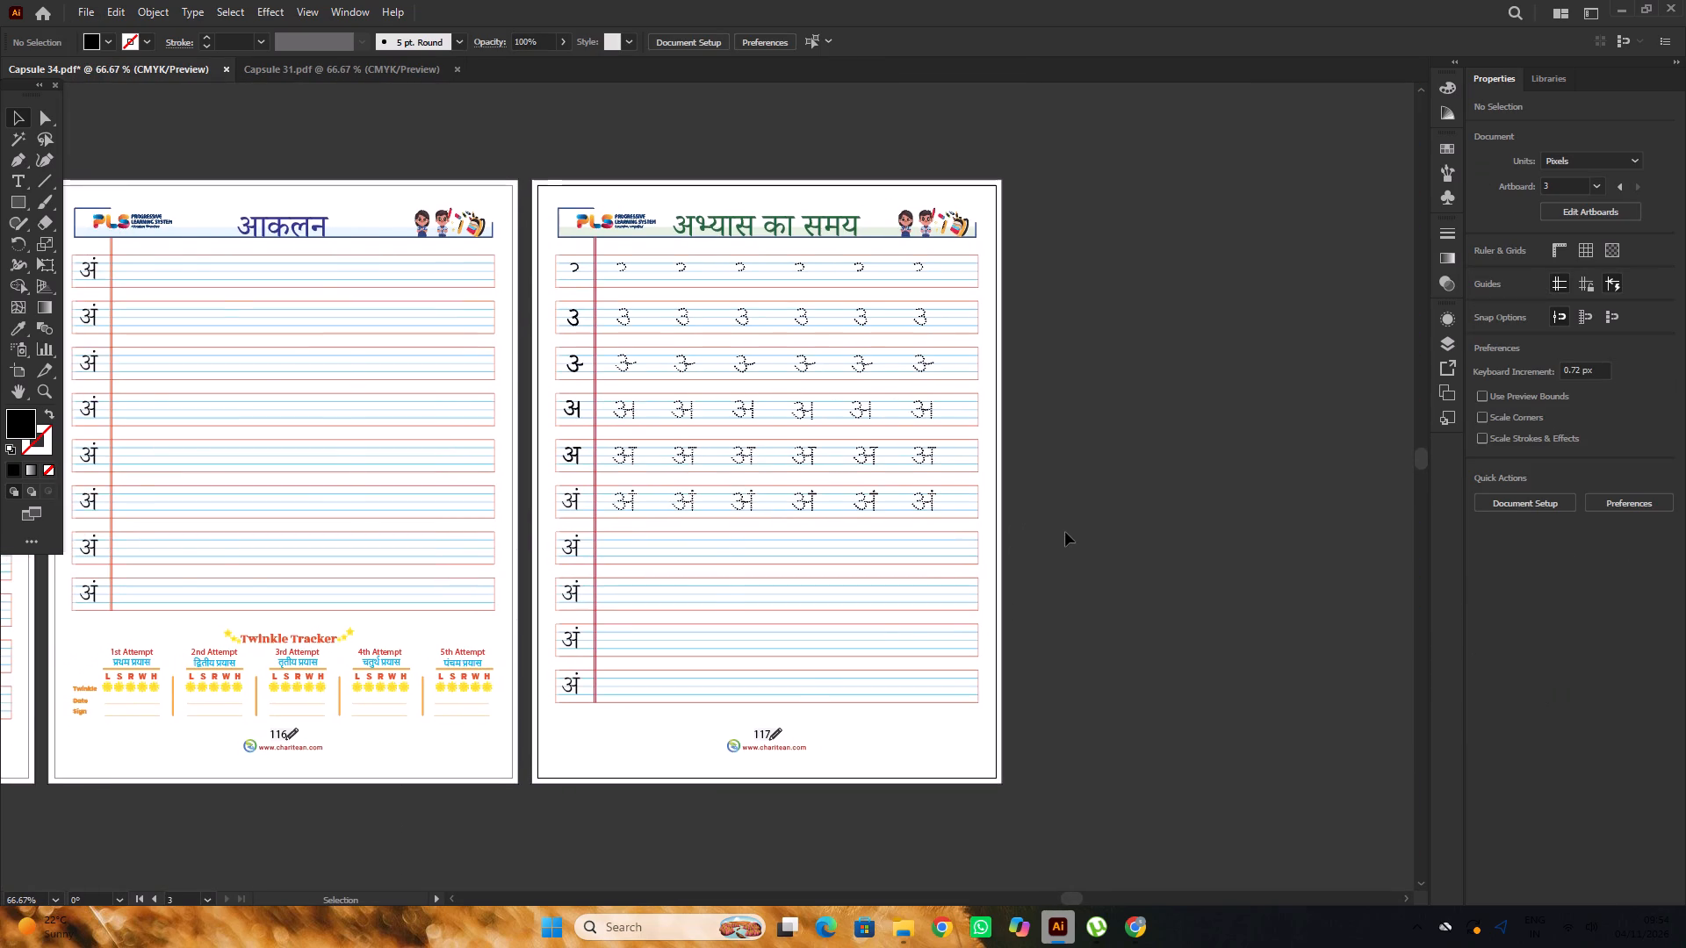
{"action": "scroll", "coordinate": [1065, 532], "scroll_direction": "down", "scroll_amount": 2}
{"action": "key", "text": "space"}
{"action": "key", "text": "space"}
{"action": "left_click_drag", "start_coordinate": [708, 699], "coordinate": [882, 576]}
{"action": "scroll", "coordinate": [722, 509], "scroll_direction": "down", "scroll_amount": 4}
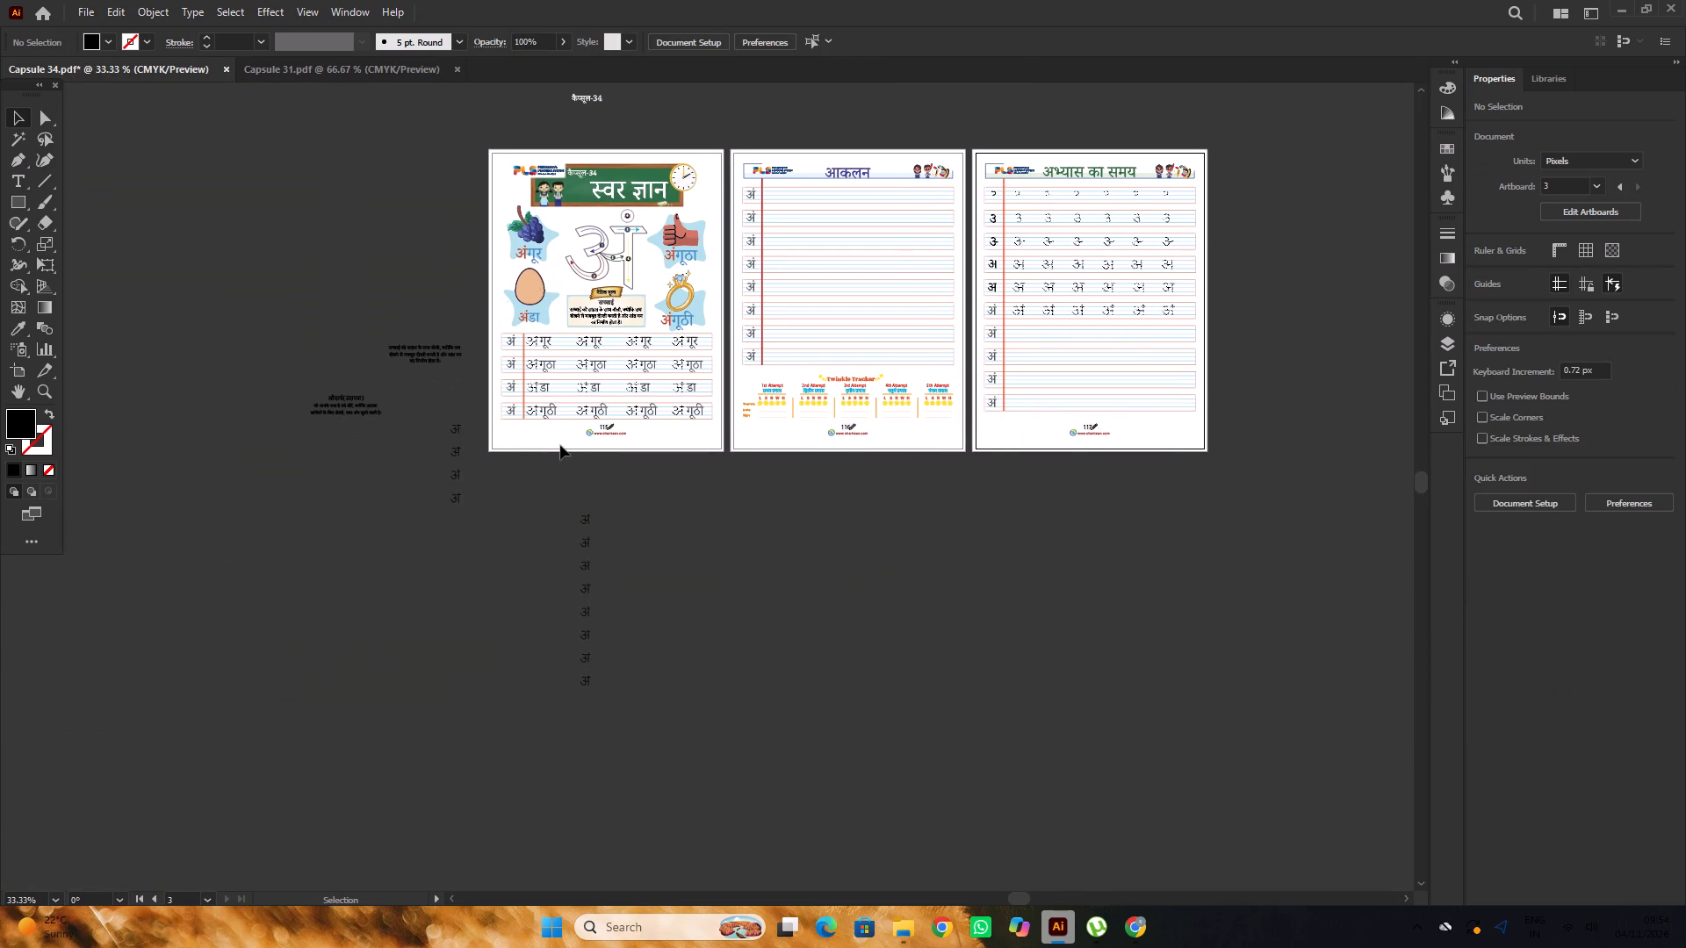
Change the font of page number 115 to Sassoon Primary.
{"action": "scroll", "coordinate": [576, 432], "scroll_direction": "up", "scroll_amount": 2, "text": "alt"}
{"action": "scroll", "coordinate": [647, 437], "scroll_direction": "up", "scroll_amount": 4, "text": "alt"}
{"action": "scroll", "coordinate": [633, 431], "scroll_direction": "up", "scroll_amount": 1}
{"action": "key", "text": "t"}
{"action": "left_click", "coordinate": [687, 674]}
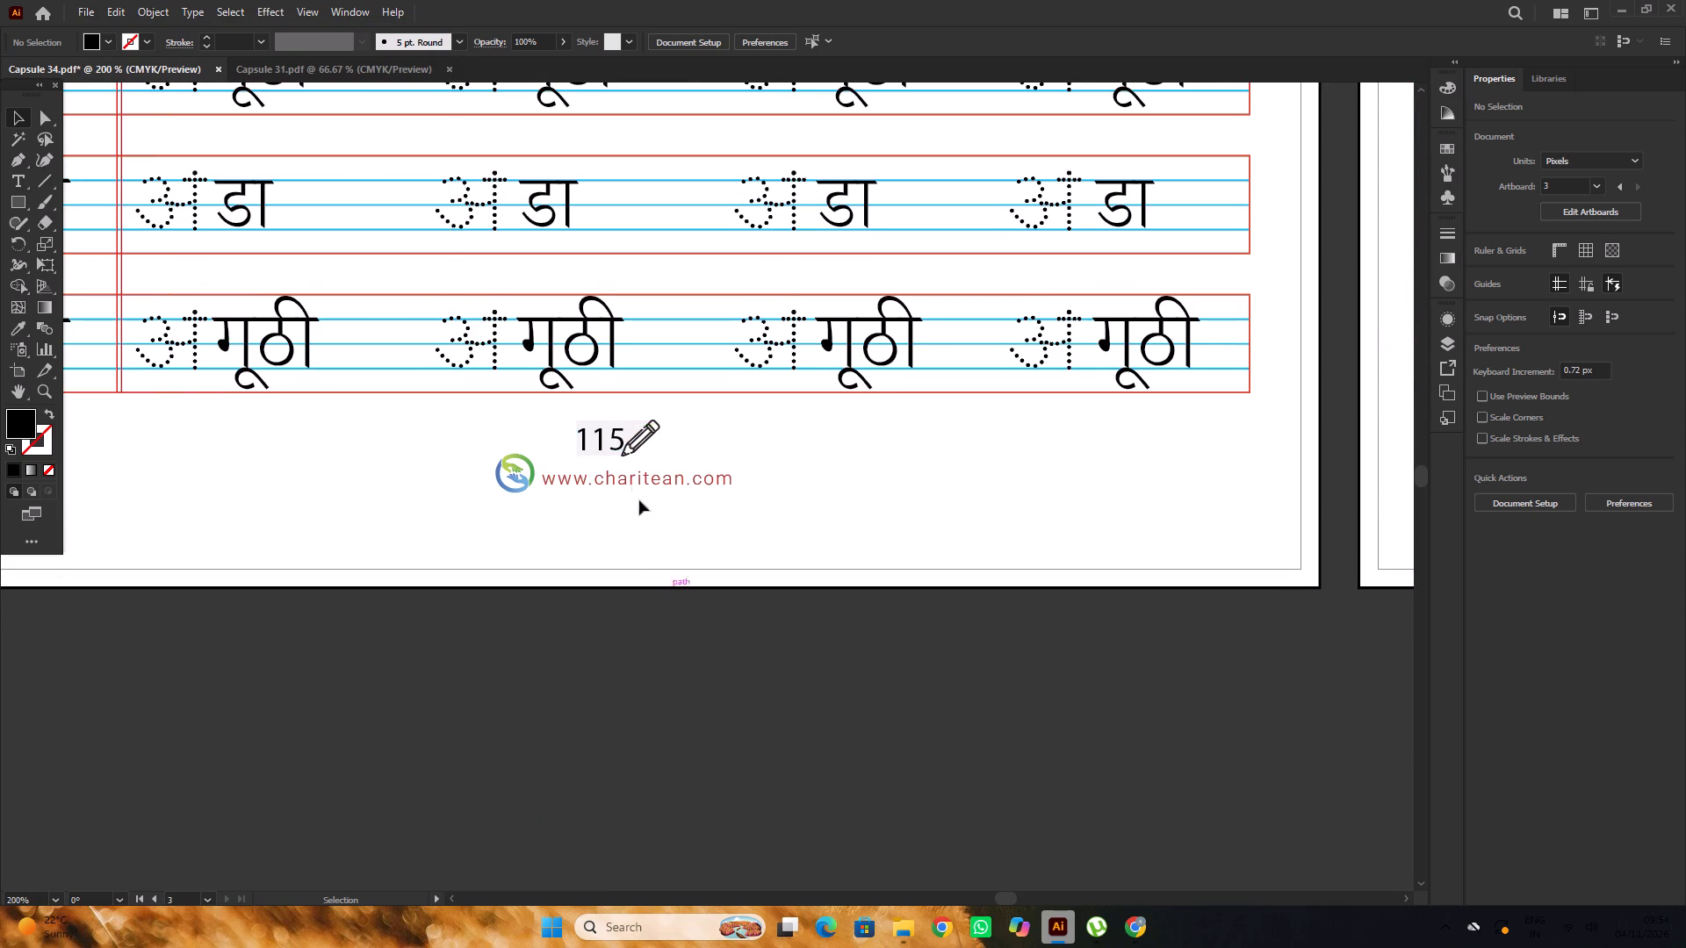
{"action": "scroll", "coordinate": [625, 443], "scroll_direction": "up", "scroll_amount": 2}
{"action": "key", "text": "t"}
{"action": "left_click_drag", "start_coordinate": [616, 461], "coordinate": [533, 476]}
{"action": "left_click", "coordinate": [1578, 423]}
{"action": "type", "text": "sa"}
{"action": "key", "text": "s"}
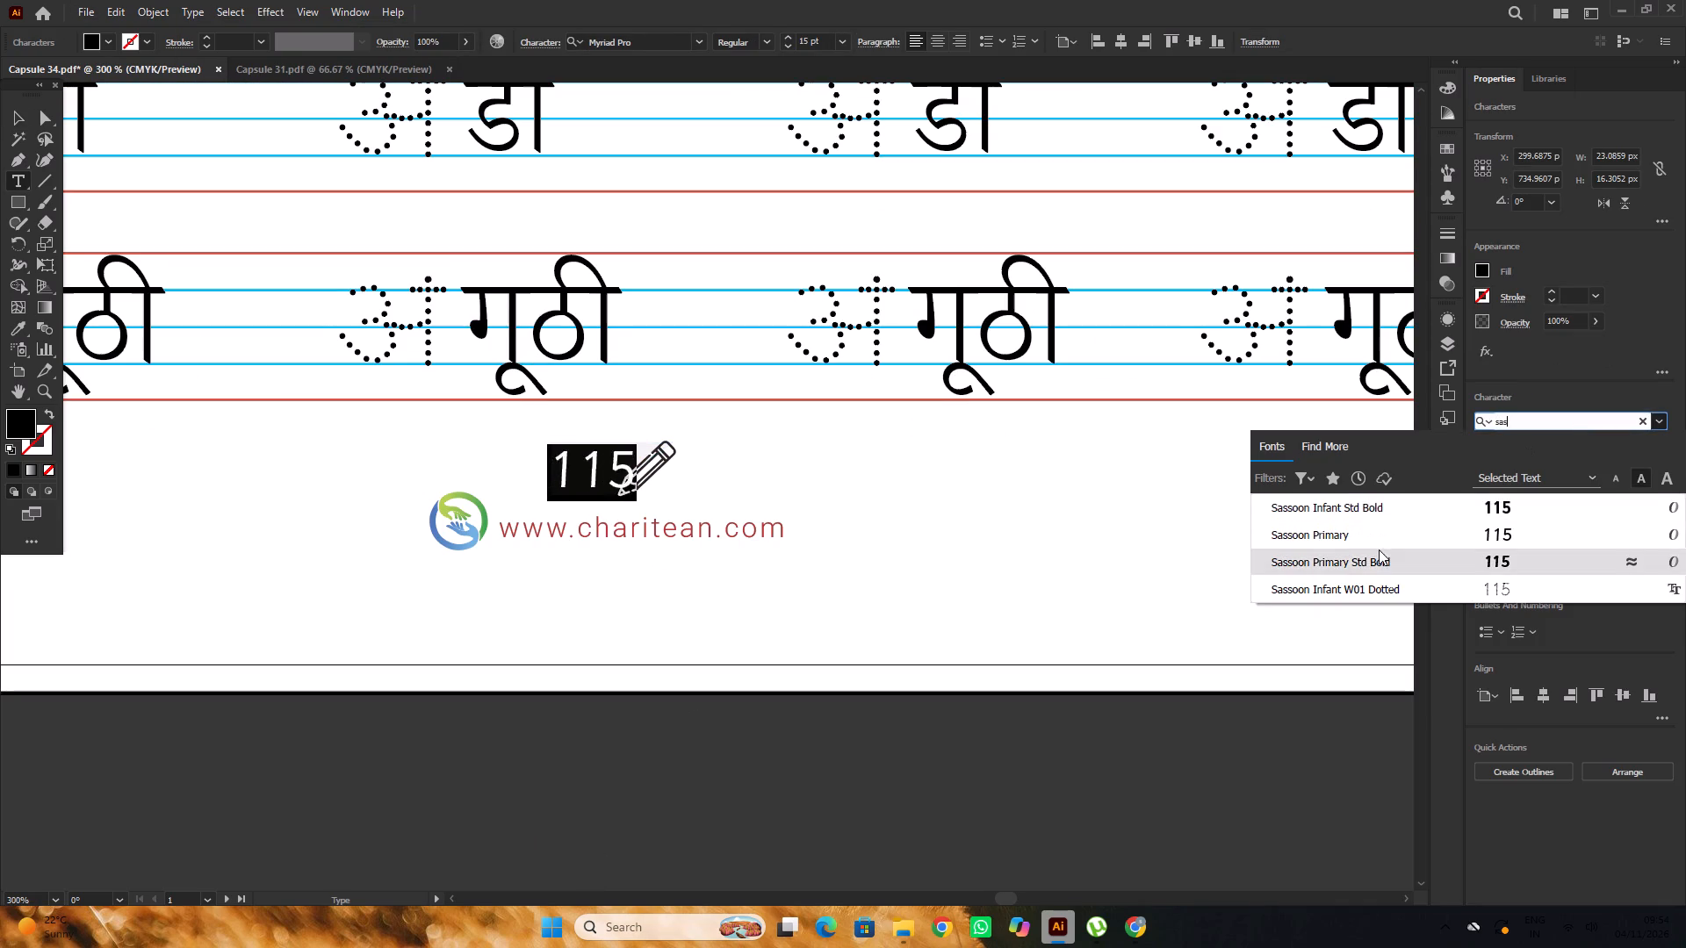
{"action": "left_click", "coordinate": [1387, 533]}
{"action": "left_click", "coordinate": [7, 126]}
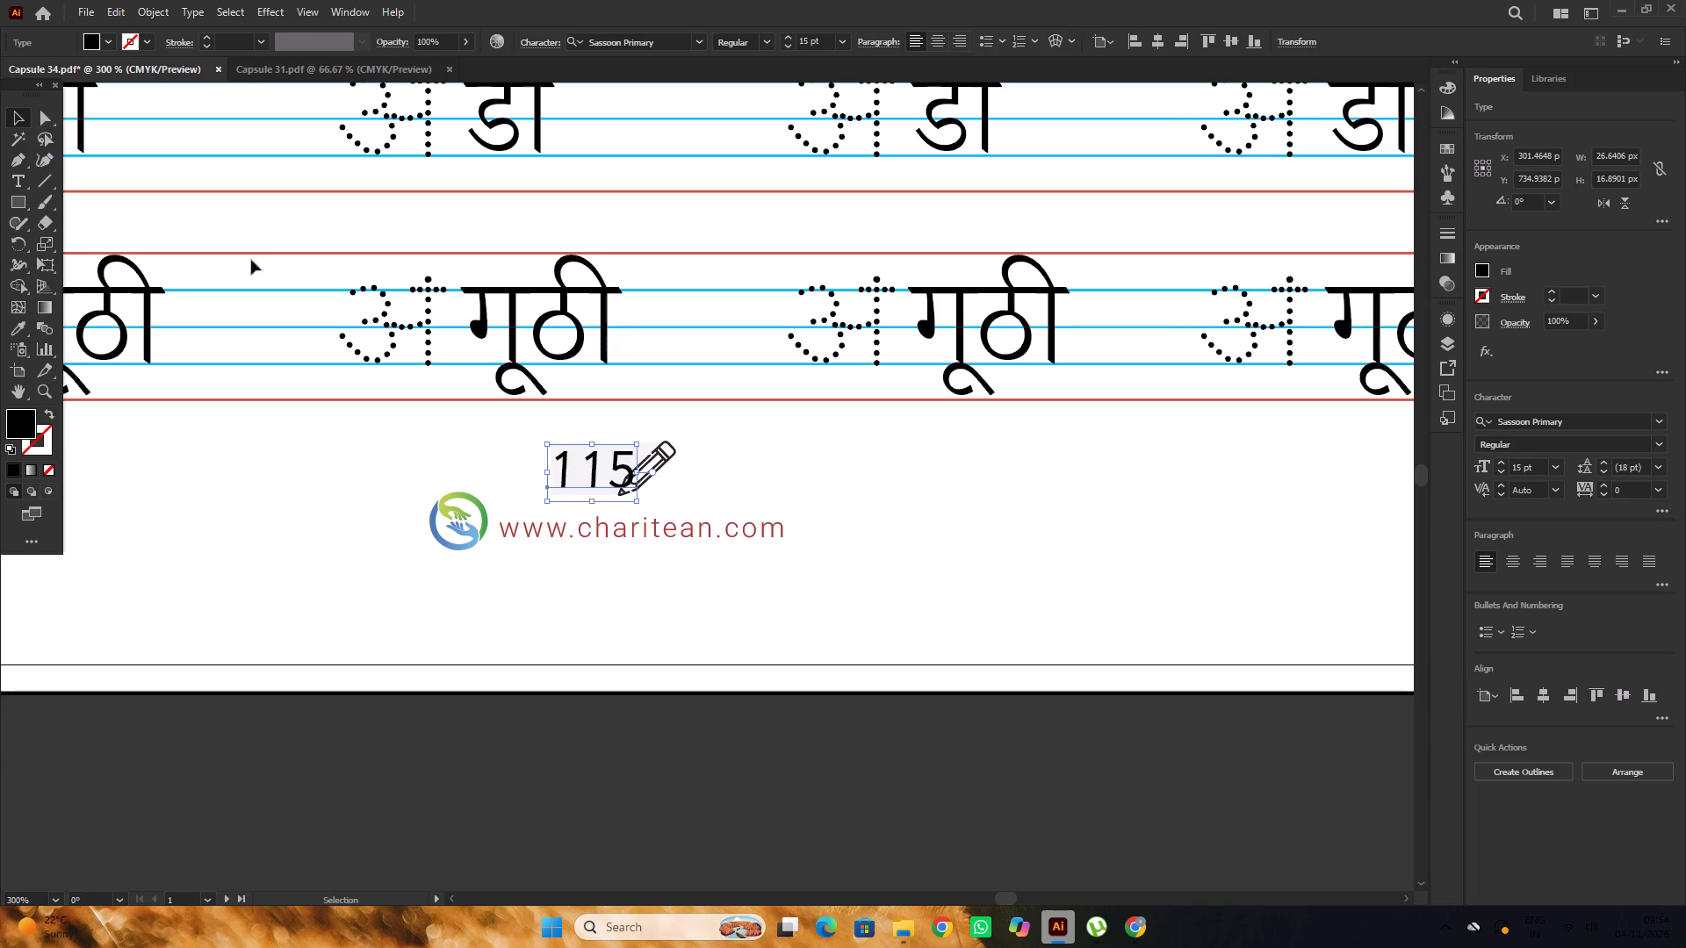
Shift page number 115 about 3 px left, away from the pencil icon.
{"action": "scroll", "coordinate": [633, 487], "scroll_direction": "up", "scroll_amount": 3, "text": "alt"}
{"action": "left_click_drag", "start_coordinate": [614, 438], "coordinate": [585, 437]}
Change the font of page number 116 to Sassoon Primary.
{"action": "scroll", "coordinate": [518, 412], "scroll_direction": "down", "scroll_amount": 6, "text": "alt"}
{"action": "key", "text": "space"}
{"action": "left_click_drag", "start_coordinate": [918, 601], "coordinate": [498, 600]}
{"action": "scroll", "coordinate": [745, 575], "scroll_direction": "down", "scroll_amount": 3, "text": "alt"}
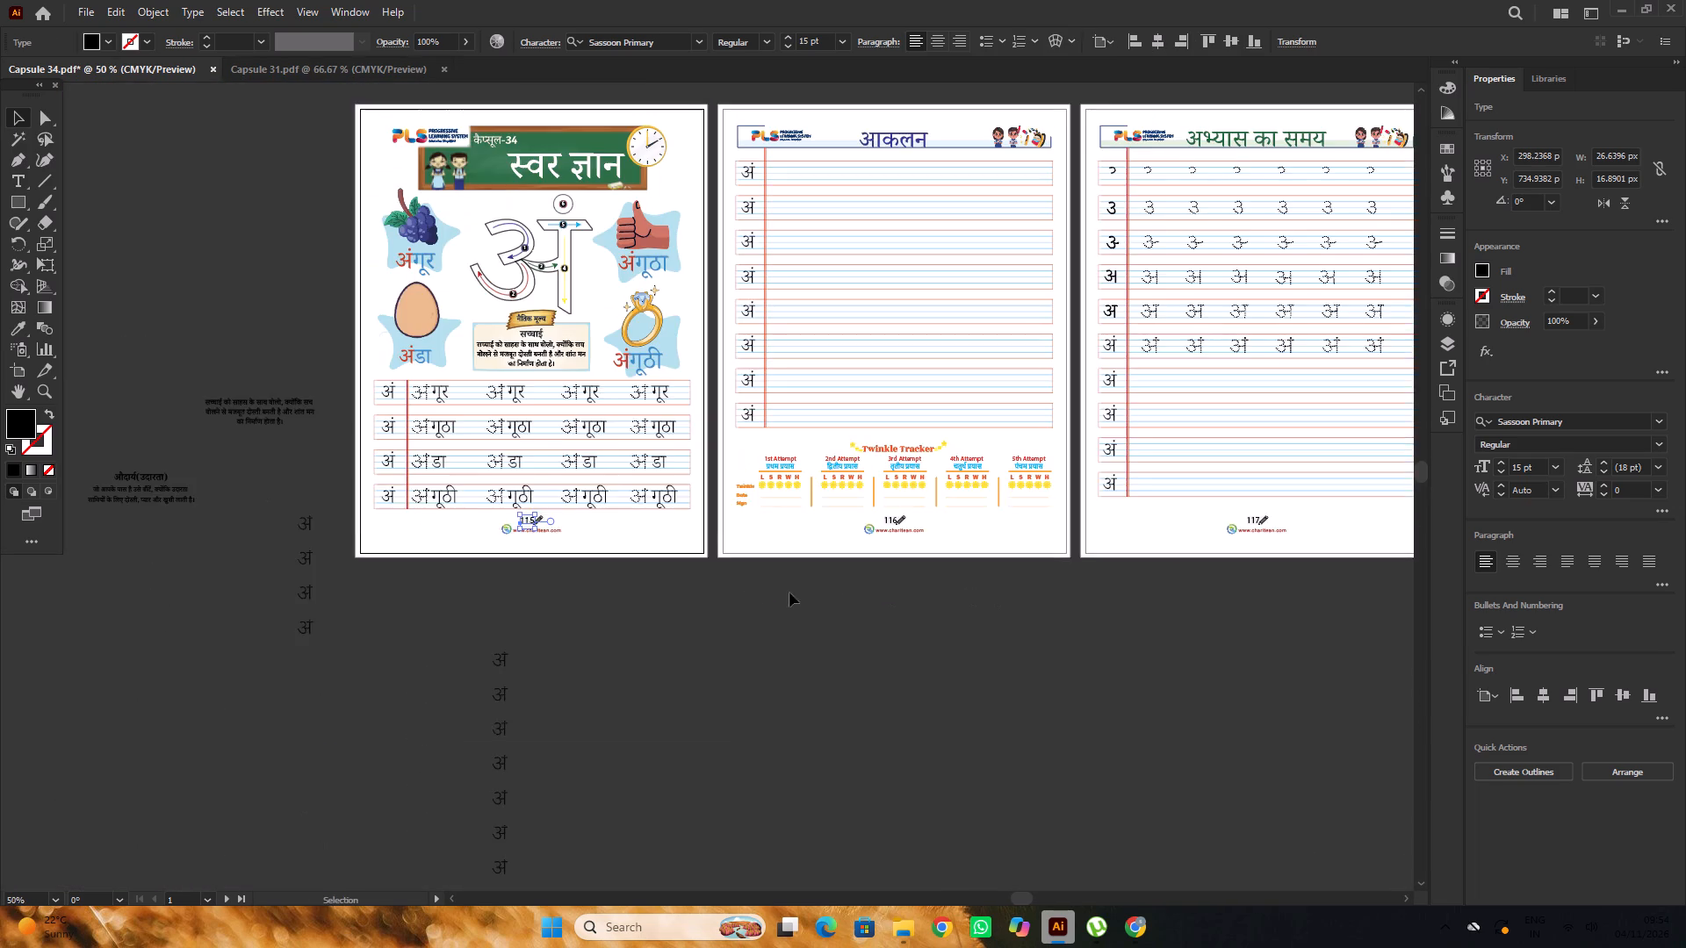
{"action": "key", "text": "space"}
{"action": "left_click_drag", "start_coordinate": [974, 599], "coordinate": [728, 574]}
{"action": "scroll", "coordinate": [695, 513], "scroll_direction": "up", "scroll_amount": 5, "text": "alt"}
{"action": "scroll", "coordinate": [579, 465], "scroll_direction": "up", "scroll_amount": 2}
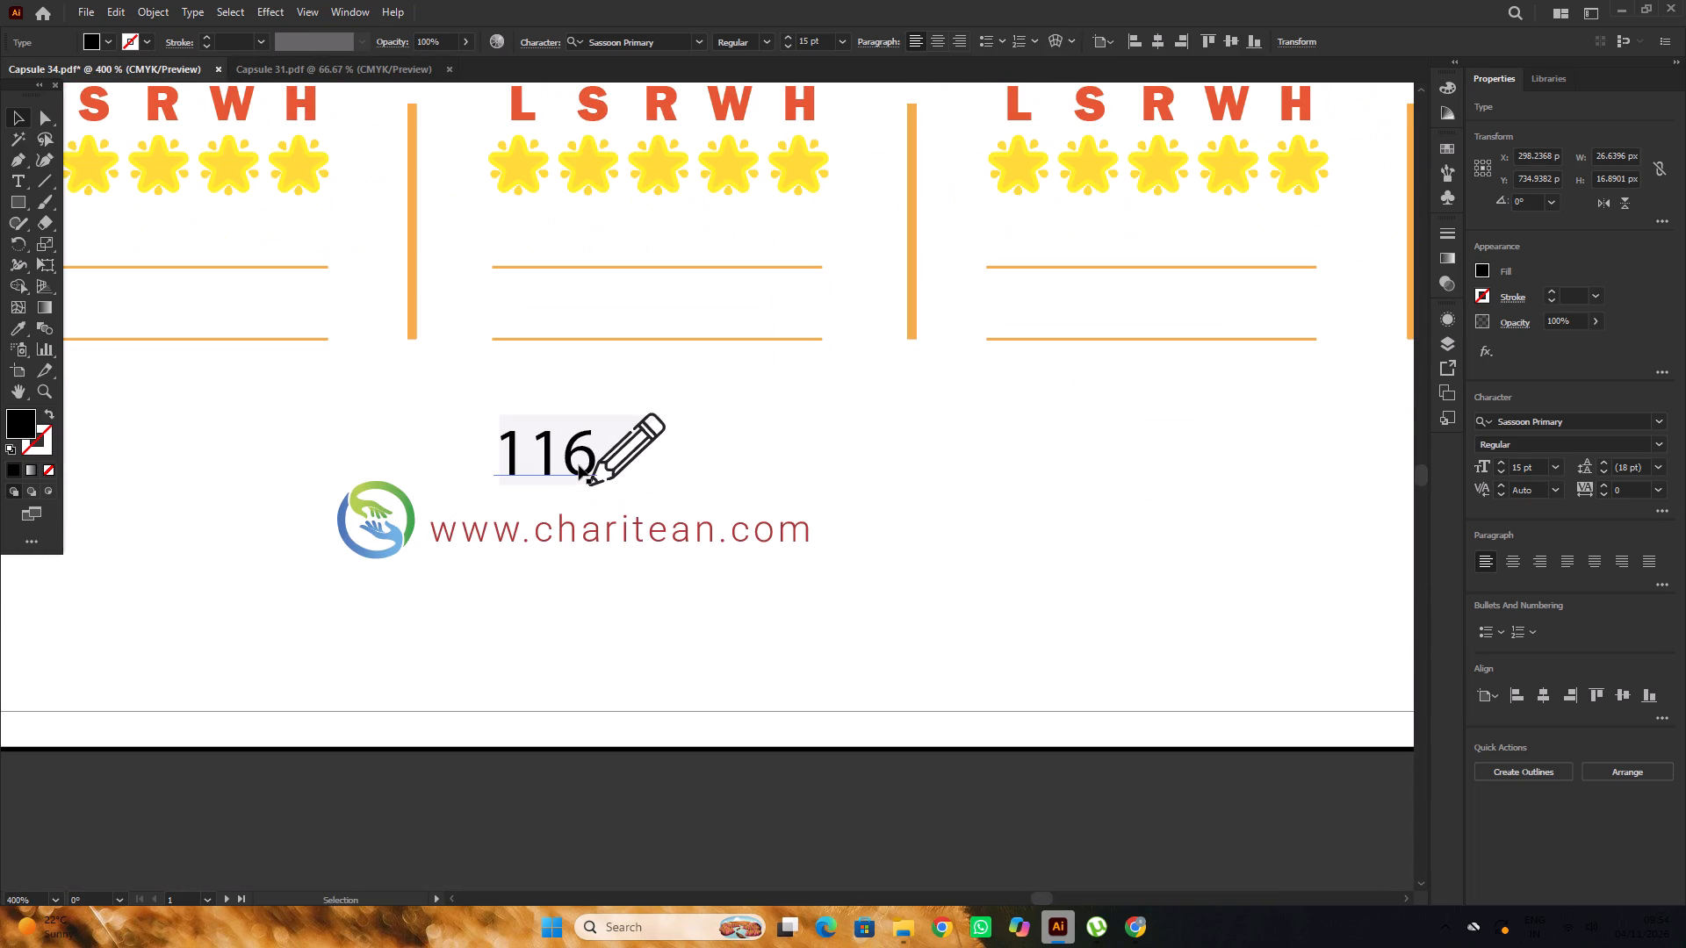
{"action": "key", "text": "t"}
{"action": "left_click_drag", "start_coordinate": [583, 442], "coordinate": [442, 458]}
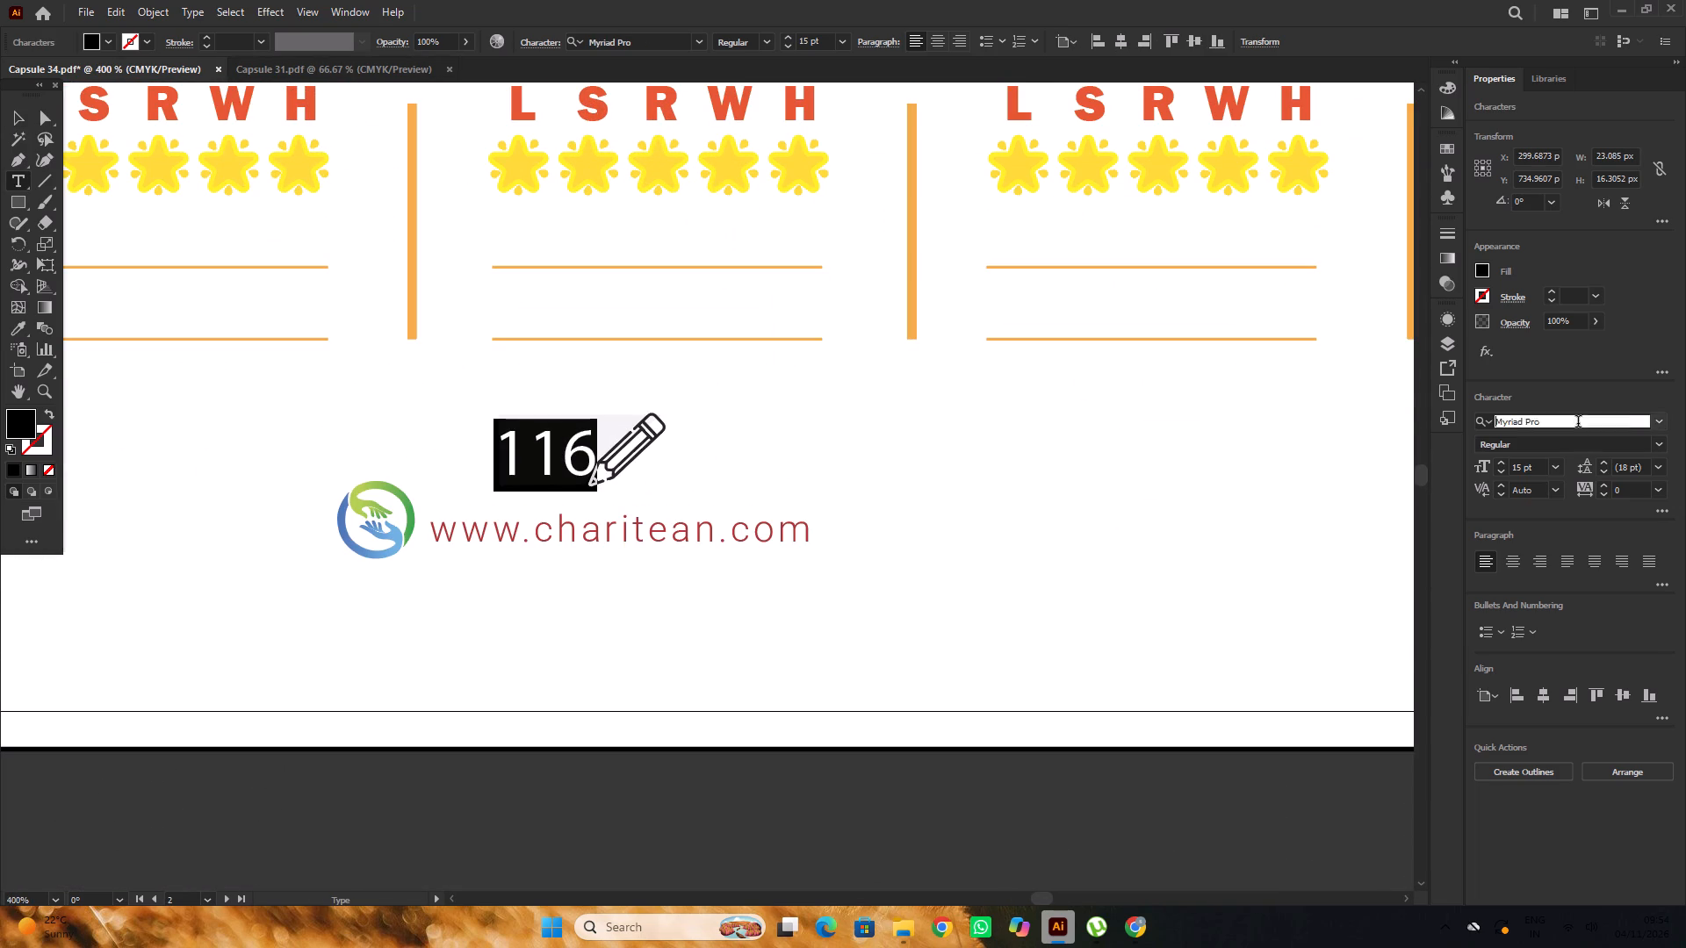
{"action": "left_click", "coordinate": [1578, 423]}
{"action": "key", "text": "s"}
{"action": "key", "text": "a"}
{"action": "key", "text": "s"}
{"action": "left_click", "coordinate": [1399, 527]}
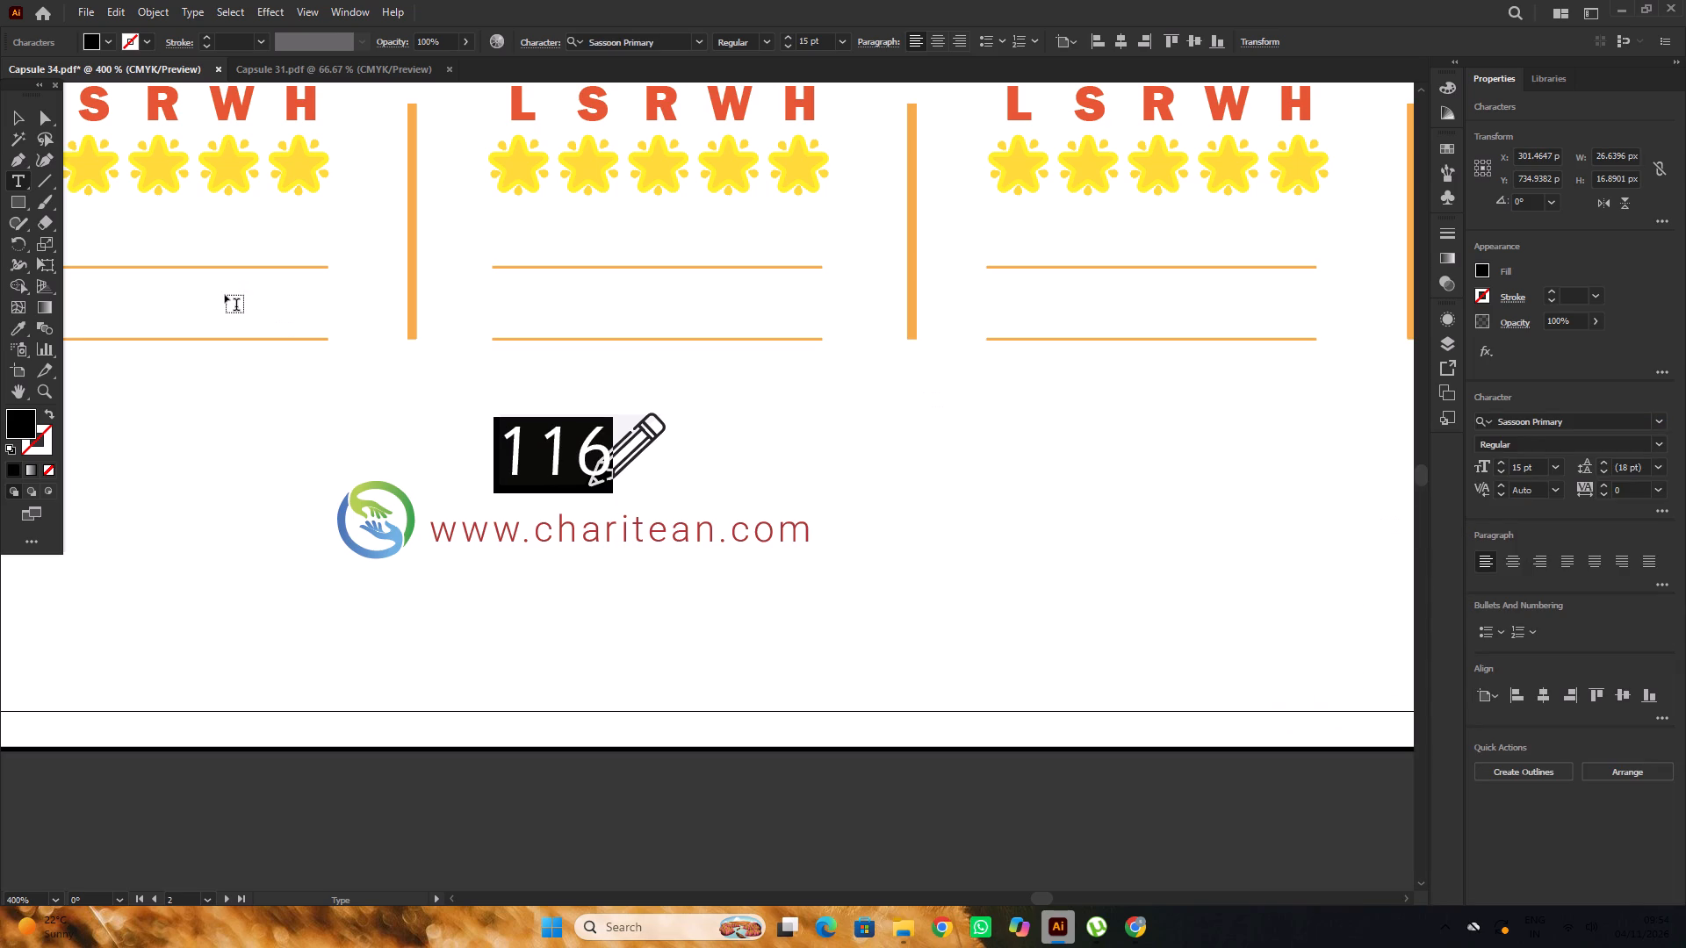
{"action": "left_click", "coordinate": [11, 118]}
Shift page number 116 about 4 px left, away from the pencil icon.
{"action": "scroll", "coordinate": [558, 445], "scroll_direction": "up", "scroll_amount": 3, "text": "alt"}
{"action": "left_click_drag", "start_coordinate": [648, 447], "coordinate": [646, 447]}
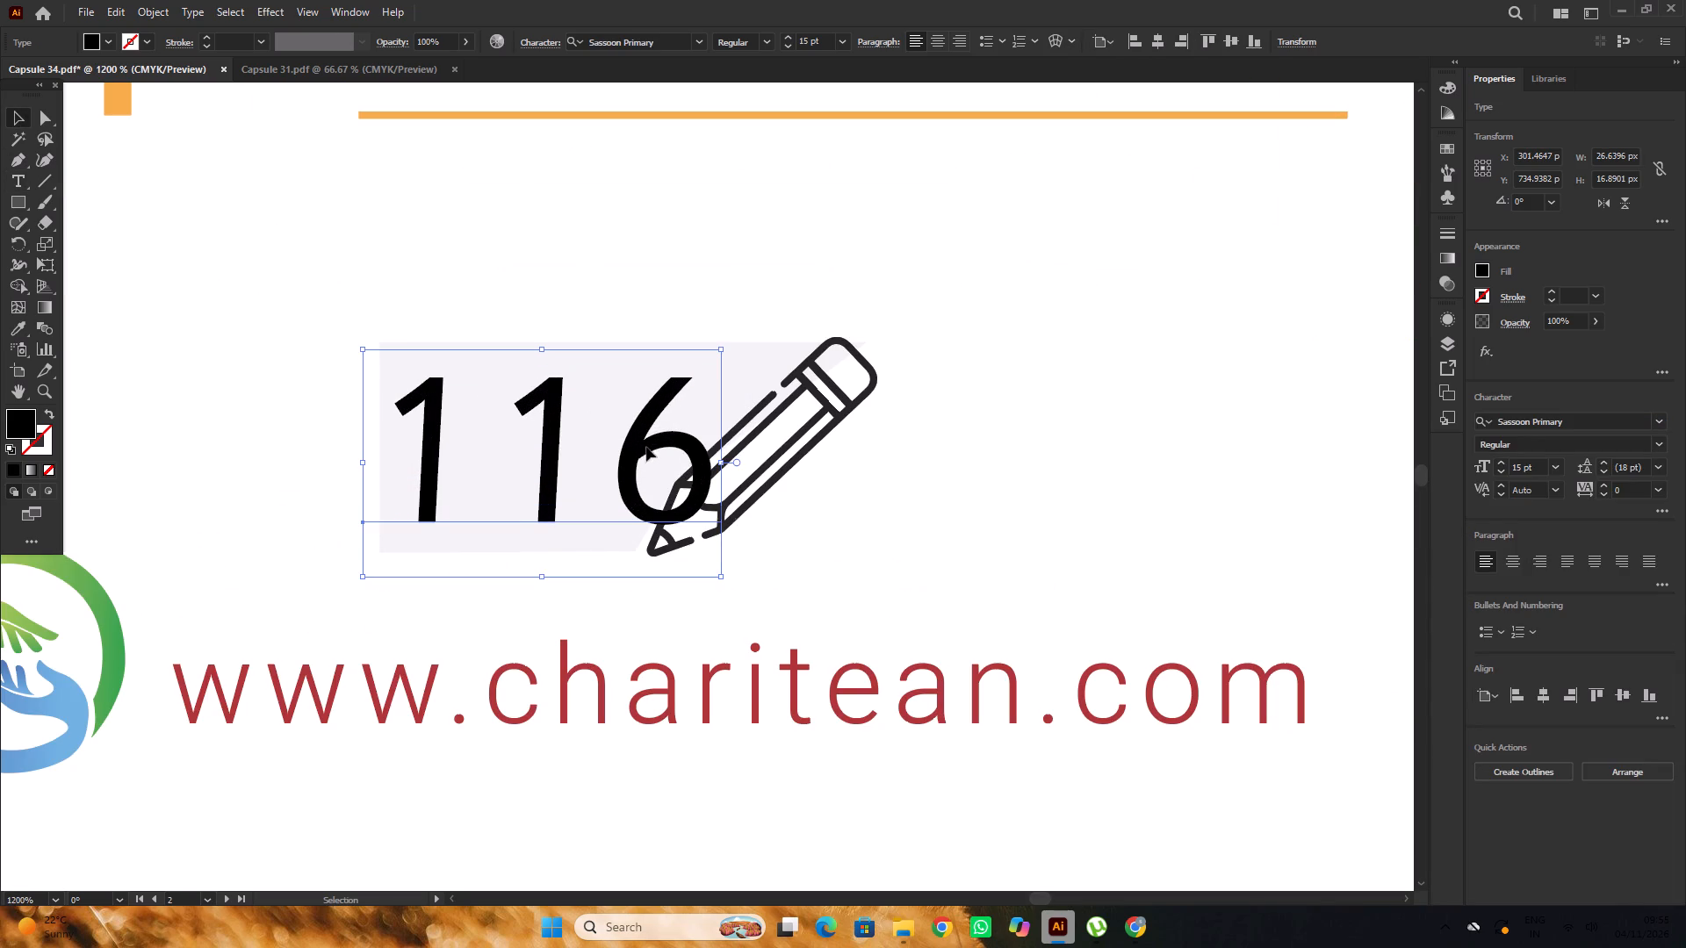
{"action": "left_click_drag", "start_coordinate": [646, 447], "coordinate": [597, 449]}
Change the font of page number 117 on the third page to Sassoon Primary.
{"action": "scroll", "coordinate": [455, 406], "scroll_direction": "down", "scroll_amount": 8, "text": "alt"}
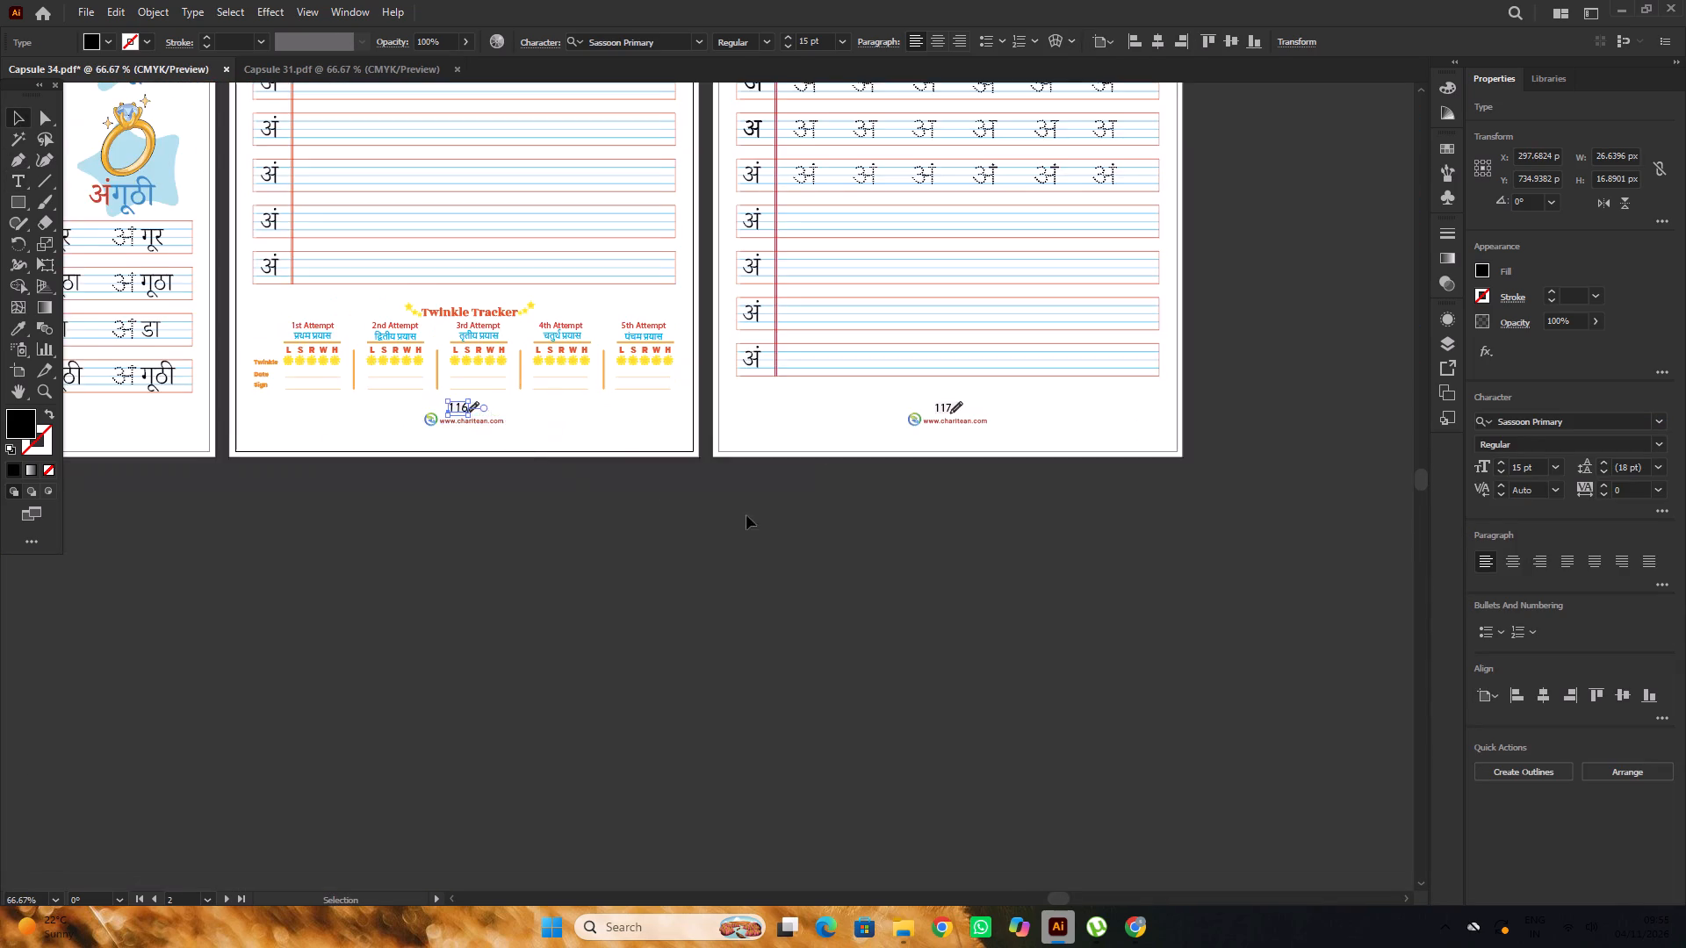
{"action": "key", "text": "space"}
{"action": "left_click_drag", "start_coordinate": [910, 525], "coordinate": [649, 545]}
{"action": "left_click", "coordinate": [768, 545]}
{"action": "scroll", "coordinate": [664, 427], "scroll_direction": "up", "scroll_amount": 6, "text": "alt"}
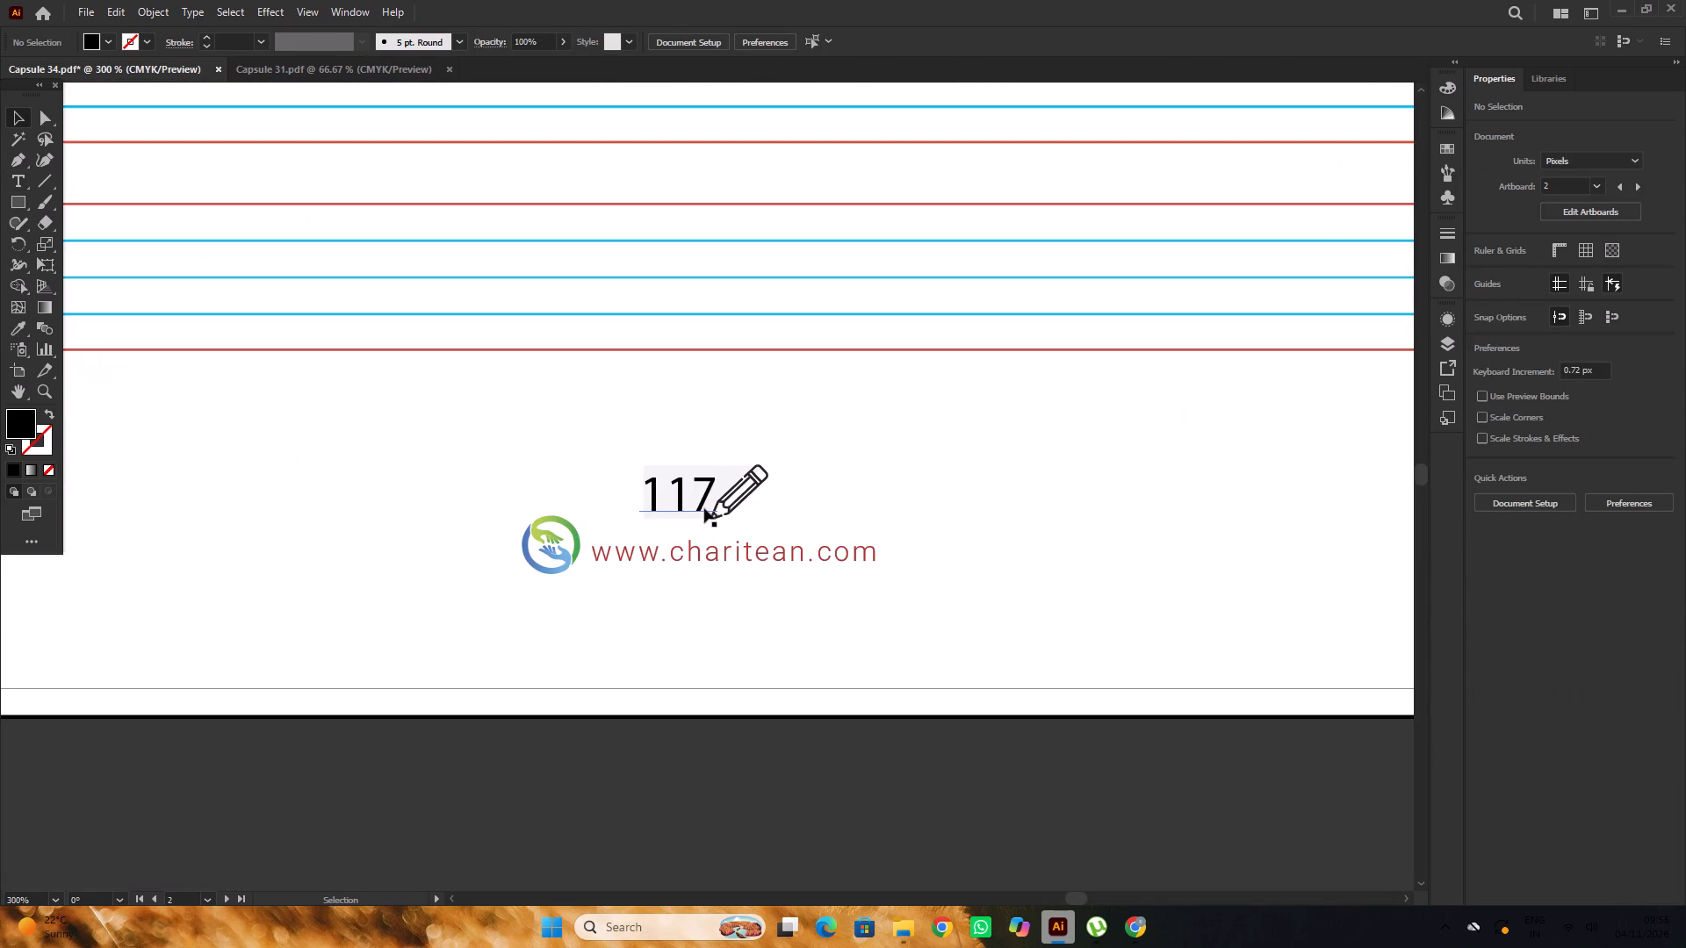
{"action": "key", "text": "t"}
{"action": "left_click_drag", "start_coordinate": [712, 494], "coordinate": [620, 507]}
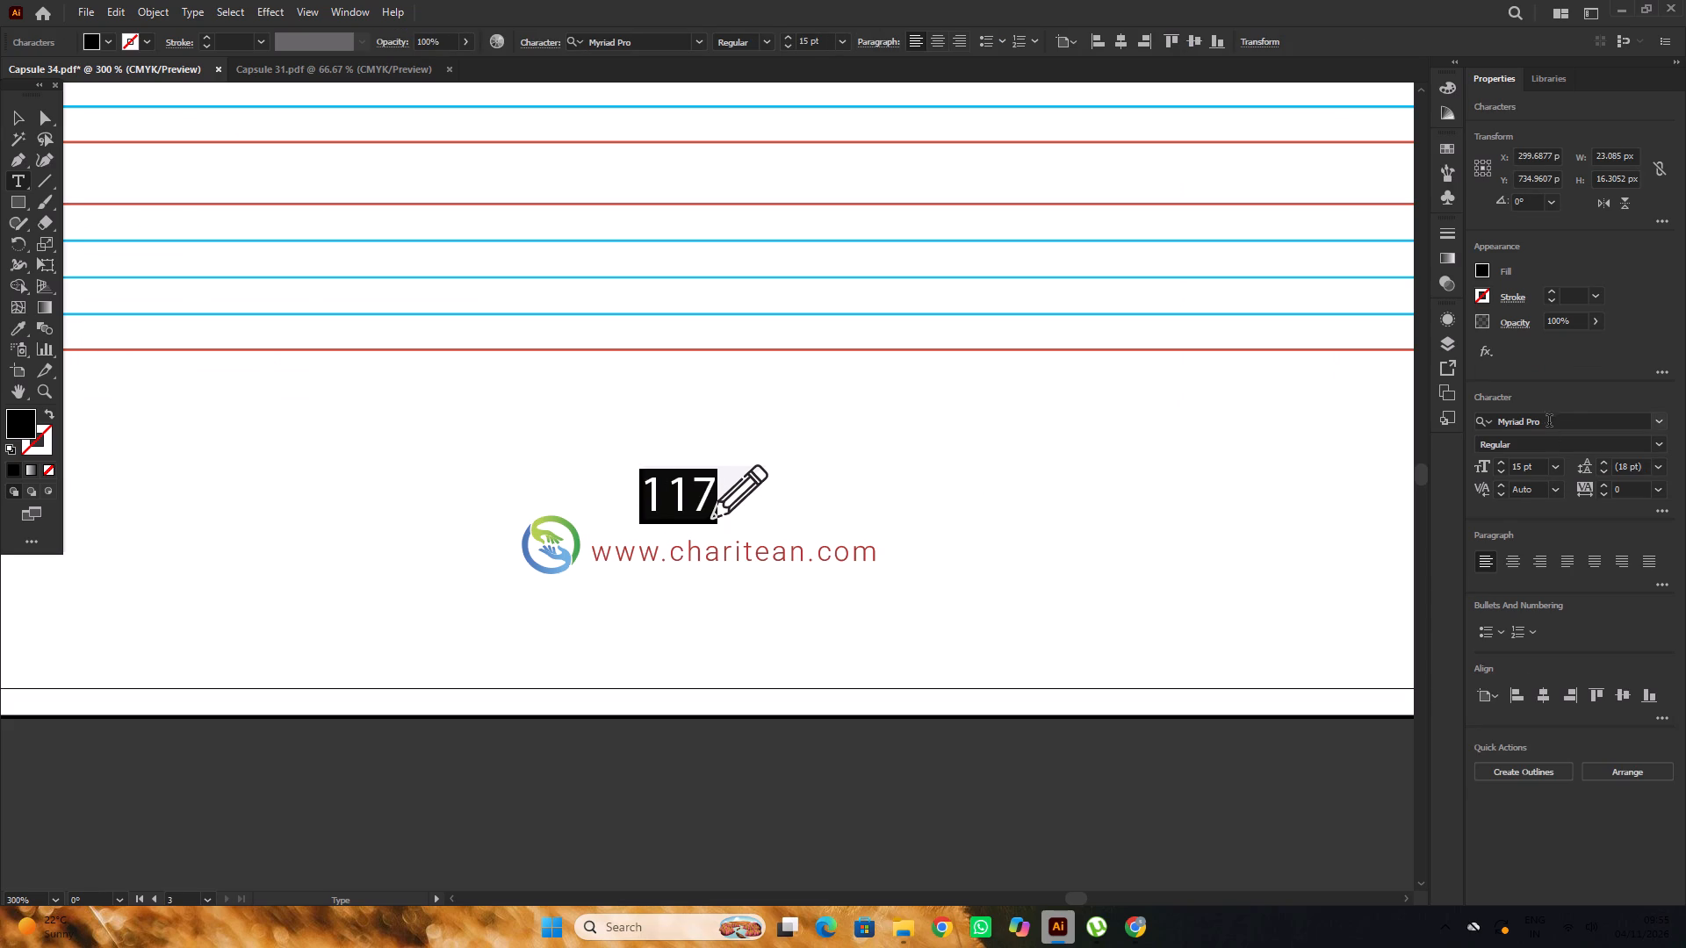
{"action": "left_click", "coordinate": [1548, 419]}
{"action": "key", "text": "s"}
{"action": "key", "text": "a"}
{"action": "key", "text": "s"}
{"action": "left_click", "coordinate": [1400, 525]}
Nudge page number 117 slightly left, away from the pencil icon, and leave group isolation.
{"action": "scroll", "coordinate": [749, 467], "scroll_direction": "up", "scroll_amount": 1, "text": "alt"}
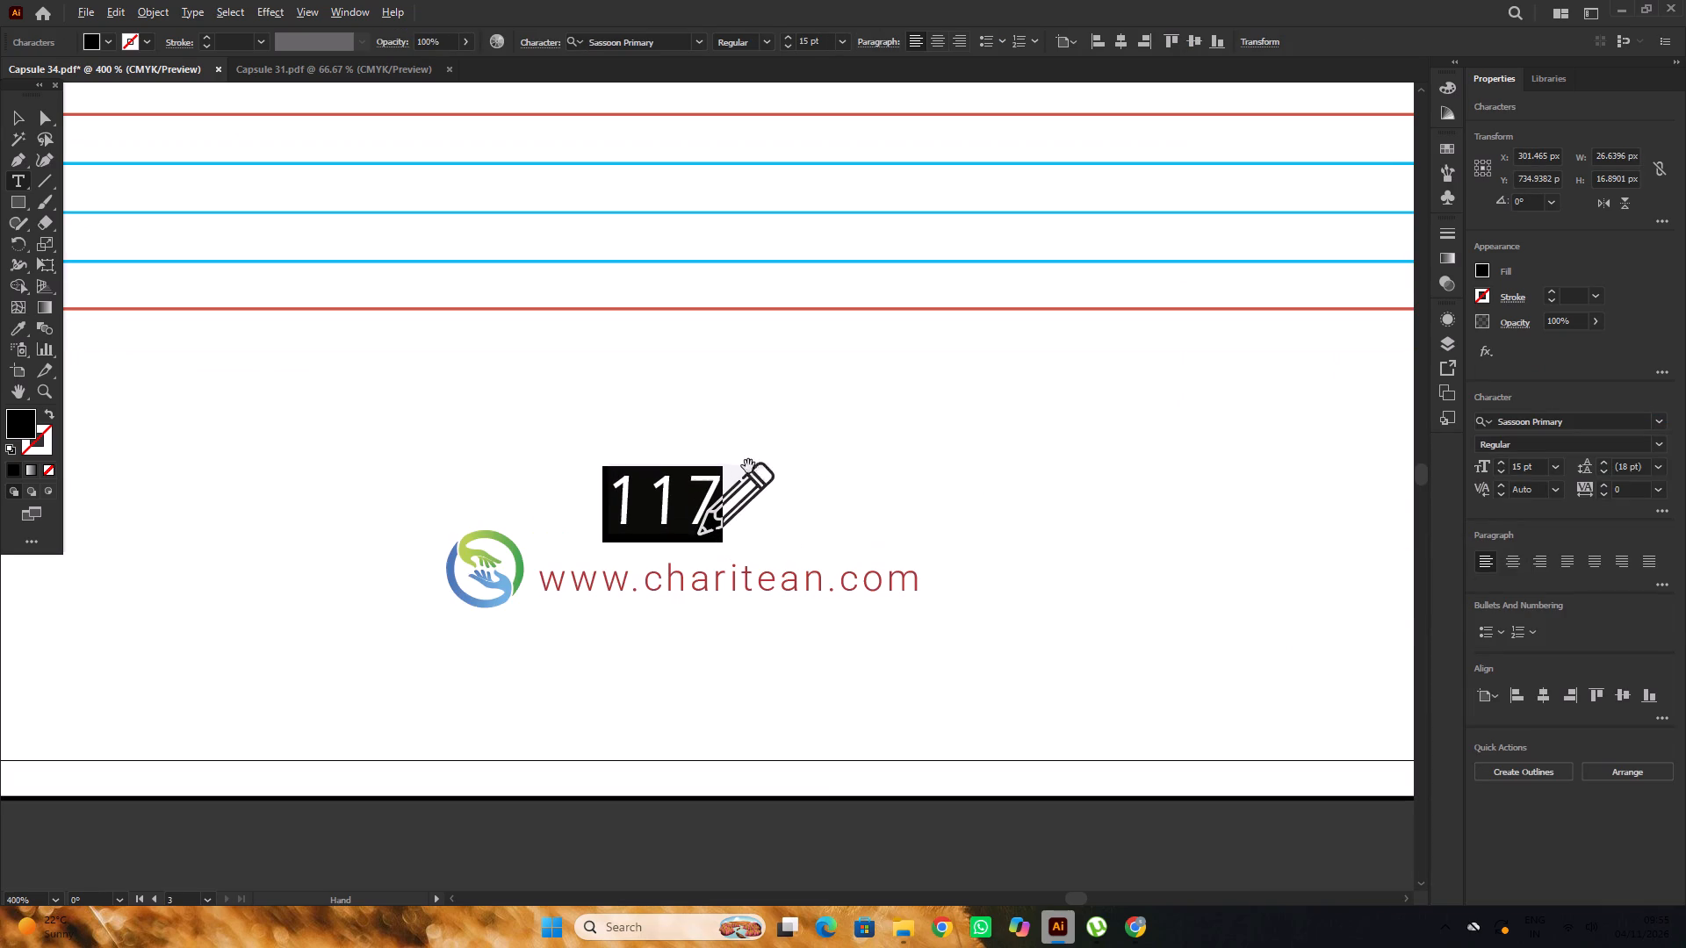
{"action": "left_click", "coordinate": [9, 116]}
{"action": "scroll", "coordinate": [586, 340], "scroll_direction": "down", "scroll_amount": 4}
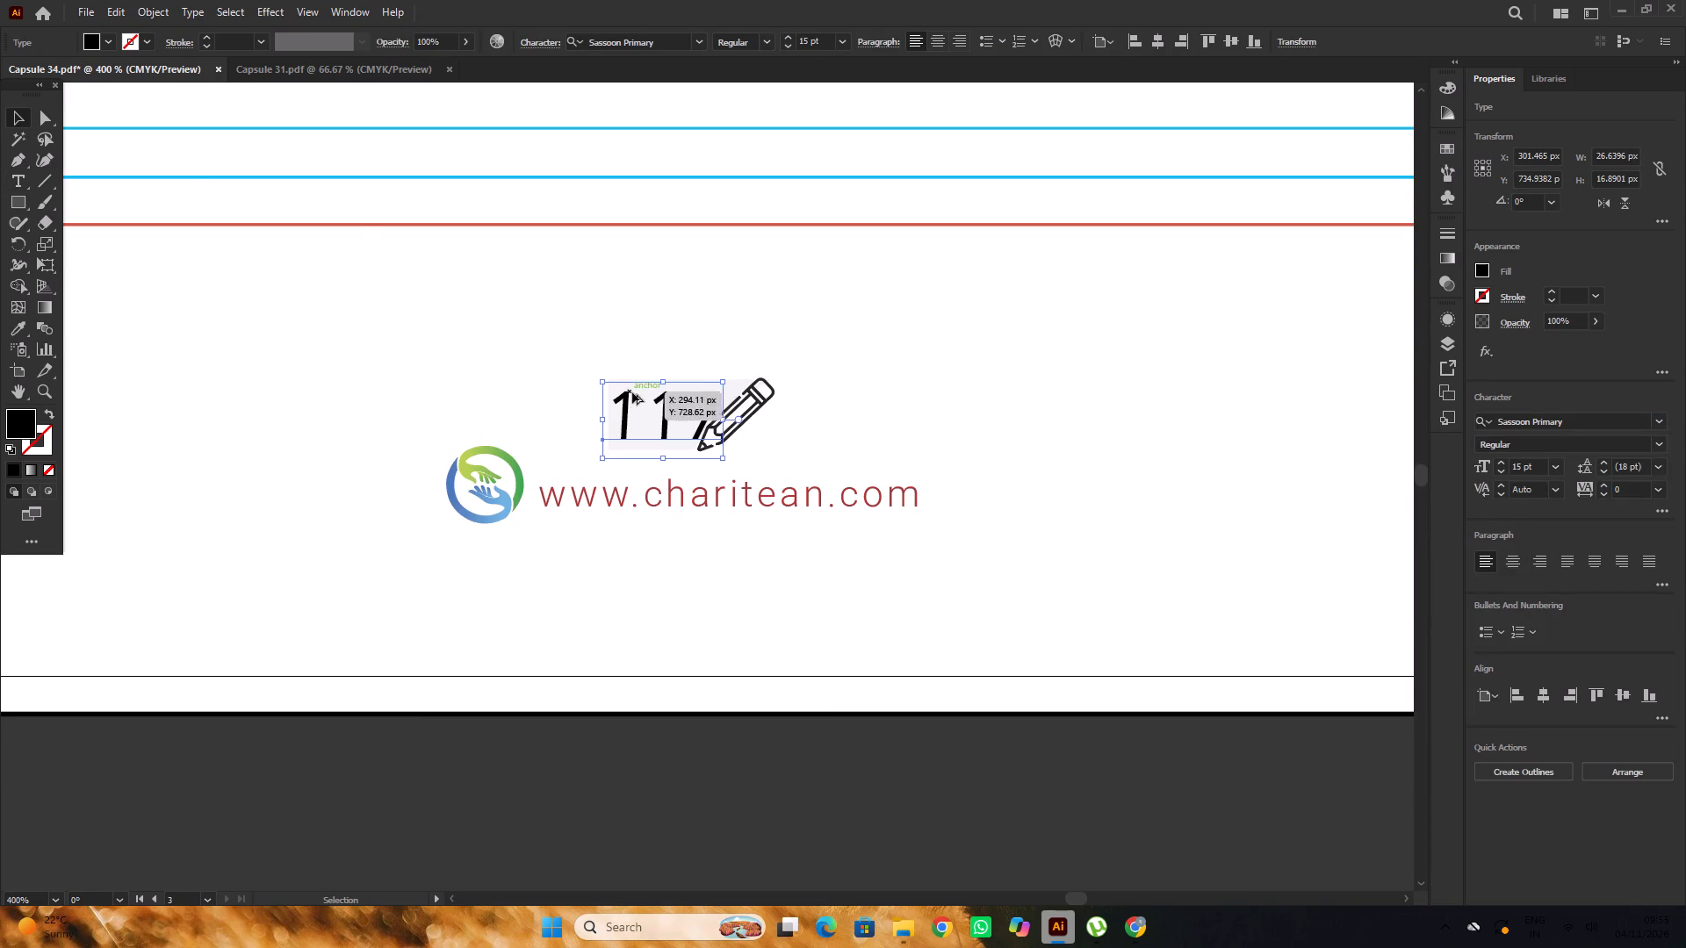
{"action": "scroll", "coordinate": [632, 392], "scroll_direction": "up", "scroll_amount": 2, "text": "alt"}
{"action": "left_click_drag", "start_coordinate": [703, 426], "coordinate": [684, 424], "text": "shift"}
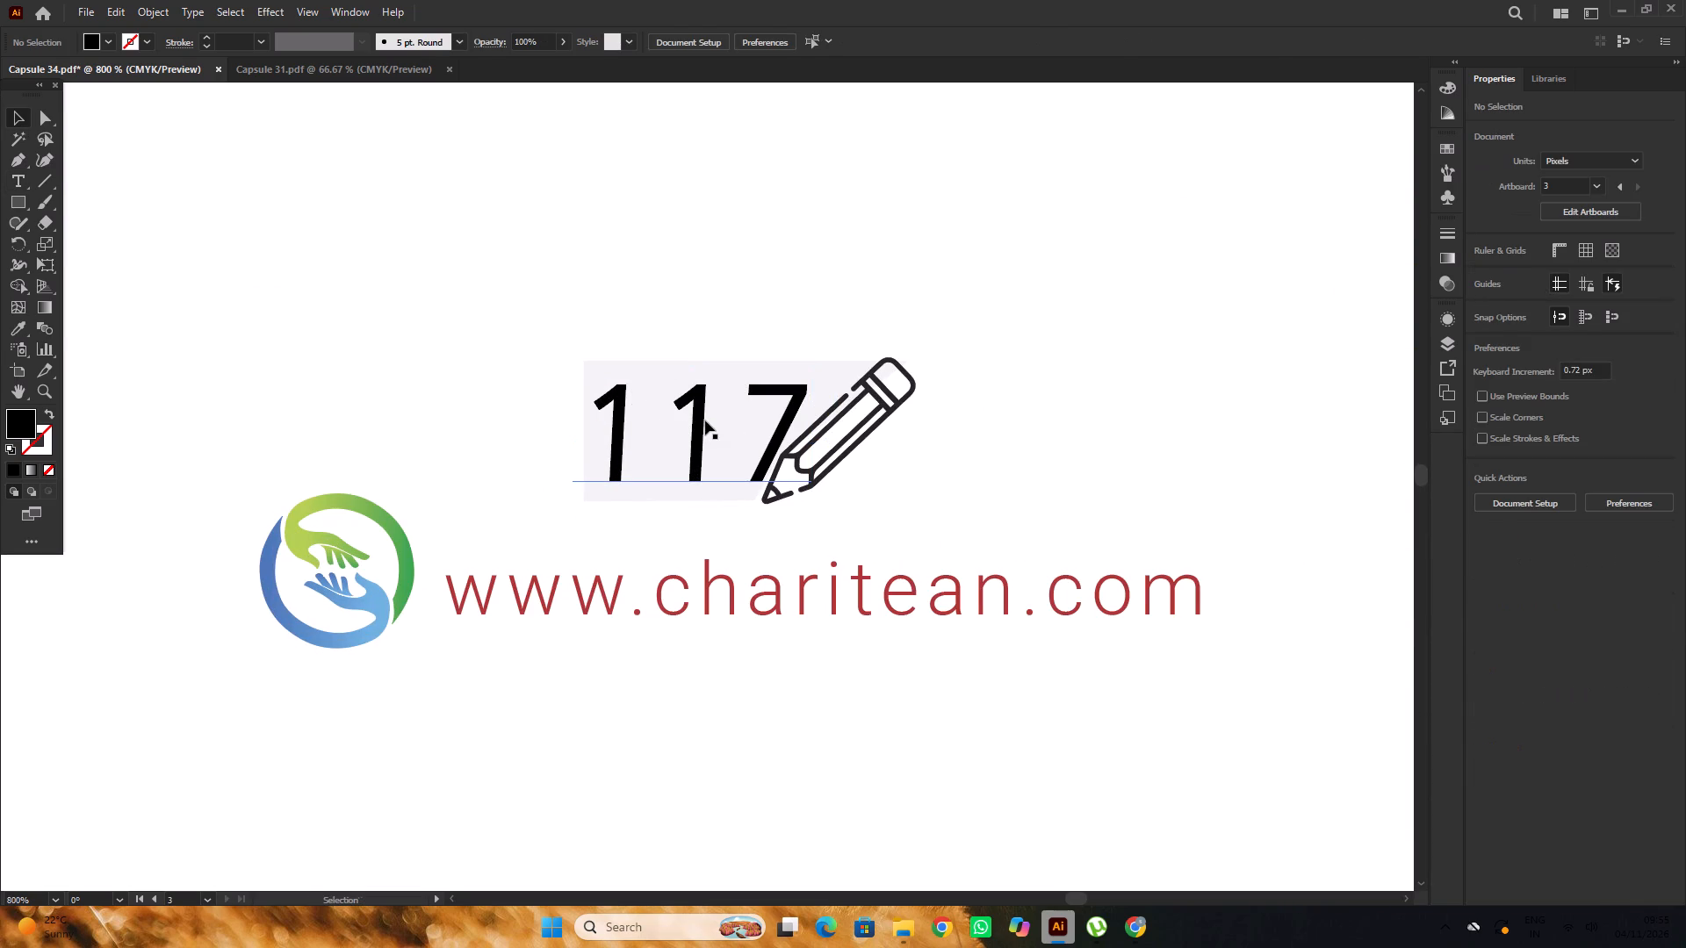
{"action": "left_click", "coordinate": [705, 420]}
{"action": "triple_click", "coordinate": [700, 423]}
{"action": "triple_click", "coordinate": [700, 423]}
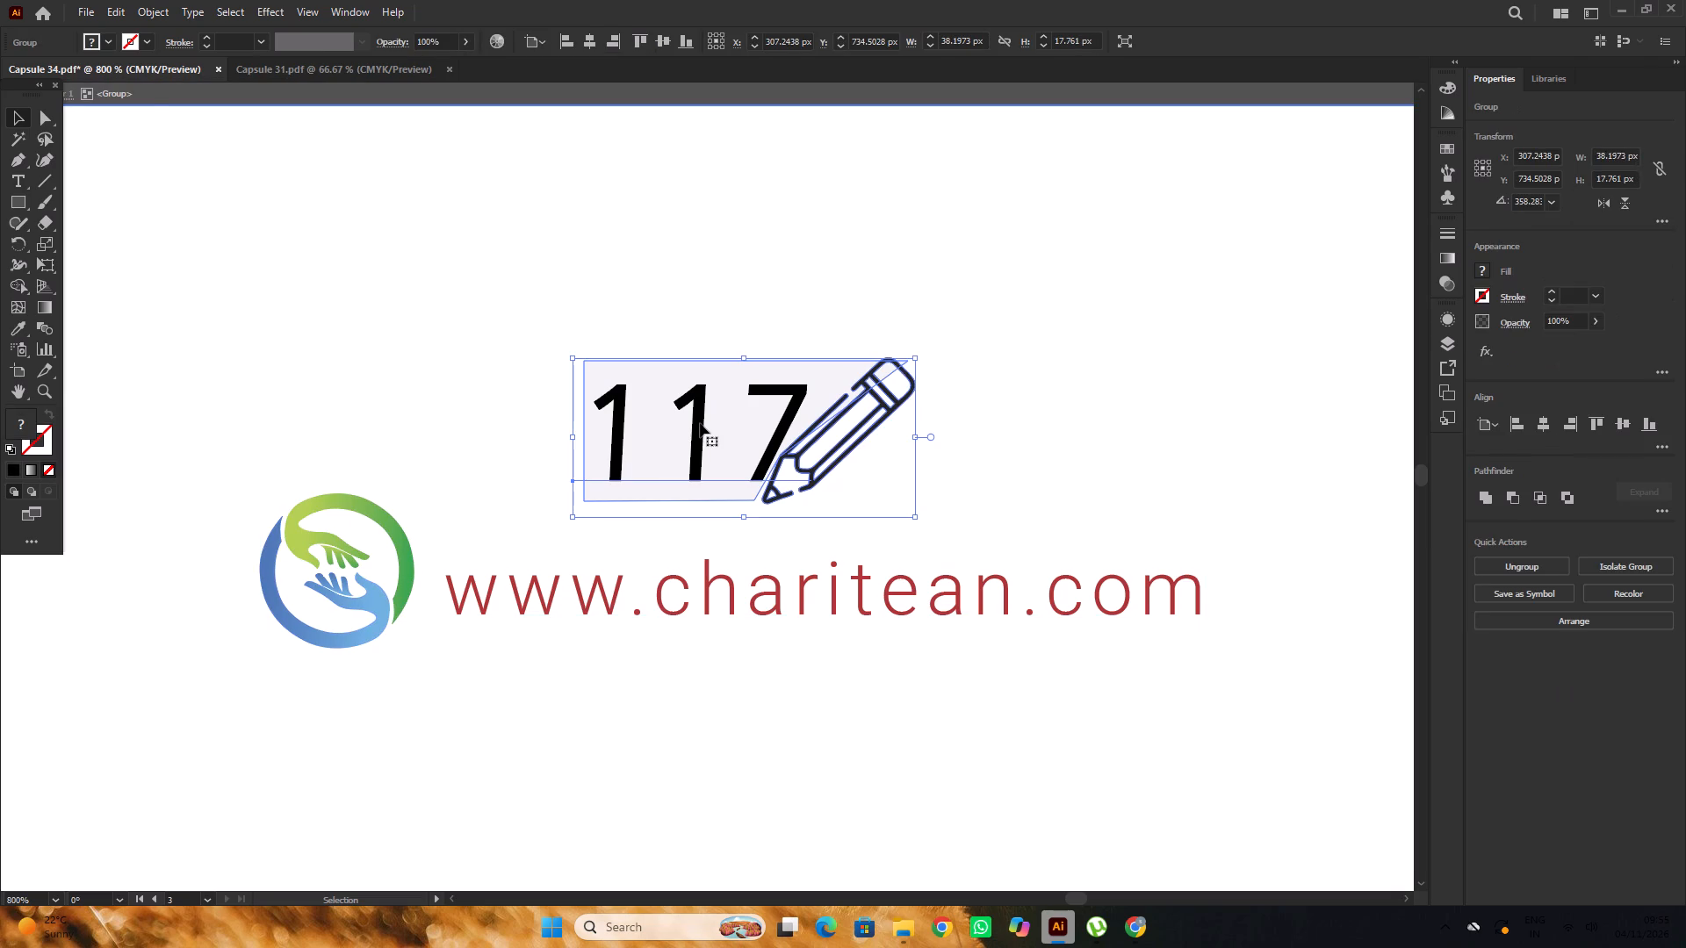
{"action": "triple_click", "coordinate": [700, 423]}
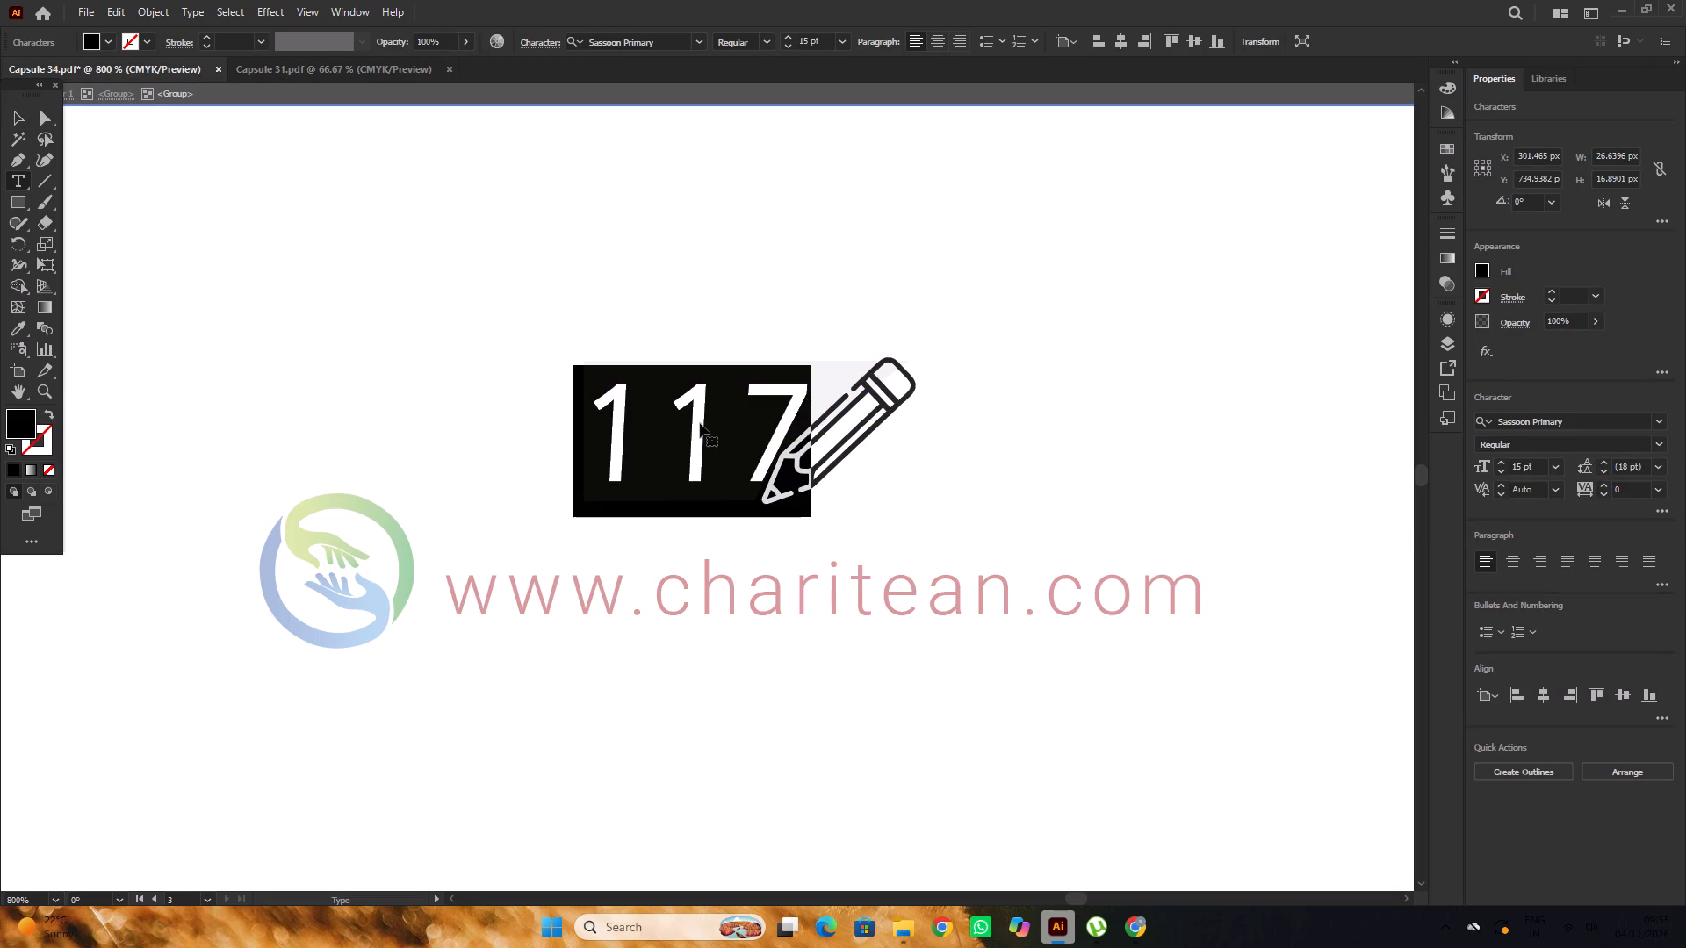
{"action": "left_click", "coordinate": [700, 423]}
{"action": "left_click", "coordinate": [21, 118]}
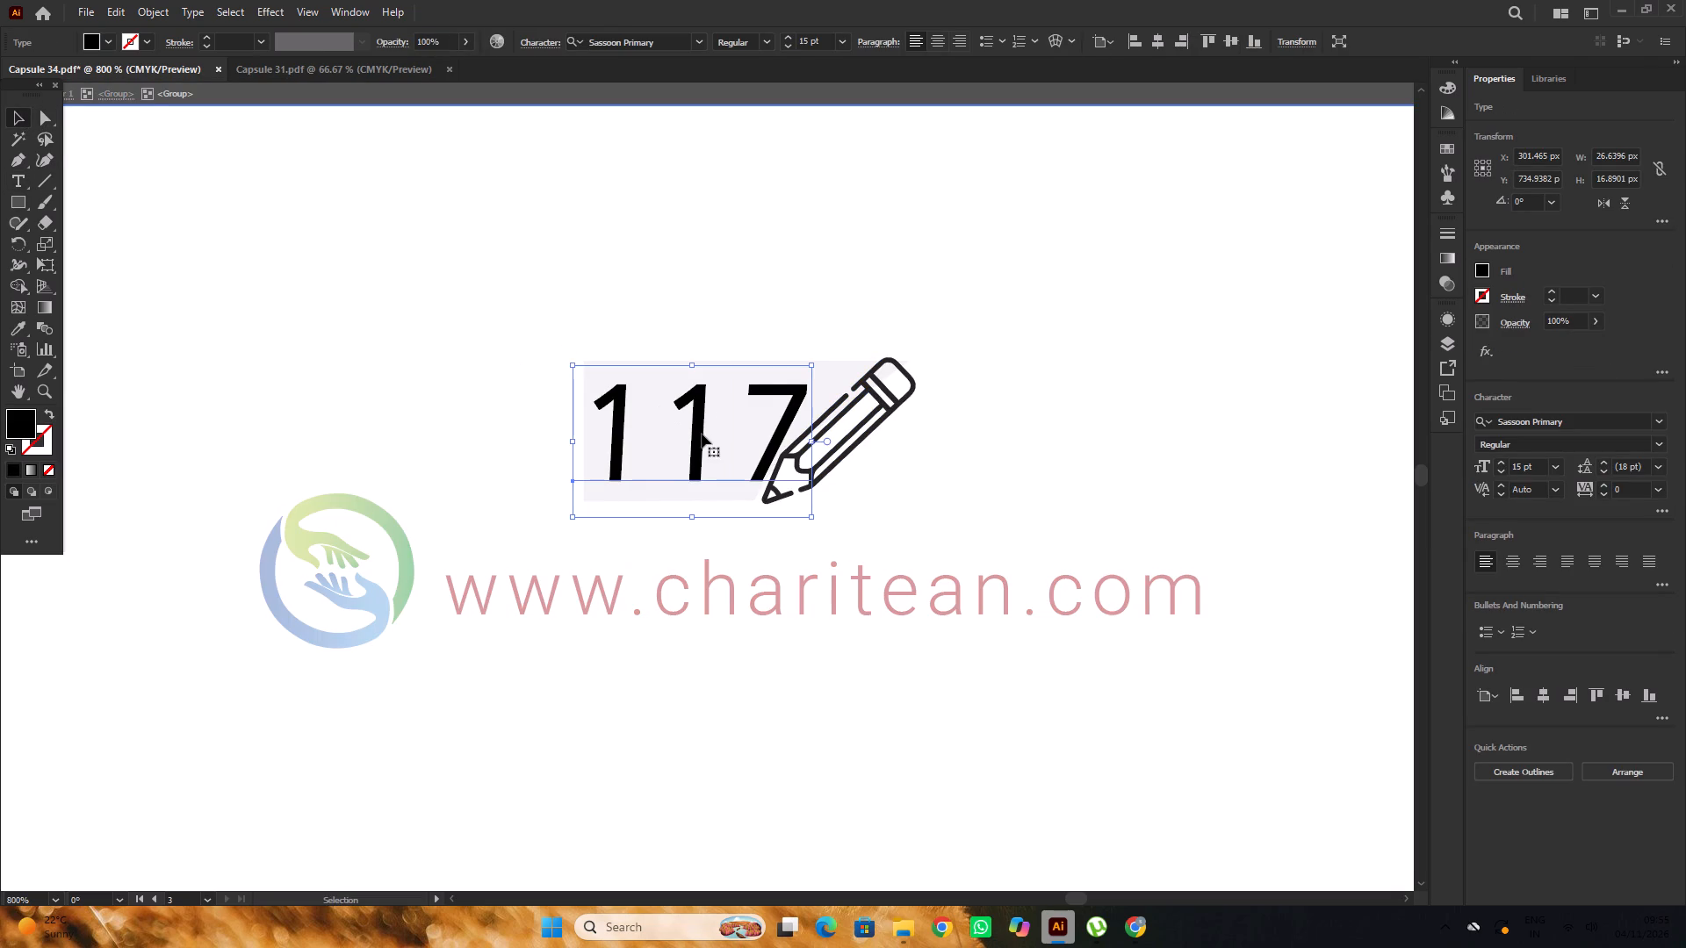
{"action": "left_click_drag", "start_coordinate": [698, 433], "coordinate": [686, 433]}
{"action": "scroll", "coordinate": [640, 389], "scroll_direction": "down", "scroll_amount": 5, "text": "alt"}
{"action": "double_click", "coordinate": [806, 534]}
Save the three-page worksheet as an Adobe PDF named Capsule 34 in the PRINT A 1 folder, replacing the existing file.
{"action": "scroll", "coordinate": [804, 528], "scroll_direction": "down", "scroll_amount": 3}
{"action": "key", "text": "space"}
{"action": "left_click_drag", "start_coordinate": [573, 527], "coordinate": [605, 545]}
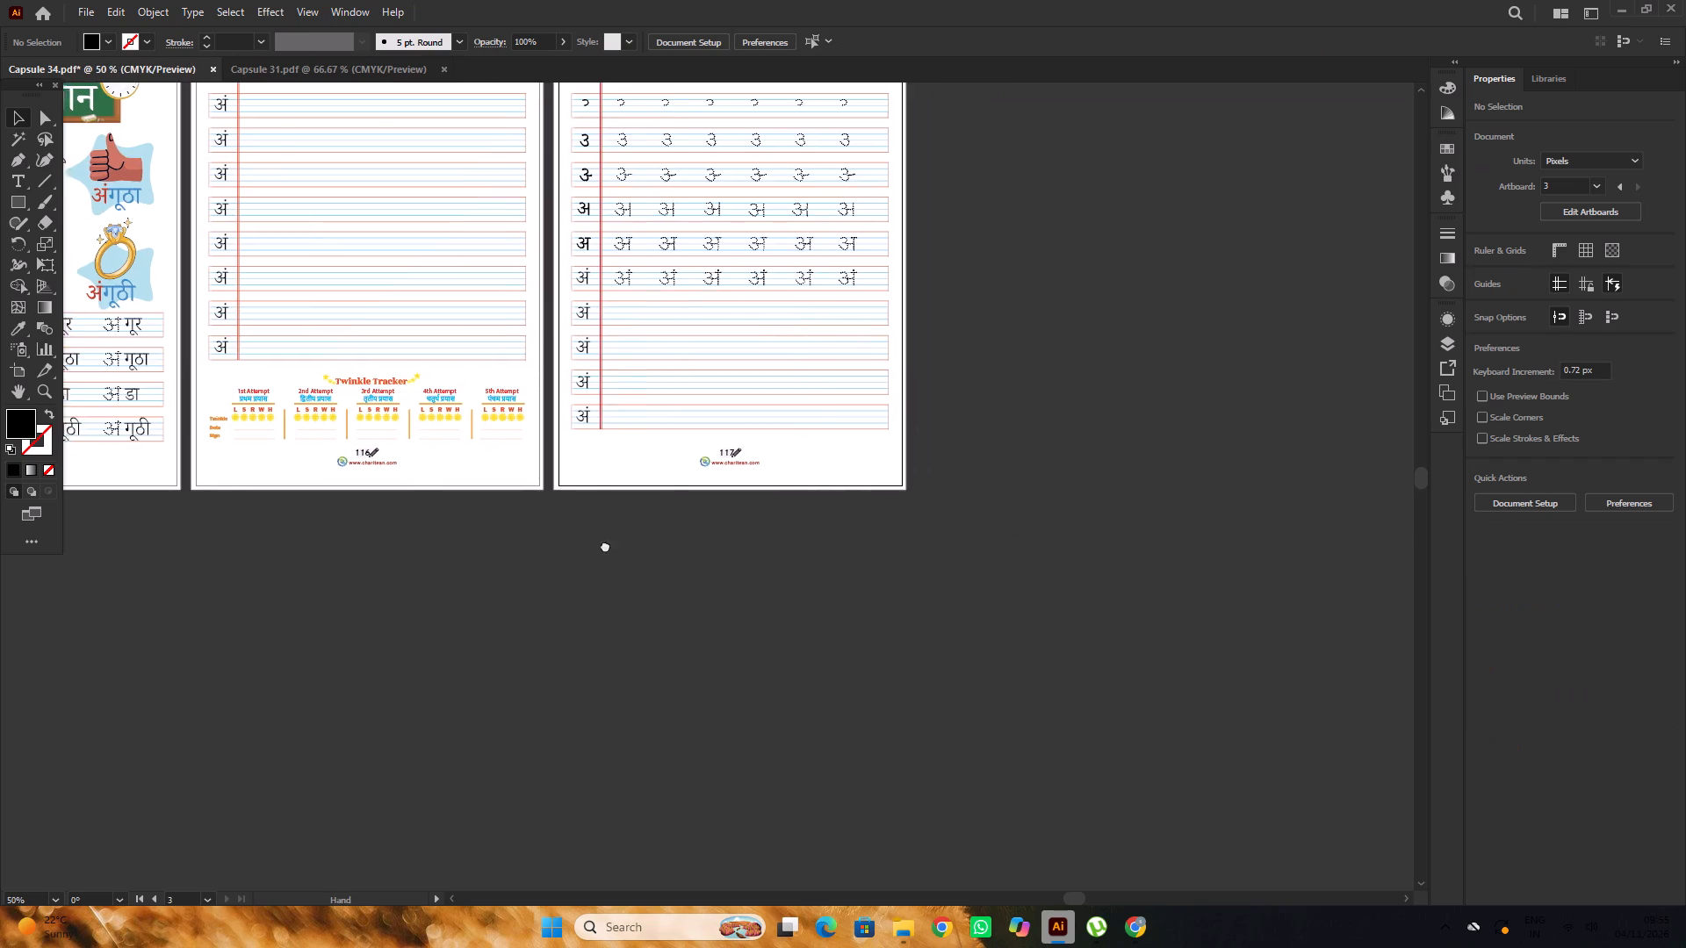
{"action": "left_click_drag", "start_coordinate": [605, 545], "coordinate": [937, 579]}
{"action": "scroll", "coordinate": [906, 559], "scroll_direction": "down", "scroll_amount": 3}
{"action": "key", "text": "space"}
{"action": "left_click_drag", "start_coordinate": [875, 569], "coordinate": [916, 576]}
{"action": "scroll", "coordinate": [835, 457], "scroll_direction": "up", "scroll_amount": 2, "text": "alt"}
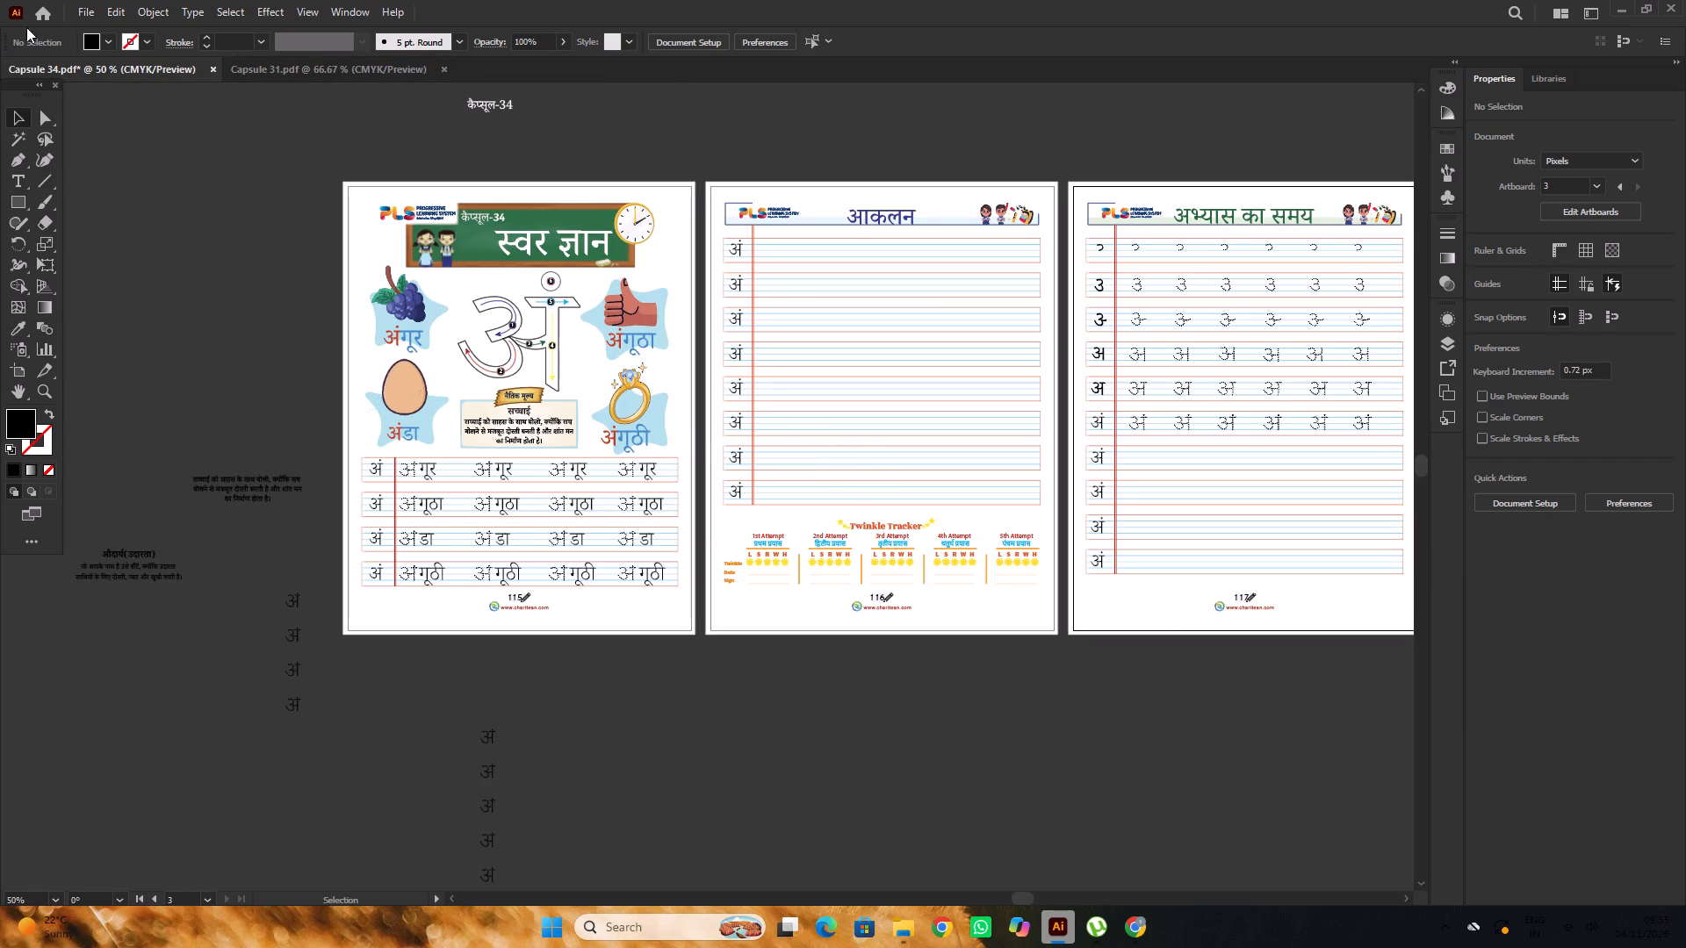
{"action": "left_click", "coordinate": [76, 9]}
{"action": "left_click", "coordinate": [140, 196]}
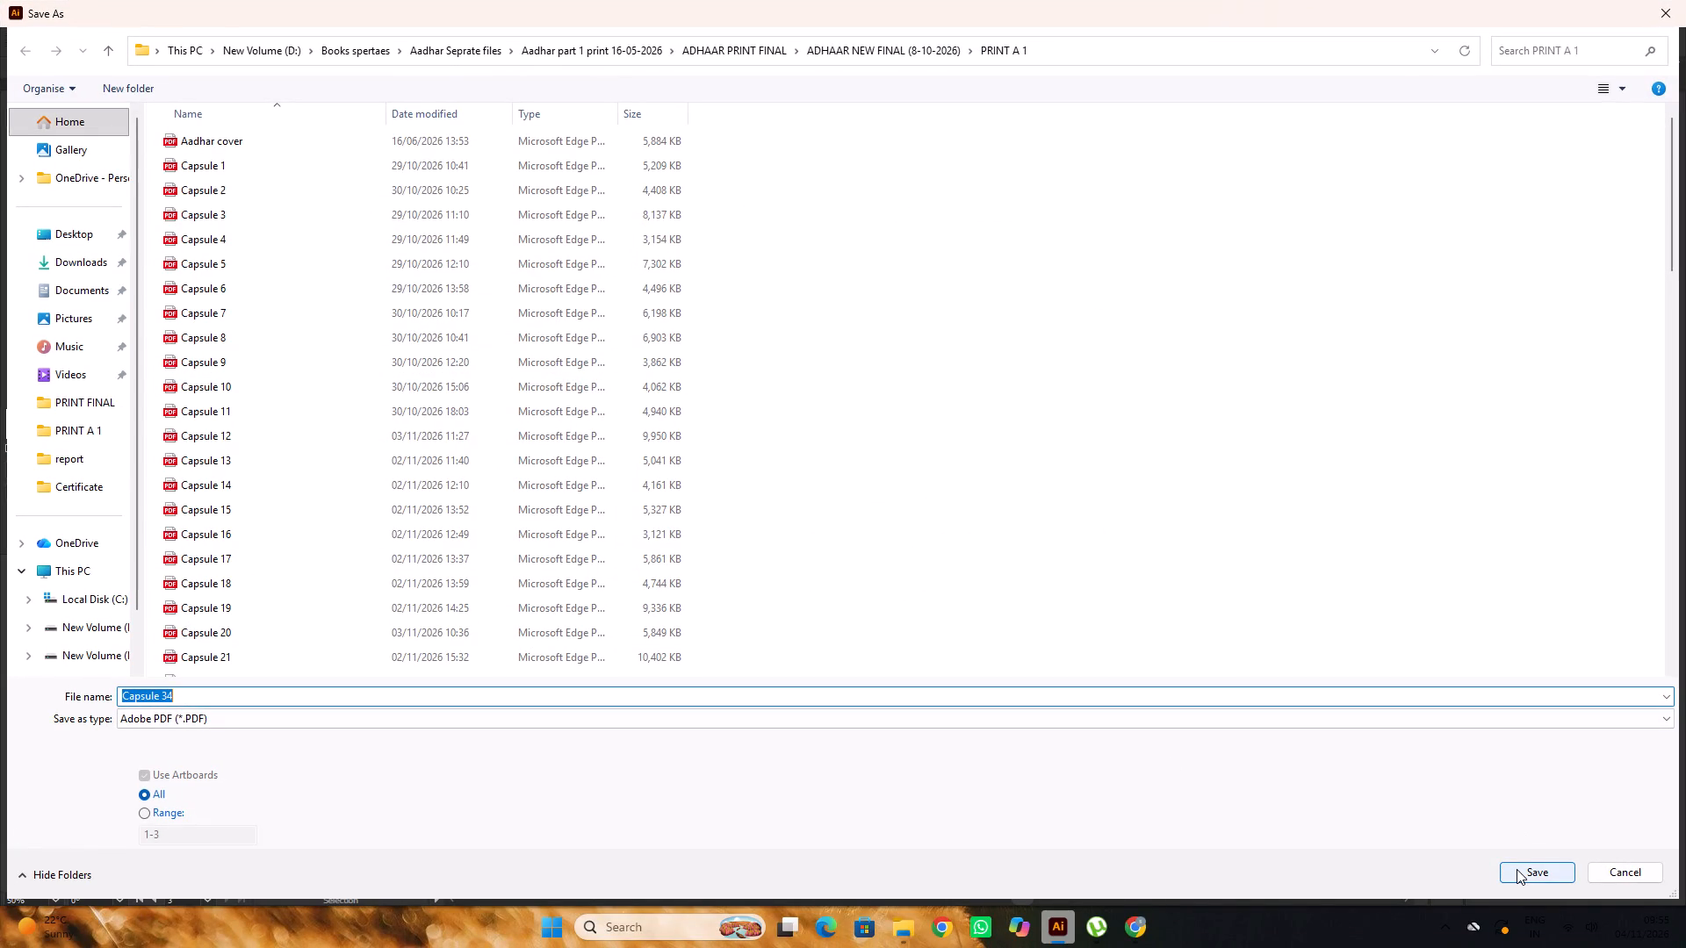
{"action": "left_click", "coordinate": [1517, 869]}
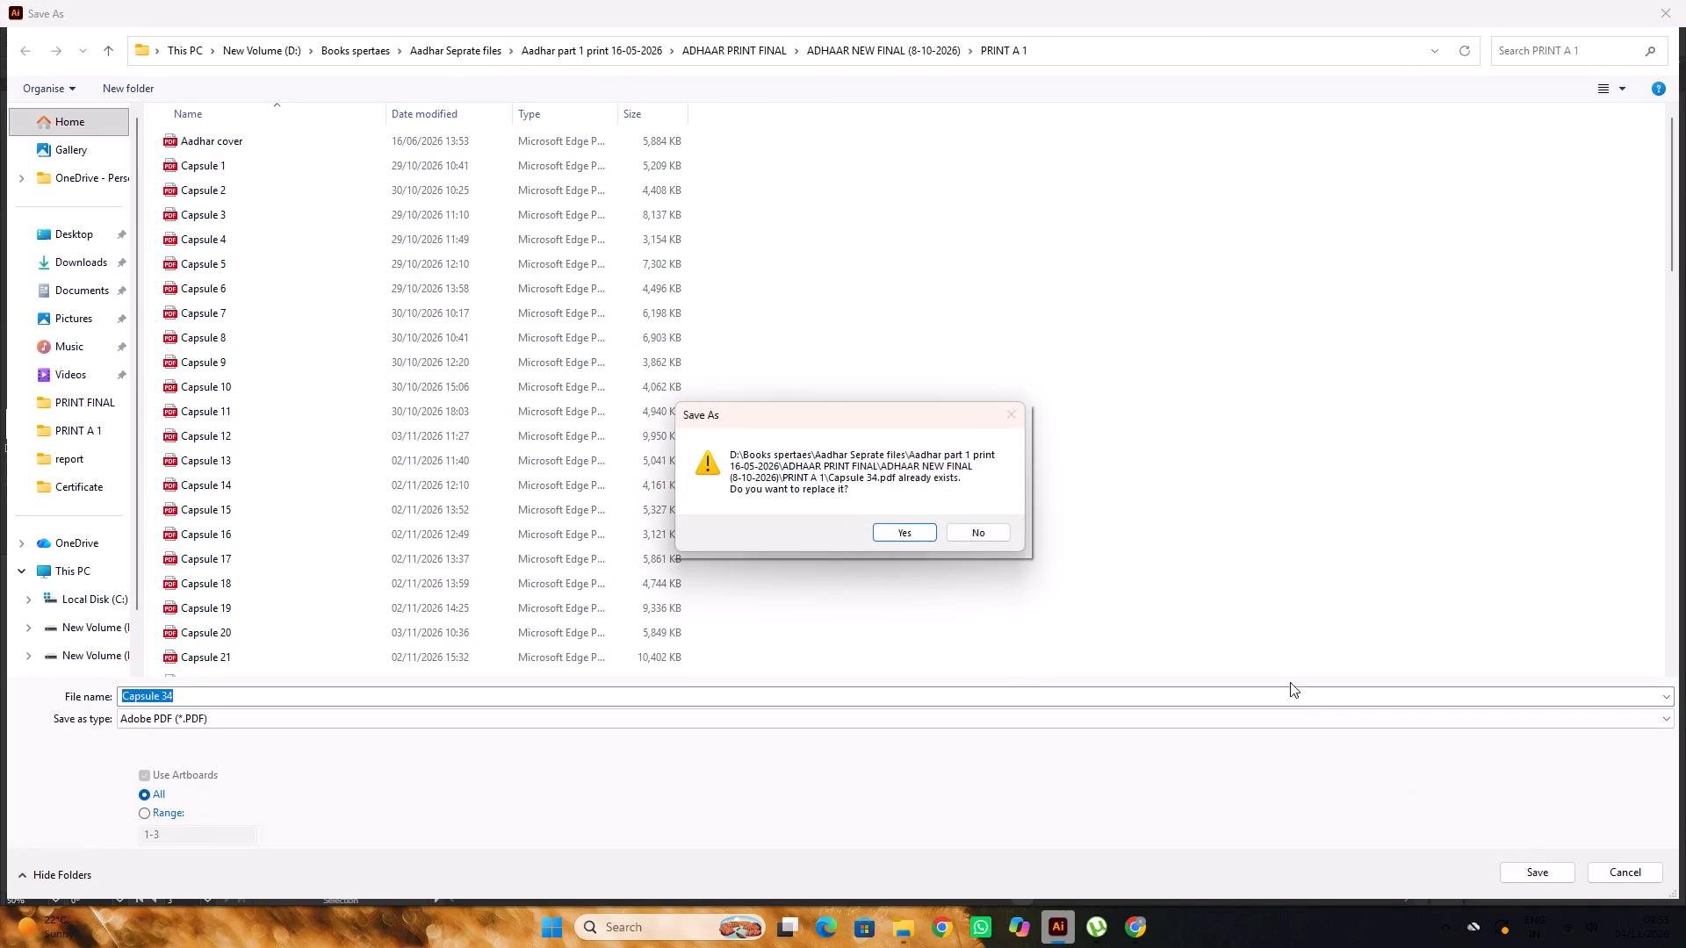
{"action": "left_click", "coordinate": [942, 520]}
{"action": "left_click", "coordinate": [923, 528]}
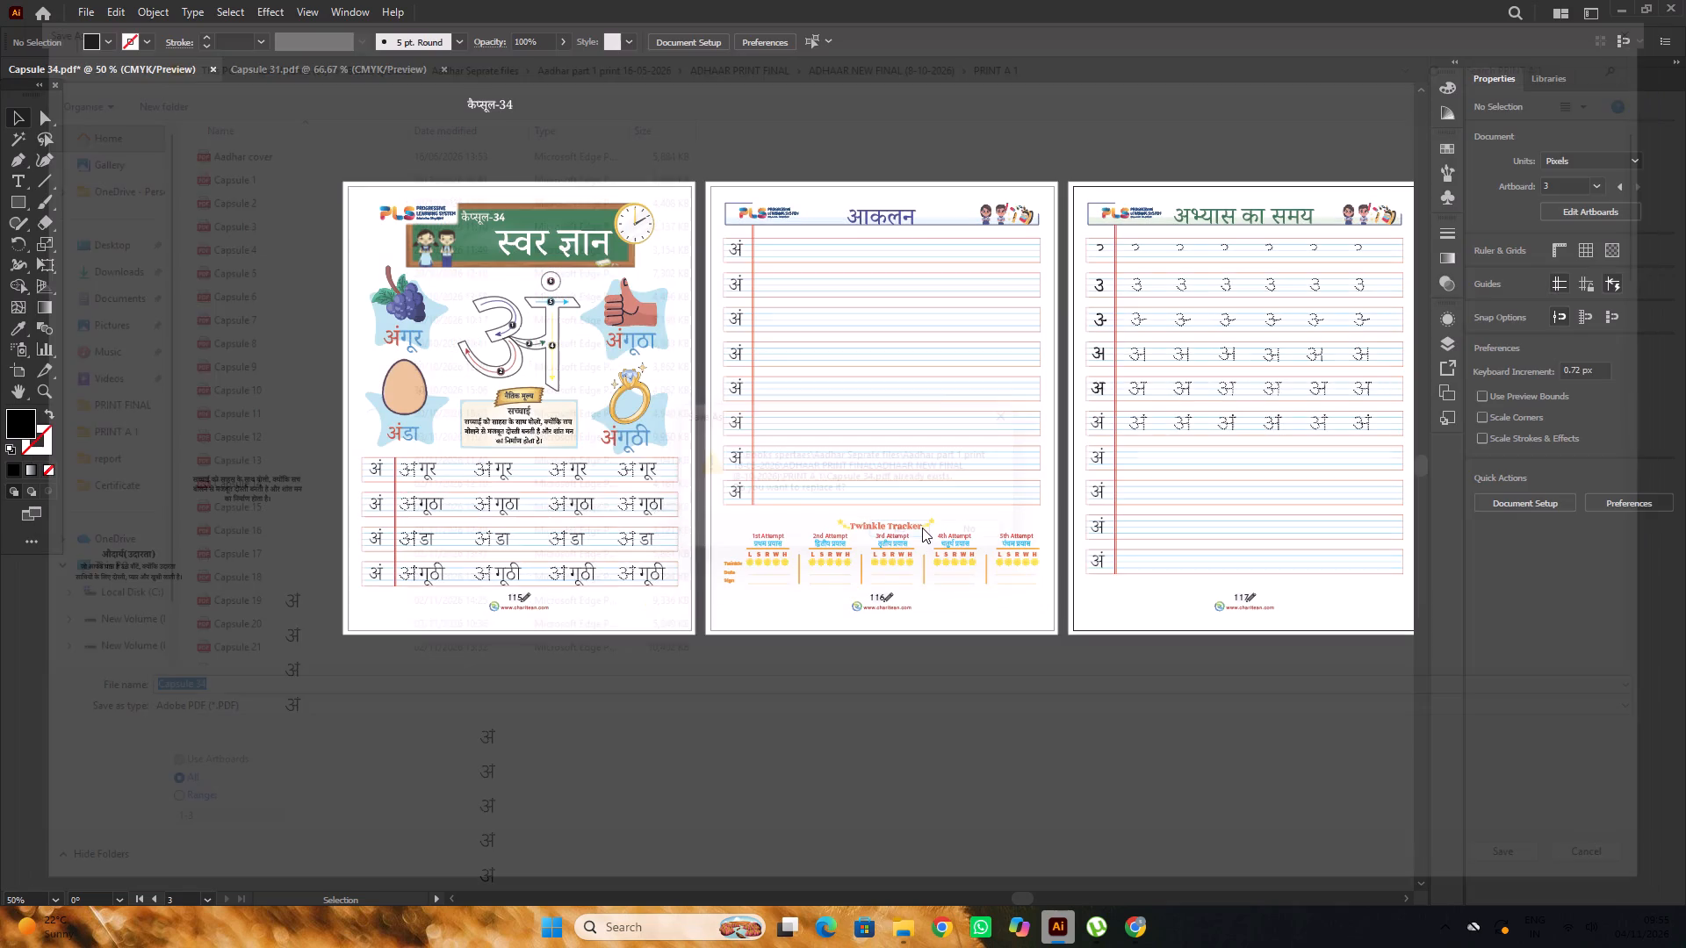
{"action": "left_click", "coordinate": [1027, 687]}
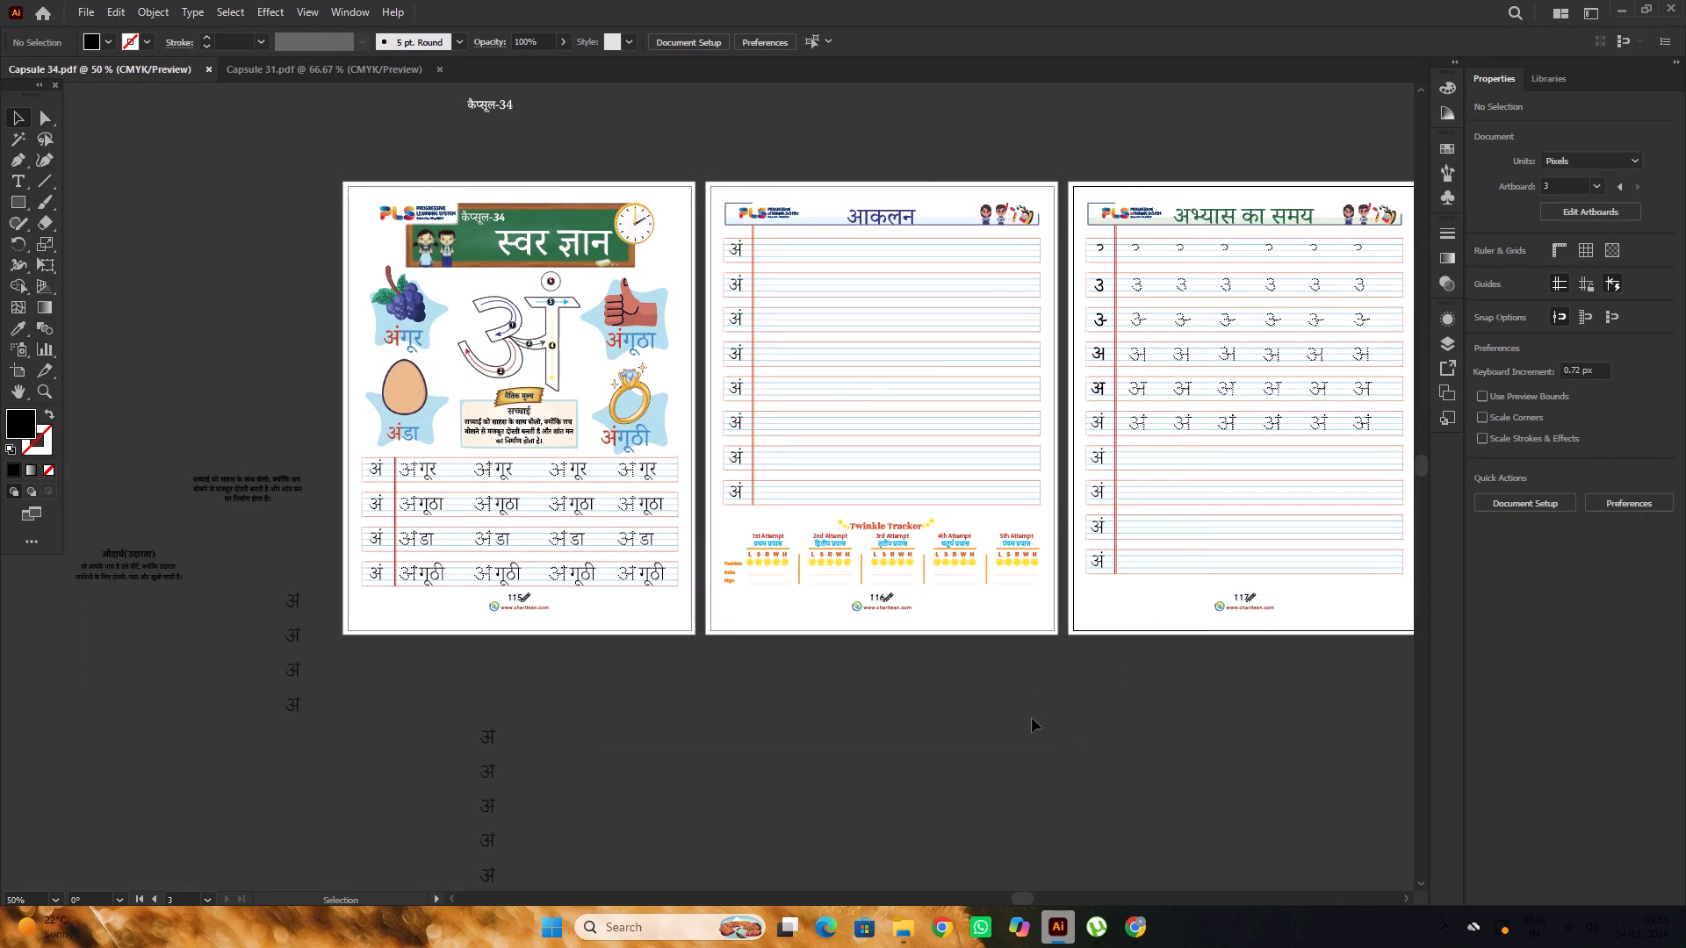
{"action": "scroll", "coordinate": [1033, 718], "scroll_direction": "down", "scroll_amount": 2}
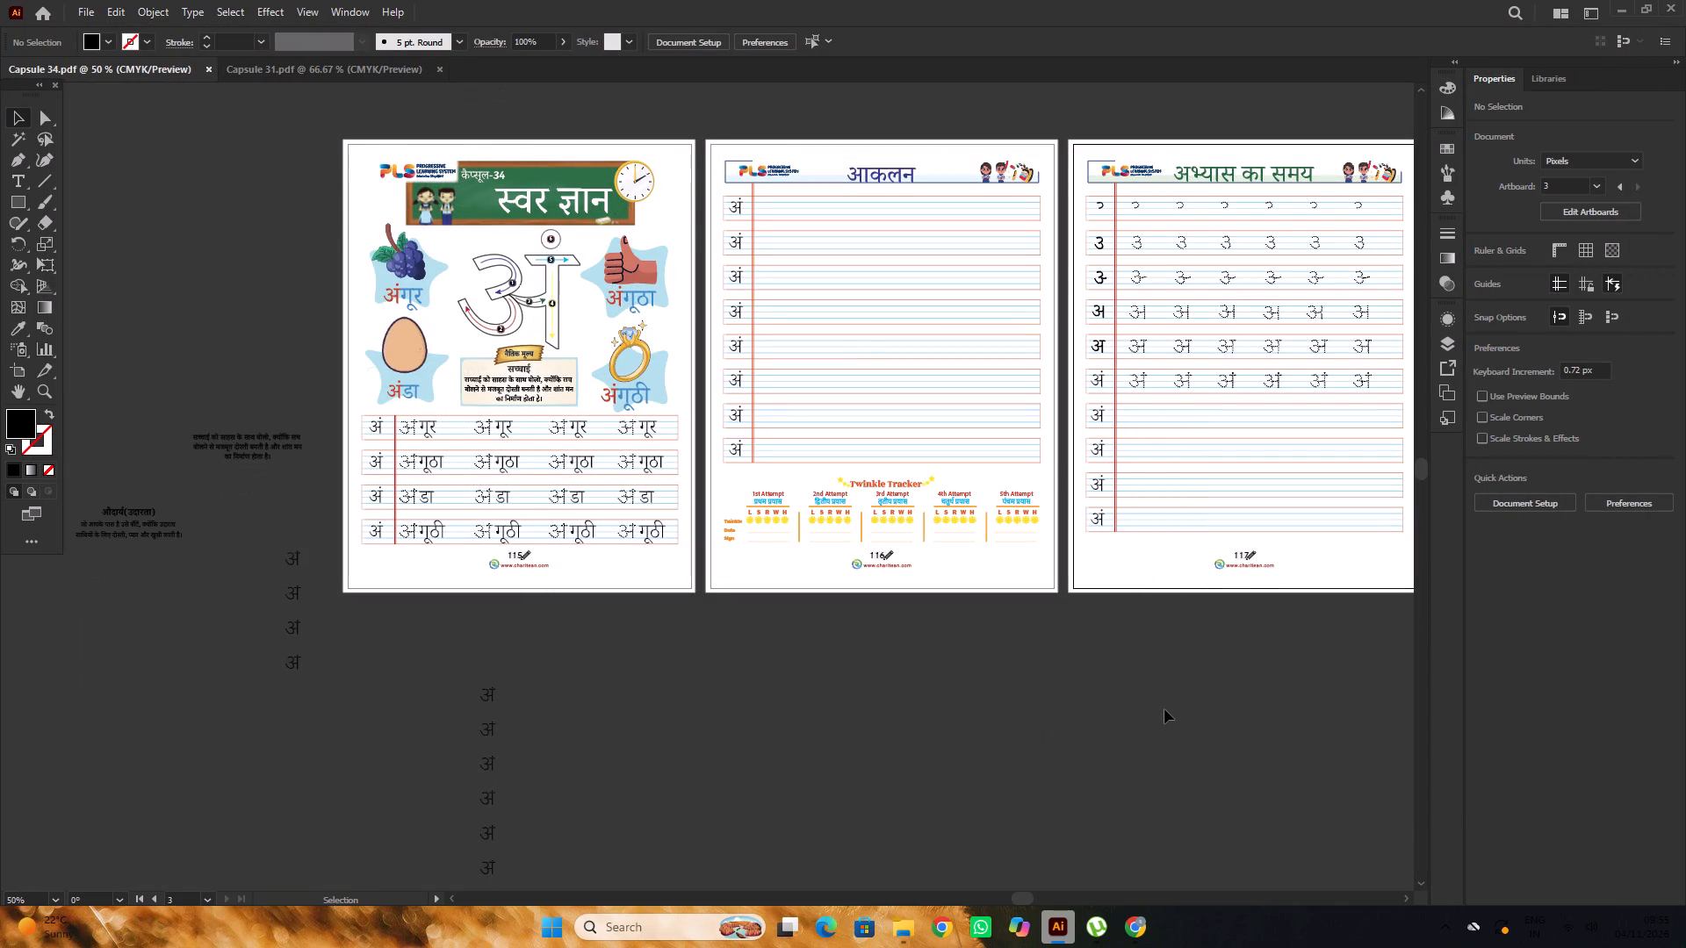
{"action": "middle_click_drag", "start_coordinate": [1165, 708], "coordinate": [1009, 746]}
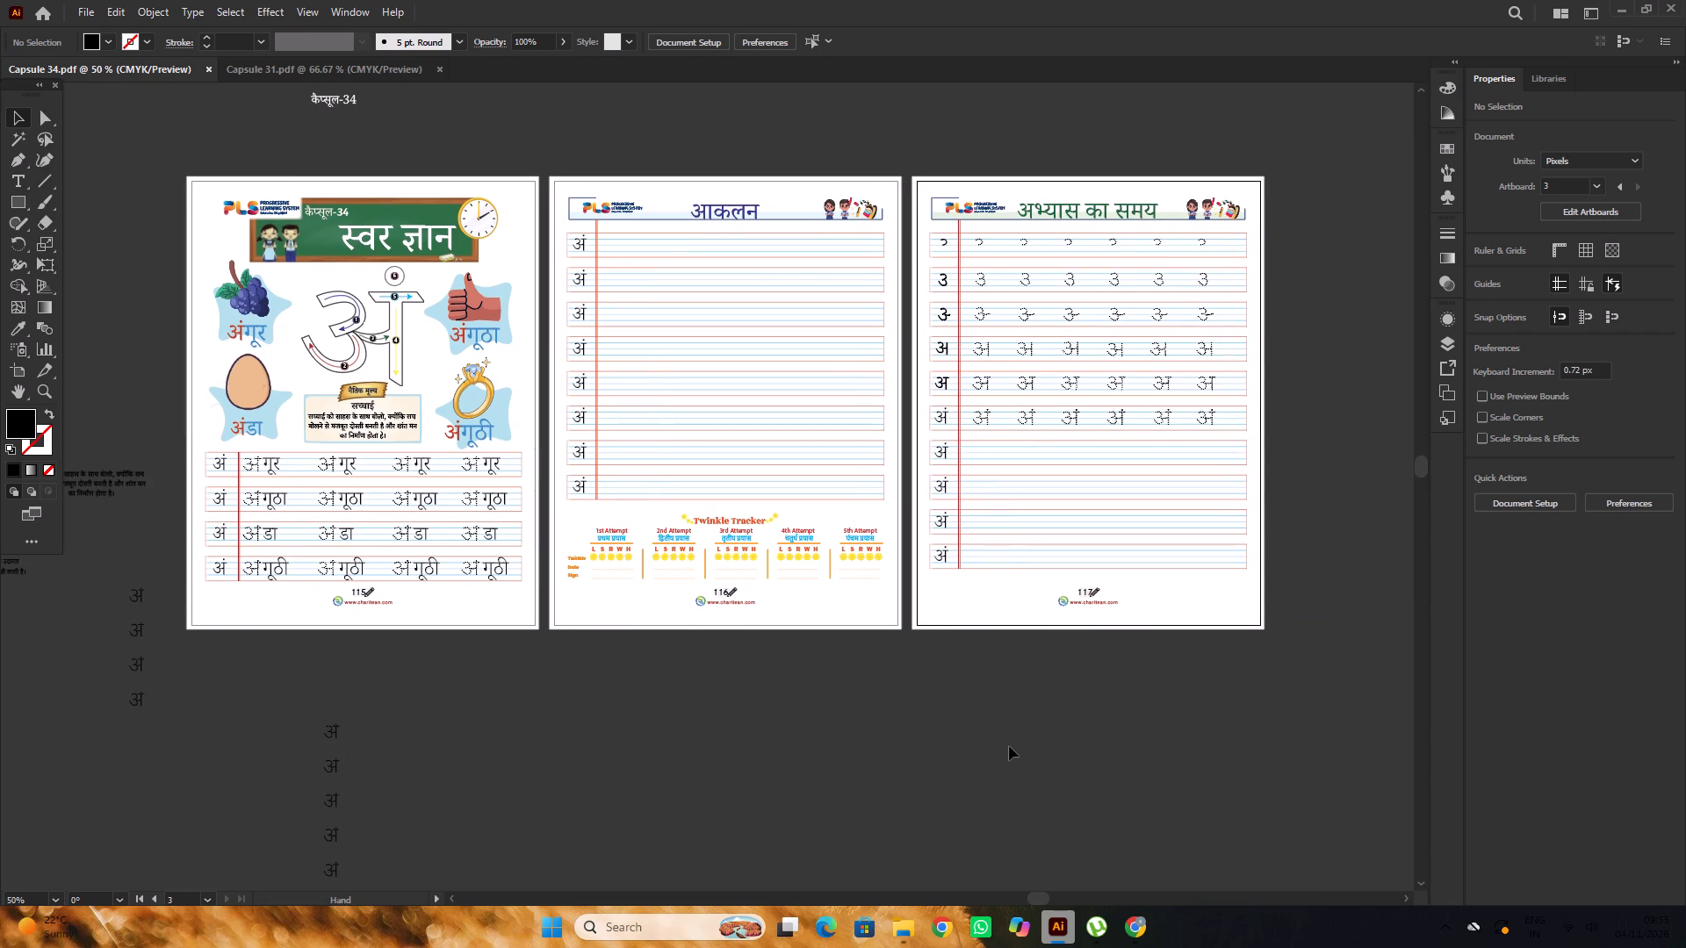
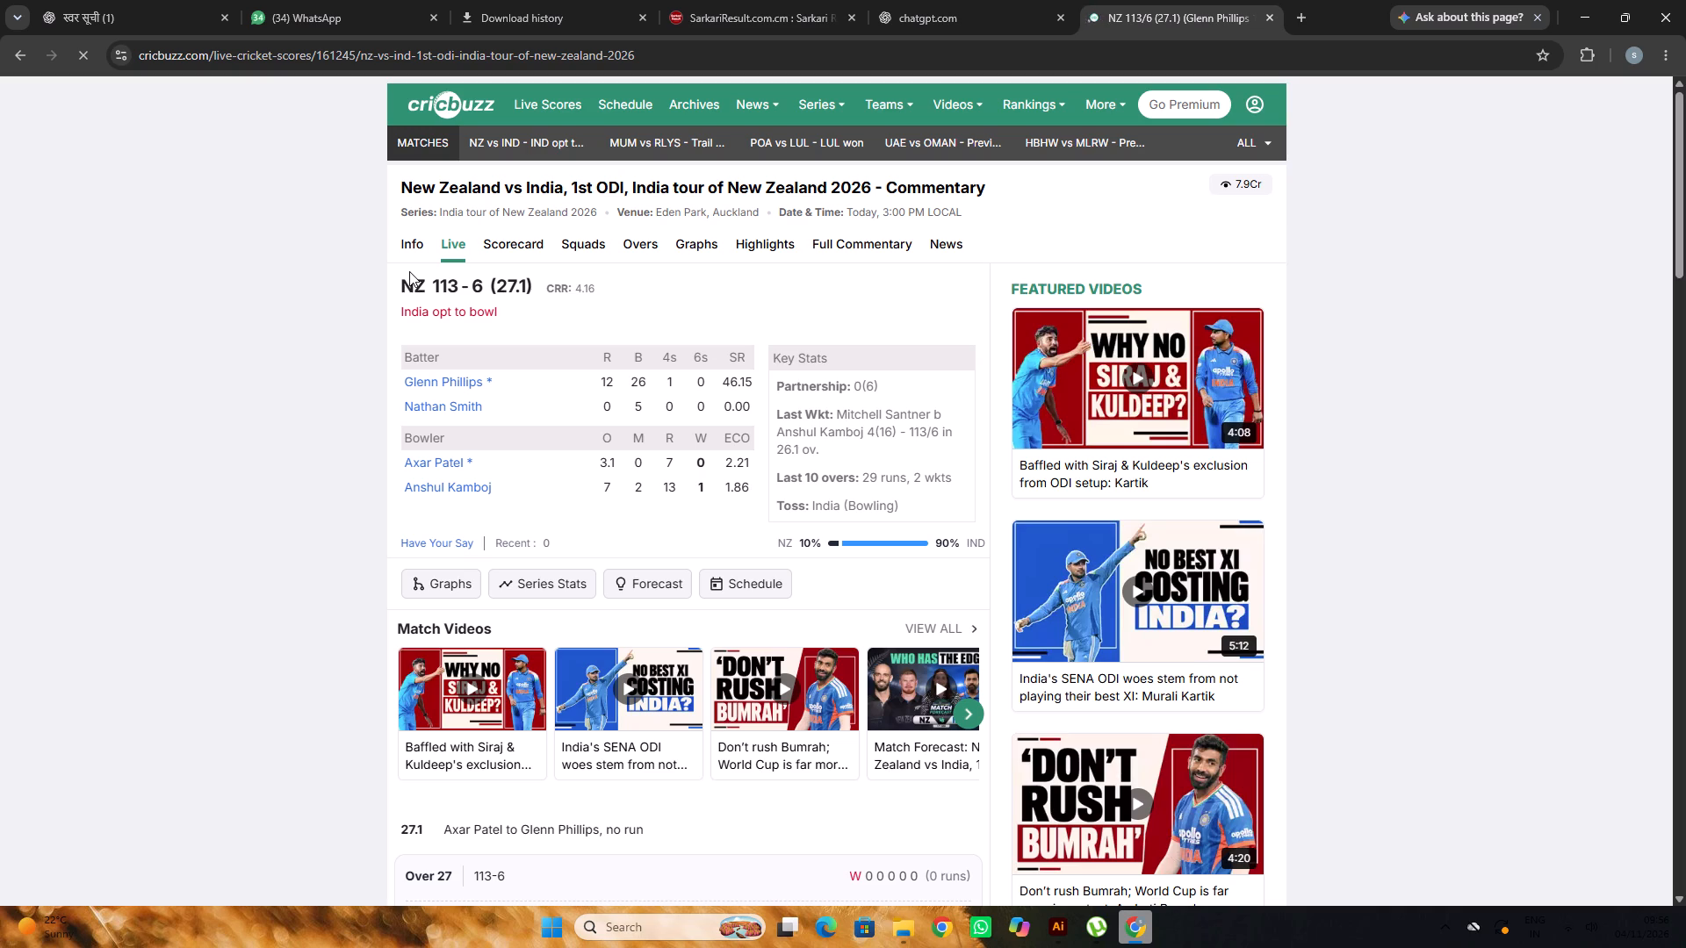
Check the New Zealand vs India 1st ODI scorecard and bowler Auqib Nabi's player profile, and return to the worksheet in Illustrator.
{"action": "left_click", "coordinate": [505, 247]}
{"action": "left_click", "coordinate": [518, 231]}
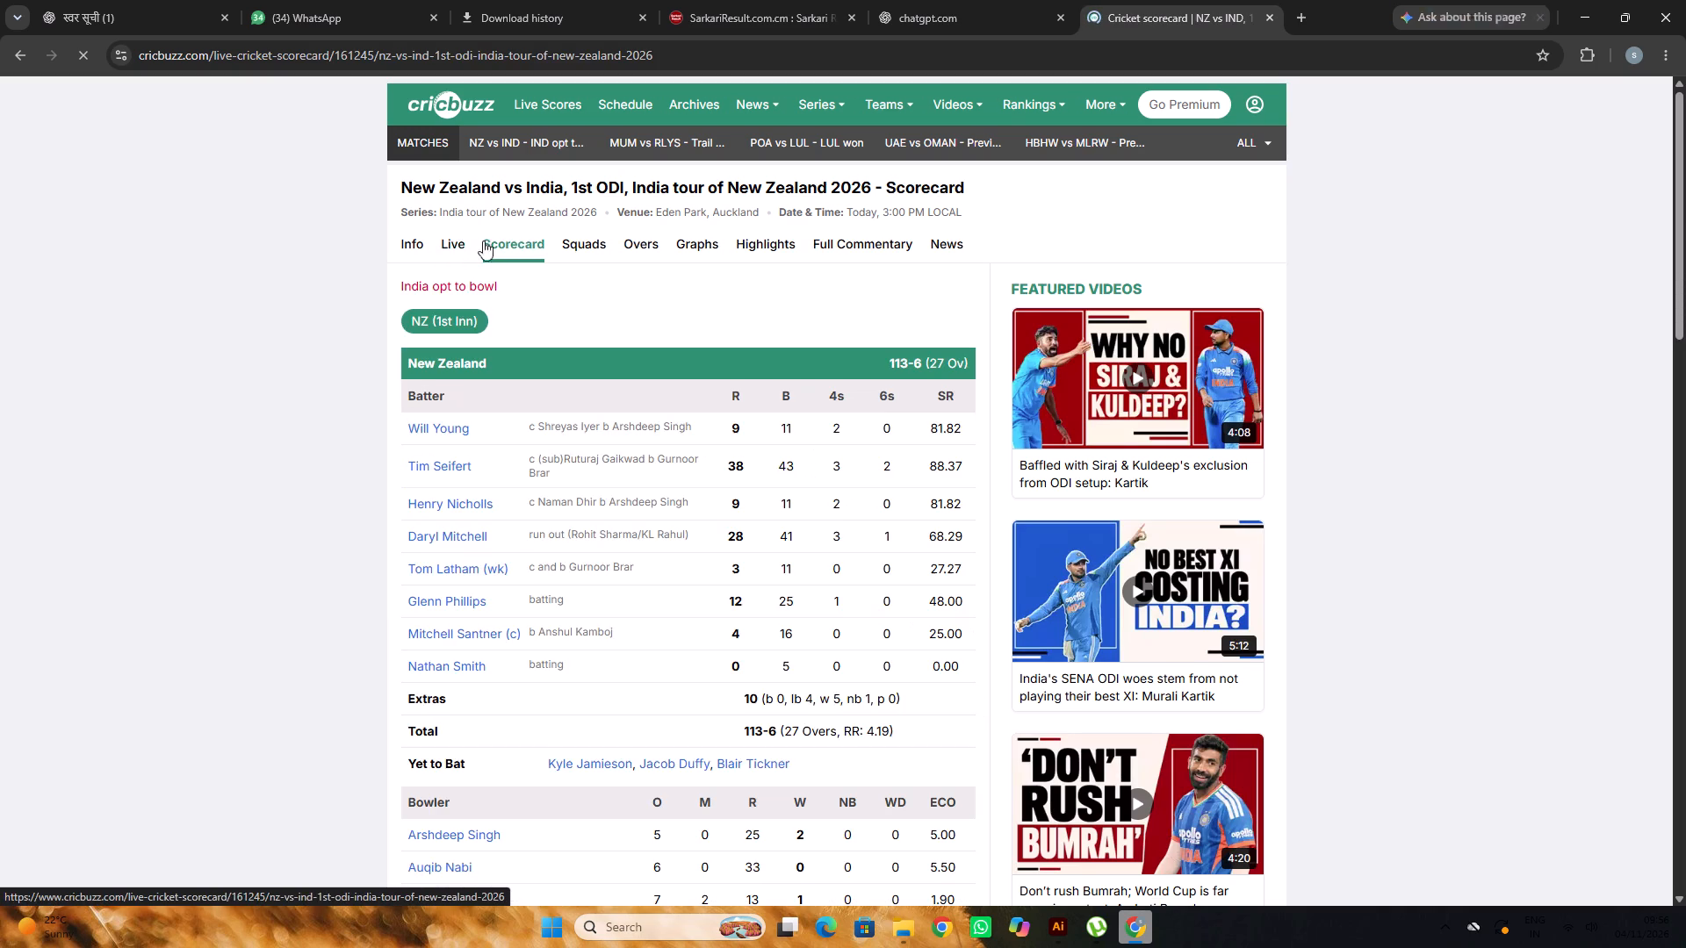
{"action": "scroll", "coordinate": [312, 268], "scroll_direction": "down", "scroll_amount": 5}
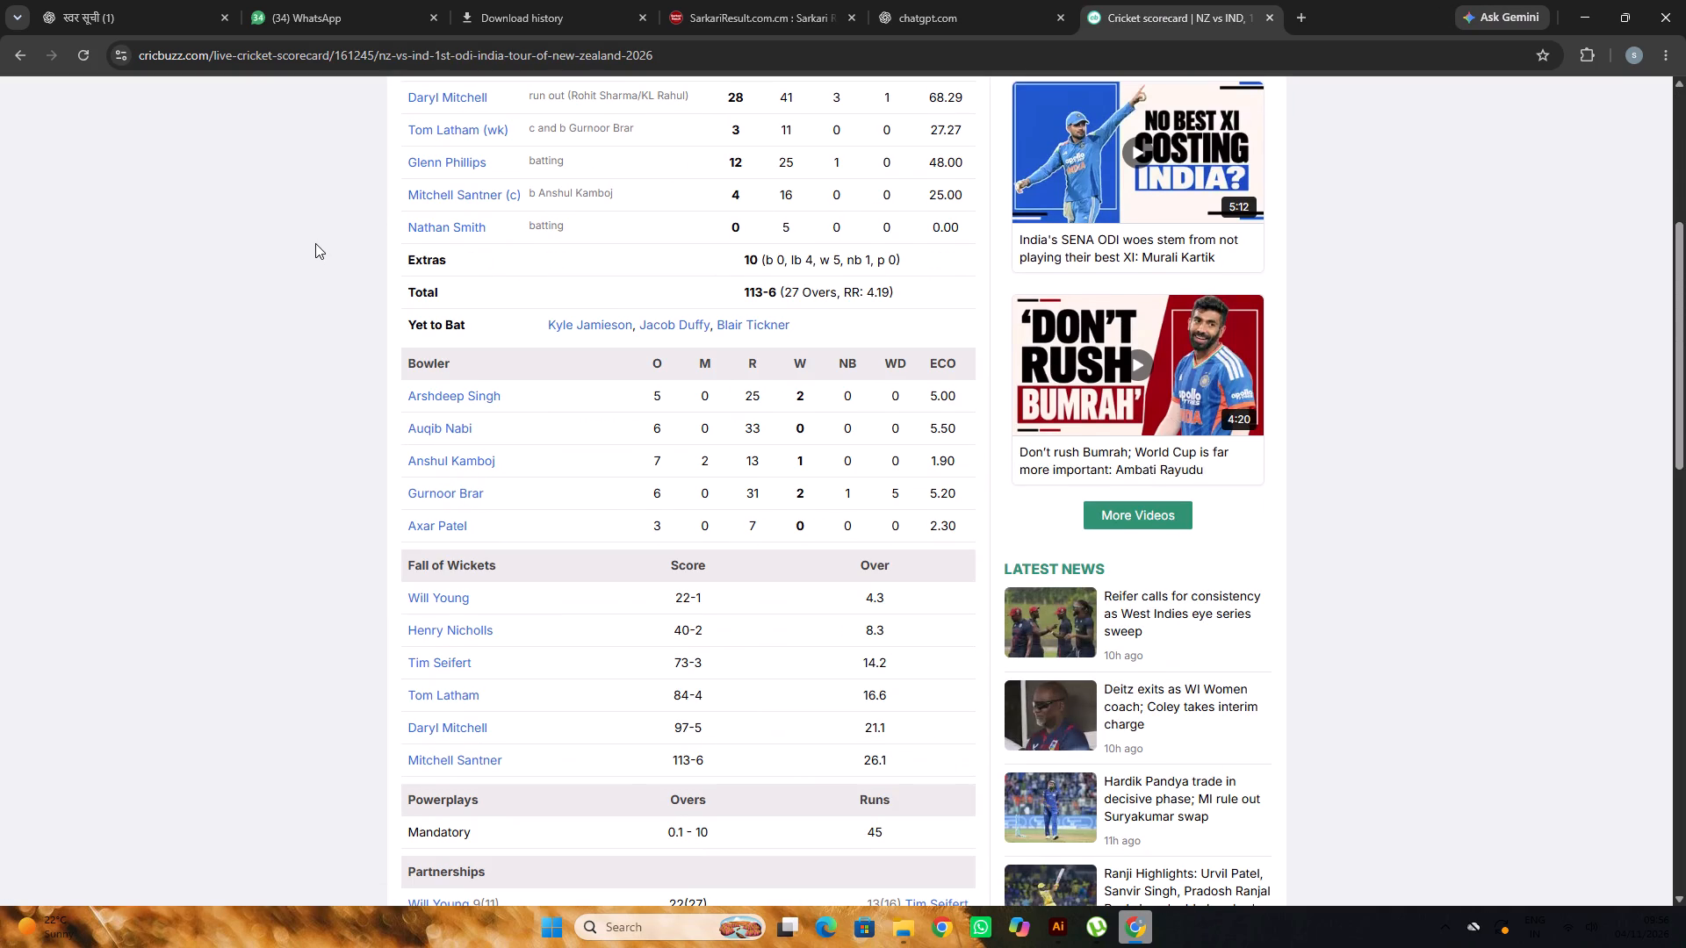
{"action": "scroll", "coordinate": [321, 247], "scroll_direction": "up", "scroll_amount": 2}
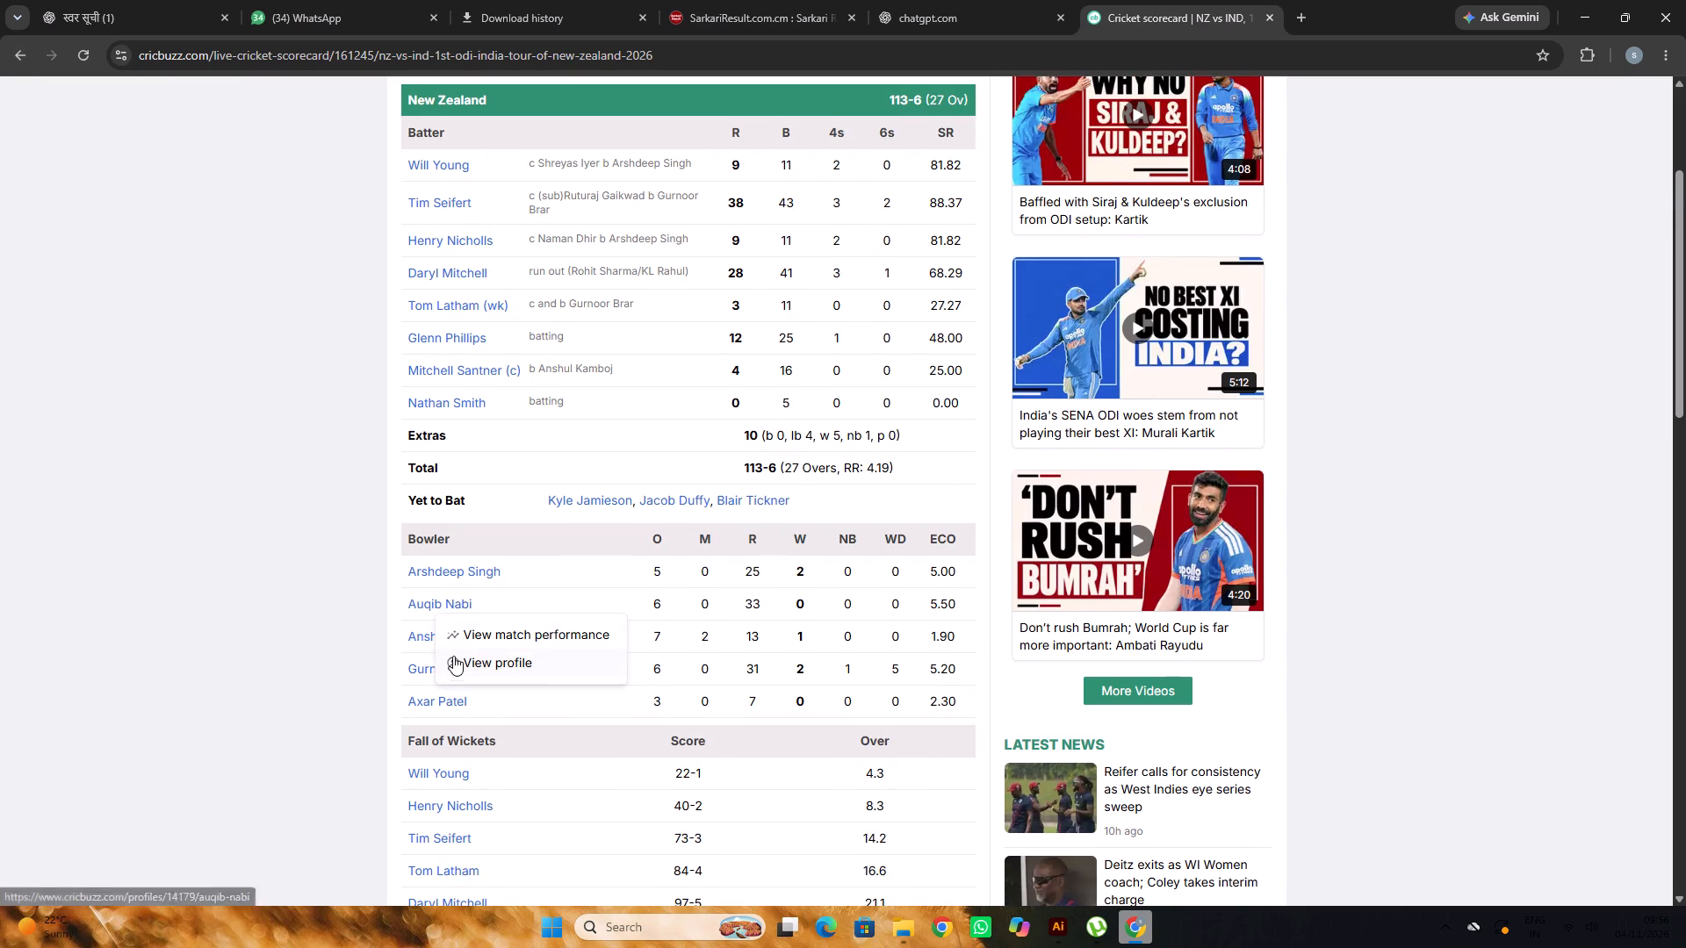
{"action": "left_click", "coordinate": [516, 664]}
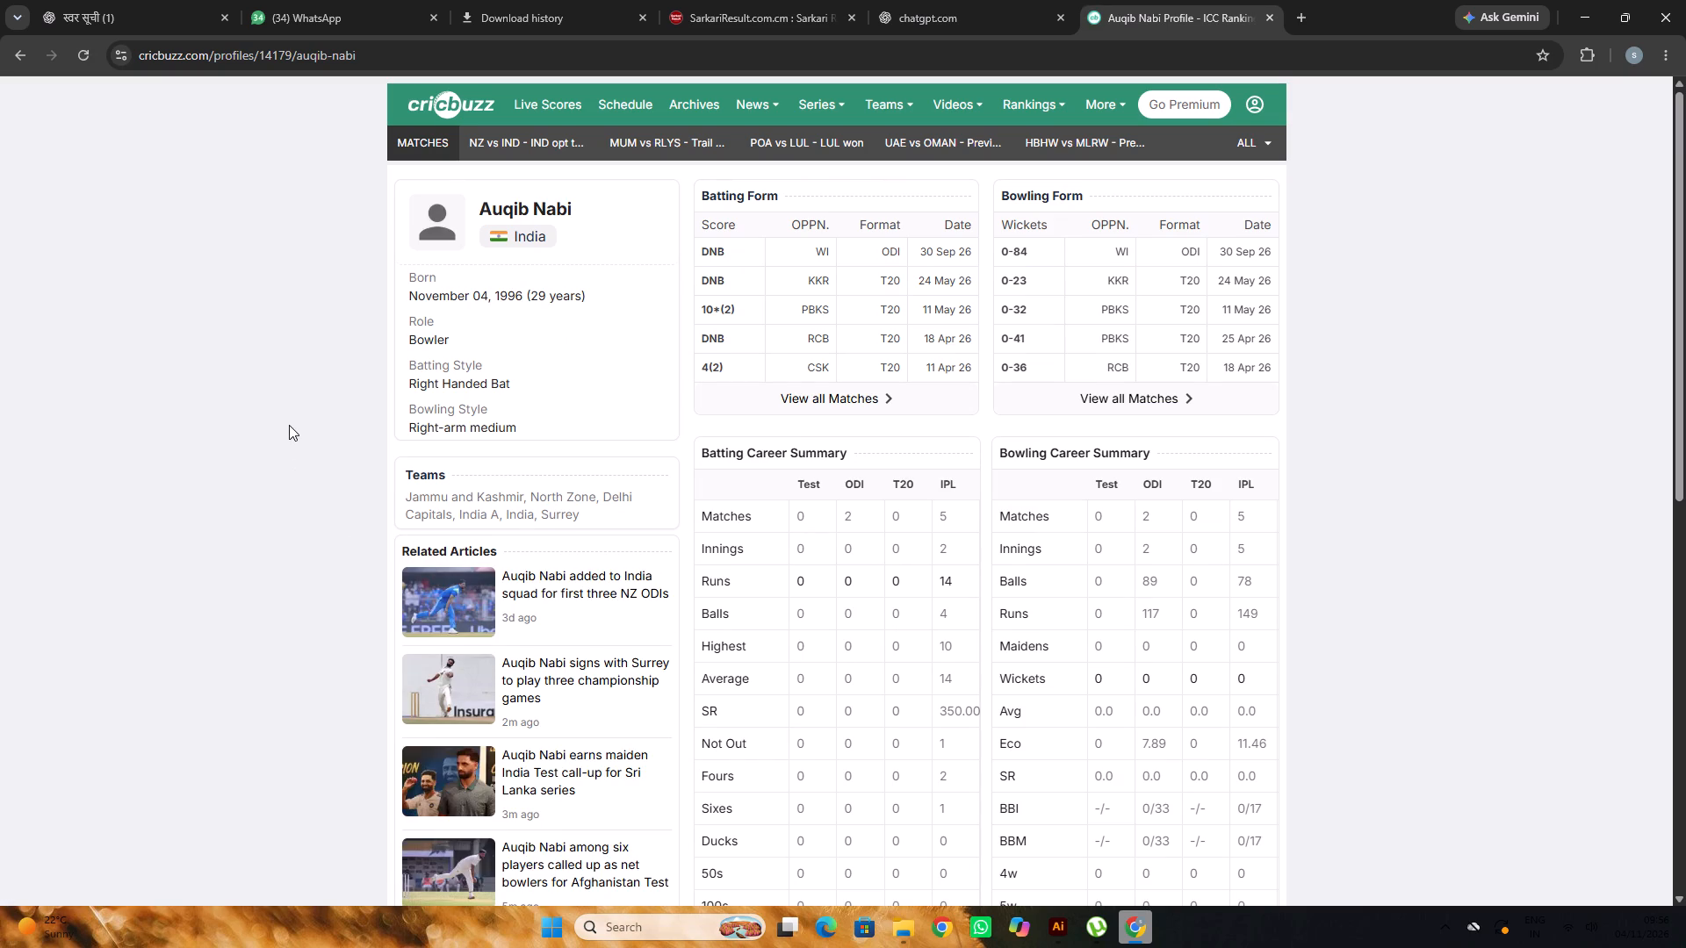
{"action": "scroll", "coordinate": [290, 422], "scroll_direction": "down", "scroll_amount": 4}
{"action": "scroll", "coordinate": [290, 418], "scroll_direction": "up", "scroll_amount": 2}
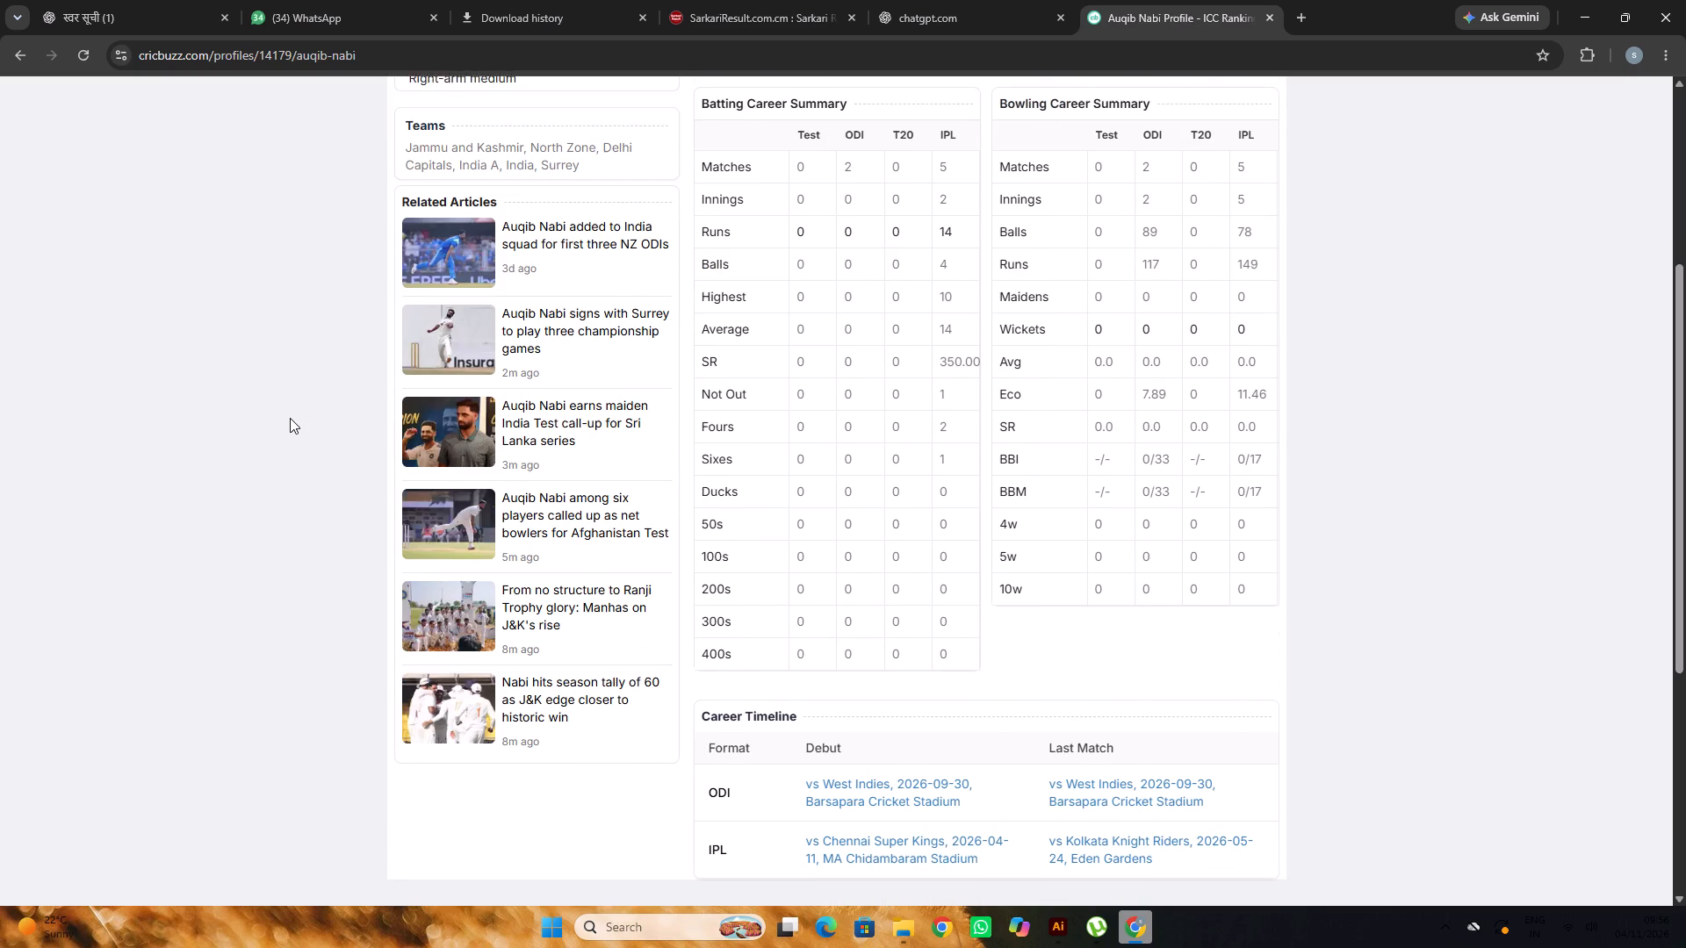
{"action": "scroll", "coordinate": [290, 418], "scroll_direction": "up", "scroll_amount": 3}
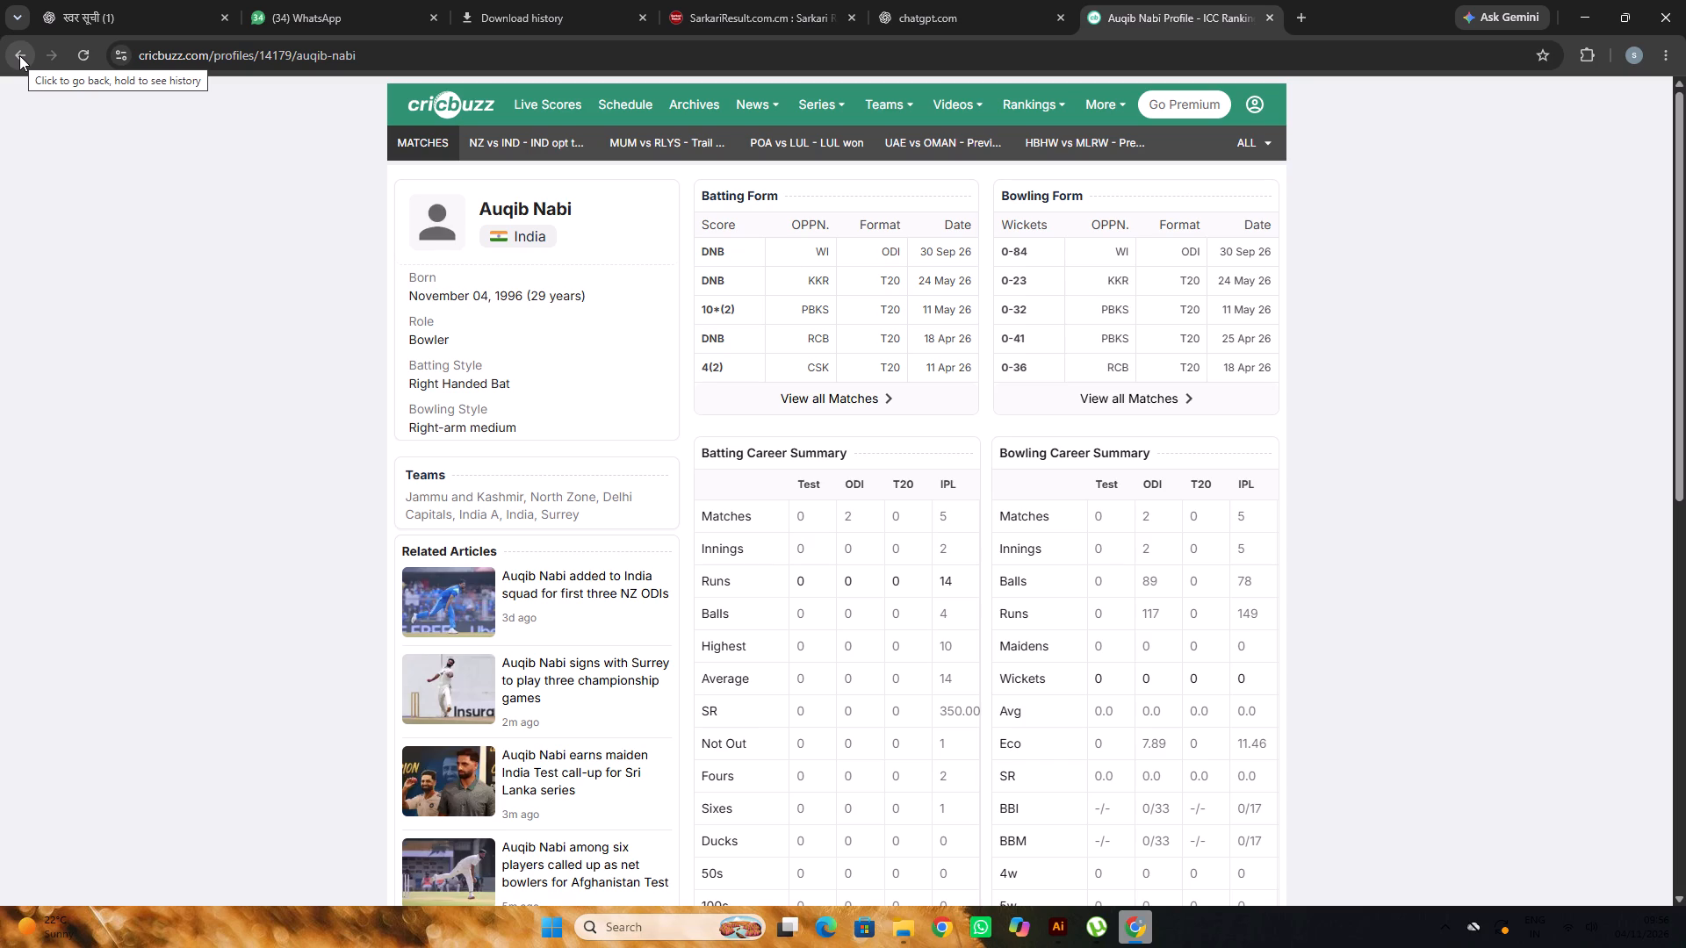
{"action": "left_click", "coordinate": [19, 55]}
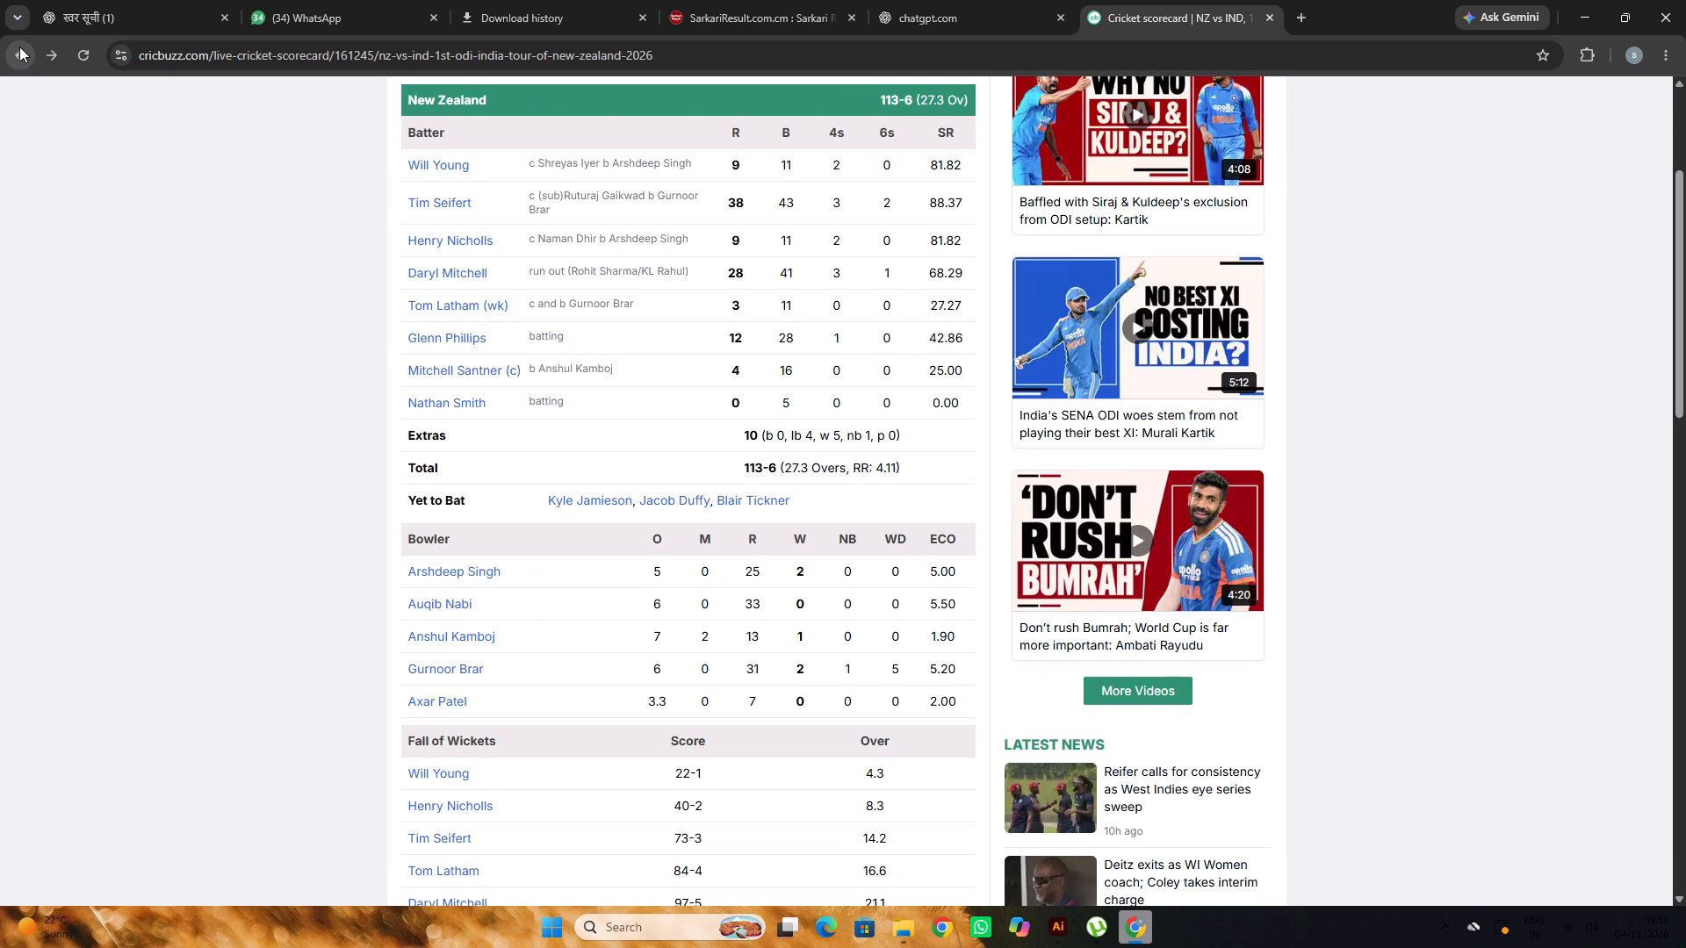
{"action": "scroll", "coordinate": [171, 157], "scroll_direction": "up", "scroll_amount": 1}
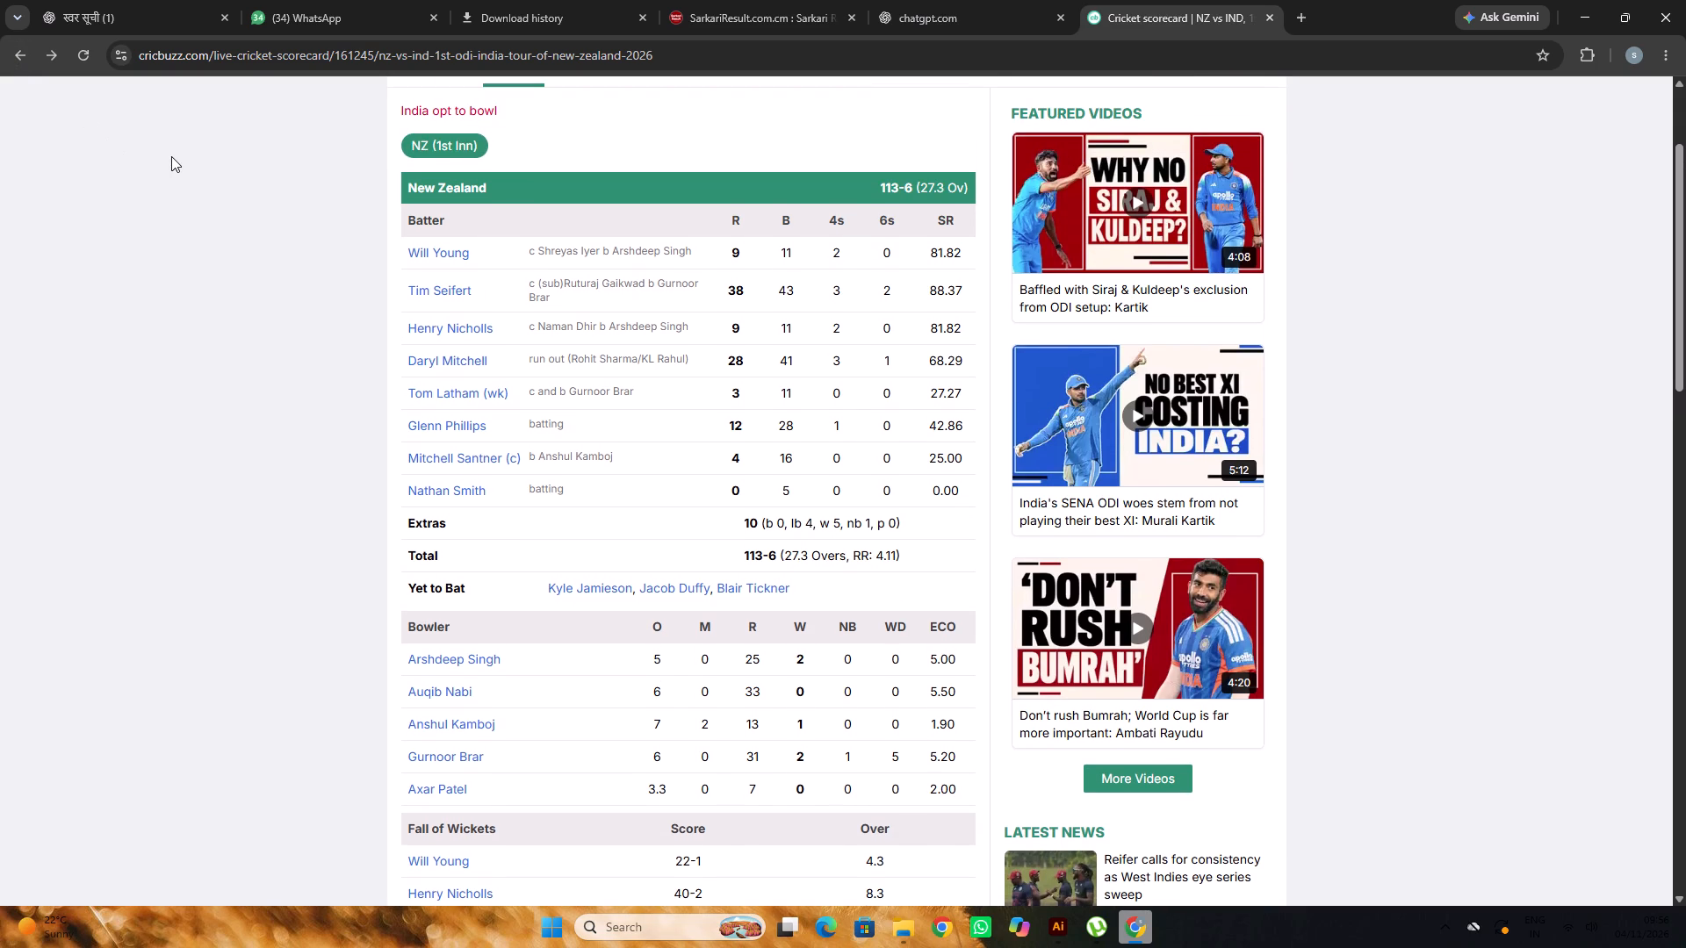
{"action": "scroll", "coordinate": [171, 156], "scroll_direction": "down", "scroll_amount": 3}
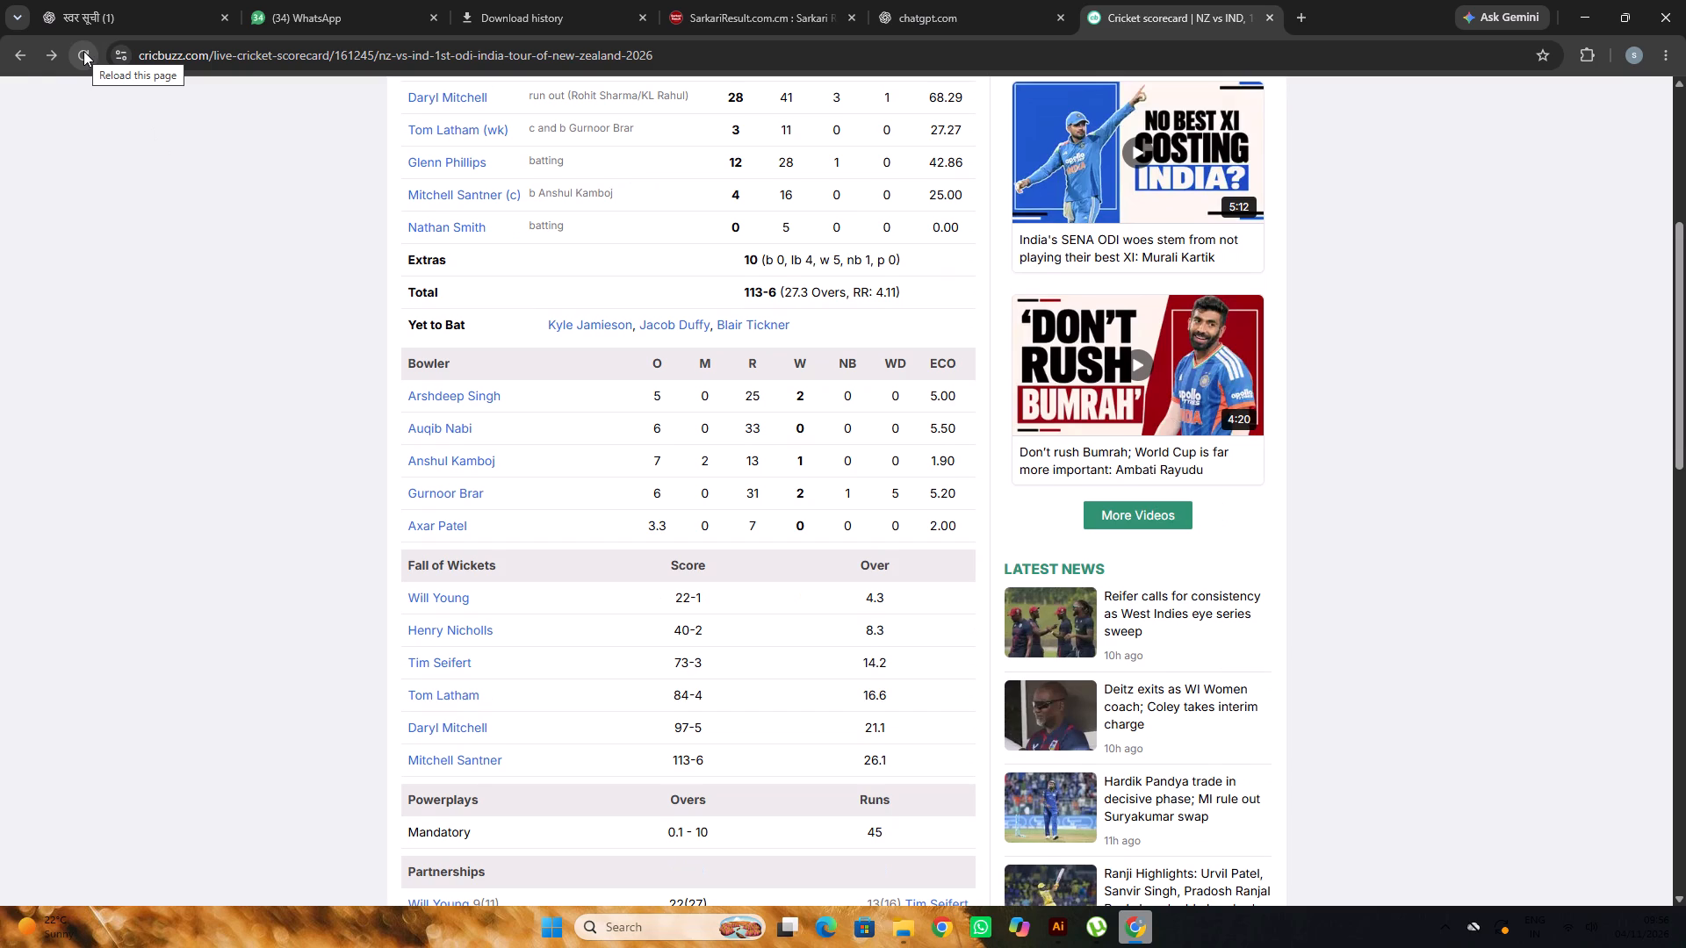
{"action": "left_click", "coordinate": [32, 61]}
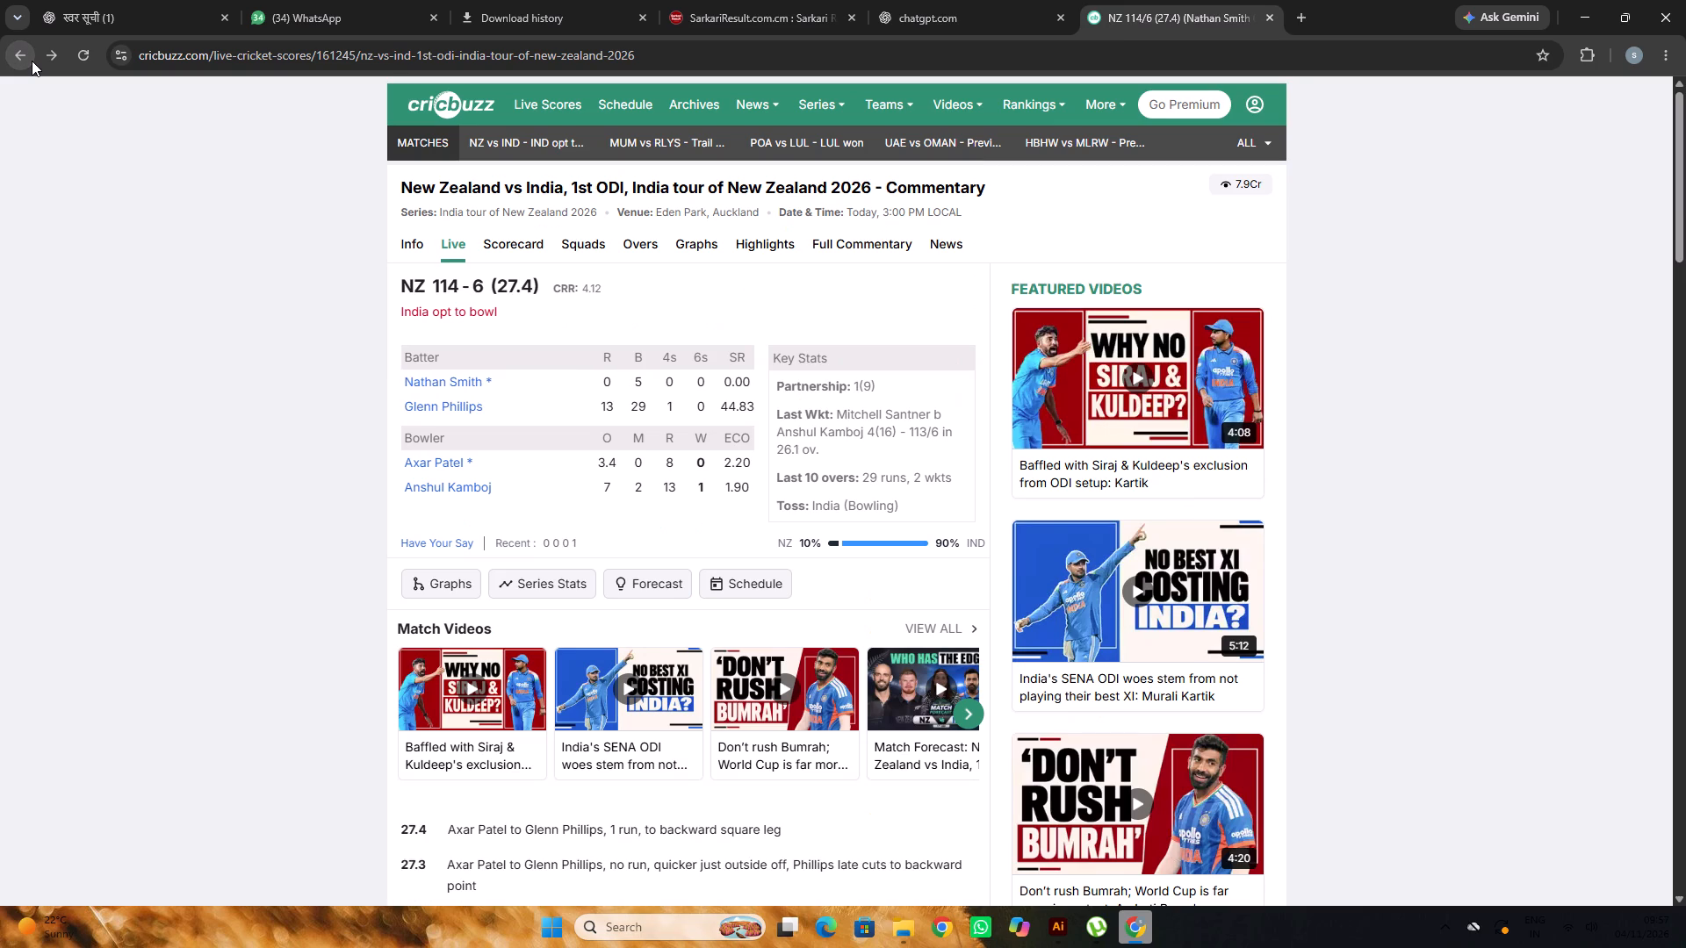
{"action": "left_click", "coordinate": [32, 61]}
{"action": "left_click", "coordinate": [464, 0]}
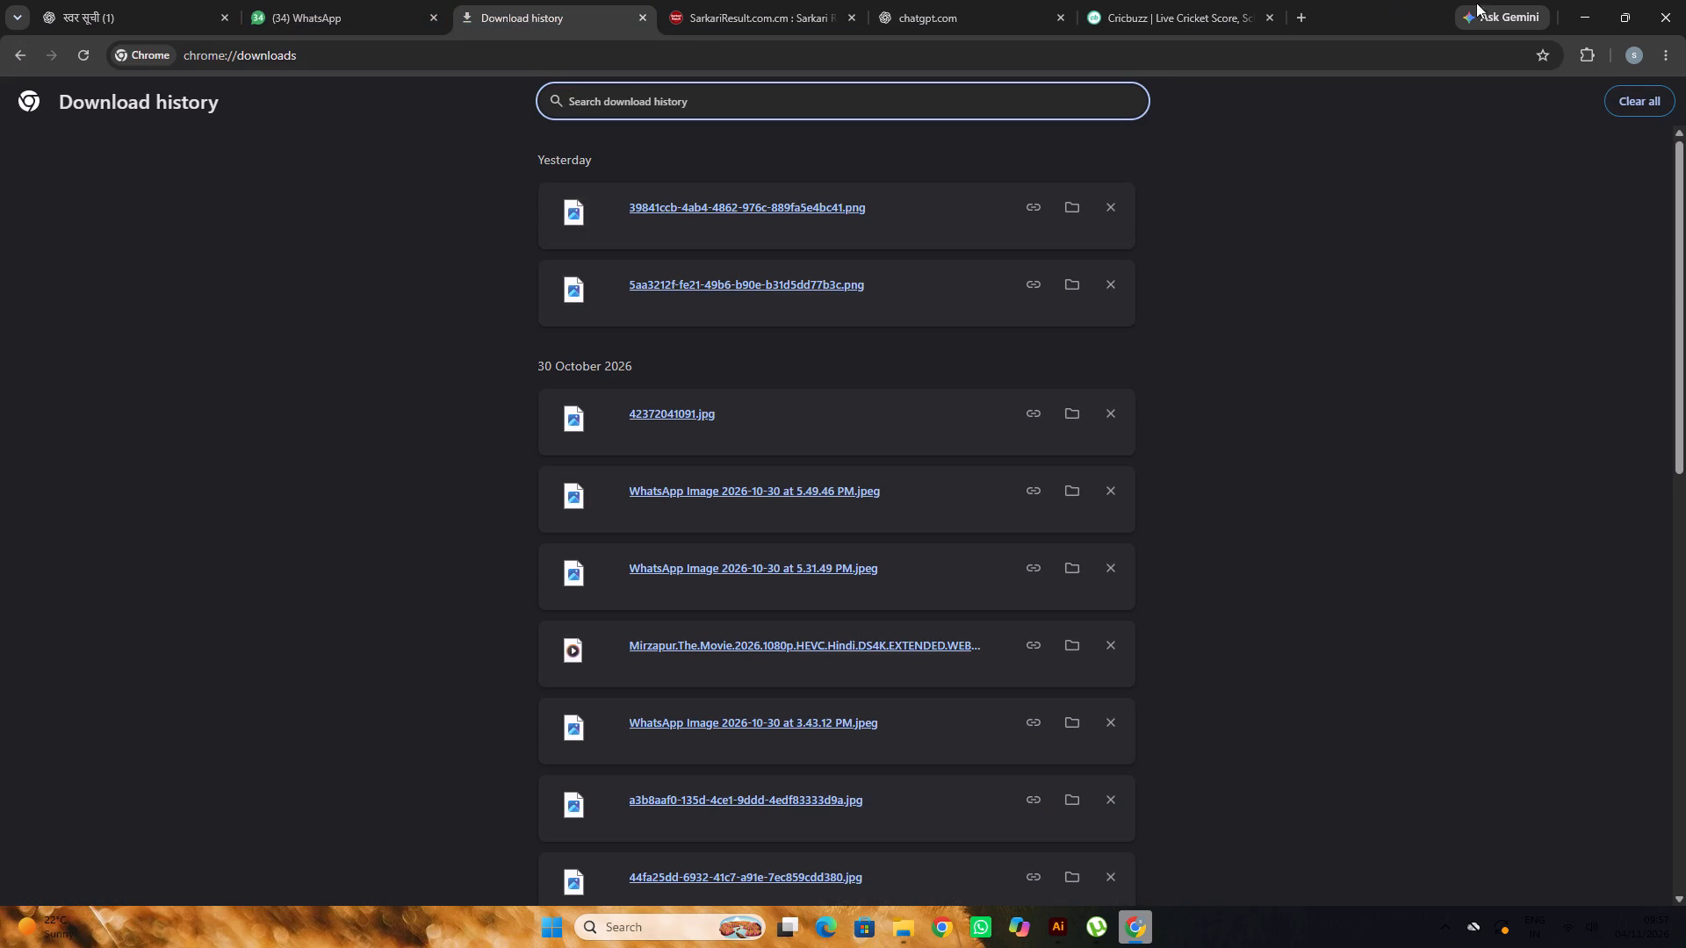
{"action": "left_click", "coordinate": [1582, 8]}
Examine the three pages of the Capsule 34 worksheet, including the dotted rows, margin letters and page numbers.
{"action": "scroll", "coordinate": [880, 235], "scroll_direction": "up", "scroll_amount": 3}
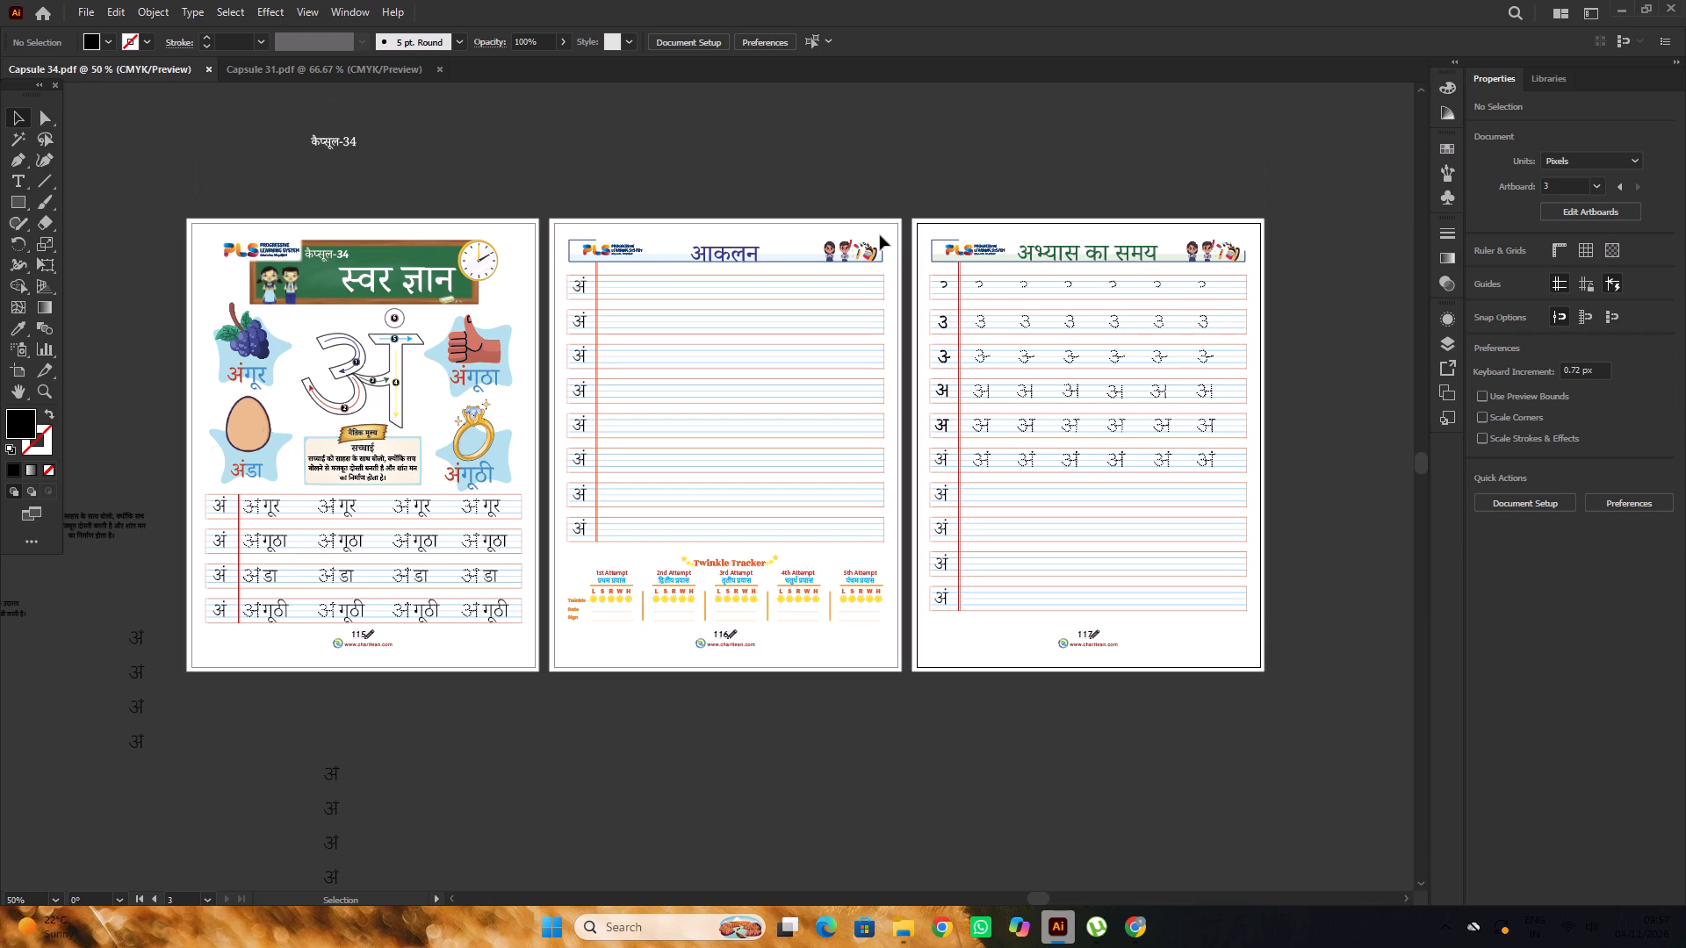
{"action": "scroll", "coordinate": [846, 191], "scroll_direction": "up", "scroll_amount": 5}
{"action": "middle_click_drag", "start_coordinate": [891, 184], "coordinate": [890, 183]}
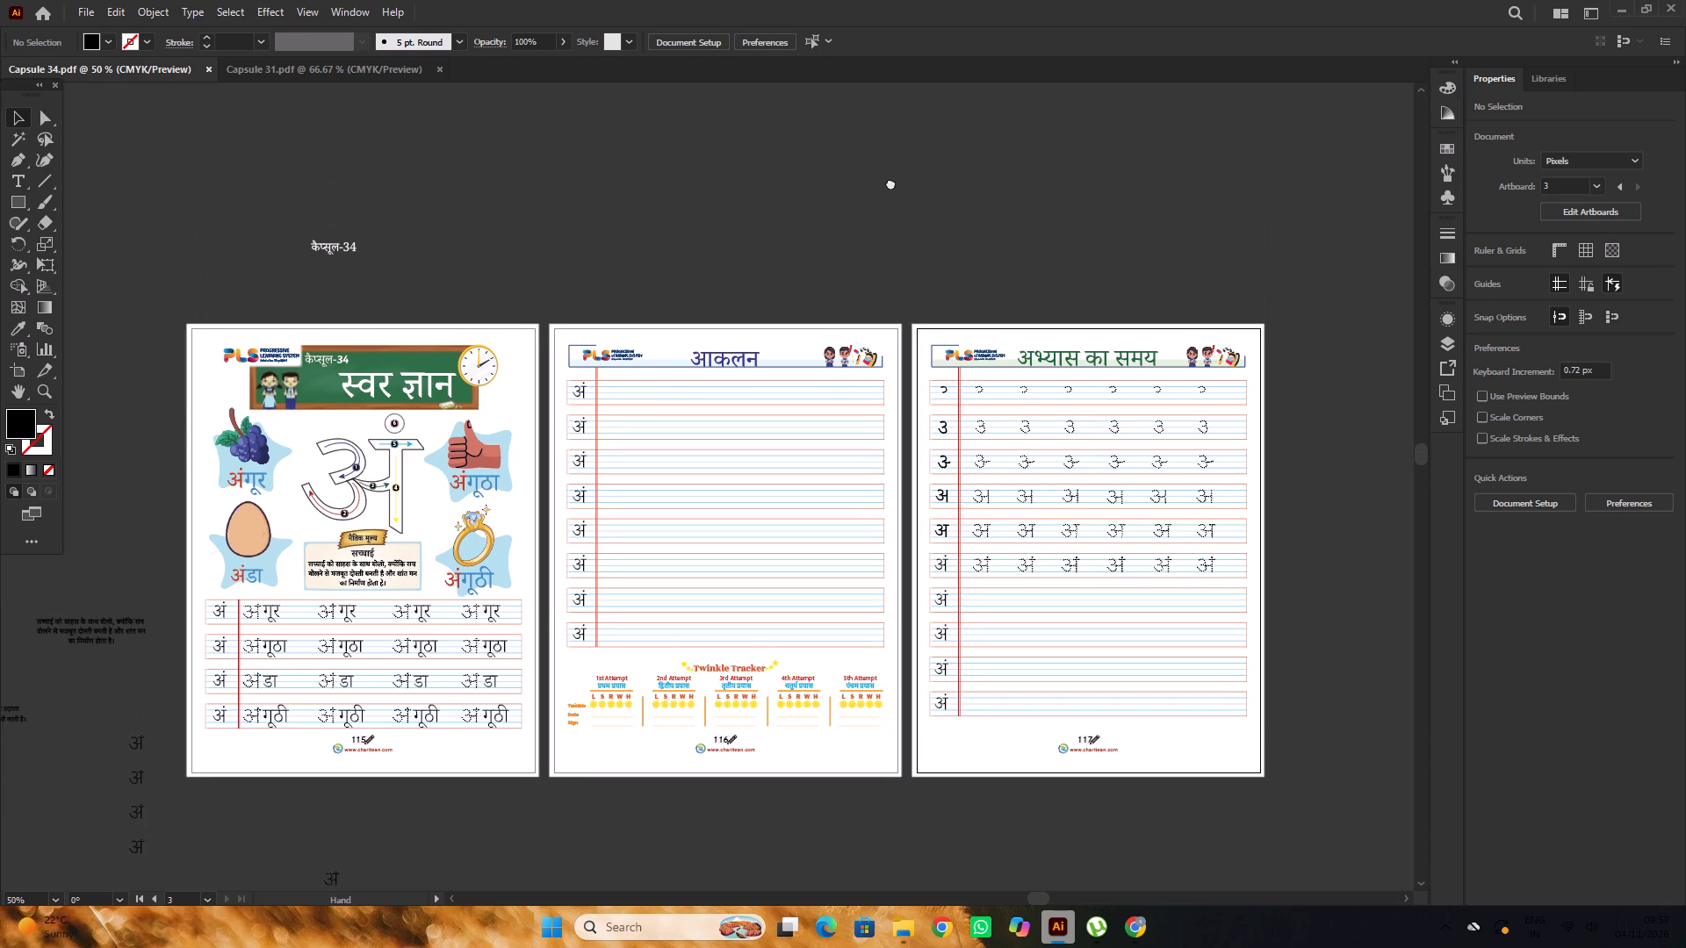
{"action": "middle_click_drag", "start_coordinate": [890, 183], "coordinate": [682, 143]}
{"action": "scroll", "coordinate": [682, 143], "scroll_direction": "down", "scroll_amount": 8}
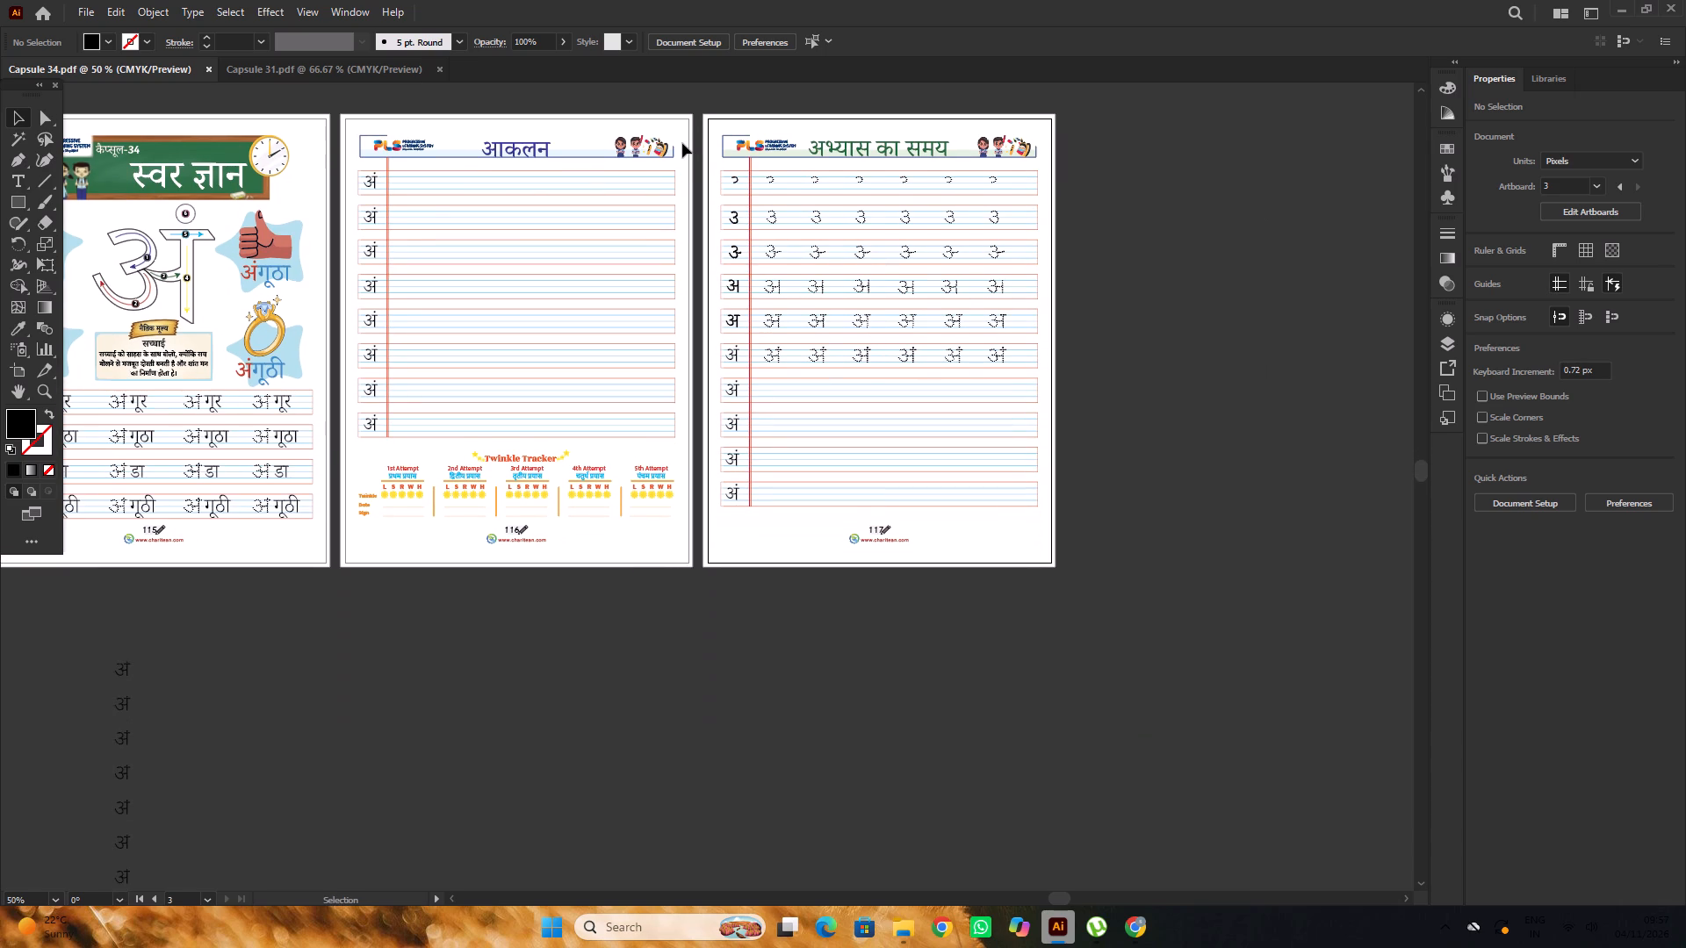
{"action": "scroll", "coordinate": [682, 147], "scroll_direction": "down", "scroll_amount": 5}
{"action": "scroll", "coordinate": [744, 296], "scroll_direction": "up", "scroll_amount": 4, "text": "alt"}
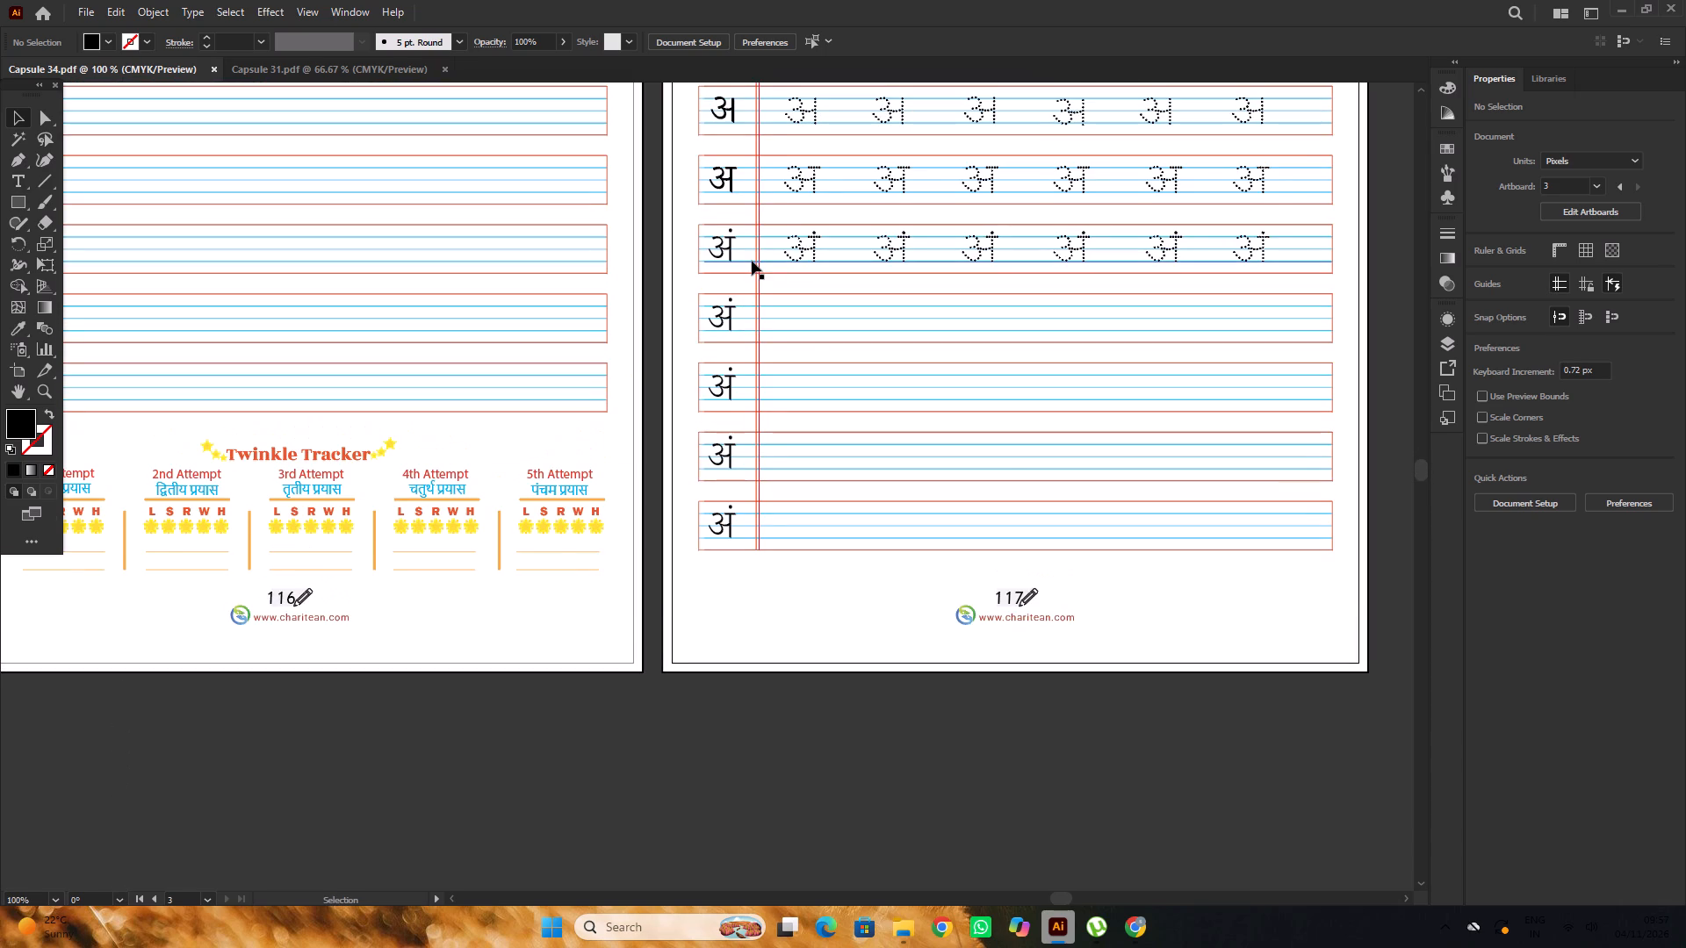
{"action": "scroll", "coordinate": [1000, 455], "scroll_direction": "down", "scroll_amount": 3, "text": "alt"}
{"action": "key", "text": "space"}
{"action": "left_click_drag", "start_coordinate": [915, 586], "coordinate": [996, 646]}
{"action": "scroll", "coordinate": [621, 274], "scroll_direction": "up", "scroll_amount": 3, "text": "alt"}
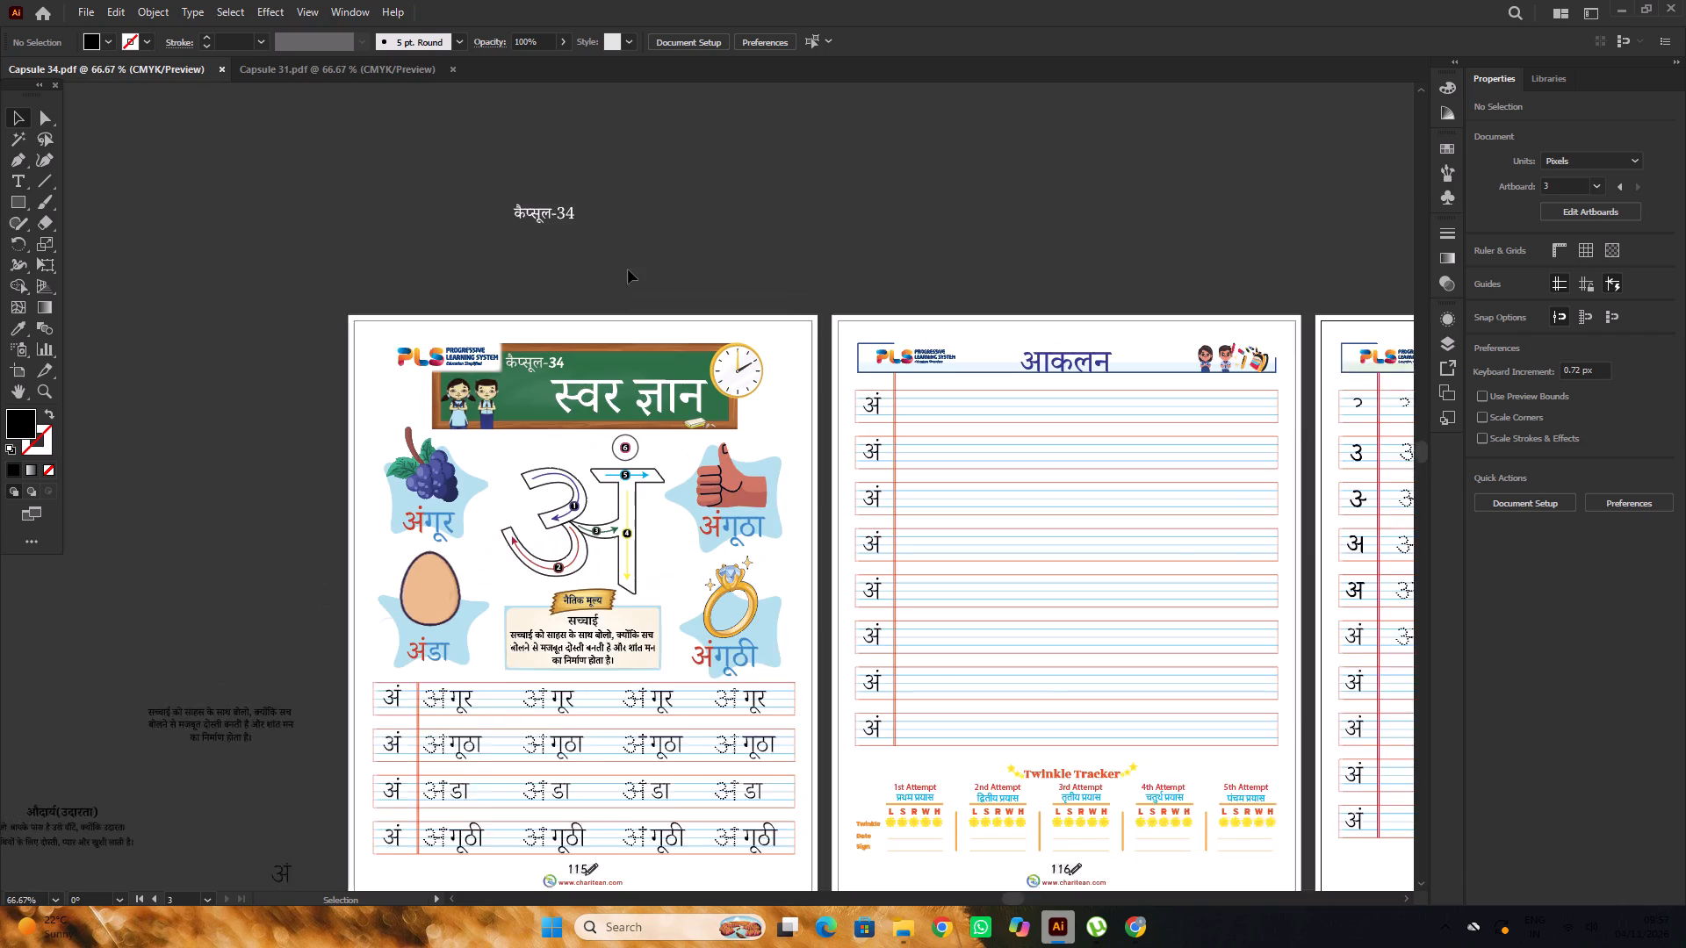
{"action": "scroll", "coordinate": [629, 269], "scroll_direction": "down", "scroll_amount": 2, "text": "alt"}
{"action": "key", "text": "space"}
{"action": "left_click_drag", "start_coordinate": [834, 206], "coordinate": [815, 201]}
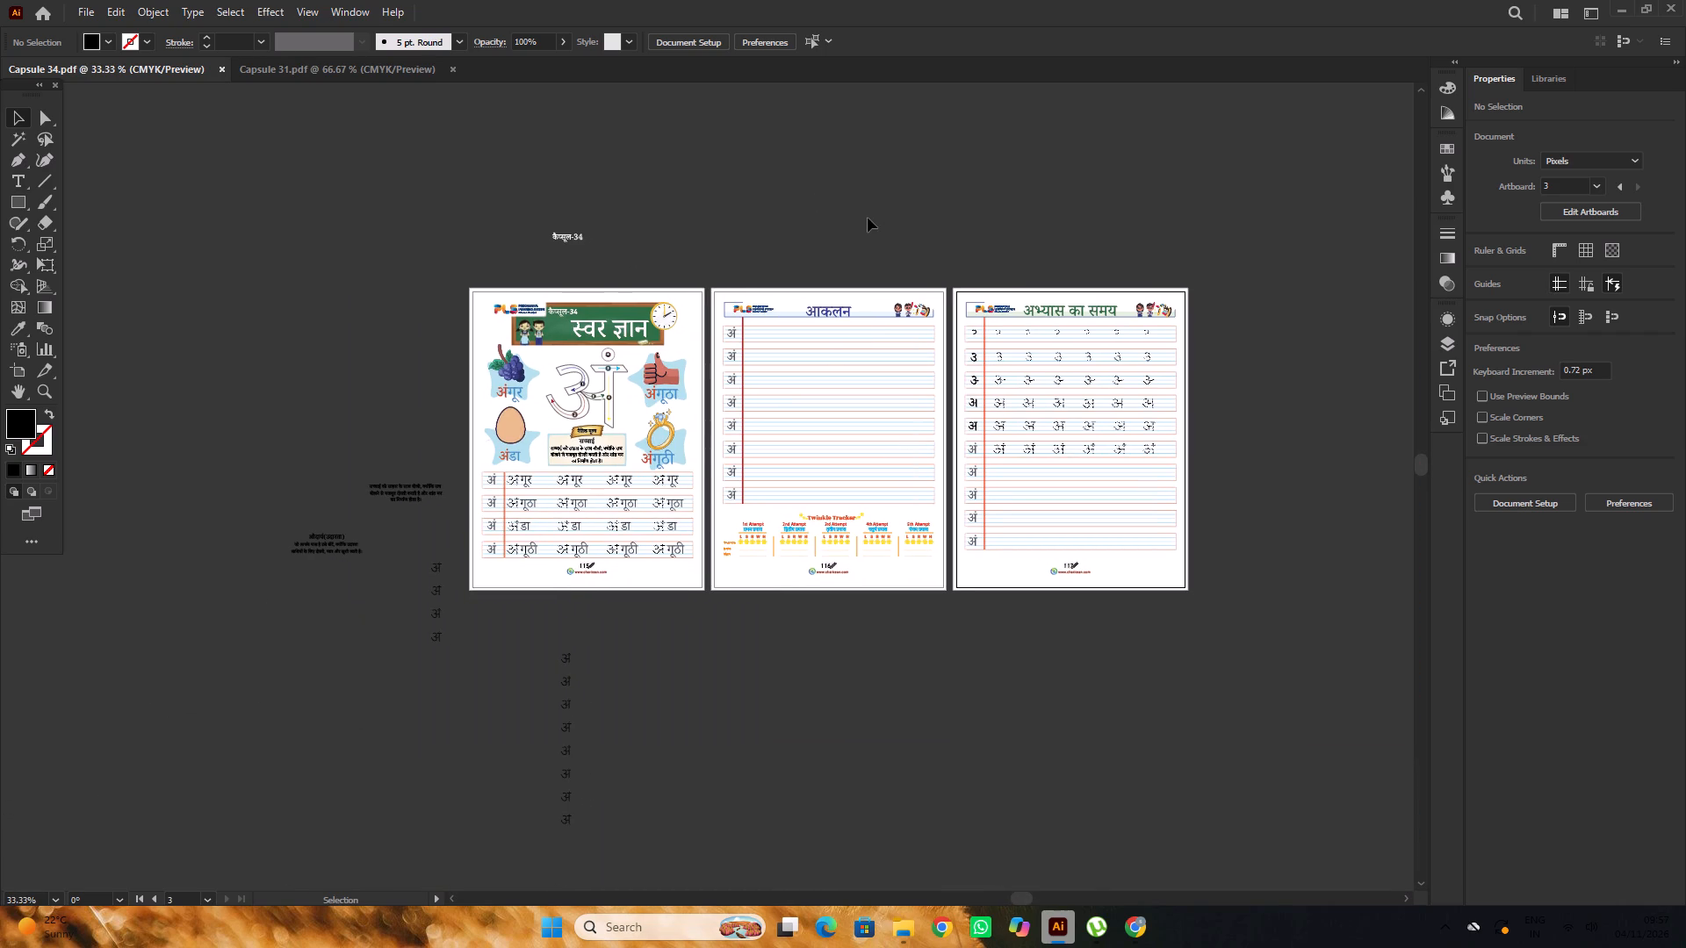
{"action": "scroll", "coordinate": [875, 256], "scroll_direction": "down", "scroll_amount": 1}
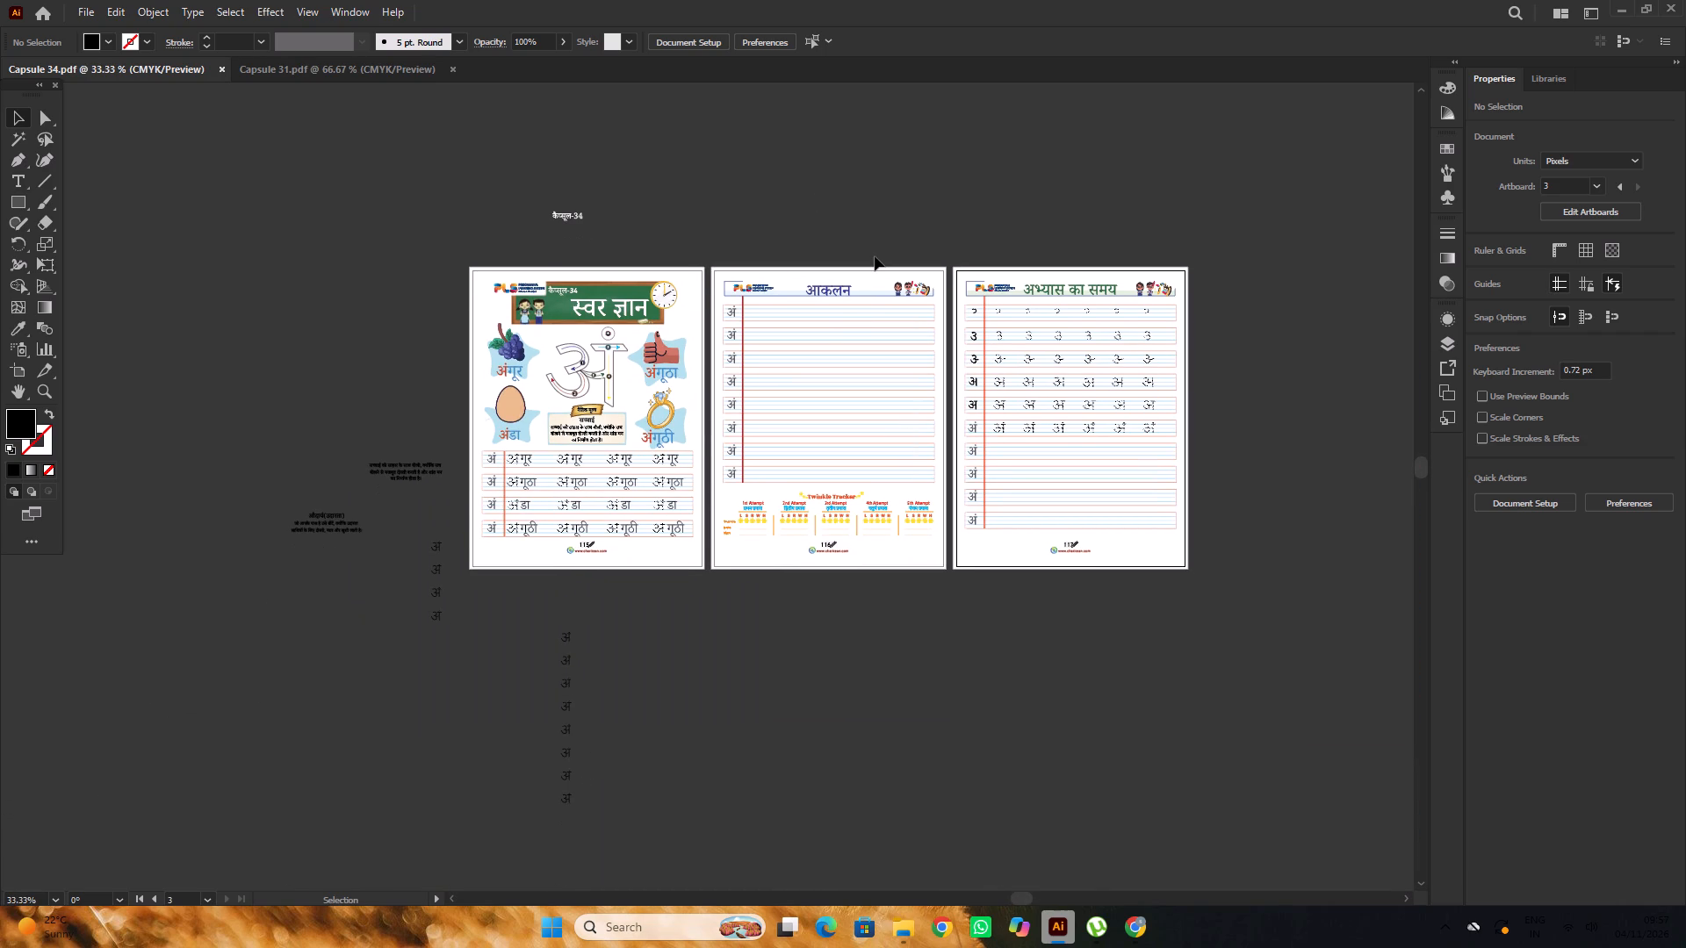
{"action": "scroll", "coordinate": [875, 256], "scroll_direction": "down", "scroll_amount": 5}
{"action": "middle_click_drag", "start_coordinate": [972, 359], "coordinate": [836, 416]}
{"action": "scroll", "coordinate": [823, 399], "scroll_direction": "up", "scroll_amount": 4}
{"action": "scroll", "coordinate": [788, 297], "scroll_direction": "up", "scroll_amount": 2}
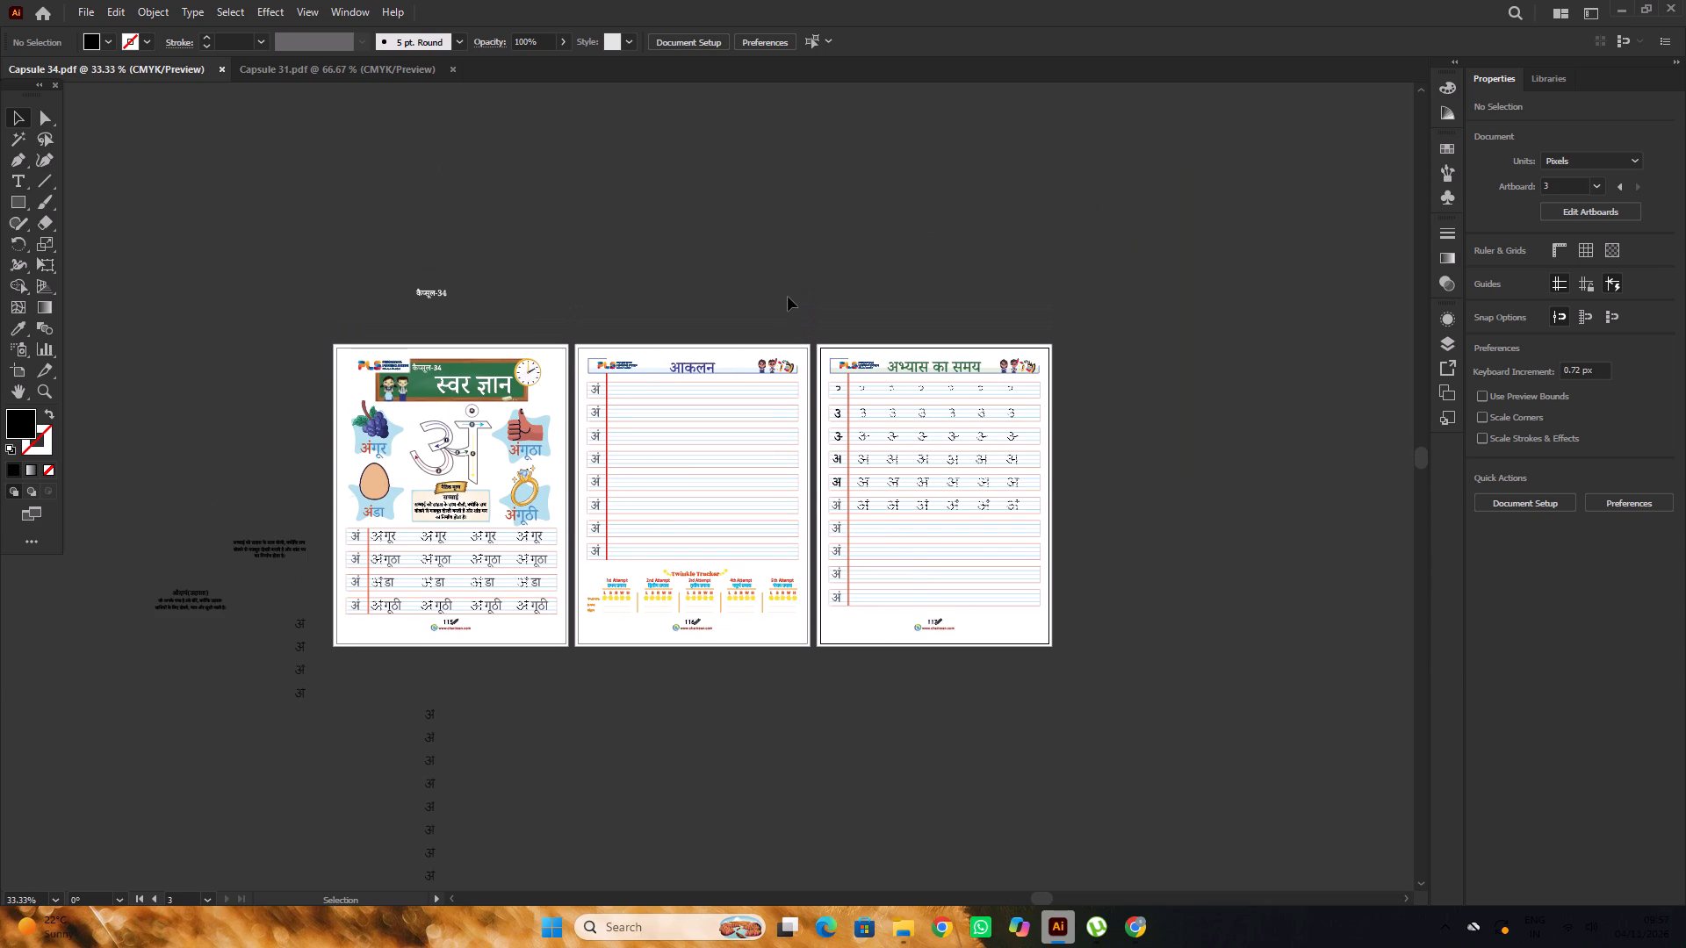
{"action": "scroll", "coordinate": [801, 289], "scroll_direction": "down", "scroll_amount": 2}
{"action": "middle_click_drag", "start_coordinate": [789, 279], "coordinate": [784, 305]}
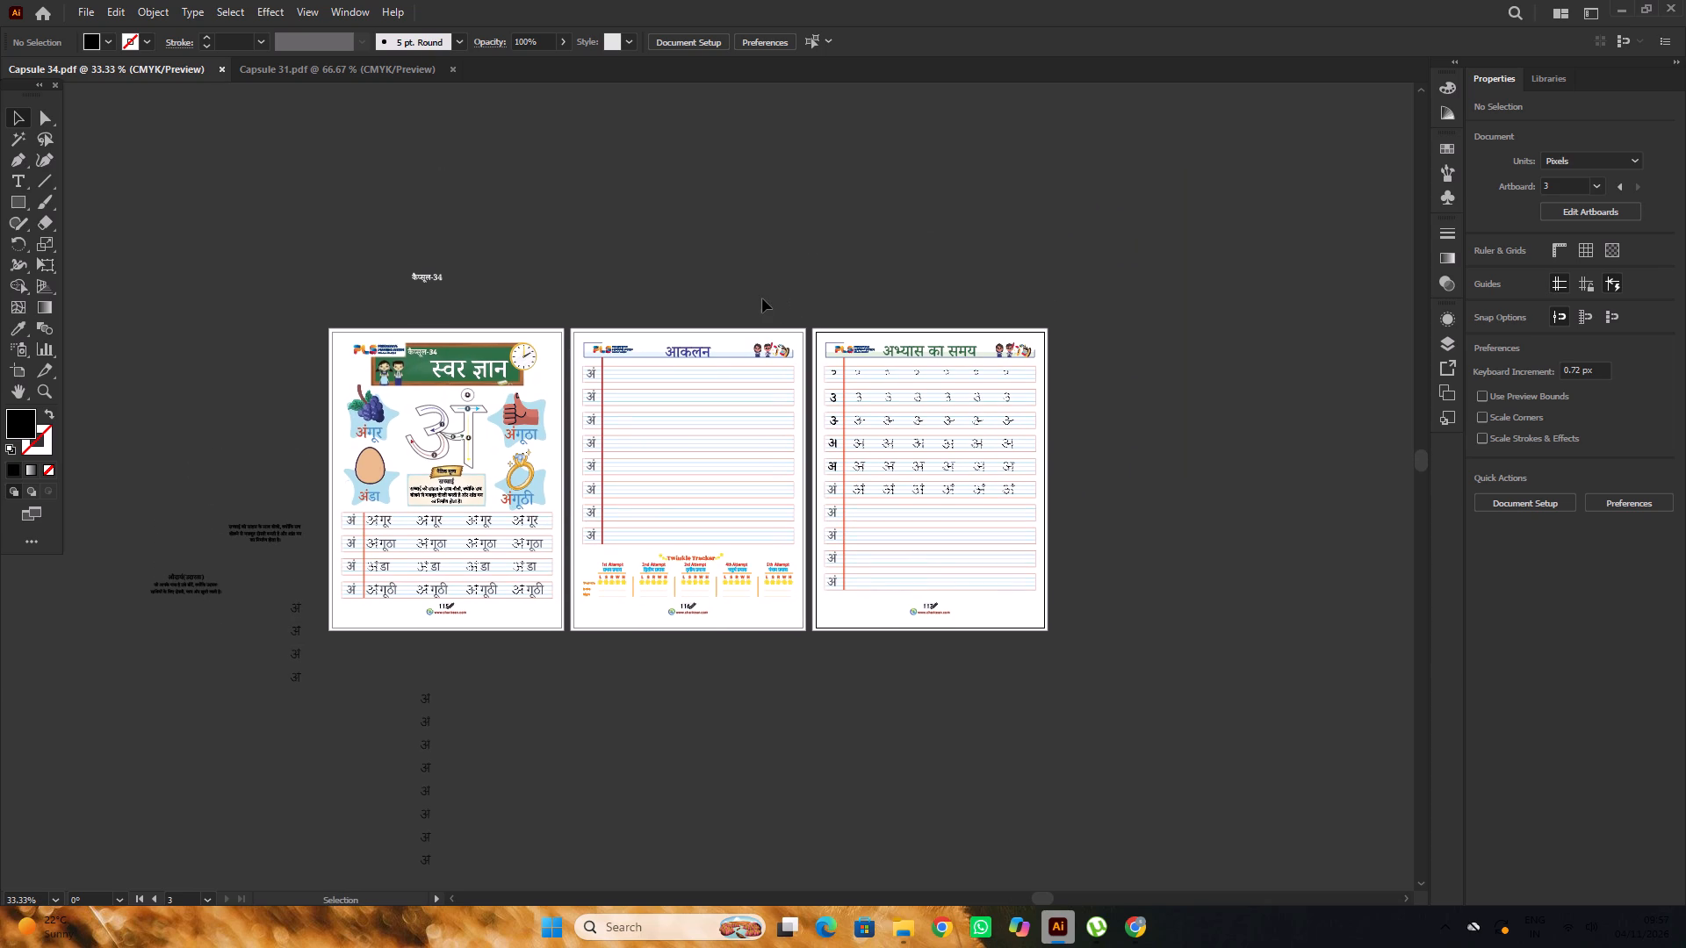
{"action": "scroll", "coordinate": [762, 298], "scroll_direction": "down", "scroll_amount": 3}
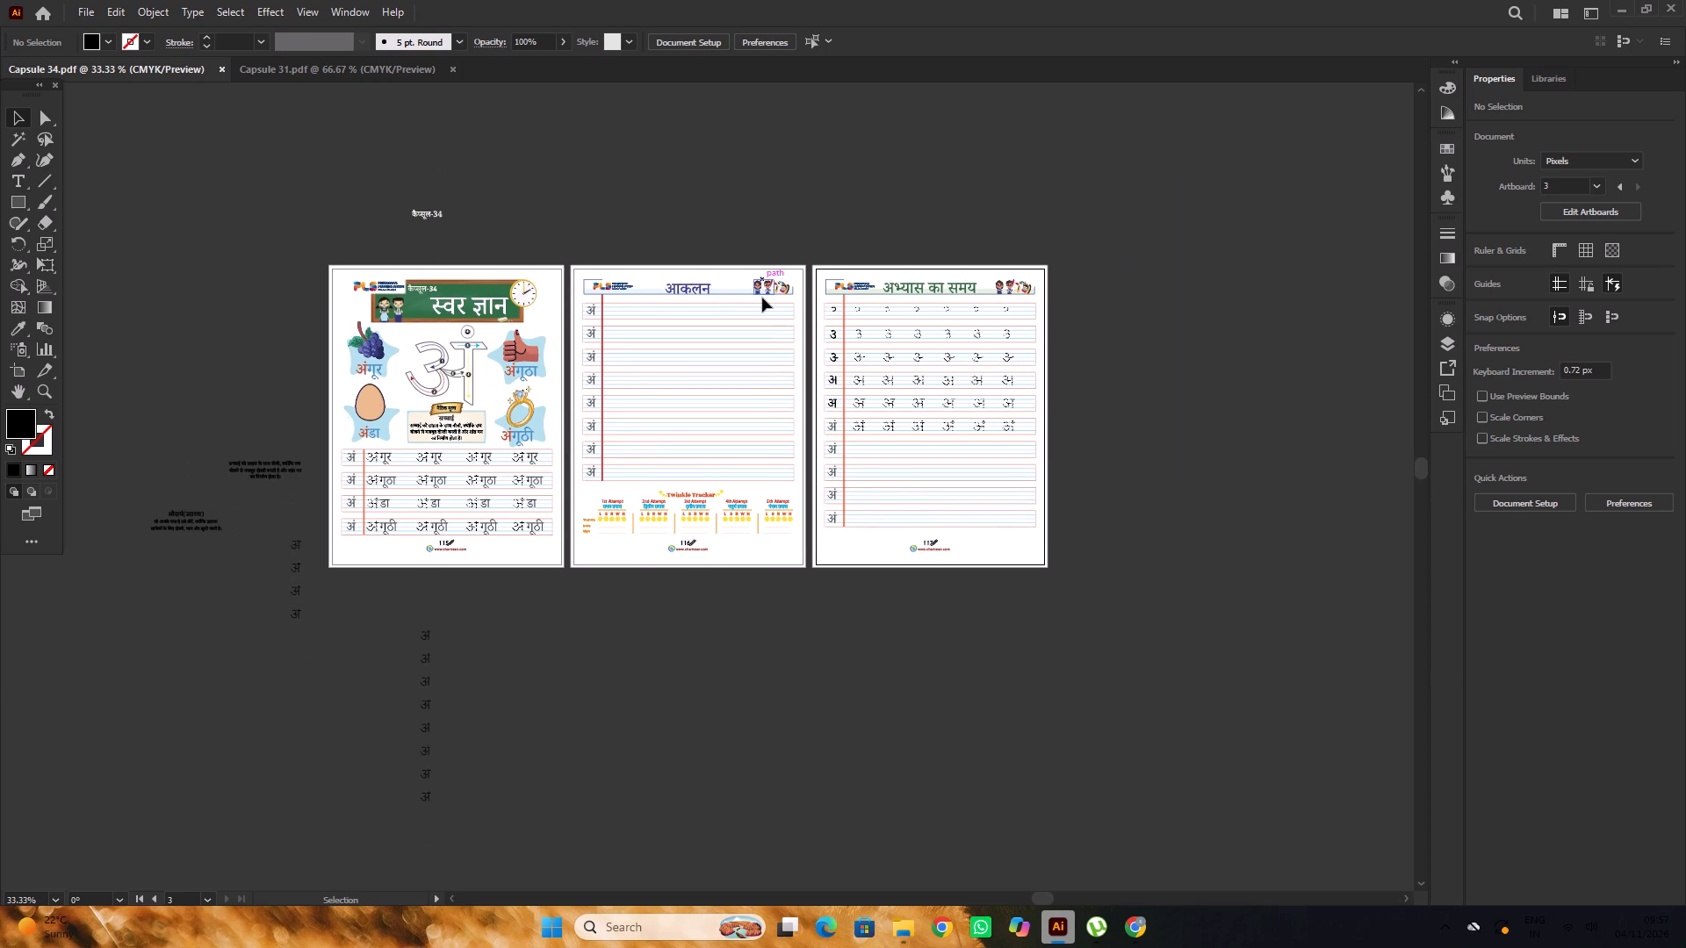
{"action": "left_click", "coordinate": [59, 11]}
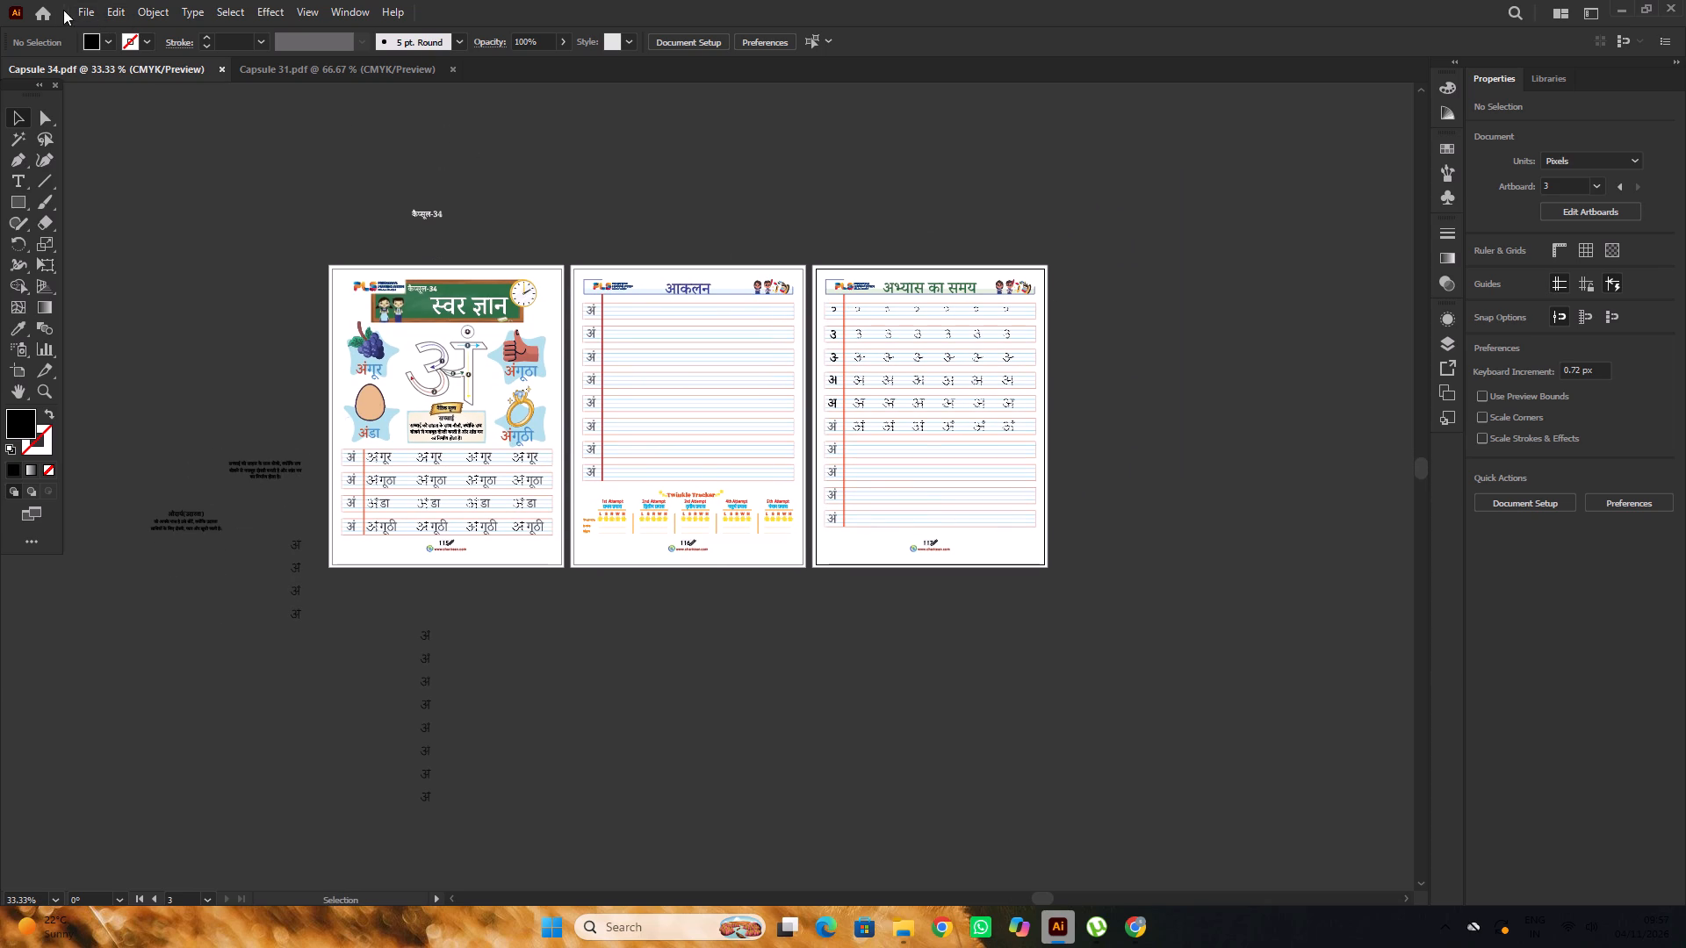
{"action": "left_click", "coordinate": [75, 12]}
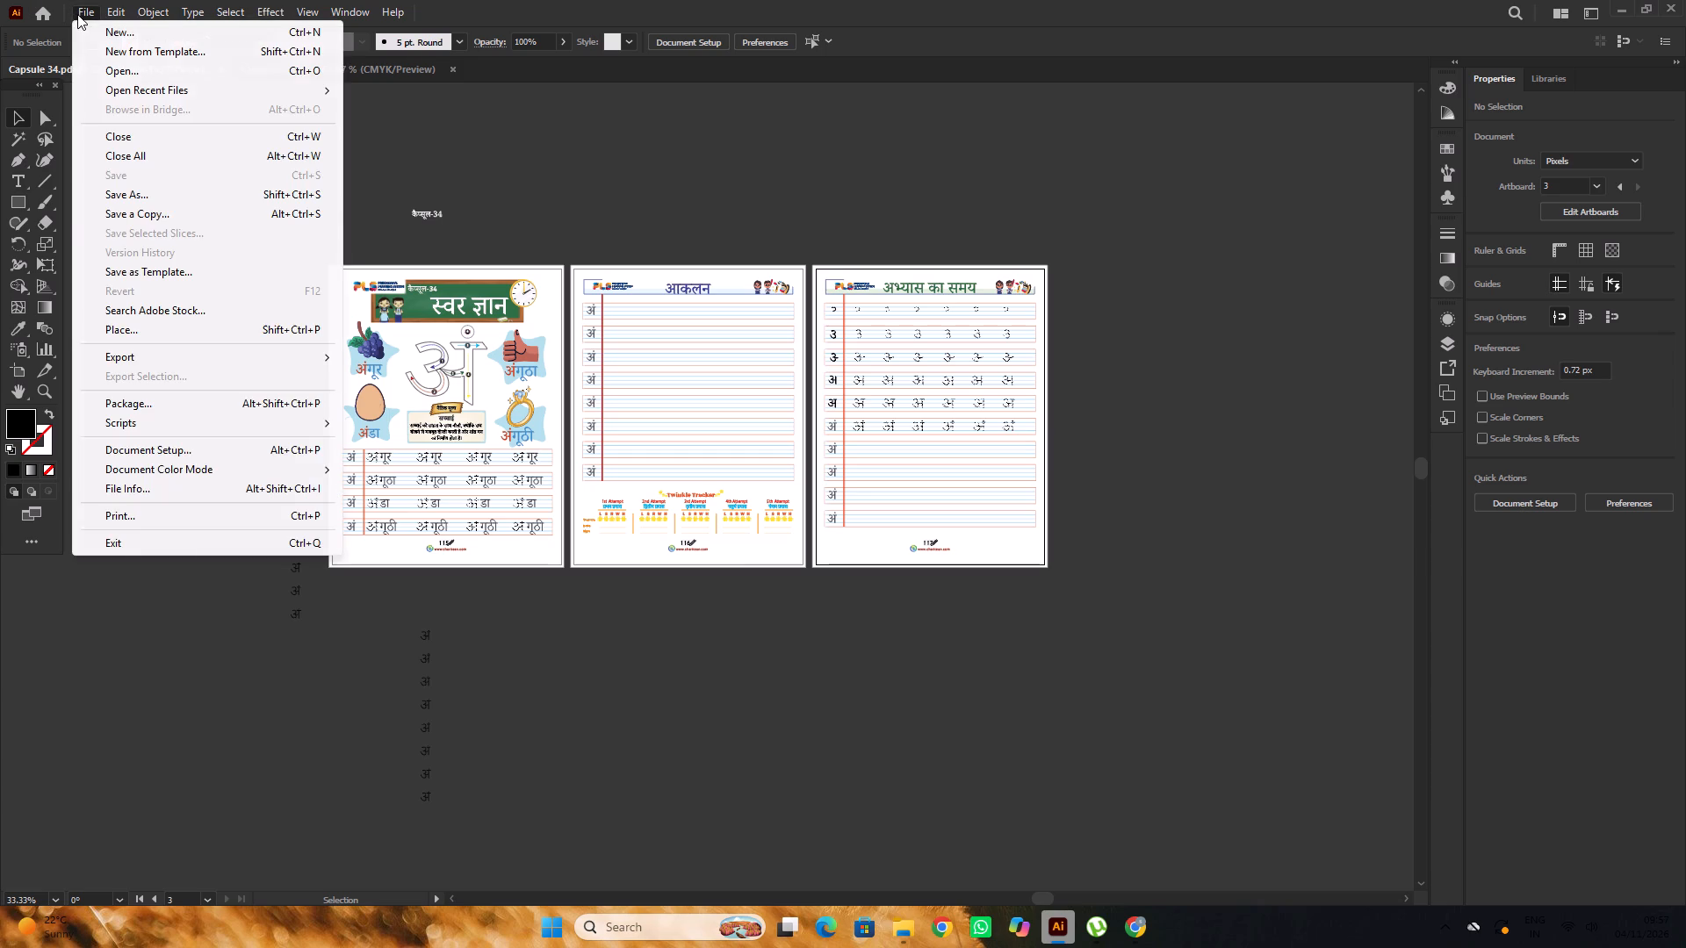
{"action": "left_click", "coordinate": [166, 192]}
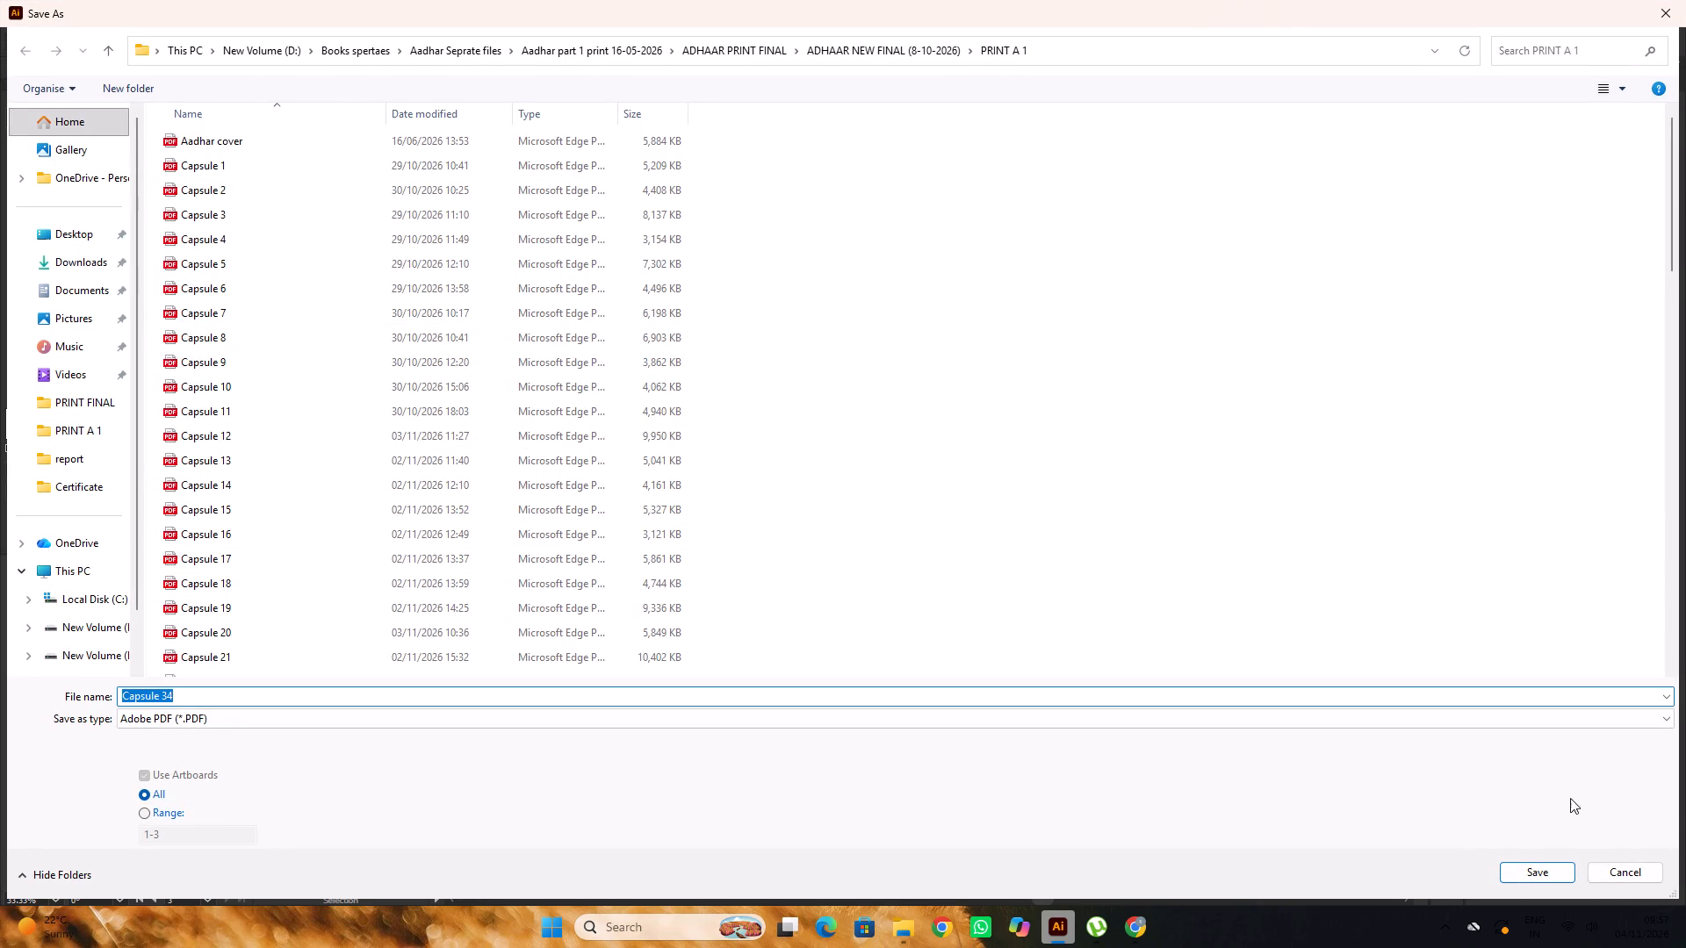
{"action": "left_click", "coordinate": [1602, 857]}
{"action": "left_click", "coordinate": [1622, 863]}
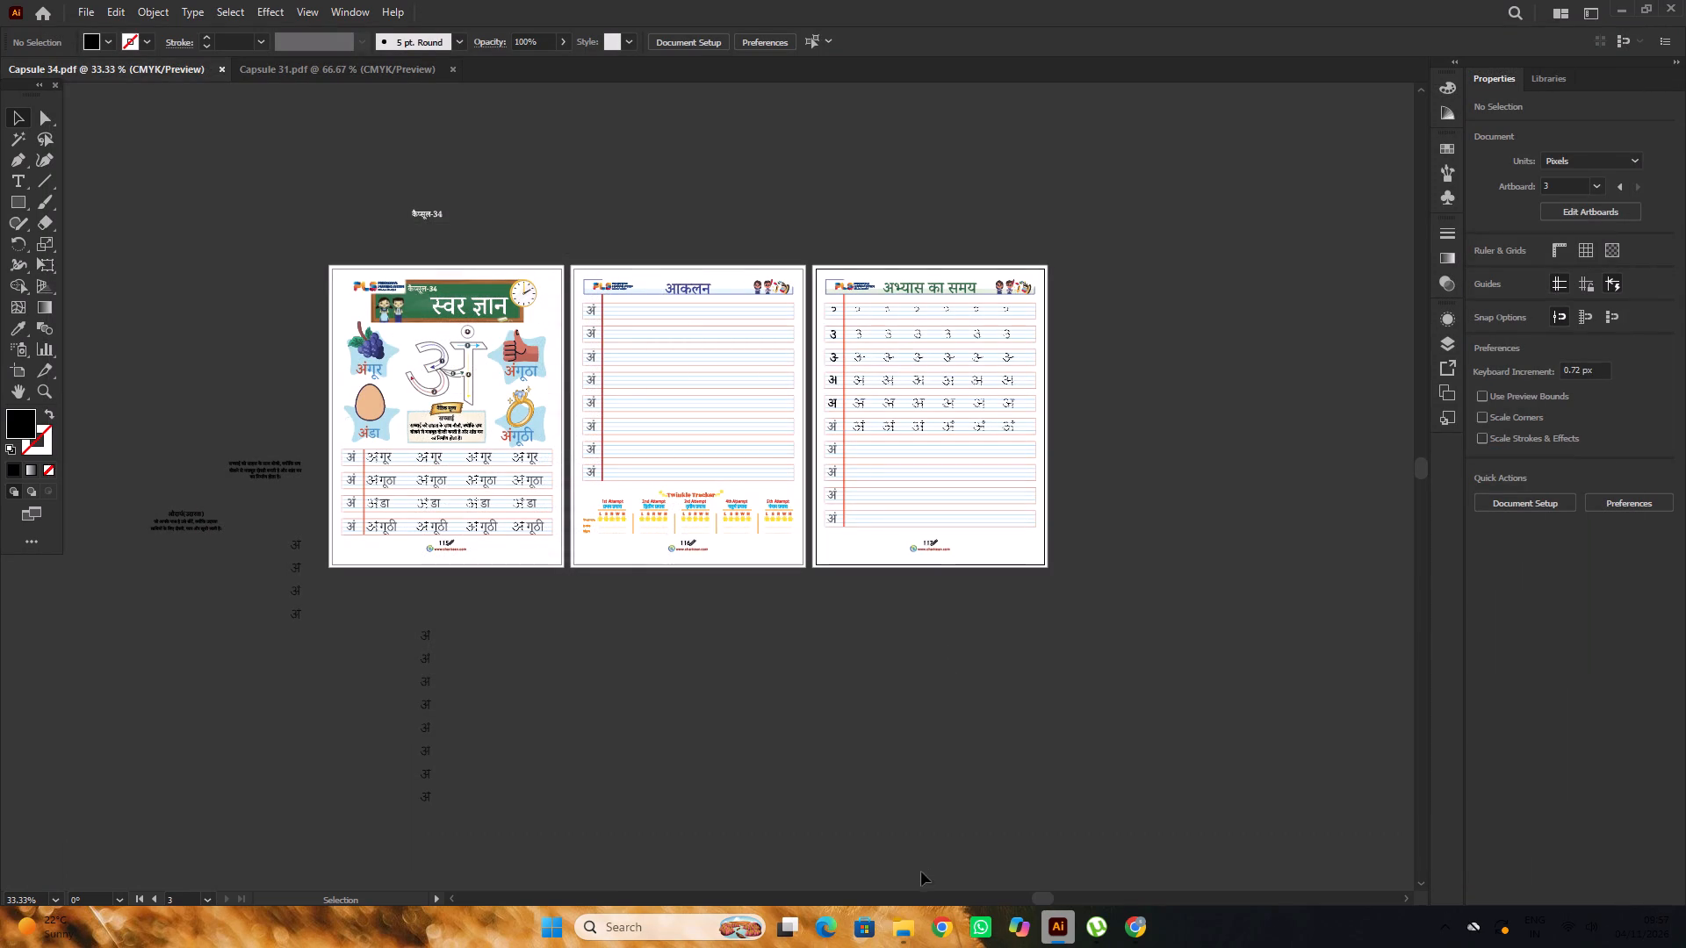
Open the Capsule 35 PDF from the PRINT A 1 folder in Illustrator.
{"action": "left_click", "coordinate": [897, 844]}
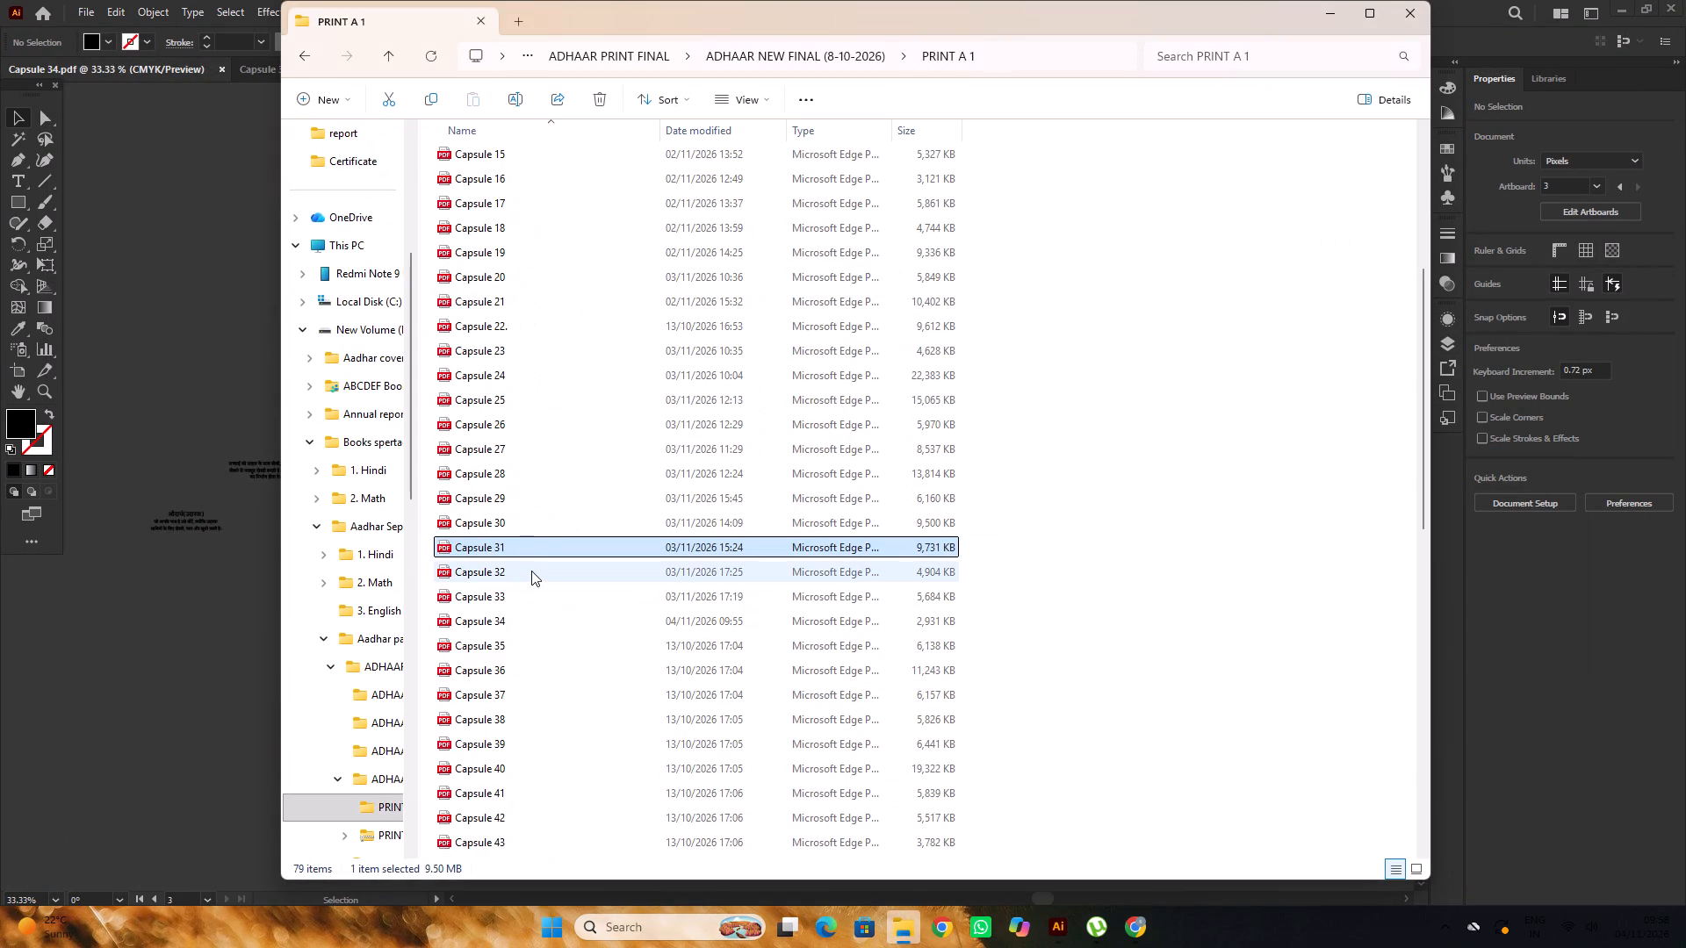
{"action": "left_click", "coordinate": [541, 636]}
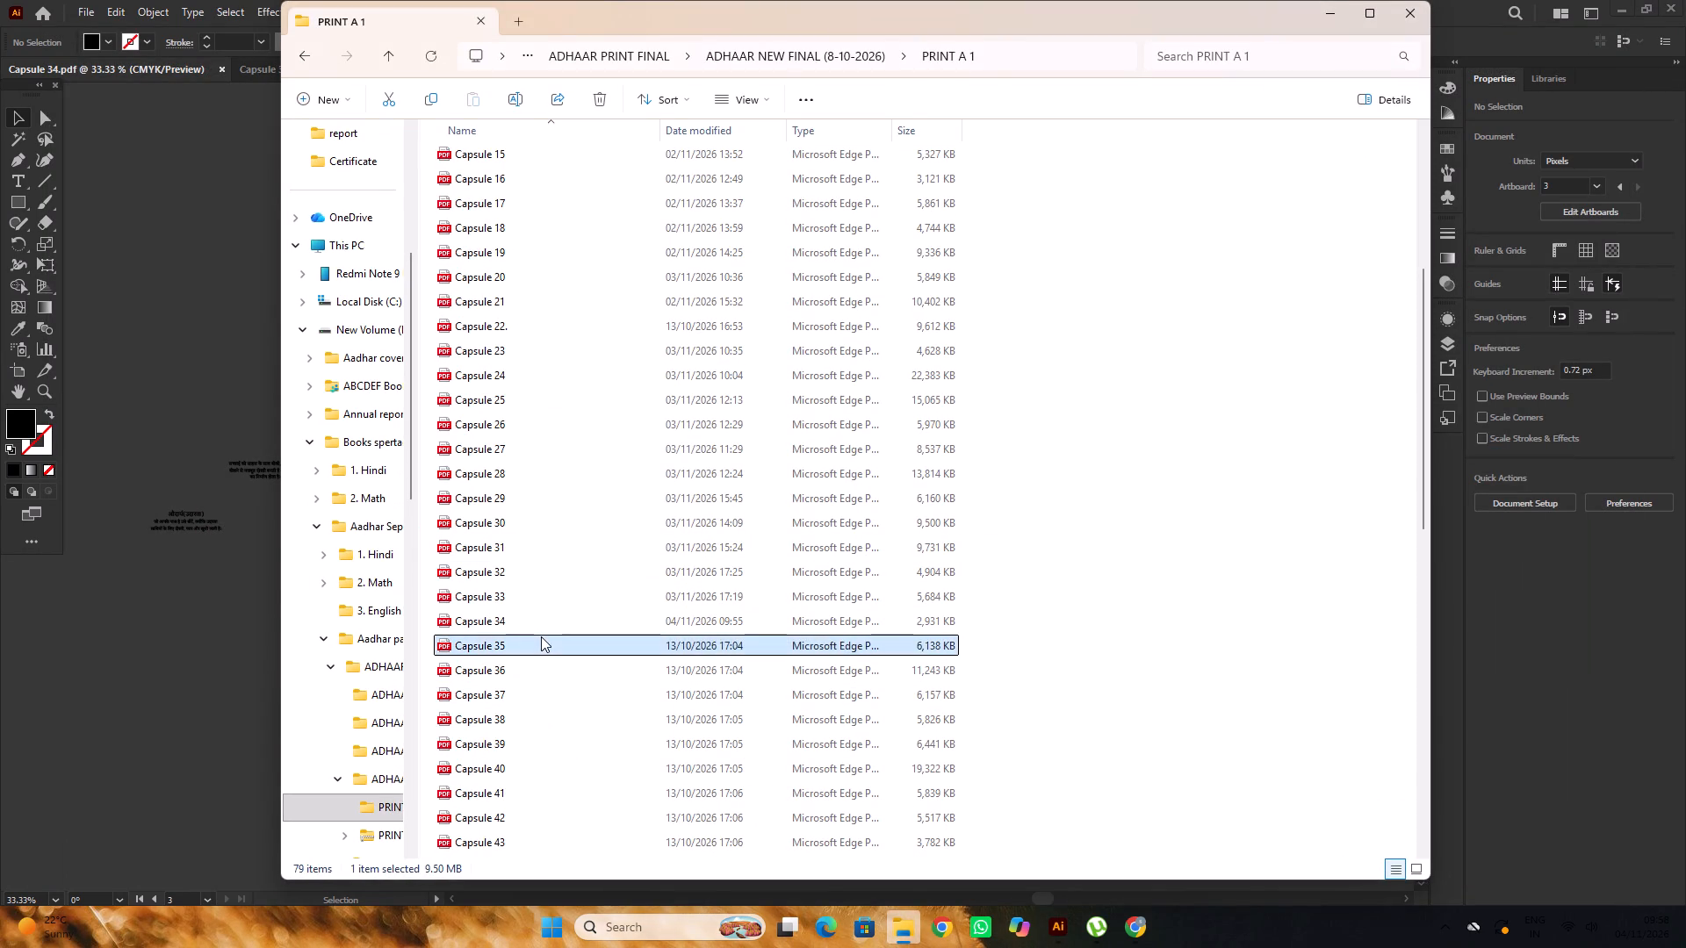
{"action": "right_click", "coordinate": [541, 636]}
{"action": "left_click", "coordinate": [882, 298]}
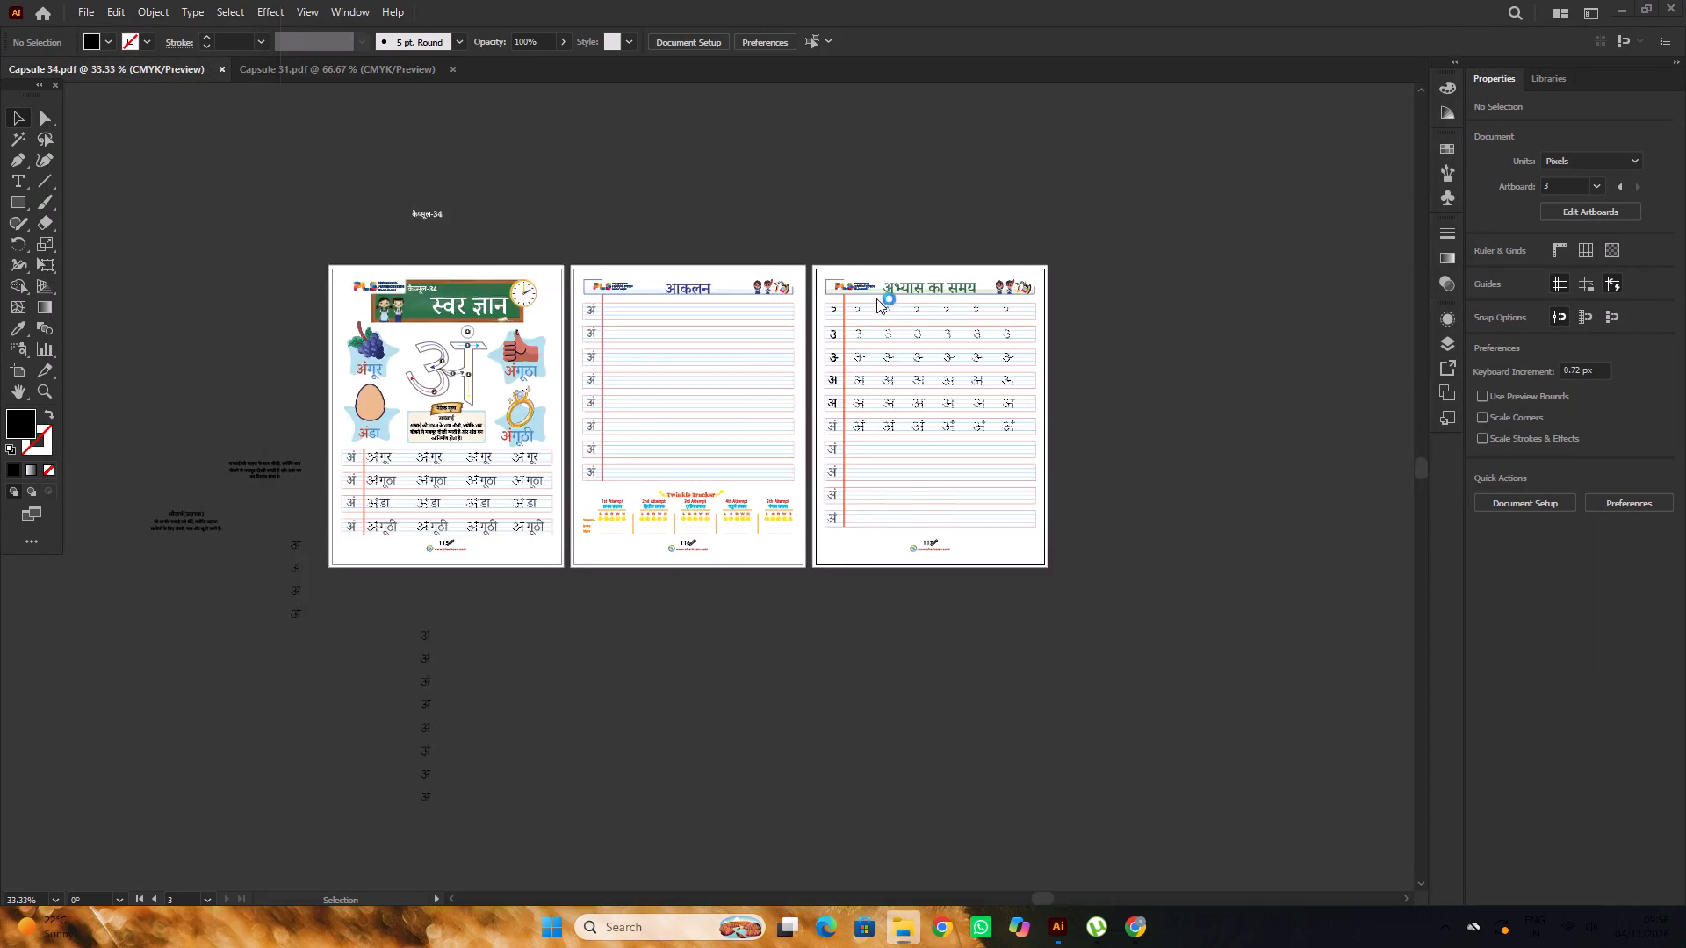
{"action": "scroll", "coordinate": [753, 452], "scroll_direction": "down", "scroll_amount": 4}
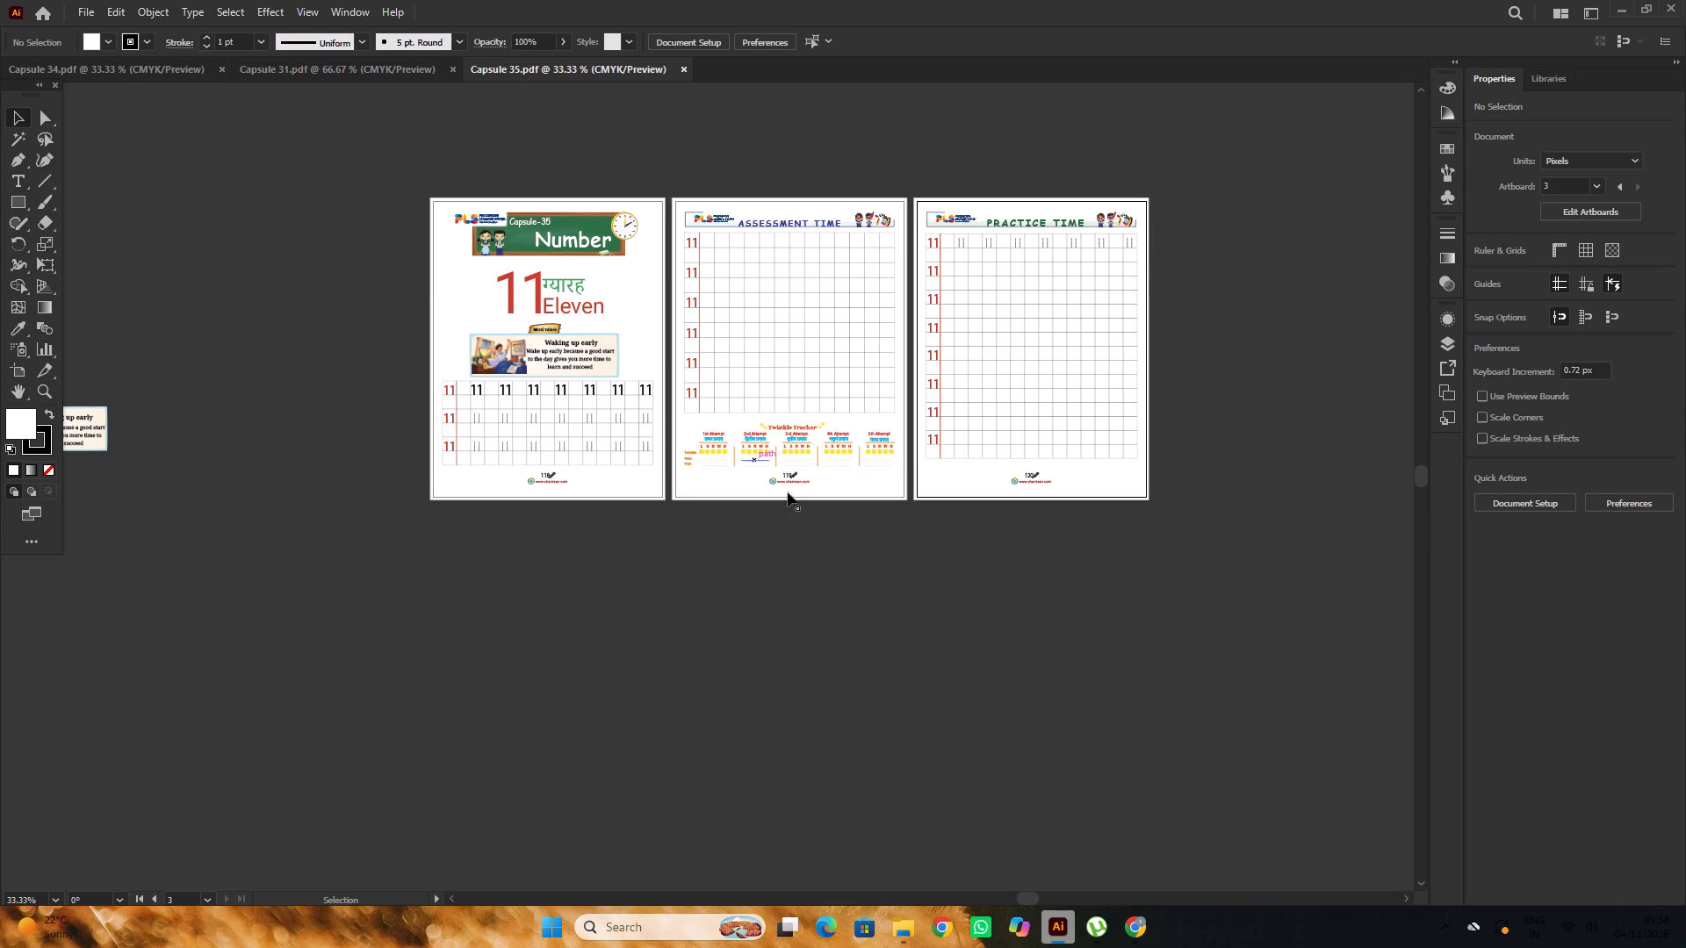
{"action": "scroll", "coordinate": [962, 625], "scroll_direction": "up", "scroll_amount": 1}
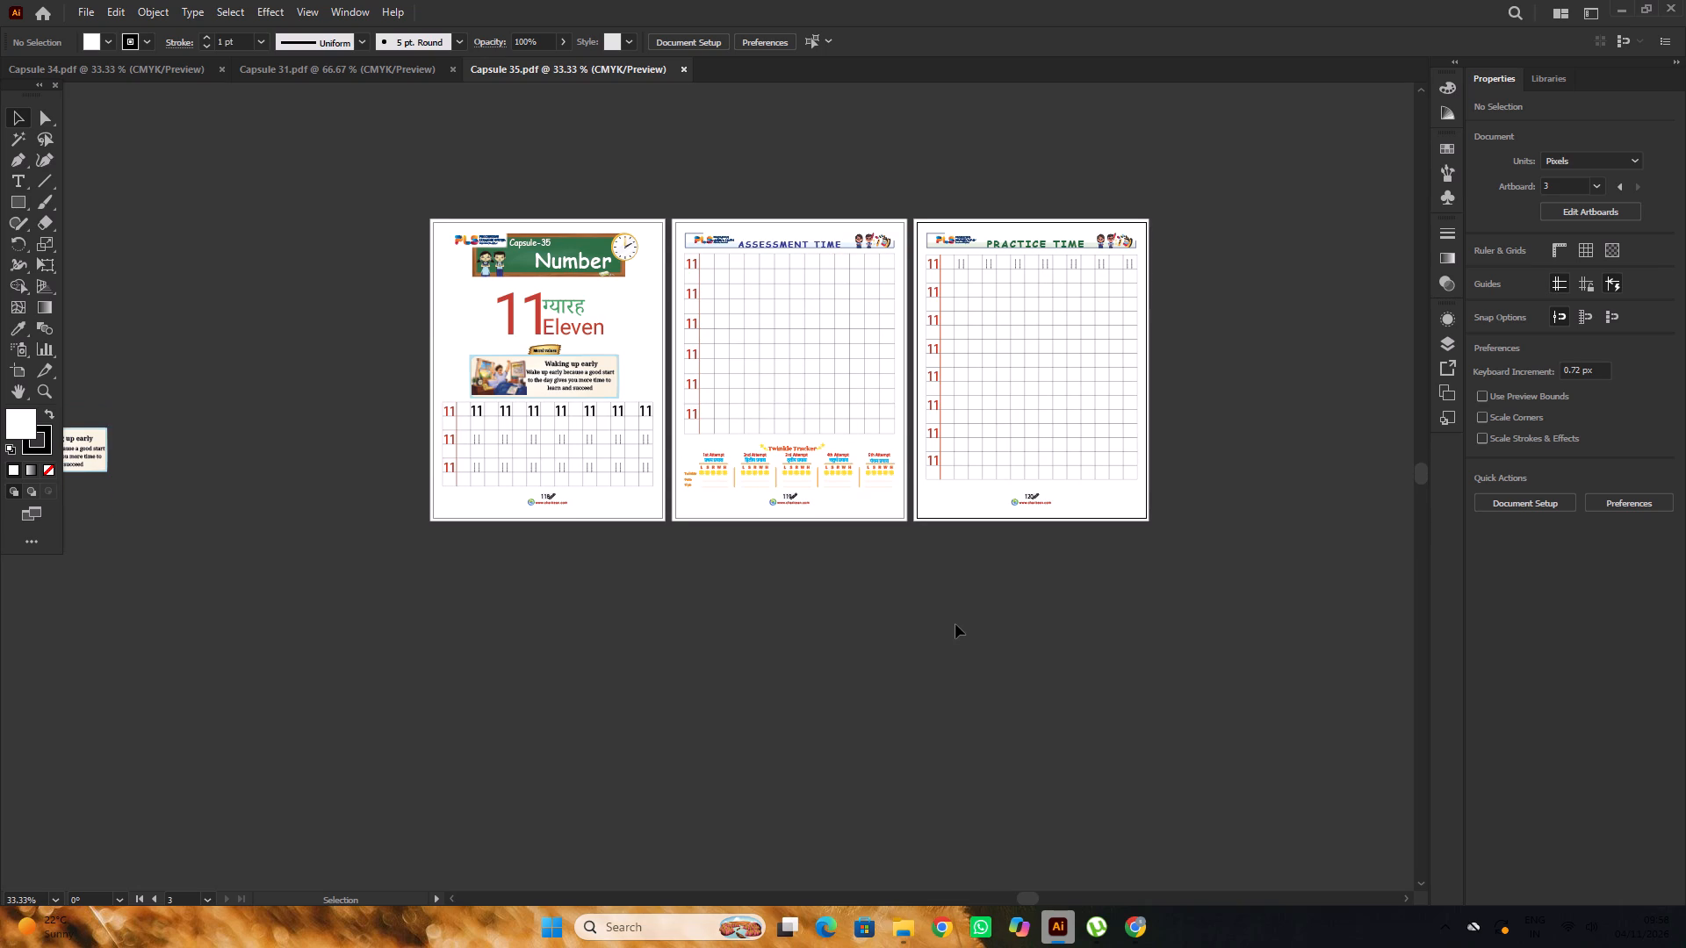
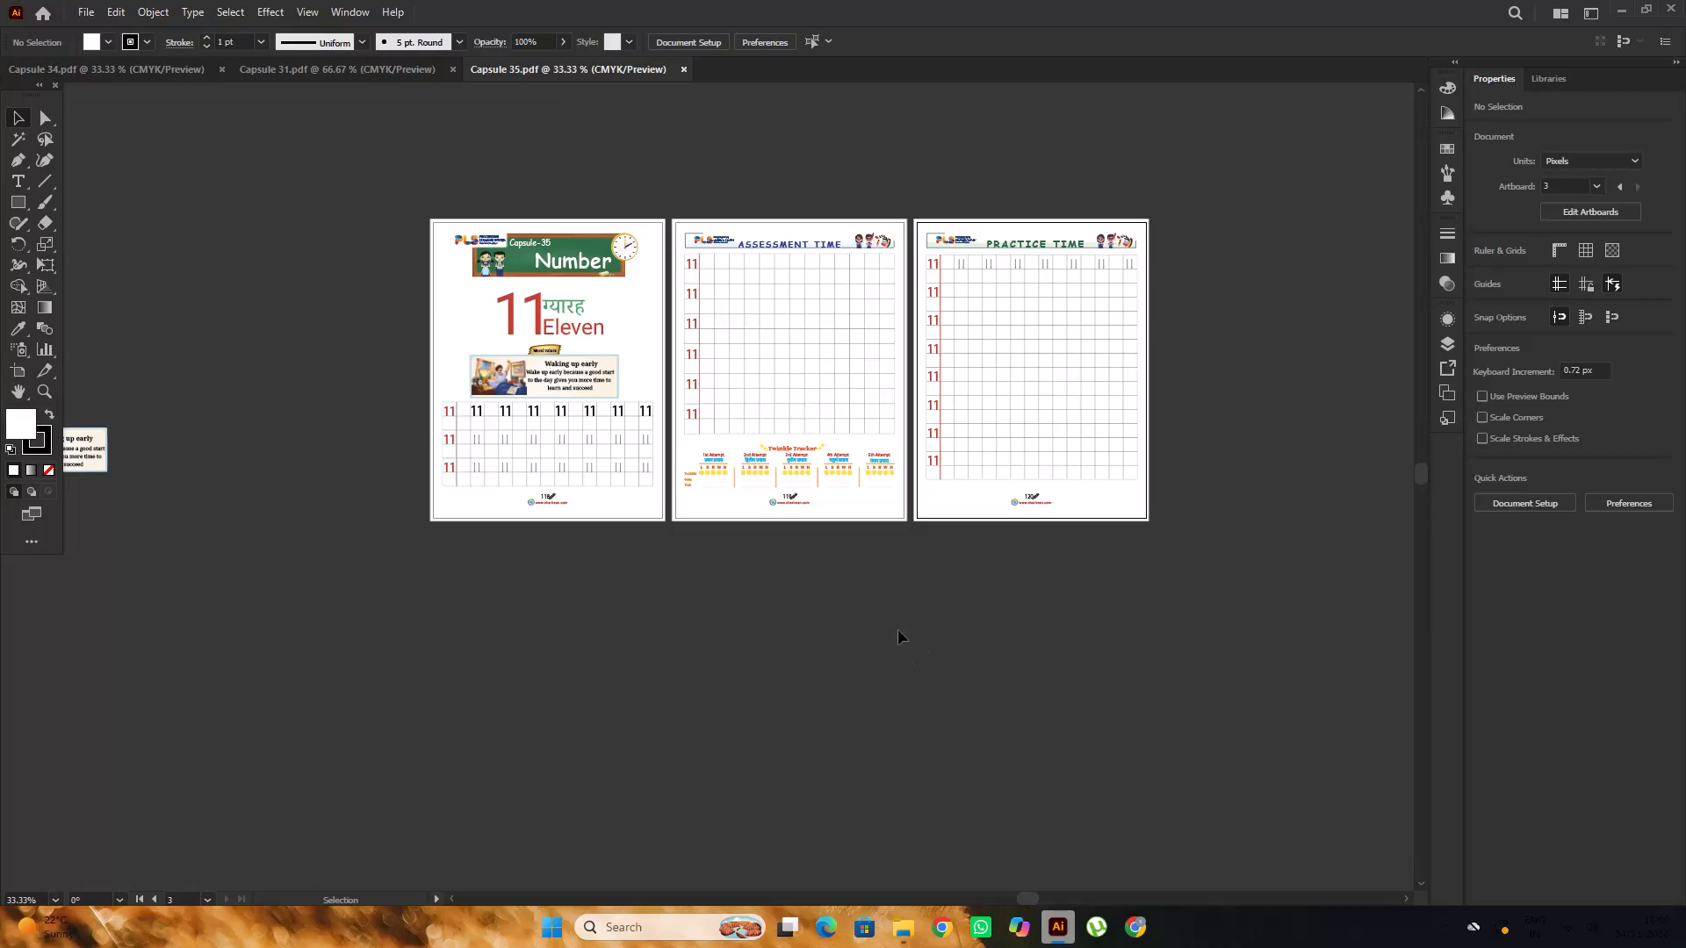
Compare the capsule number headings on the first pages of the Capsule 35 and Capsule 31 worksheets.
{"action": "scroll", "coordinate": [695, 274], "scroll_direction": "down", "scroll_amount": 3}
{"action": "scroll", "coordinate": [593, 179], "scroll_direction": "up", "scroll_amount": 2, "text": "alt"}
{"action": "scroll", "coordinate": [495, 197], "scroll_direction": "up", "scroll_amount": 3}
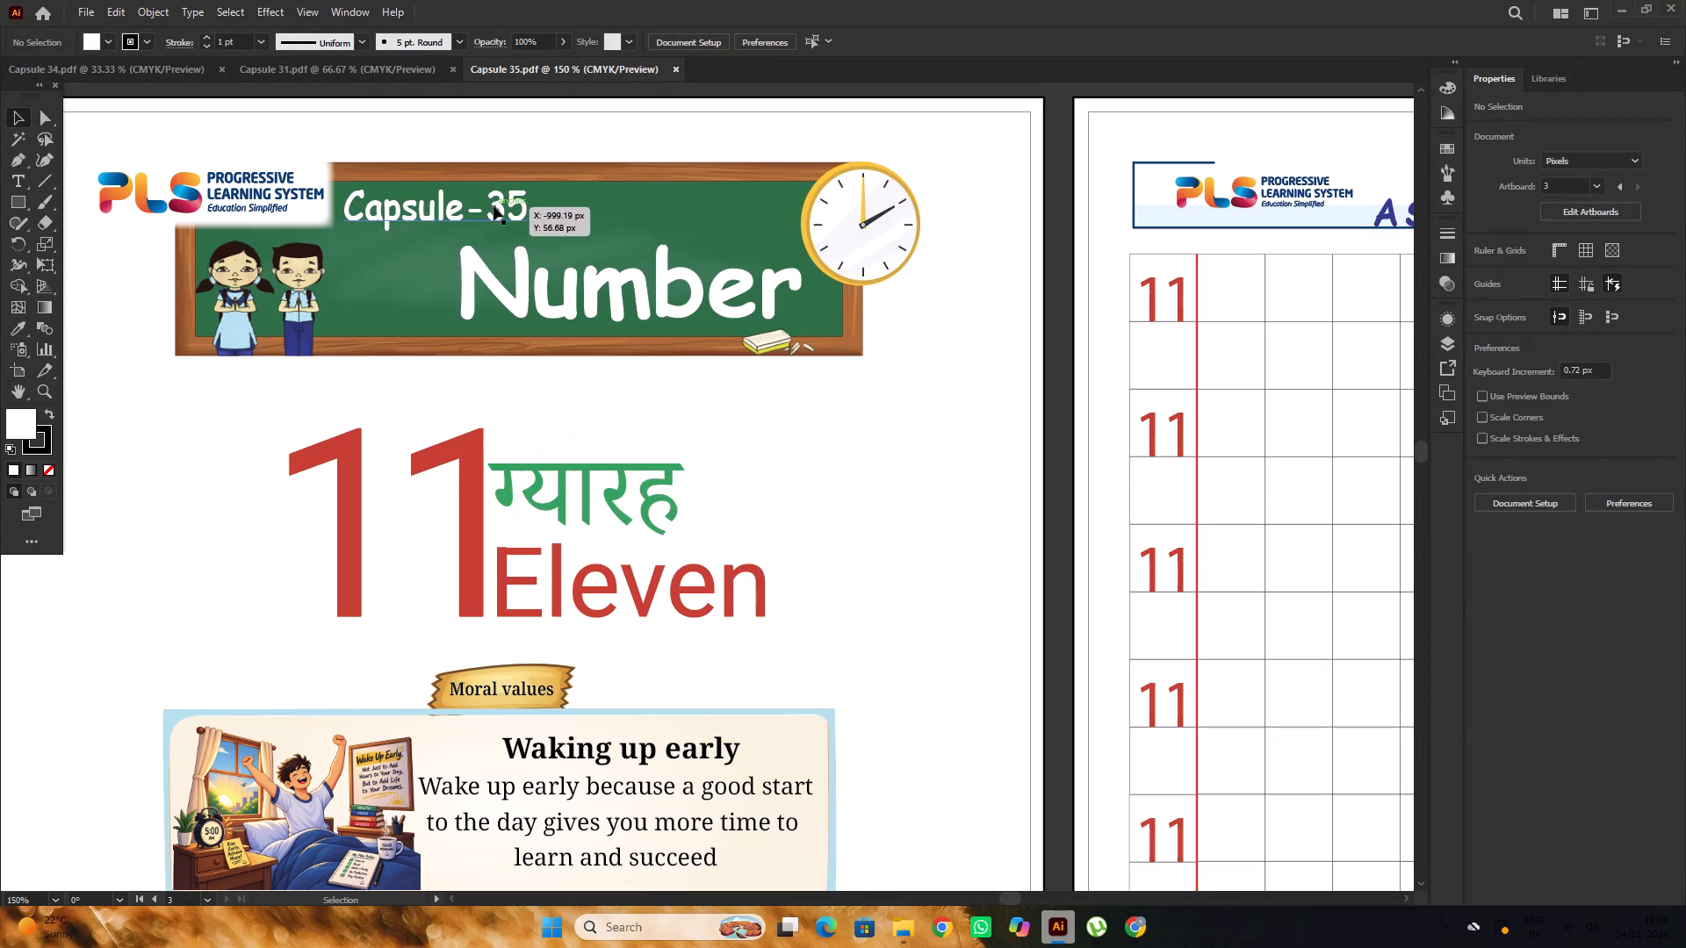
{"action": "left_click", "coordinate": [494, 206]}
{"action": "scroll", "coordinate": [644, 252], "scroll_direction": "down", "scroll_amount": 4}
{"action": "left_click", "coordinate": [309, 75]}
{"action": "scroll", "coordinate": [411, 167], "scroll_direction": "up", "scroll_amount": 2}
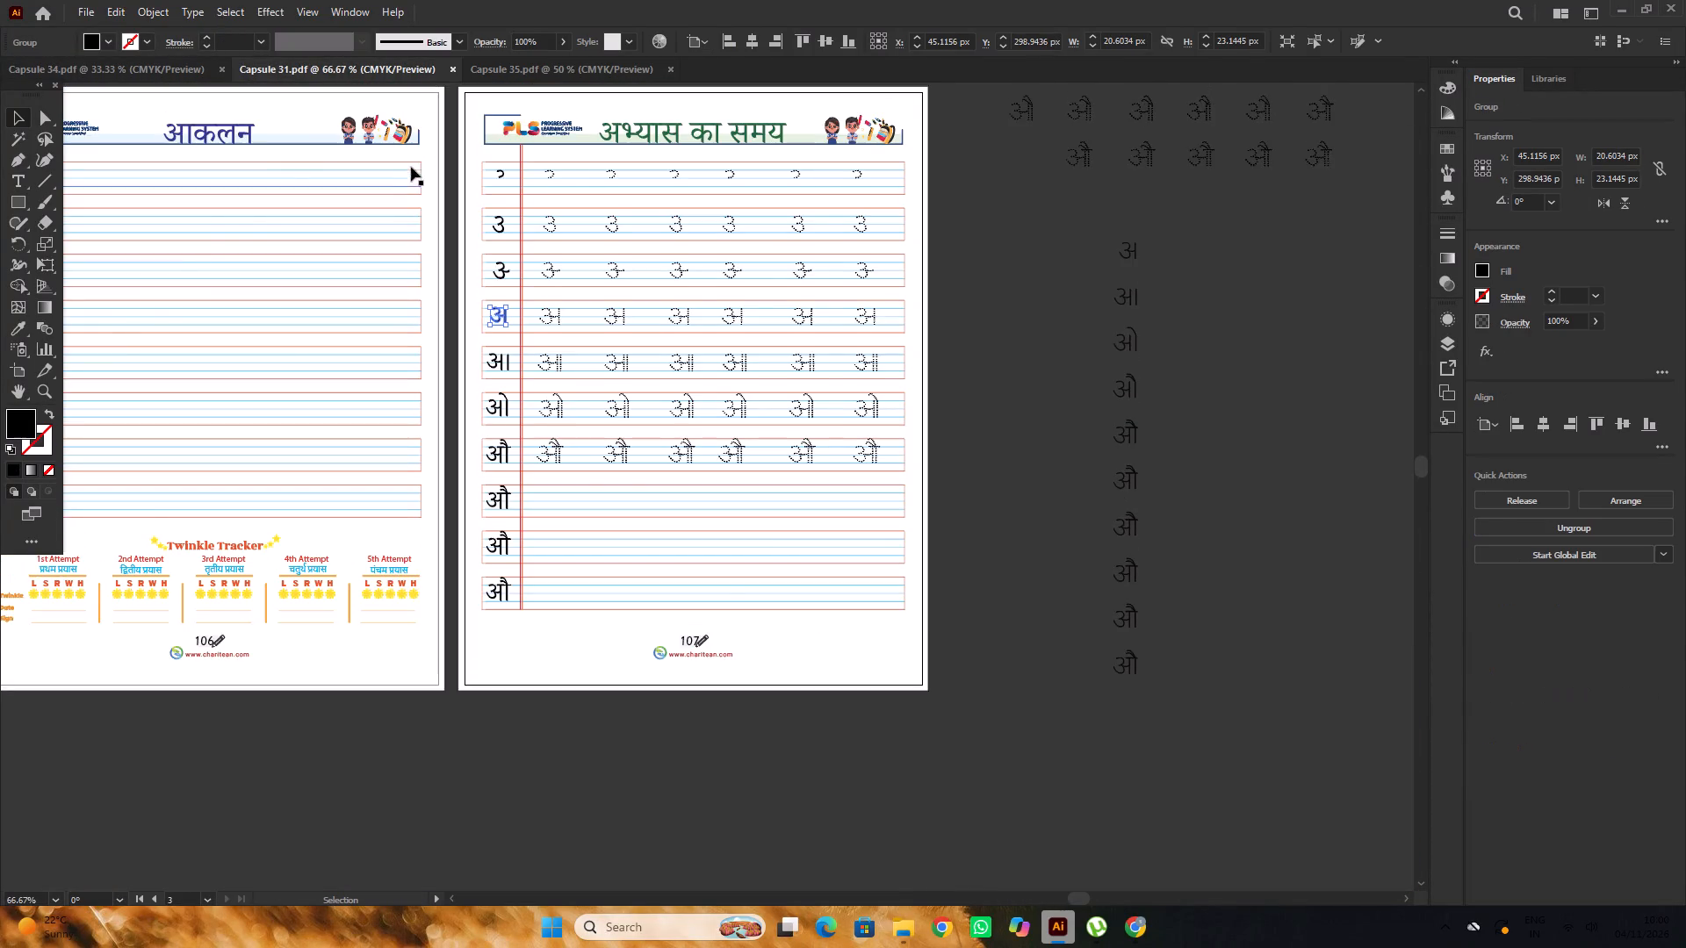
{"action": "scroll", "coordinate": [766, 241], "scroll_direction": "down", "scroll_amount": 4, "text": "alt"}
{"action": "scroll", "coordinate": [510, 195], "scroll_direction": "up", "scroll_amount": 5, "text": "alt"}
{"action": "left_click", "coordinate": [551, 182]}
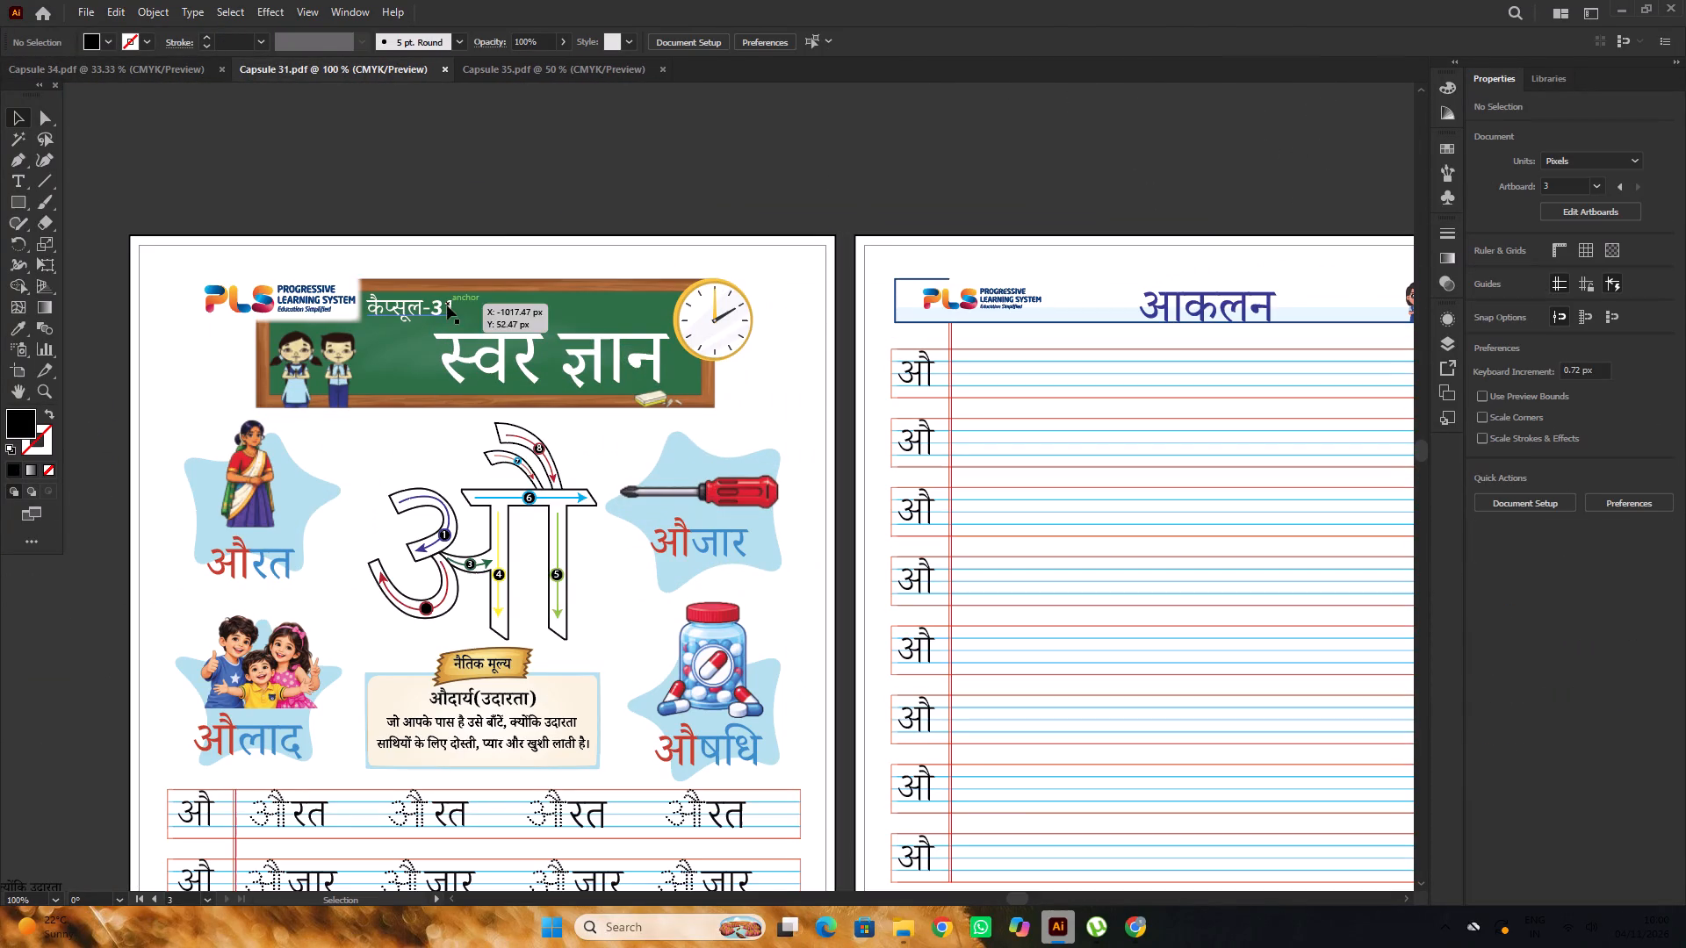
{"action": "left_click", "coordinate": [525, 76]}
{"action": "left_click", "coordinate": [171, 75]}
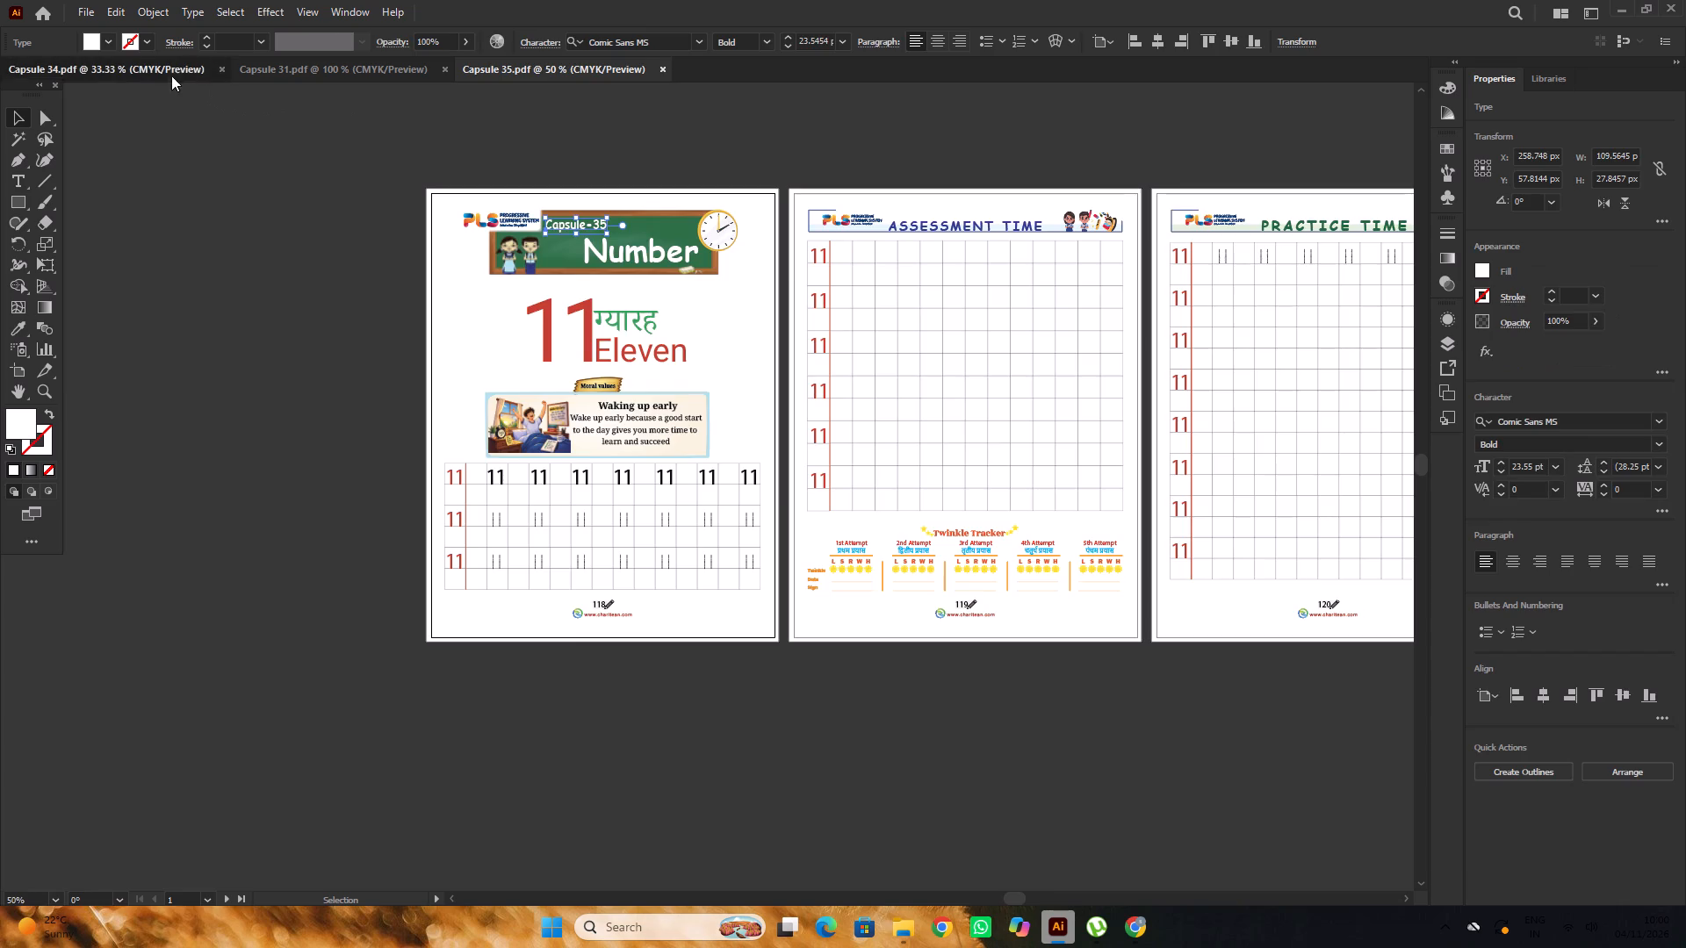
Close the Capsule 31 PDF, leaving the Capsule 34 and Capsule 35 worksheets open.
{"action": "left_click", "coordinate": [345, 77]}
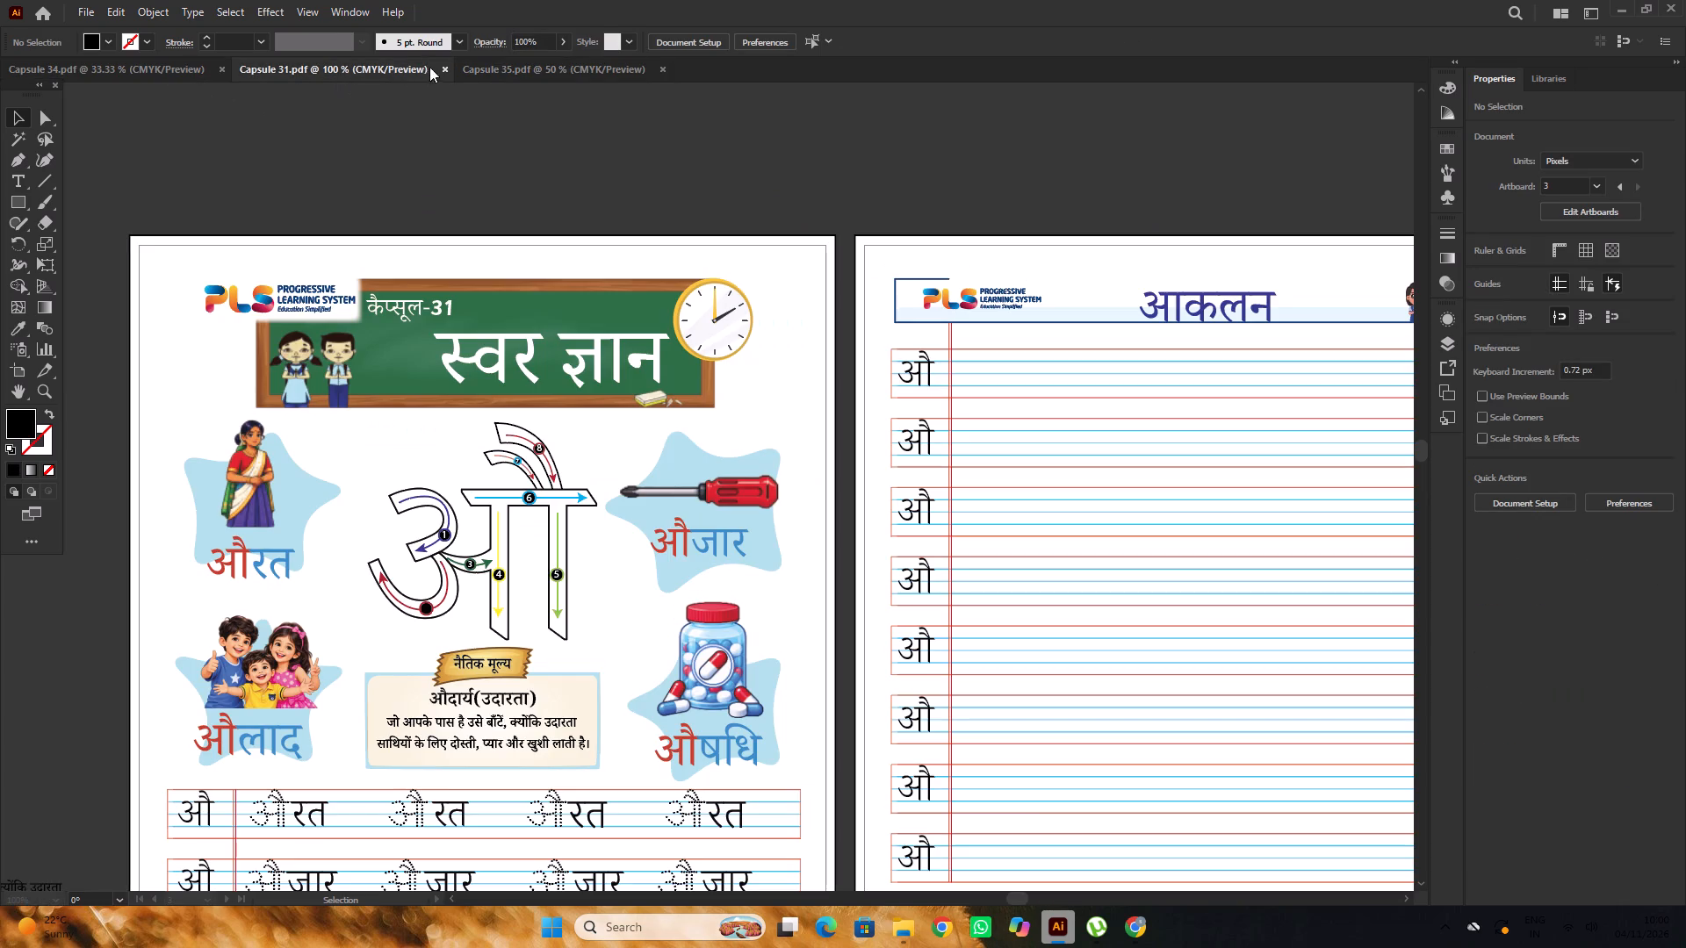
{"action": "left_click", "coordinate": [442, 66]}
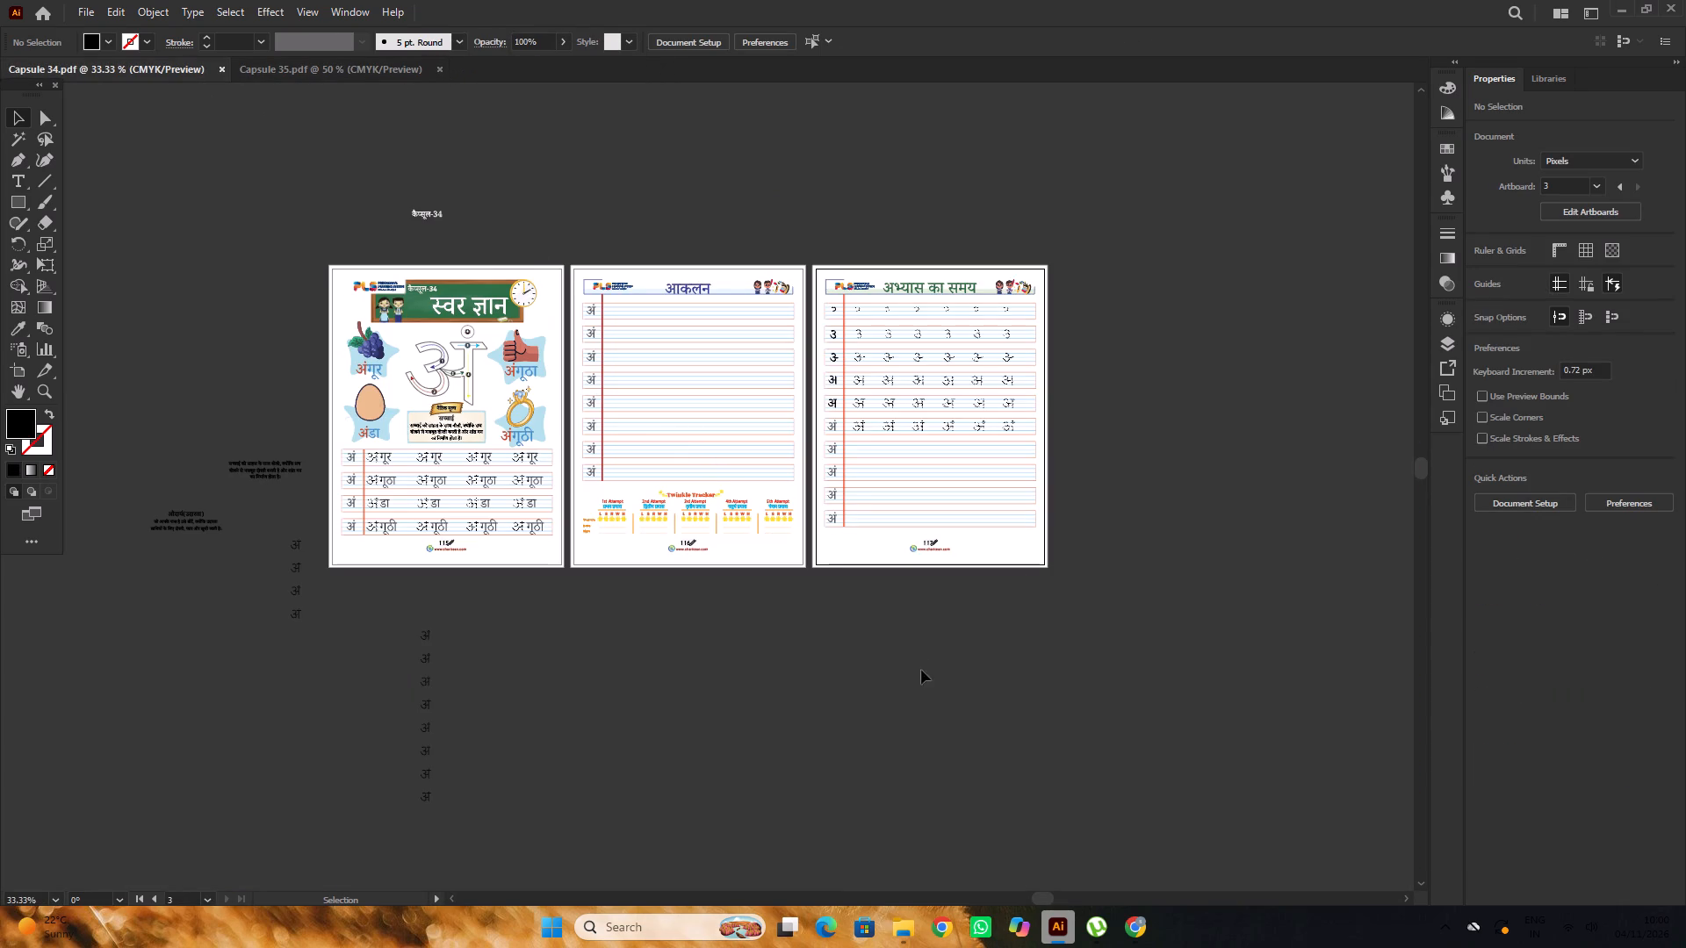
Look through the capsule PDFs around Capsule 35 in the PRINT A 1 folder.
{"action": "left_click", "coordinate": [873, 849]}
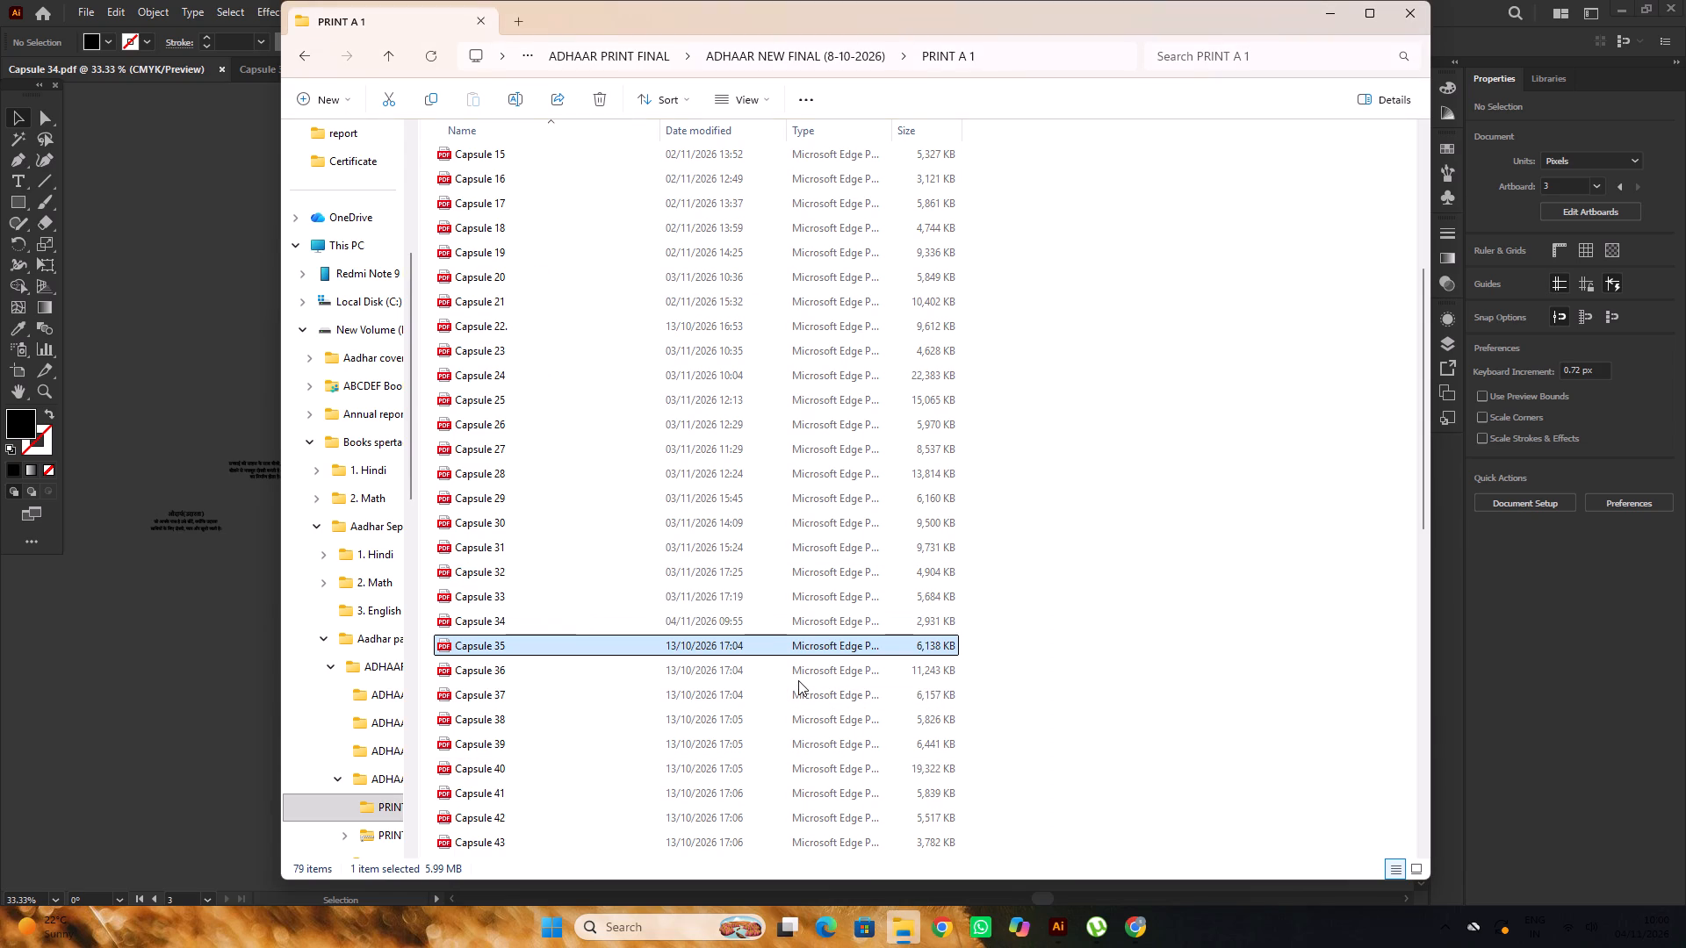
{"action": "scroll", "coordinate": [796, 681], "scroll_direction": "down", "scroll_amount": 1}
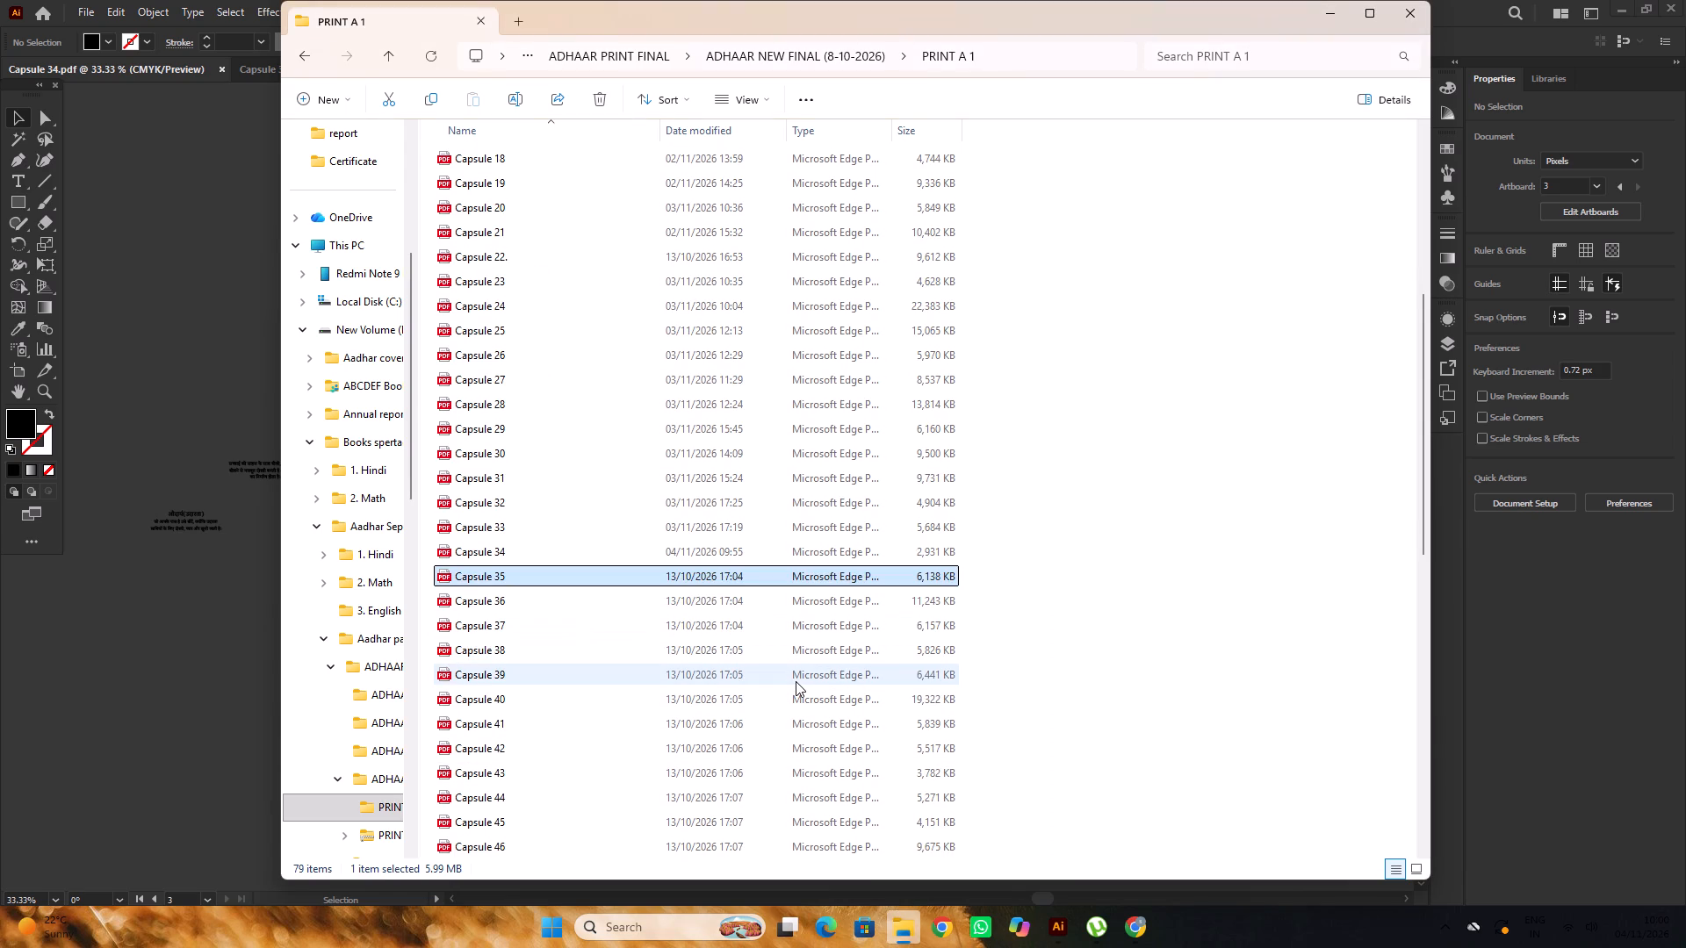
Switch to the Chrome window showing the download history.
{"action": "left_click", "coordinate": [1131, 916]}
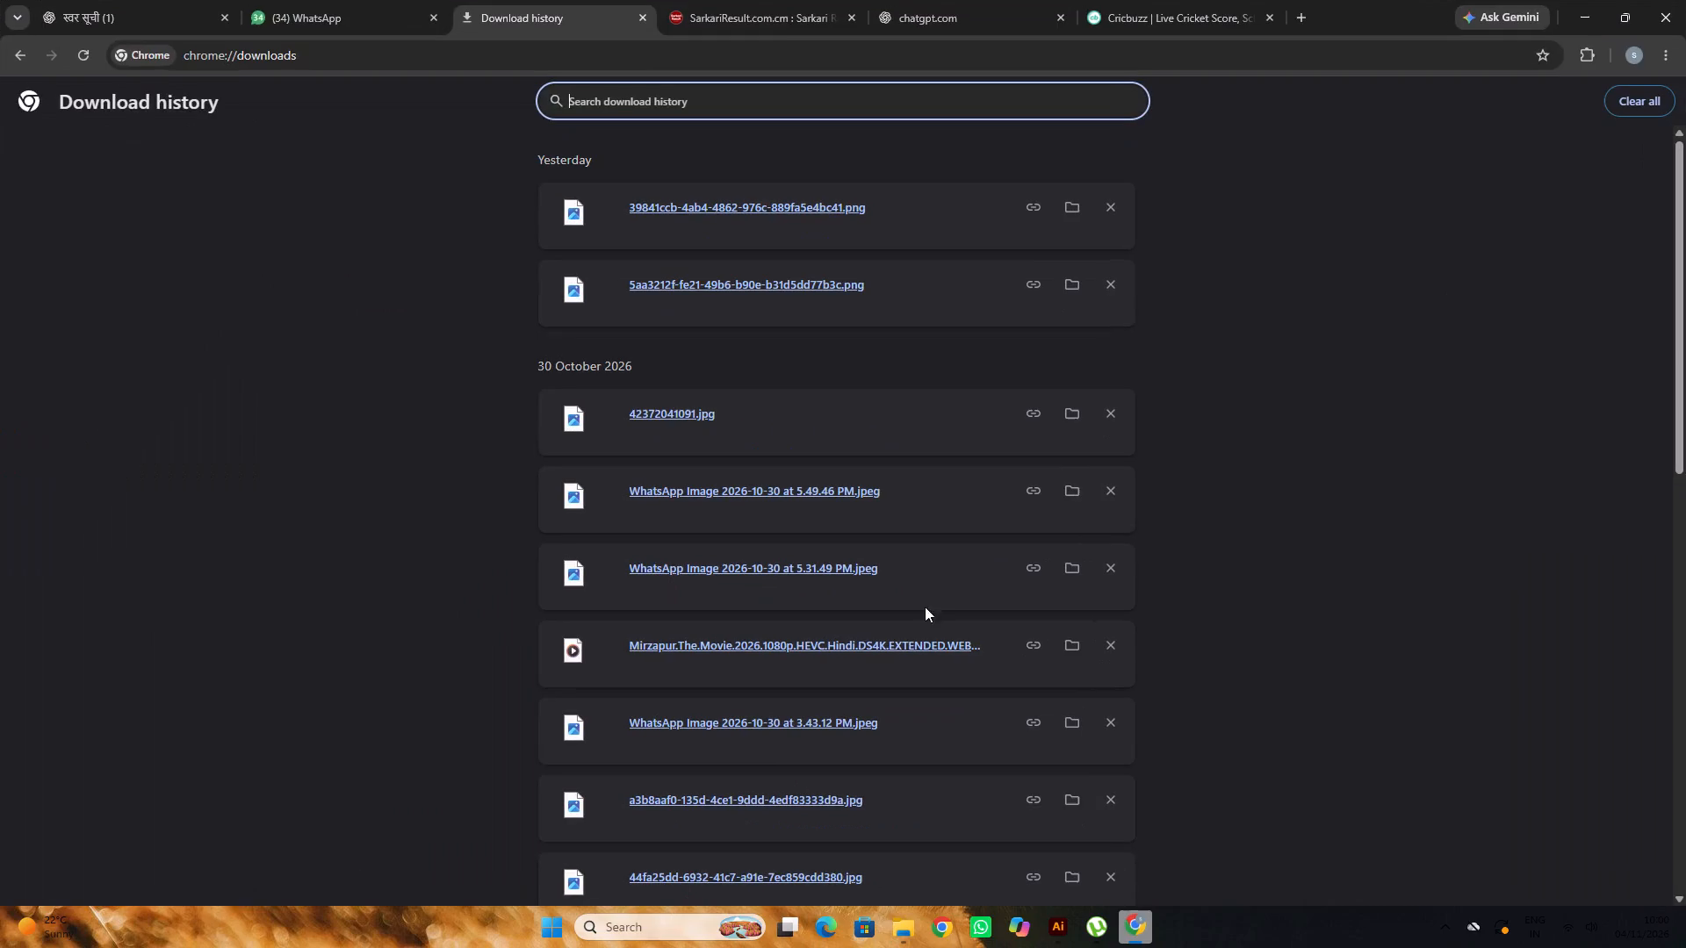